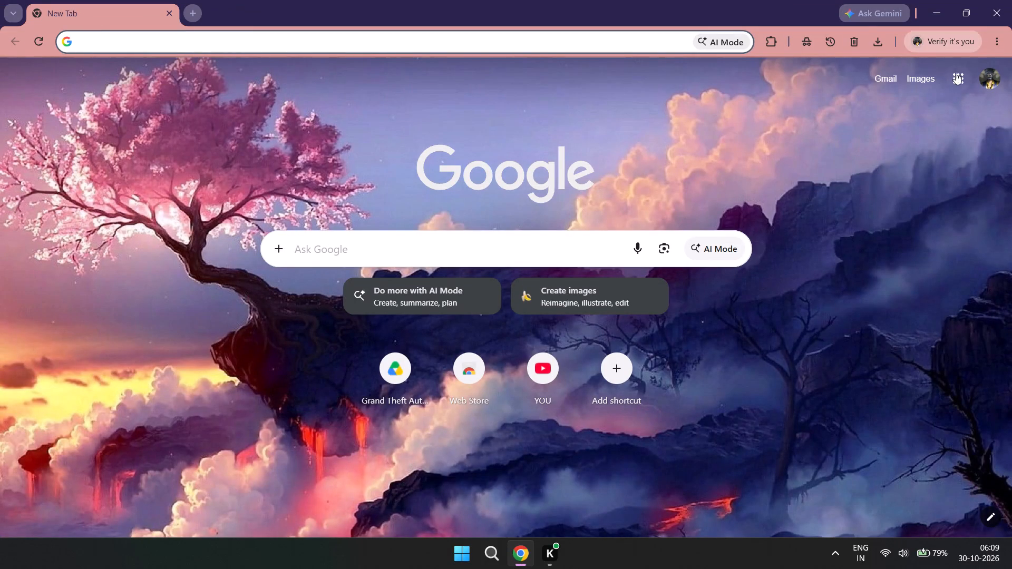
# Restore the maximized browser window to a smaller floating window and place it in the middle of the desktop.
pyautogui.click(969, 9)
pyautogui.moveTo(441, 74); pyautogui.dragTo(437, 35)
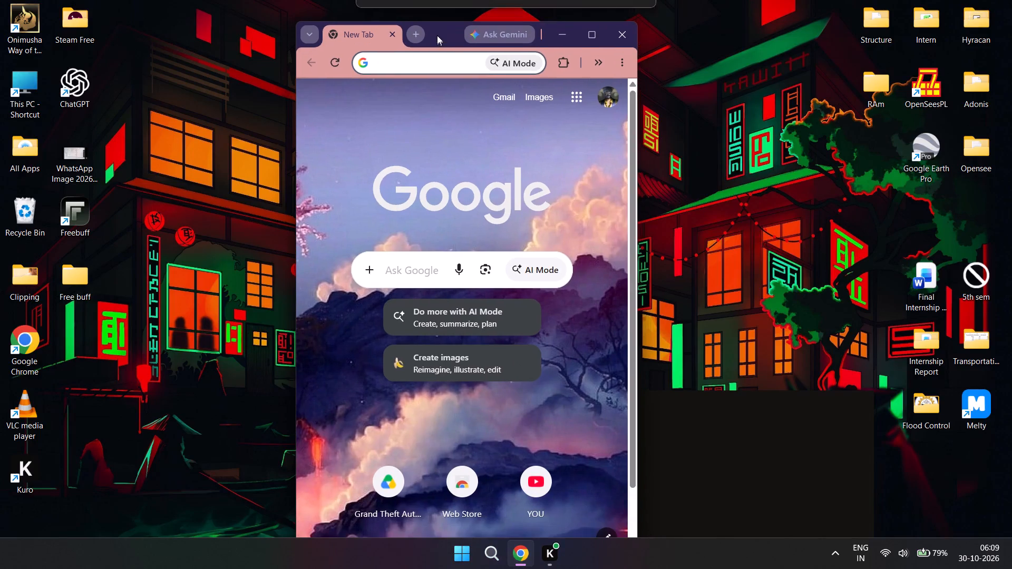
pyautogui.moveTo(437, 35); pyautogui.dragTo(437, 35)
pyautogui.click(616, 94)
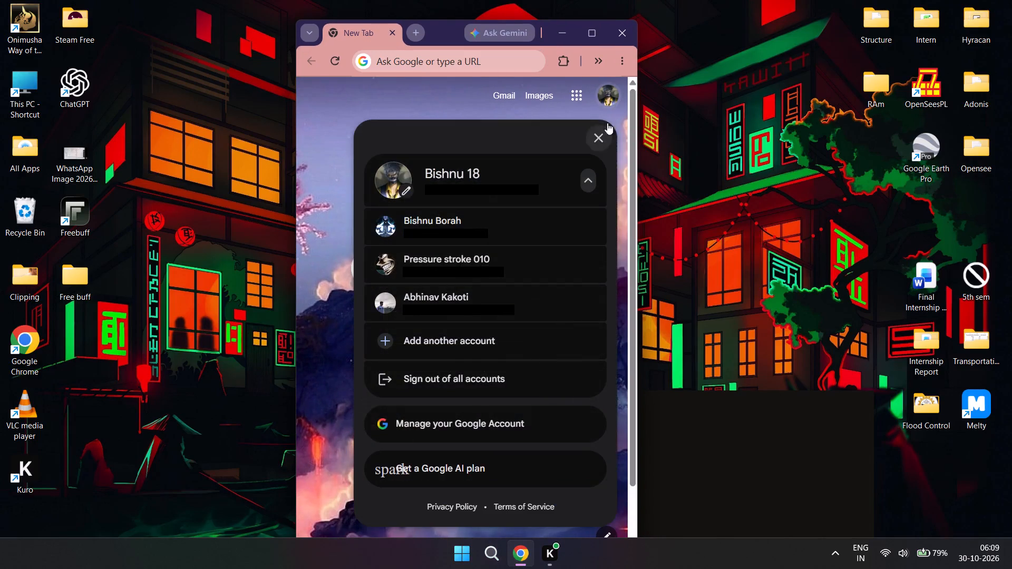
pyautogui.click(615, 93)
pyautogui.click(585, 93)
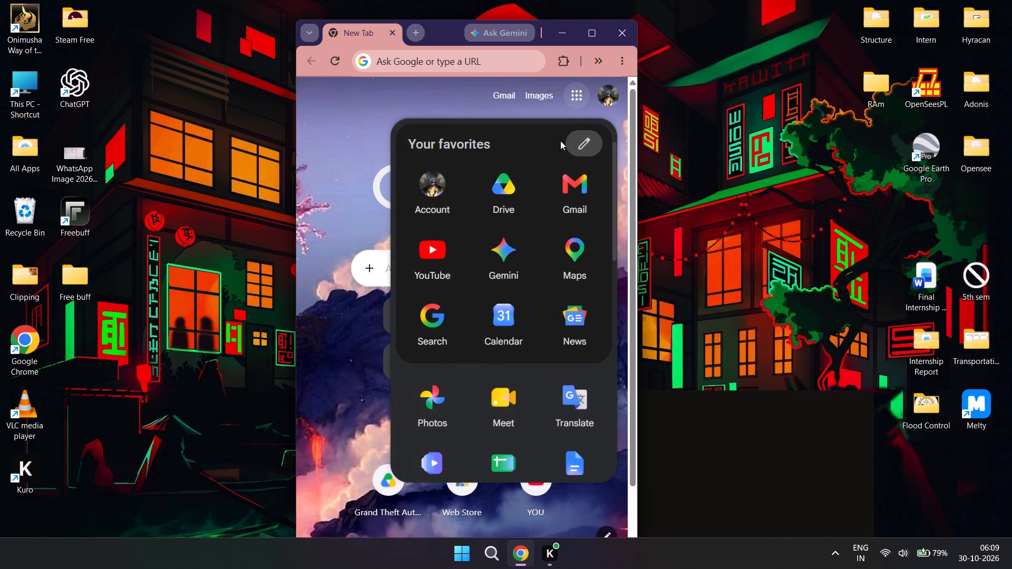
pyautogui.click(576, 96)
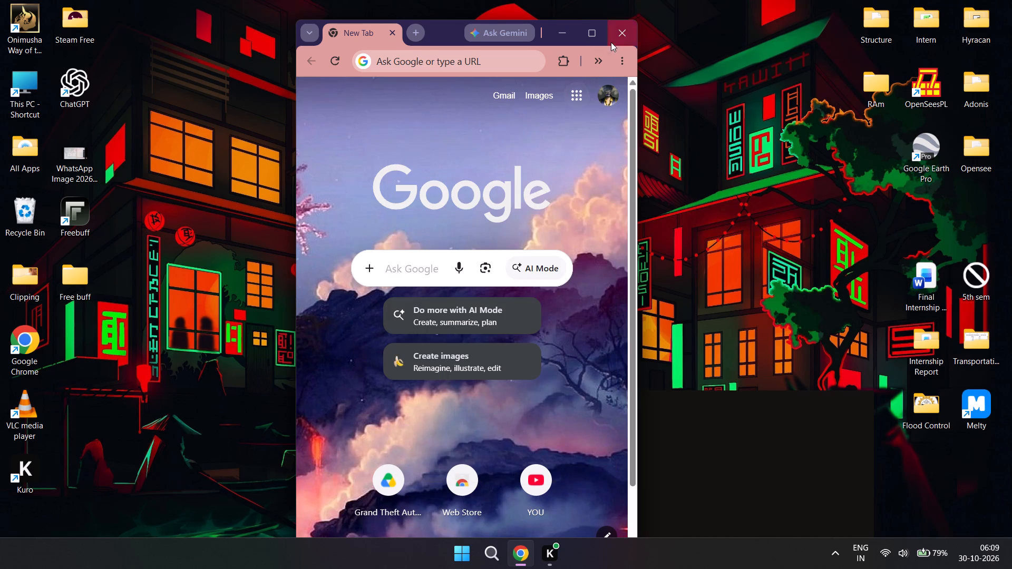
# Reopen the recently closed "Project 90km Radius - Google Earth" page from the browsing history and separate it into its own window.
pyautogui.click(615, 64)
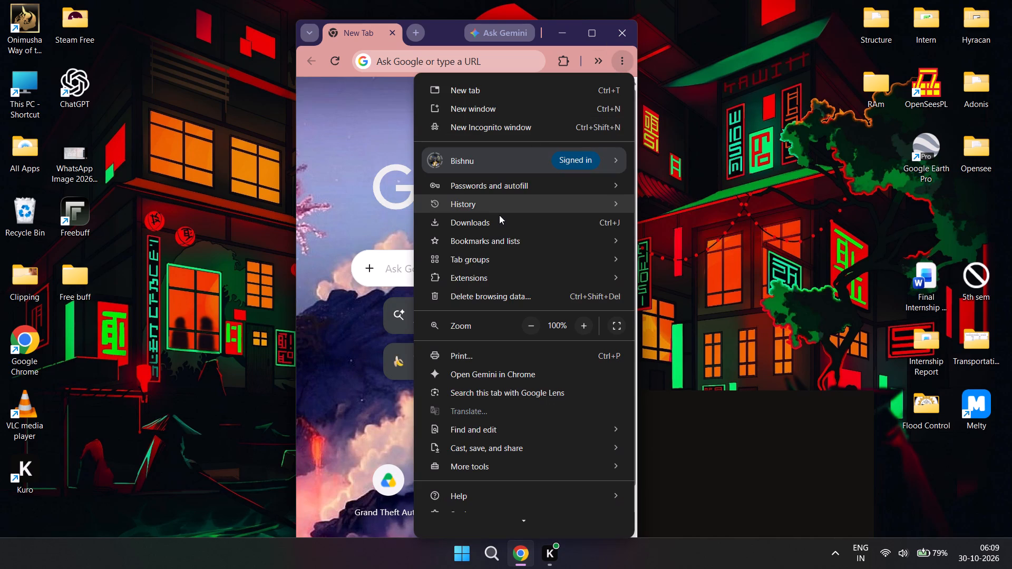
pyautogui.click(505, 194)
pyautogui.click(509, 200)
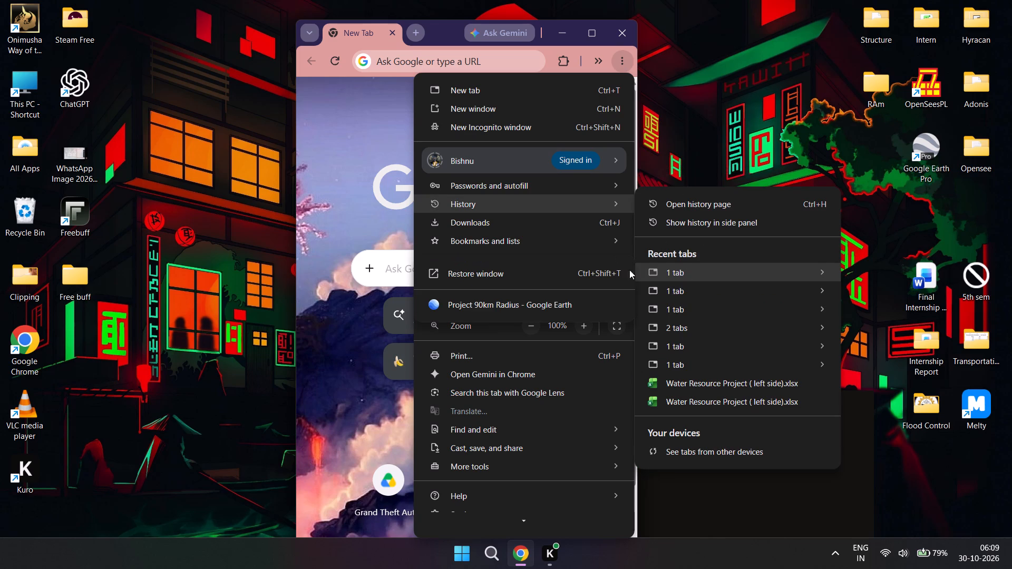
pyautogui.click(561, 300)
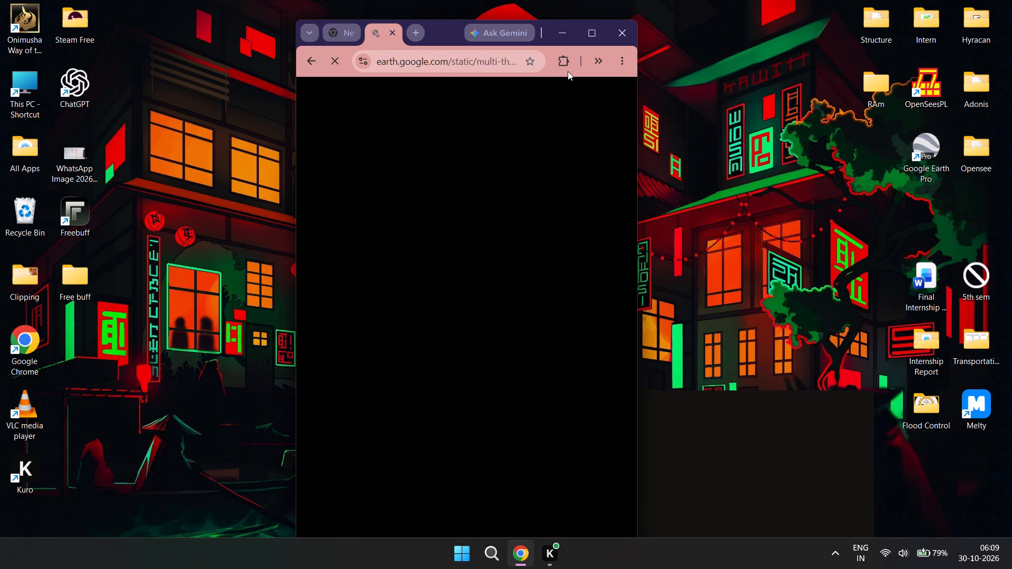
pyautogui.moveTo(378, 30); pyautogui.dragTo(106, 43)
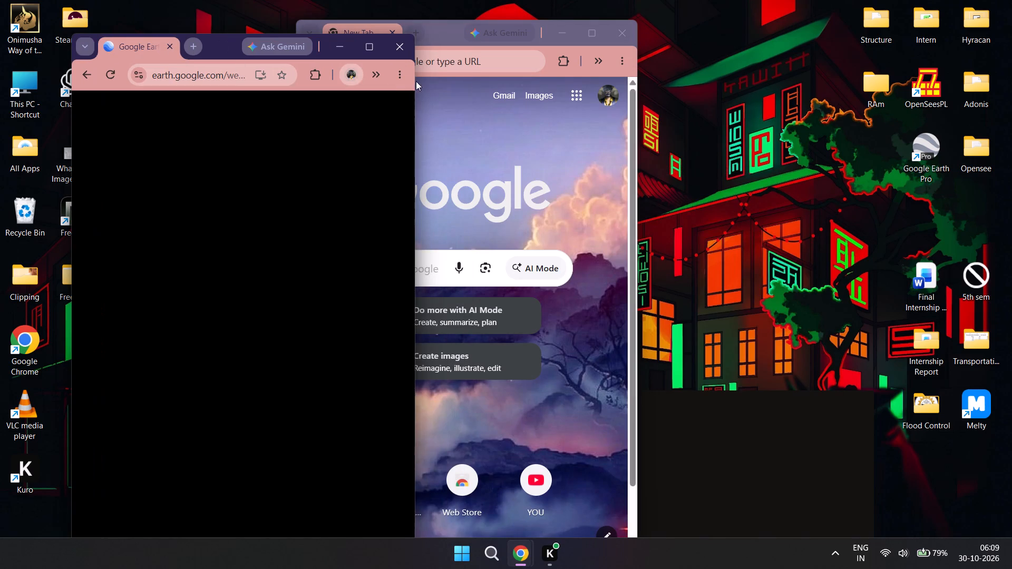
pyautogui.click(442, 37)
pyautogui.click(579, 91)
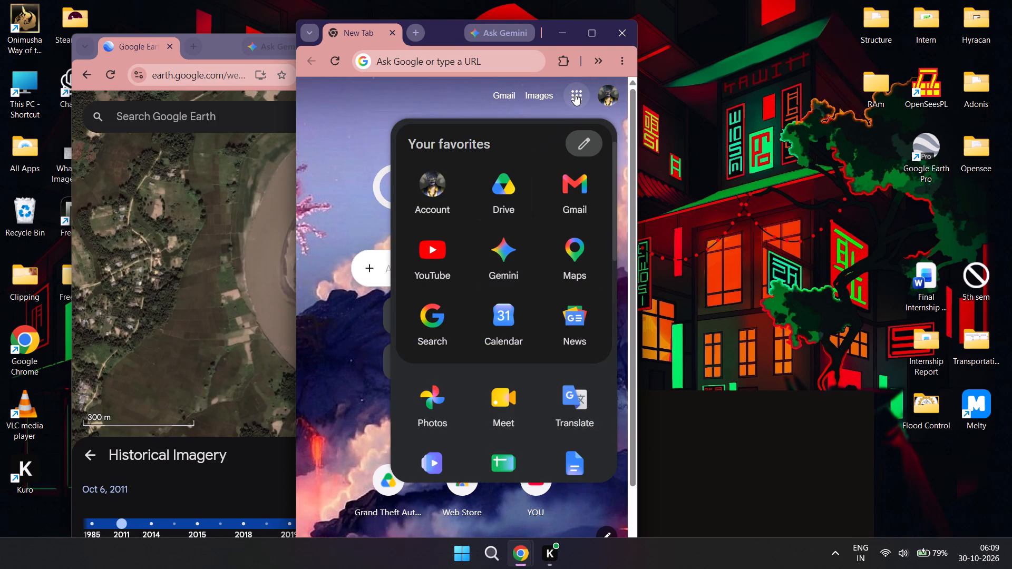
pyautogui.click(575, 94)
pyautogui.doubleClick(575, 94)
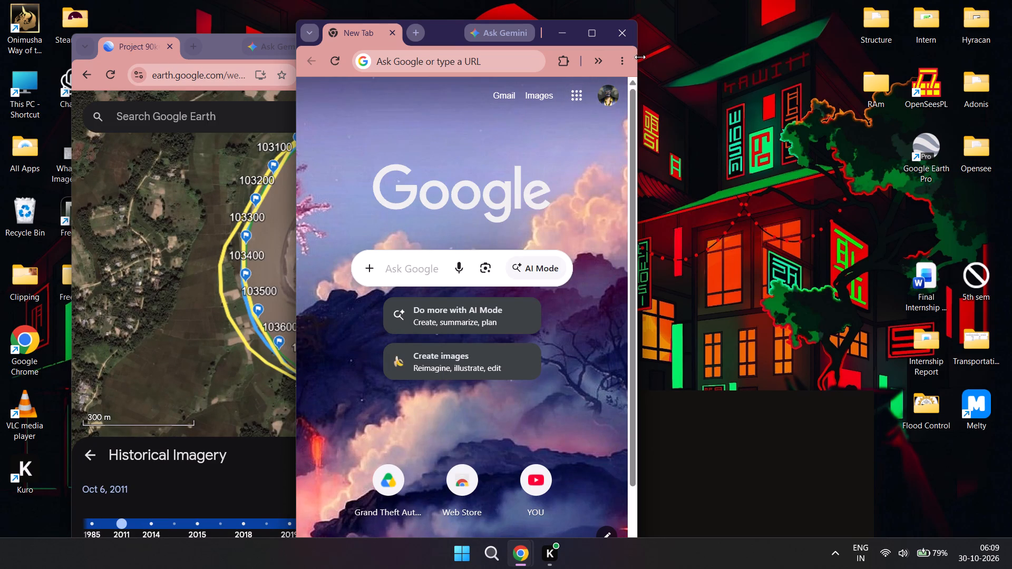
# Reopen the recently closed "Water Resource Project (left side)" workbook from the browsing history in the New Tab window.
pyautogui.click(618, 61)
pyautogui.click(523, 206)
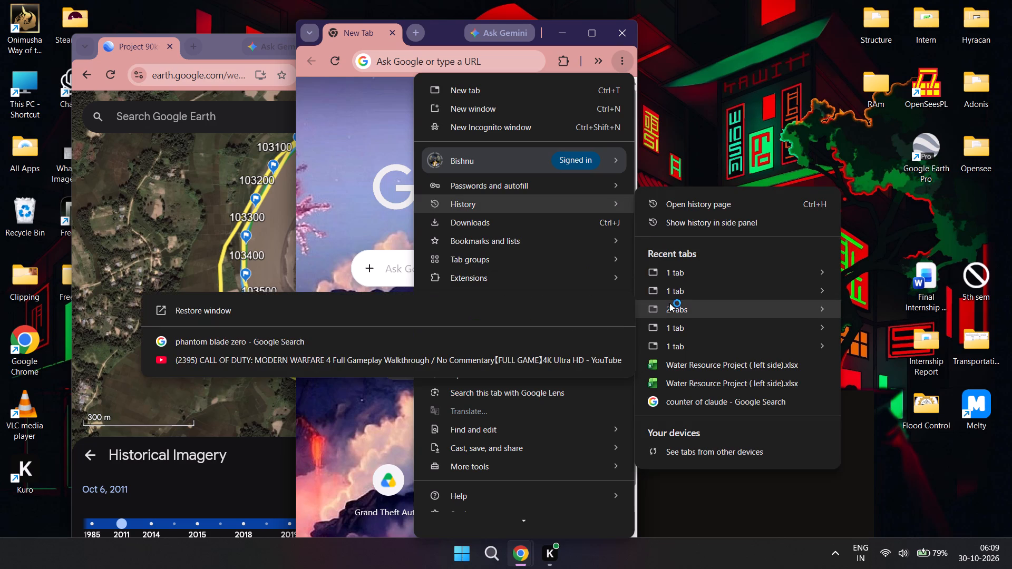
pyautogui.click(594, 318)
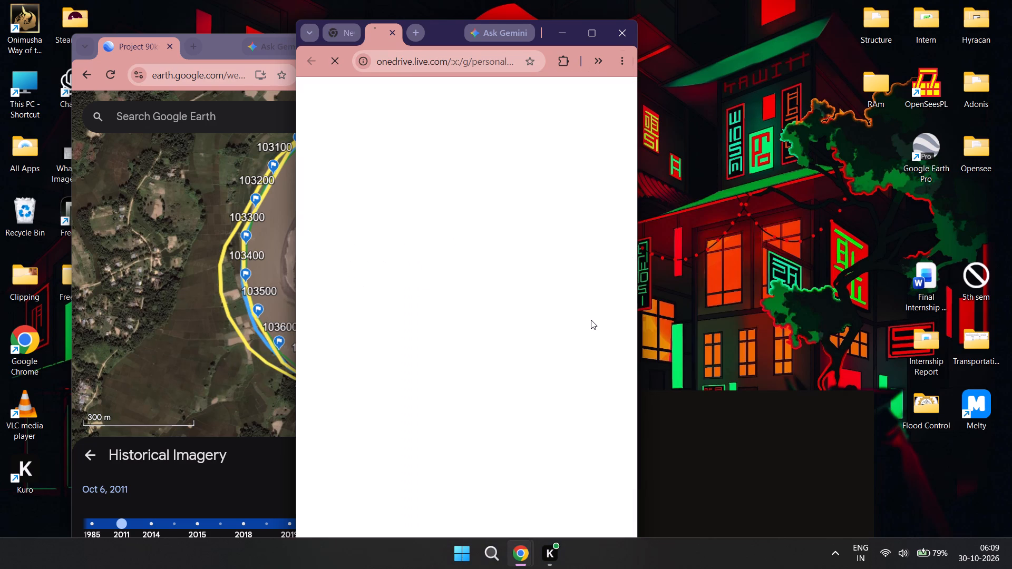
# Arrange the Google Earth project and the workbook side by side at full height, giving Google Earth about two thirds of the width.
pyautogui.moveTo(441, 35); pyautogui.dragTo(902, 0)
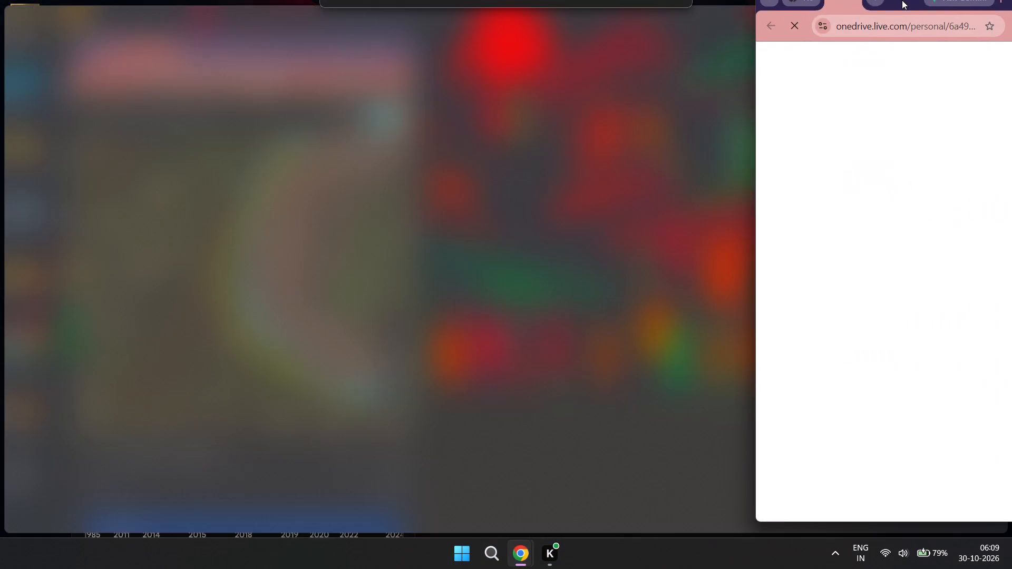
pyautogui.moveTo(902, 0); pyautogui.dragTo(1011, 6)
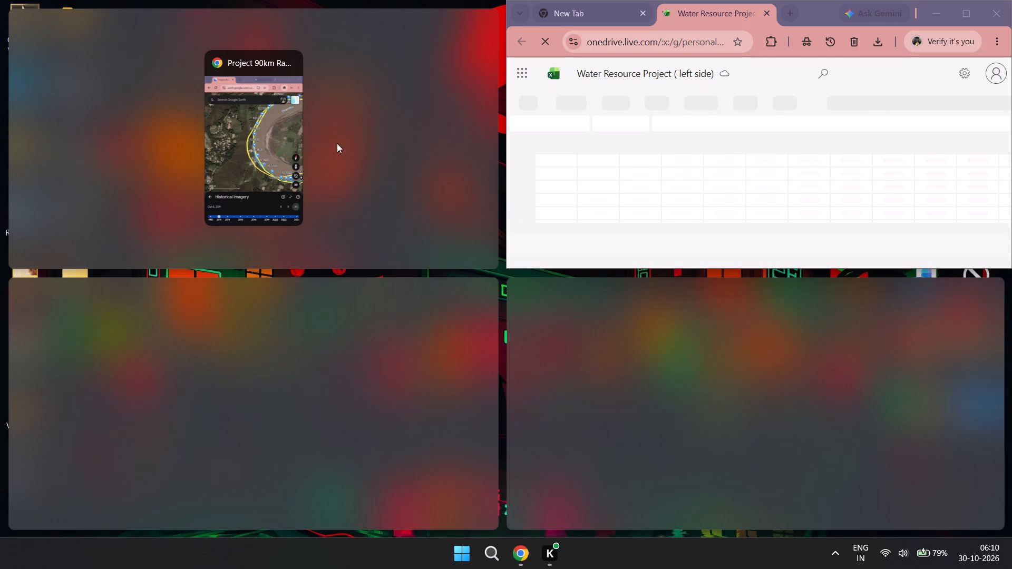
pyautogui.click(228, 139)
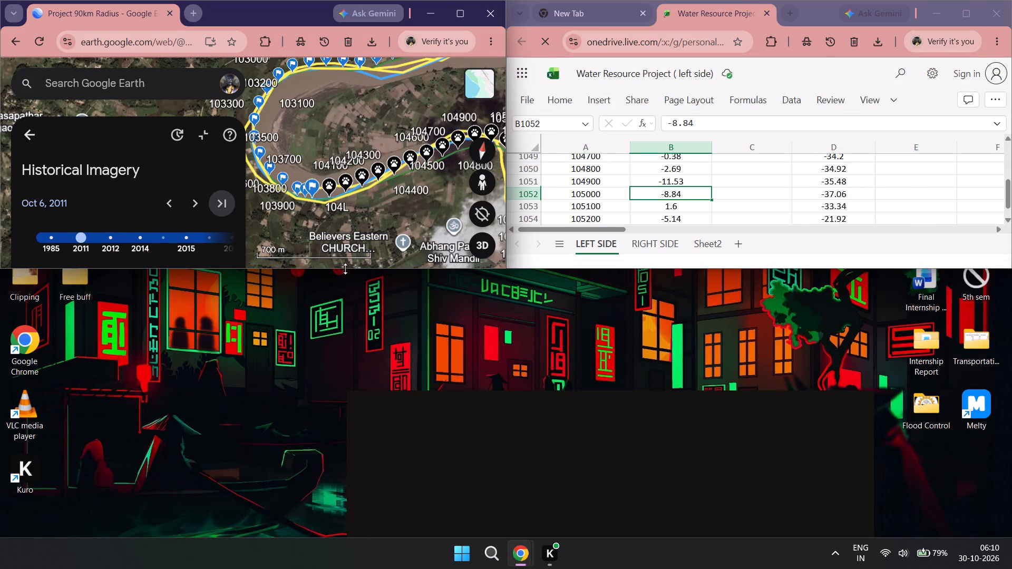
pyautogui.moveTo(347, 269); pyautogui.dragTo(355, 537)
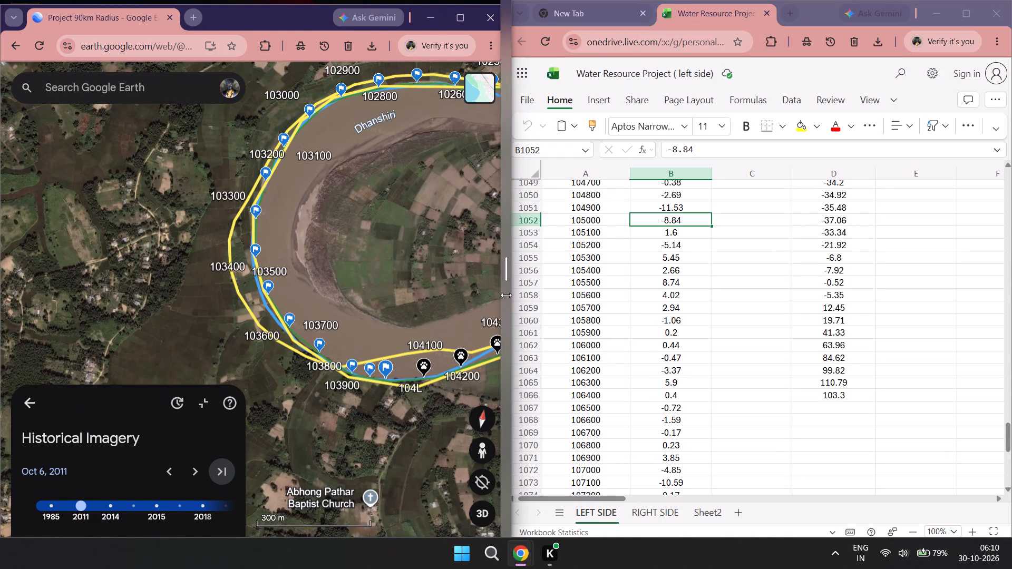
pyautogui.moveTo(506, 295); pyautogui.dragTo(1011, 306)
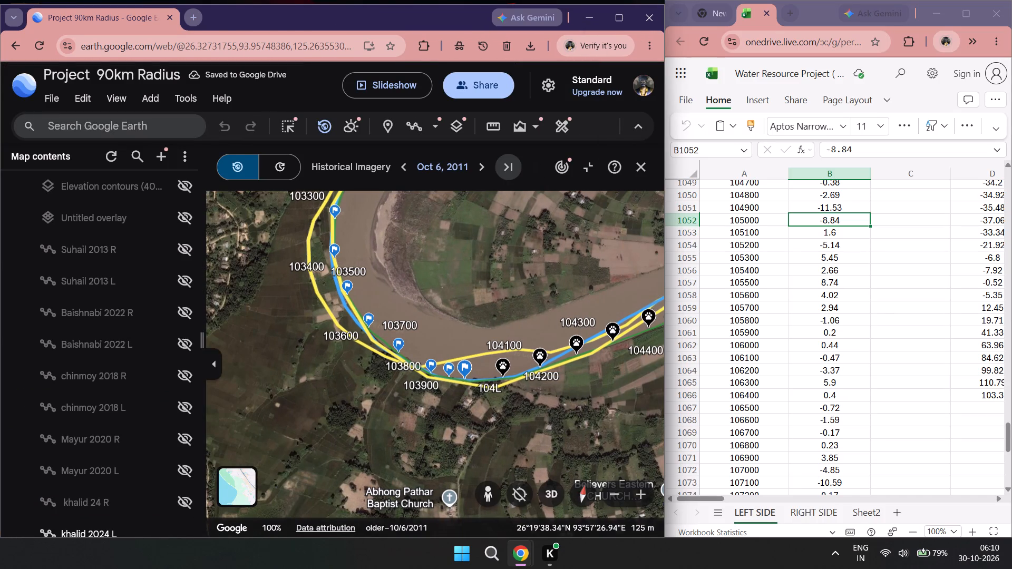
# Examine the LEFT SIDE sheet's chainage rows from about 105000 back to the header row and its year-range columns.
pyautogui.scroll(10, 749, 259)
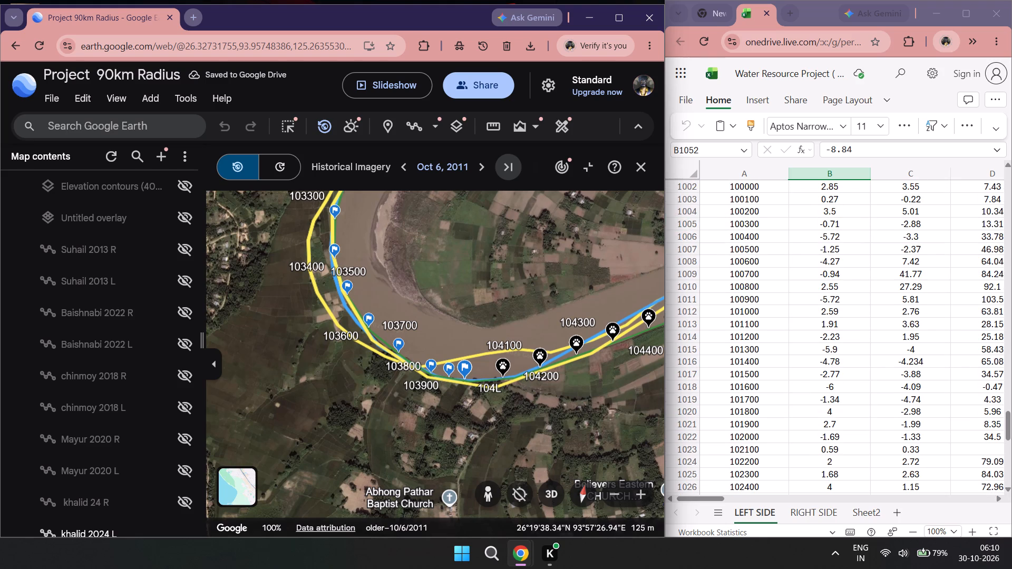
pyautogui.scroll(13, 749, 259)
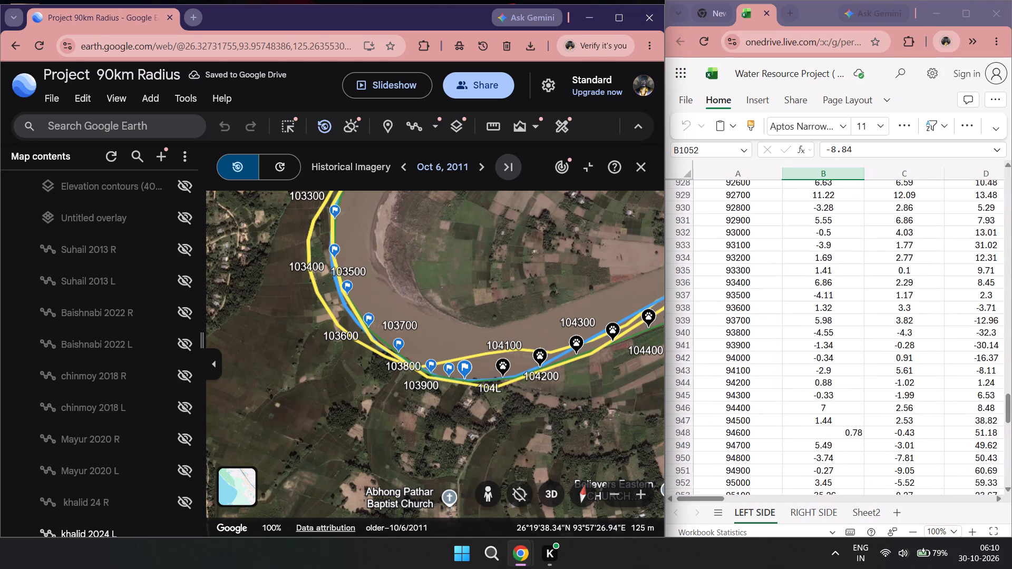
pyautogui.scroll(9, 760, 243)
pyautogui.scroll(-2, 760, 243)
pyautogui.scroll(1, 760, 243)
pyautogui.scroll(-5, 760, 243)
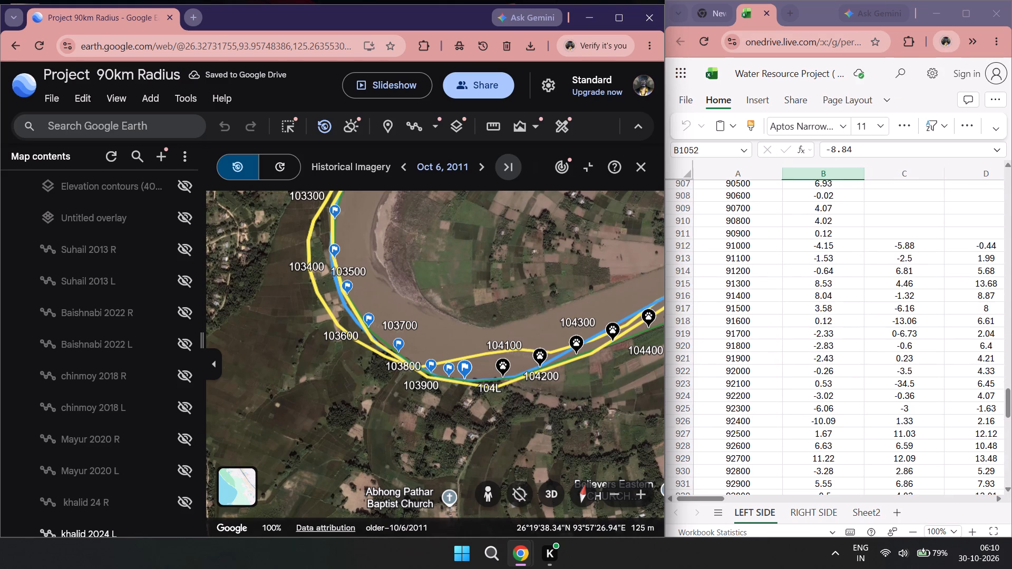
pyautogui.scroll(1, 762, 241)
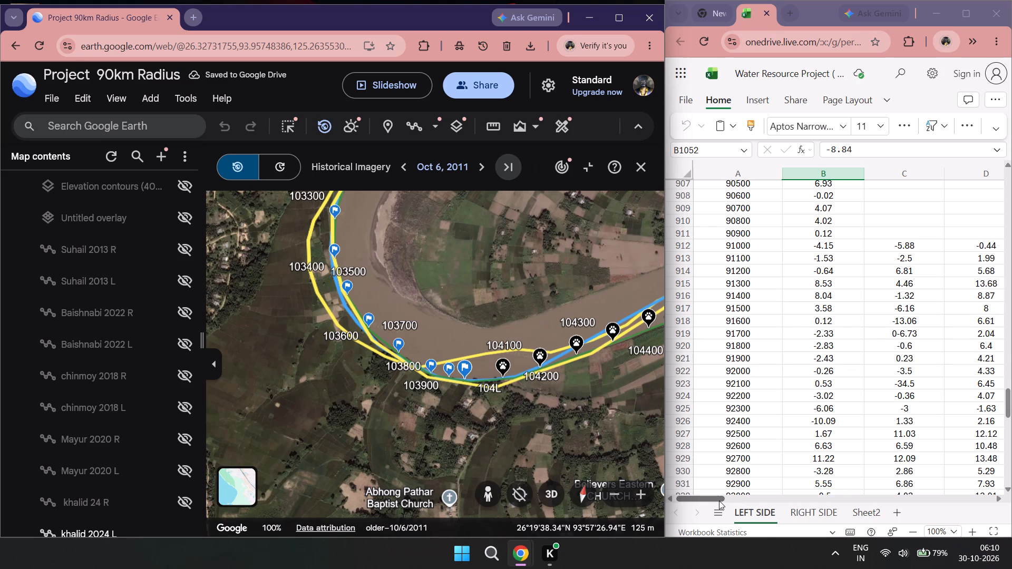
pyautogui.moveTo(720, 497); pyautogui.dragTo(737, 494)
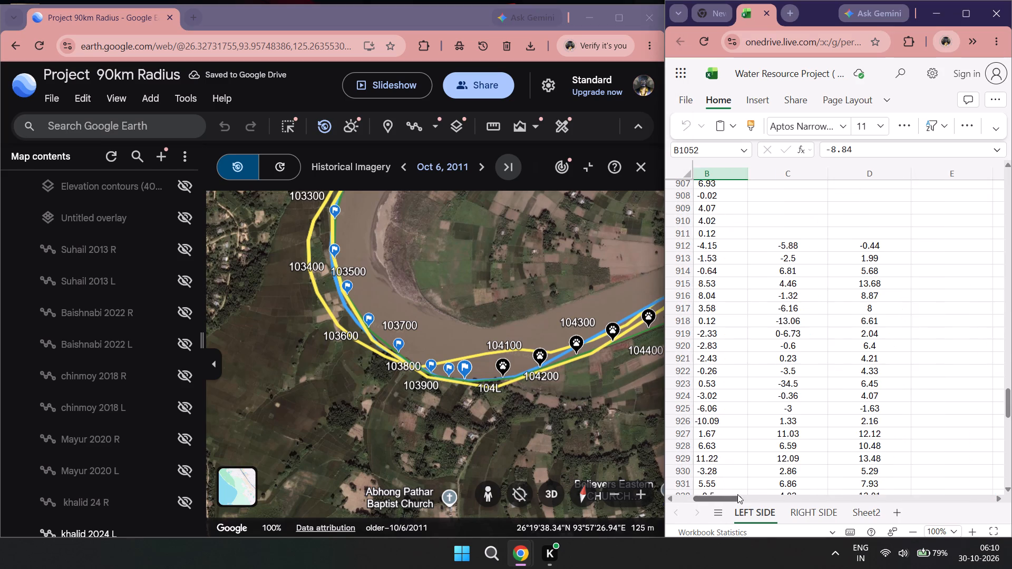
pyautogui.moveTo(737, 494); pyautogui.dragTo(763, 495)
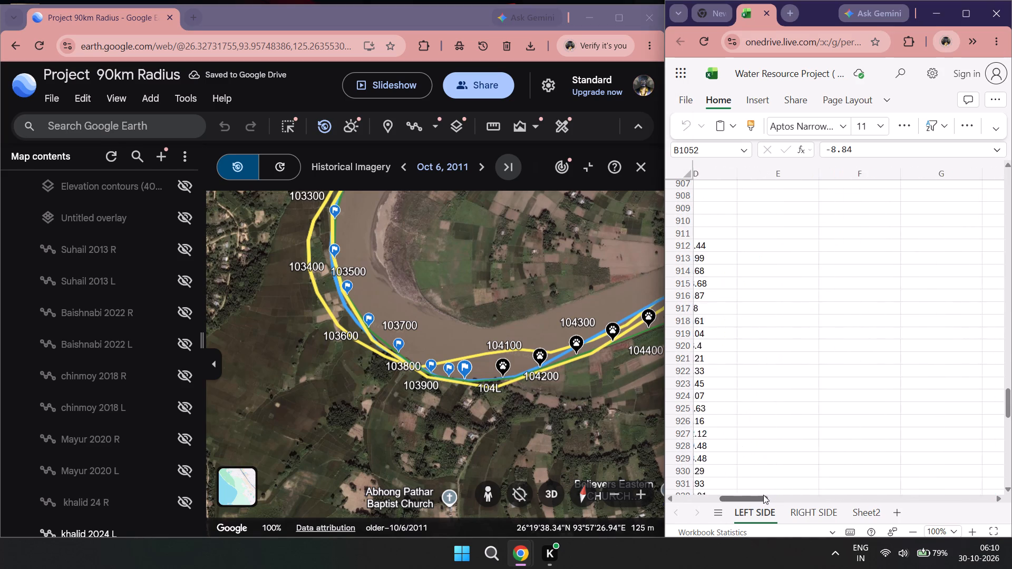
pyautogui.moveTo(763, 495); pyautogui.dragTo(759, 495)
pyautogui.scroll(-5, 791, 337)
pyautogui.scroll(1, 791, 336)
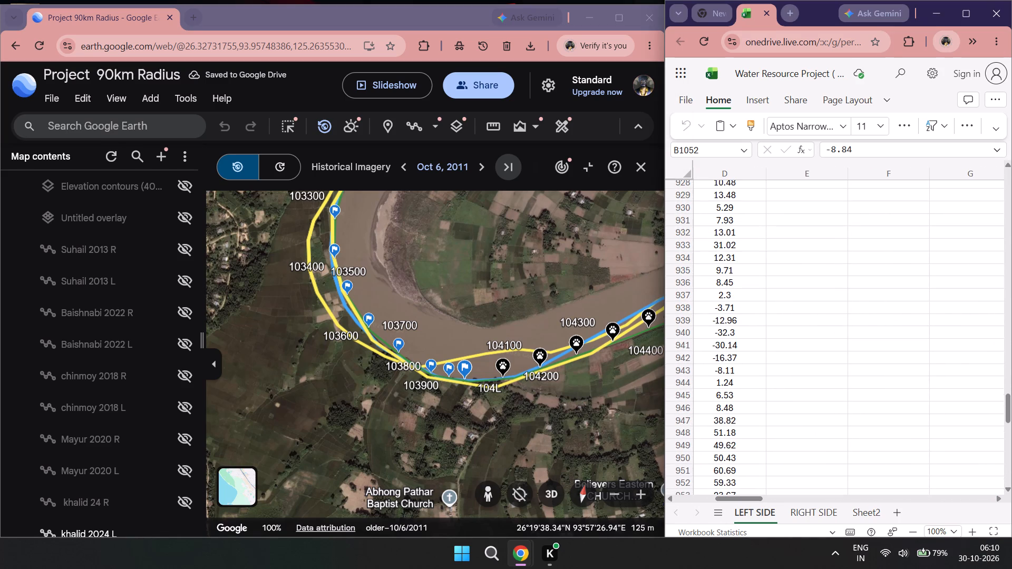
pyautogui.moveTo(1008, 410); pyautogui.dragTo(1008, 35)
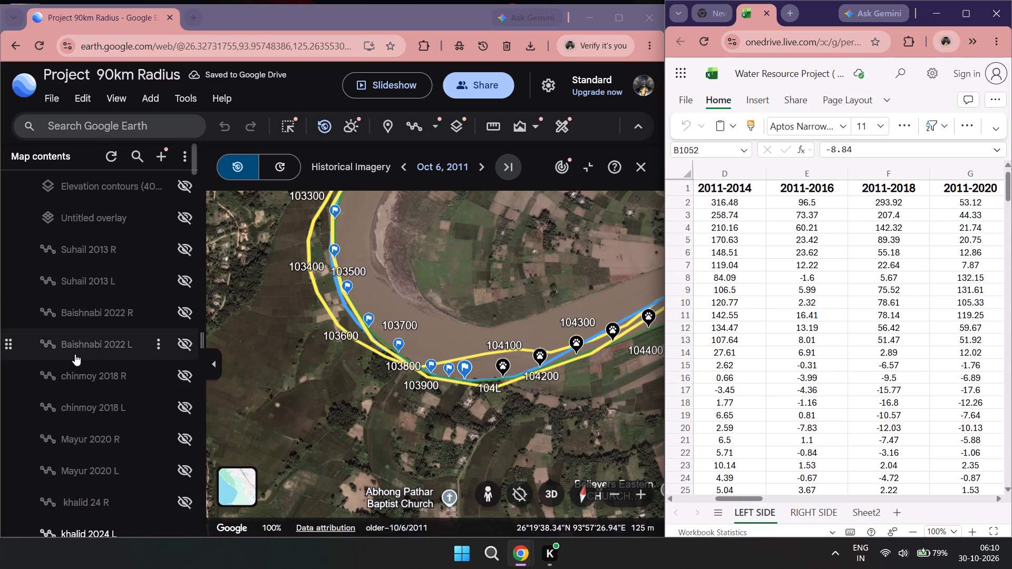
# Look through the bank-line paths in the Google Earth project's map contents list.
pyautogui.scroll(6, 75, 354)
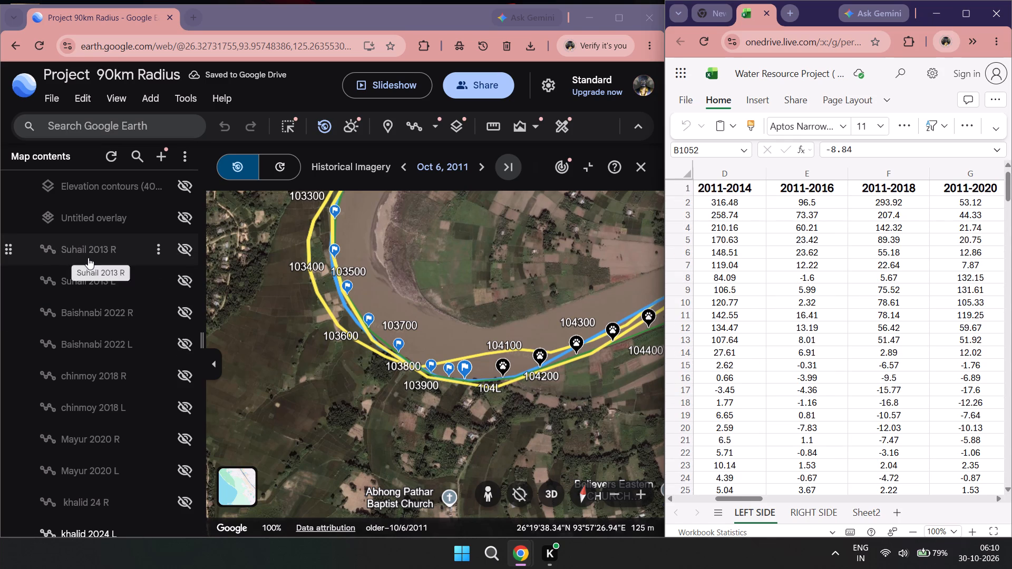
pyautogui.scroll(3, 89, 263)
pyautogui.scroll(-3, 89, 261)
pyautogui.scroll(3, 89, 261)
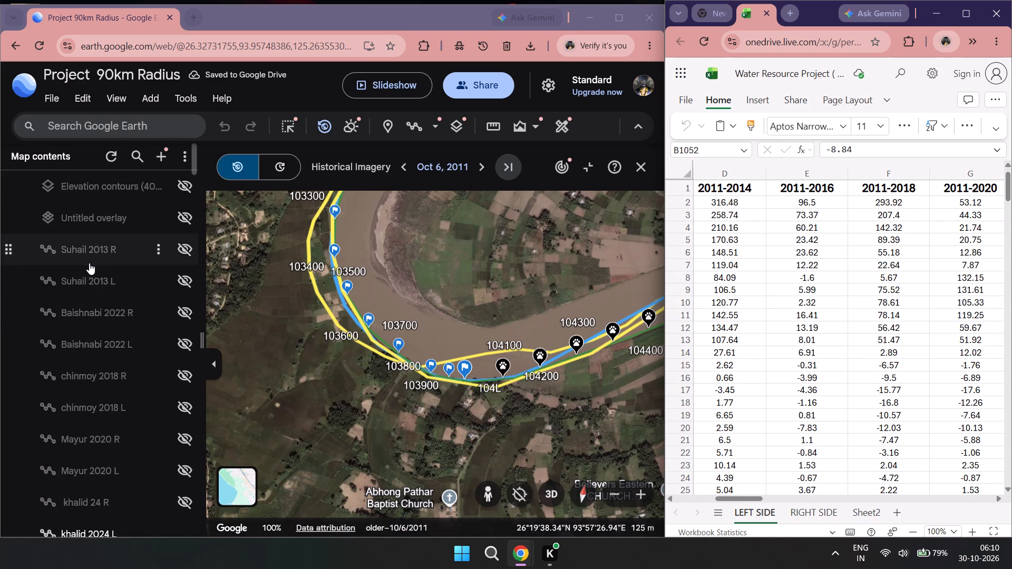
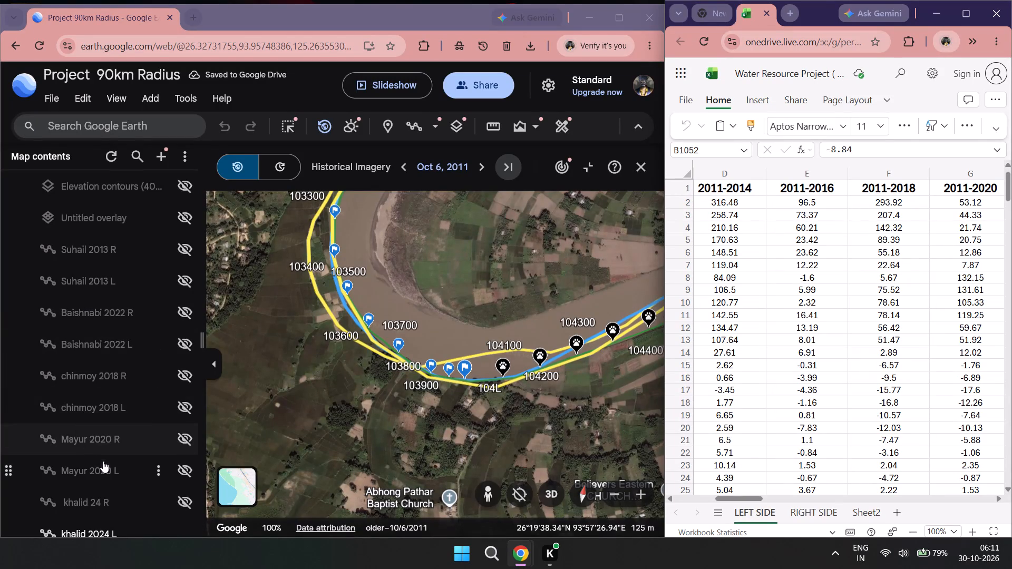
# Toggle the Bishalakhi 2016 L path's visibility to identify its bank line on the map.
pyautogui.scroll(-7, 103, 461)
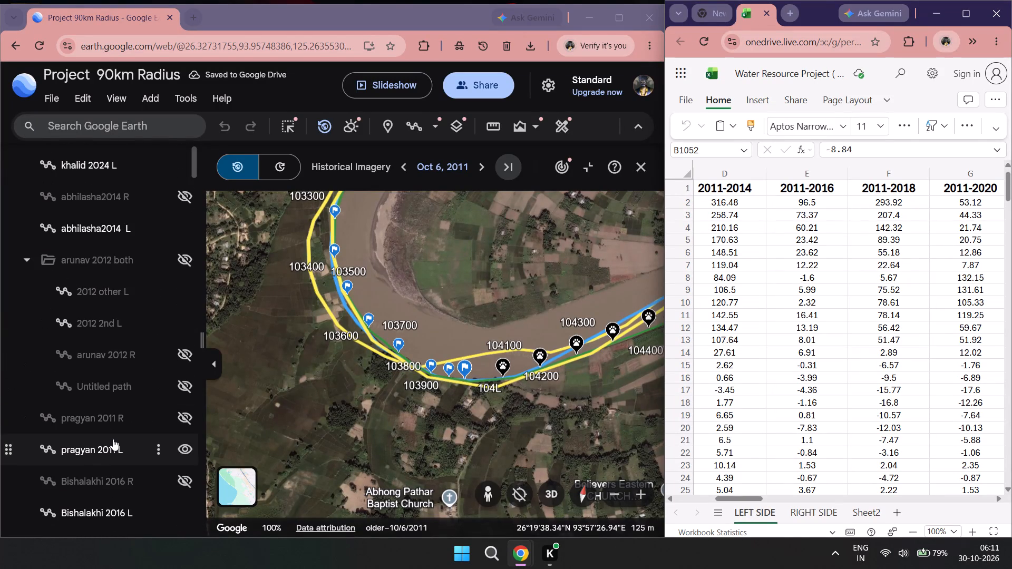
pyautogui.scroll(-4, 135, 484)
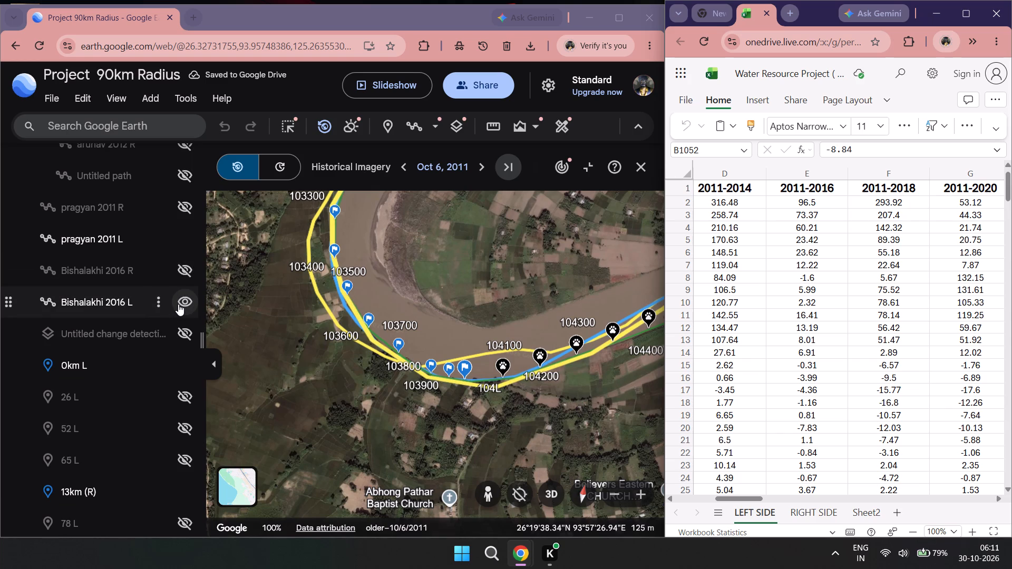
pyautogui.click(178, 304)
pyautogui.click(178, 304)
pyautogui.click(178, 304)
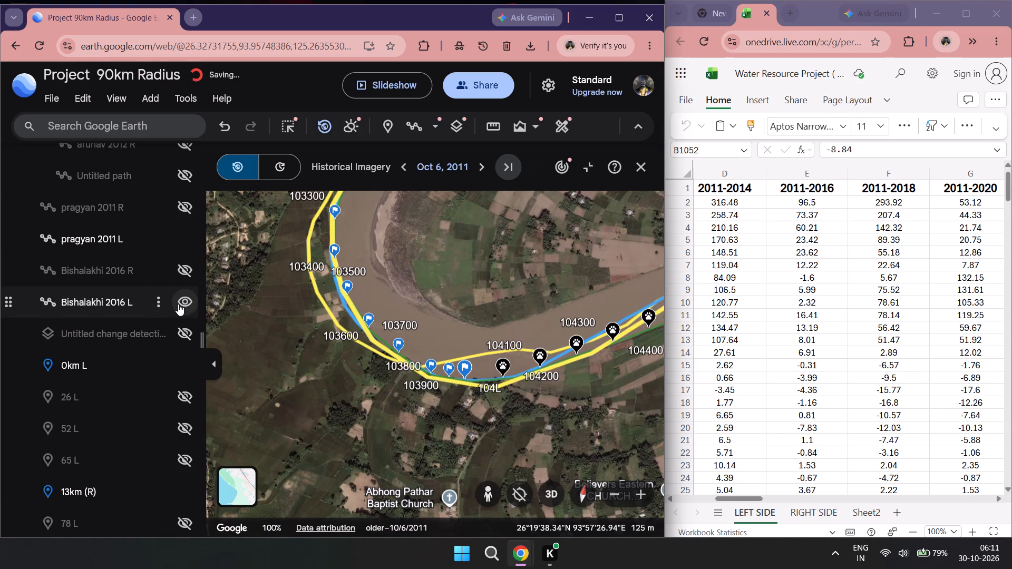
pyautogui.click(178, 304)
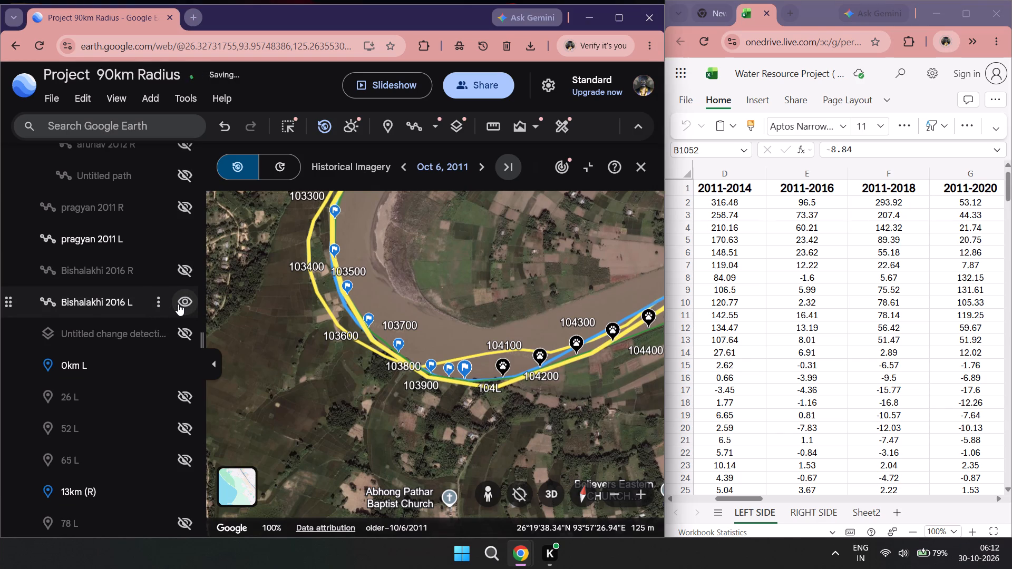
pyautogui.click(178, 304)
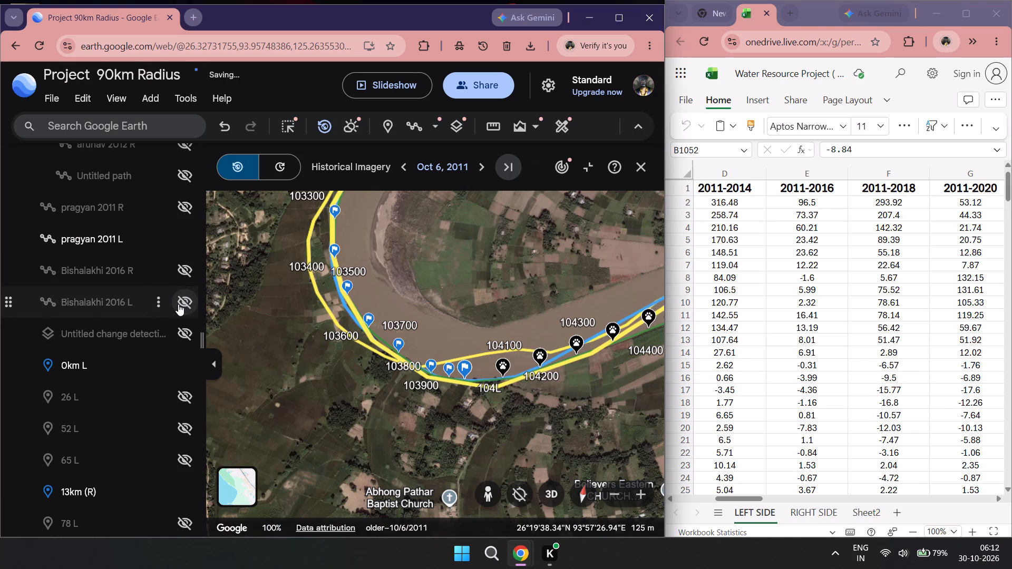
pyautogui.click(178, 304)
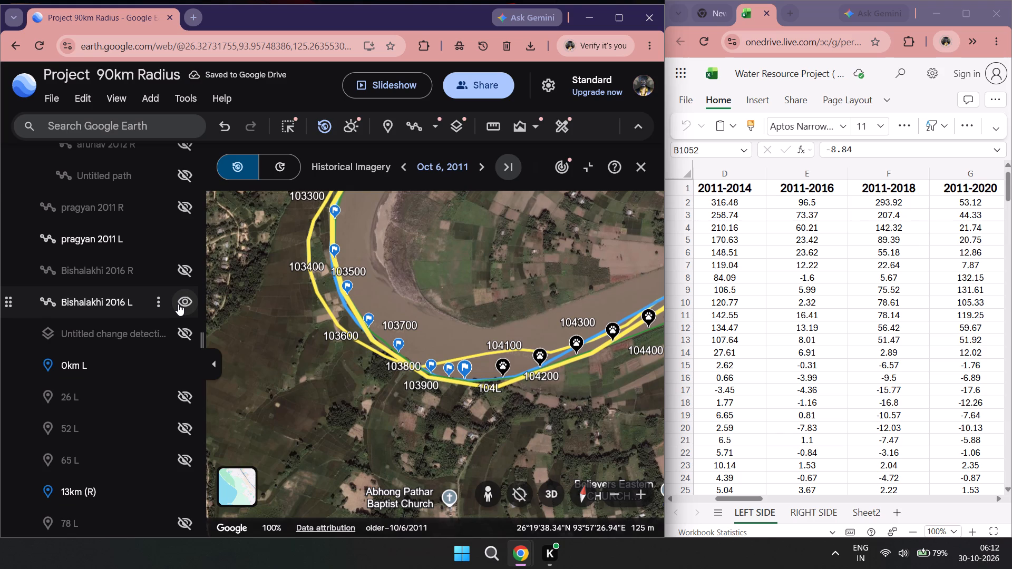
# Identify the outer yellow bank line near chainage 103600, and hide the khalid 2024 L and abhilasha2014 L paths.
pyautogui.click(354, 340)
pyautogui.doubleClick(354, 340)
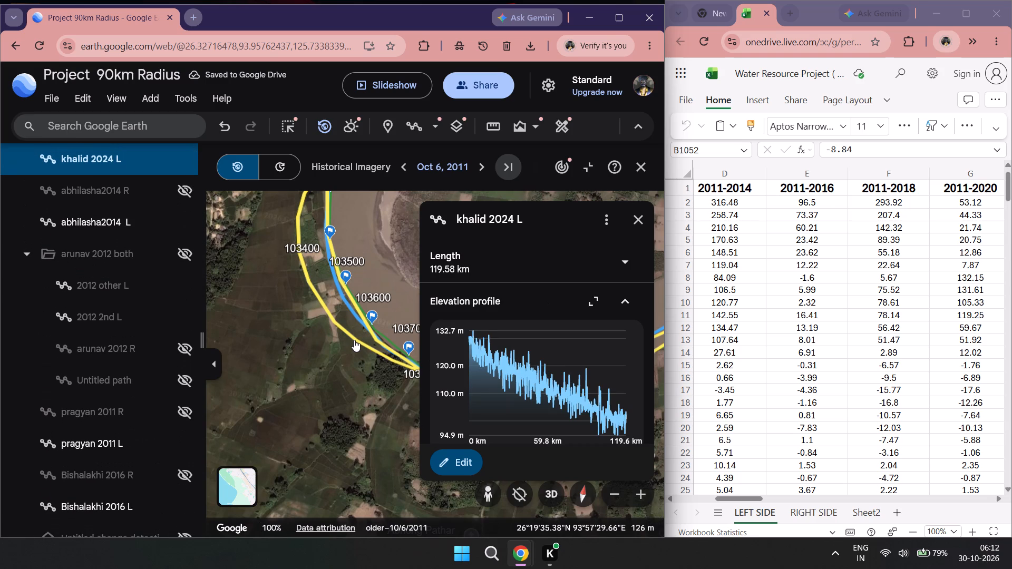
pyautogui.scroll(-3, 113, 340)
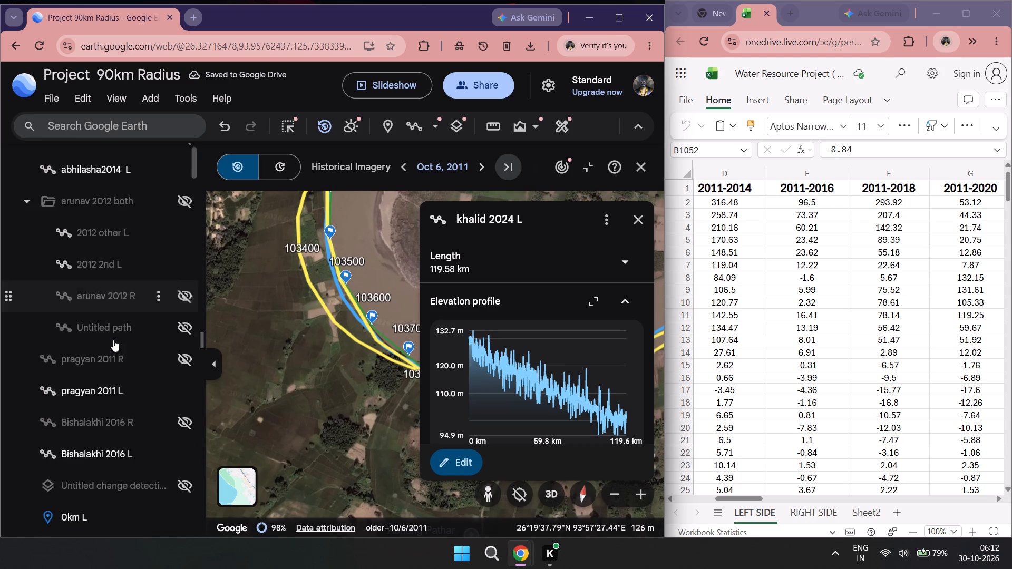
pyautogui.scroll(-4, 113, 340)
pyautogui.scroll(11, 113, 340)
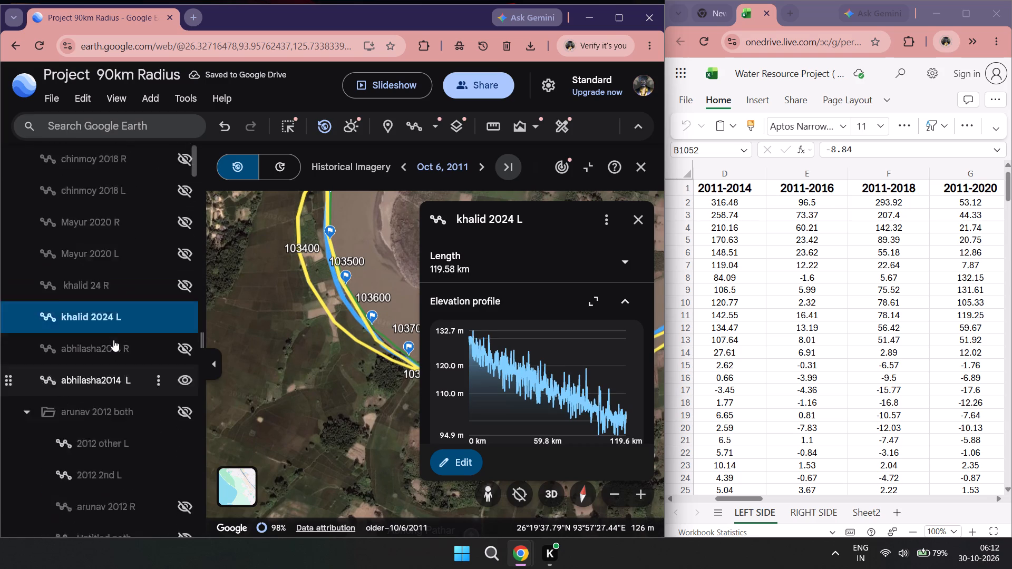
pyautogui.scroll(6, 113, 340)
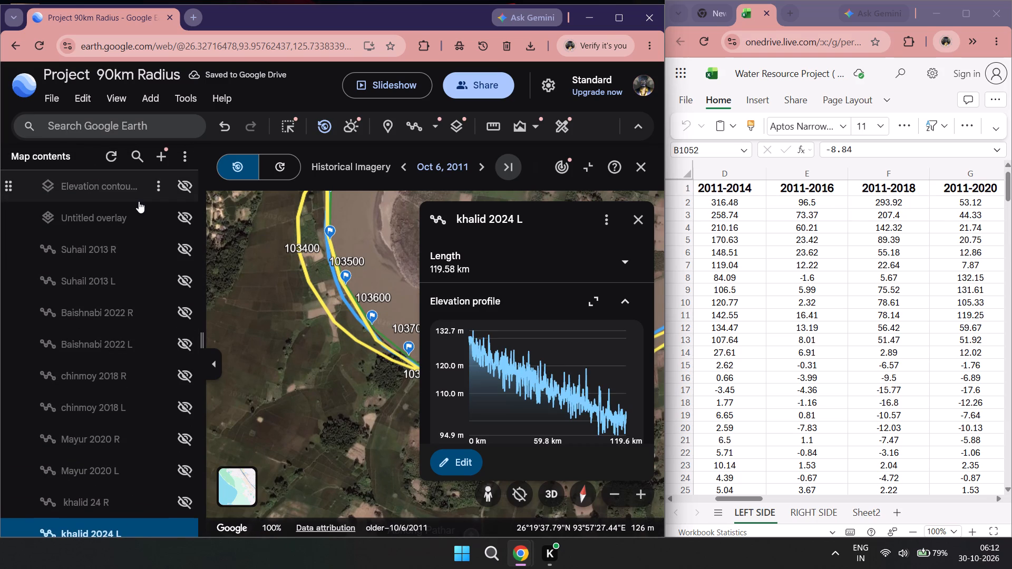
pyautogui.scroll(-1, 137, 463)
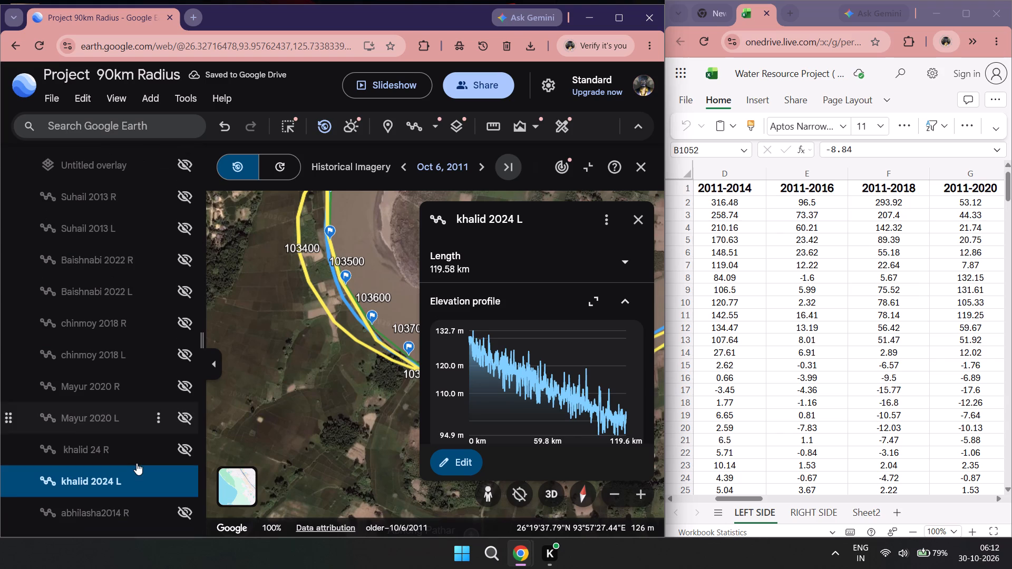
pyautogui.click(182, 480)
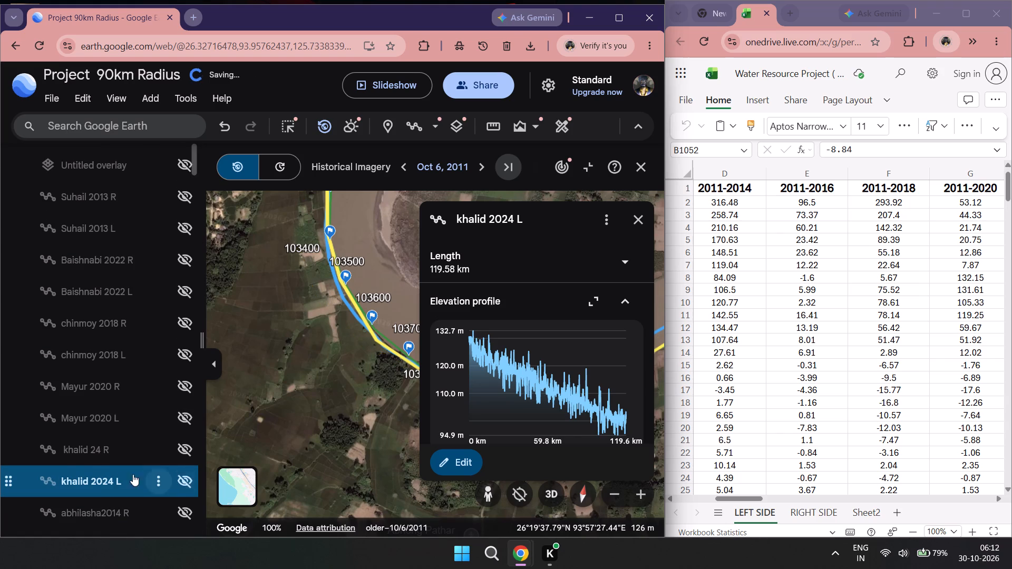
pyautogui.scroll(-2, 107, 474)
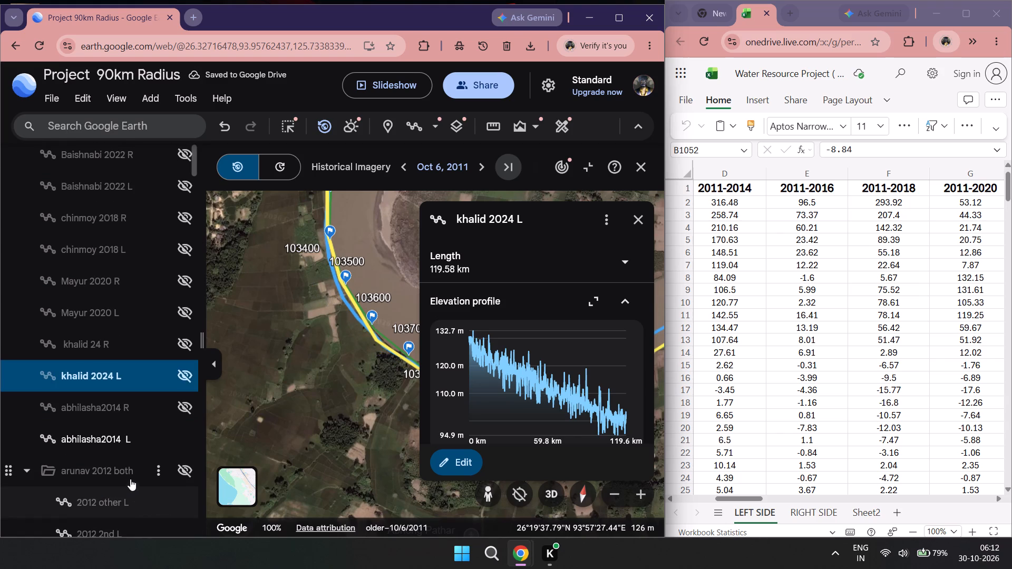
pyautogui.click(185, 434)
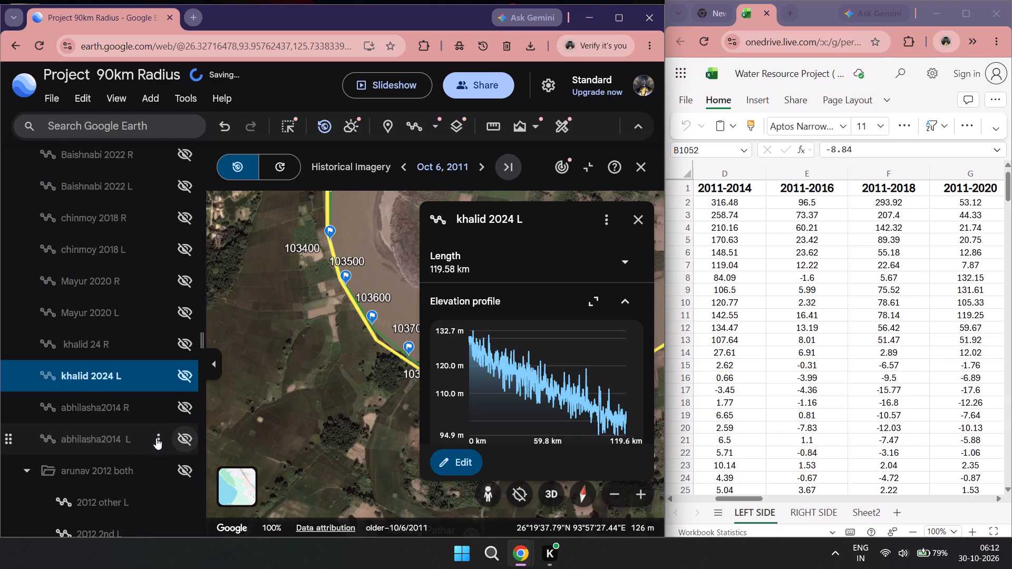
# Toggle the Bishalakhi 2016 L path off and on again to check its line against pragyan 2011 L.
pyautogui.scroll(-3, 132, 435)
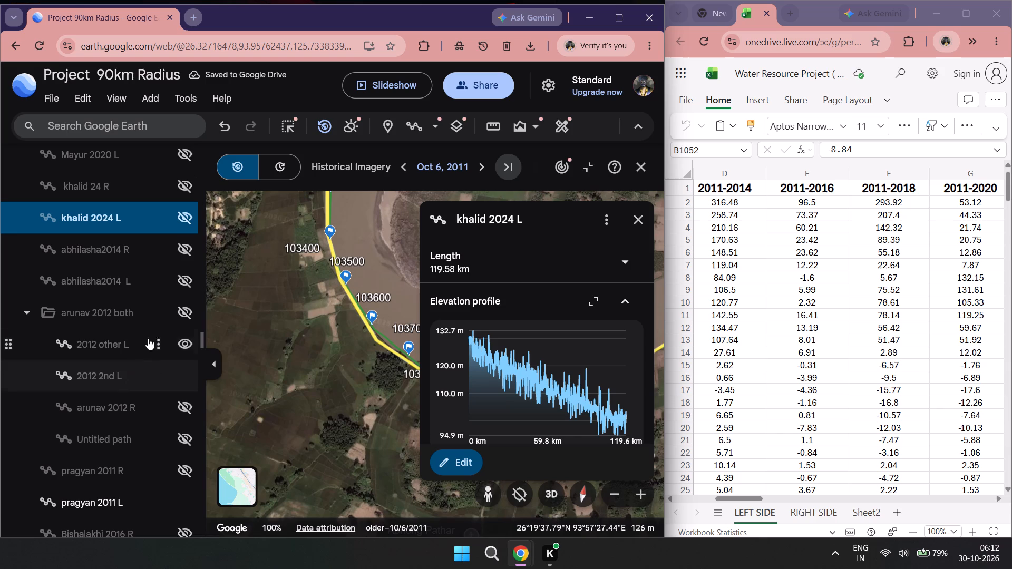
pyautogui.scroll(-1, 153, 467)
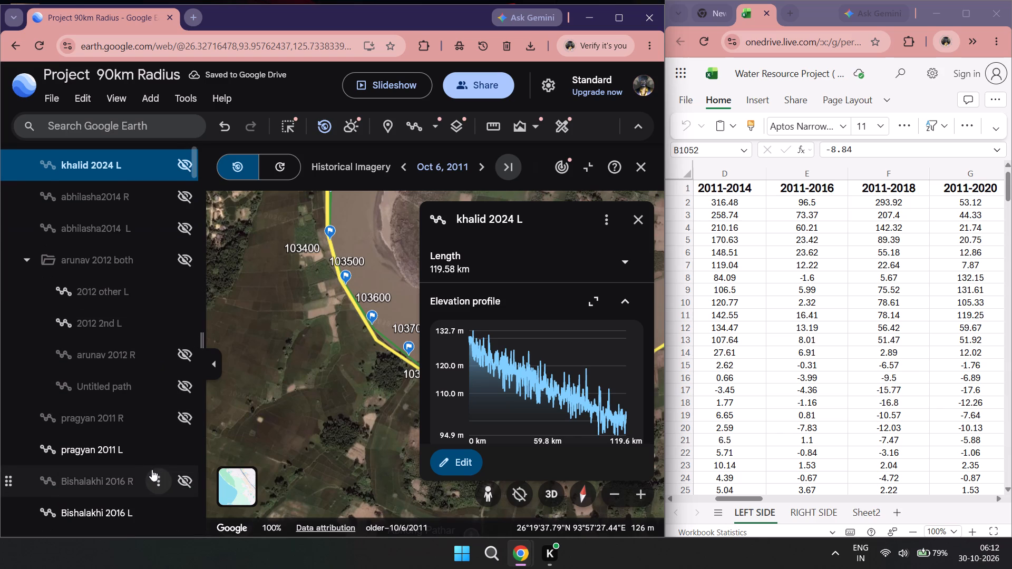
pyautogui.scroll(-1, 140, 466)
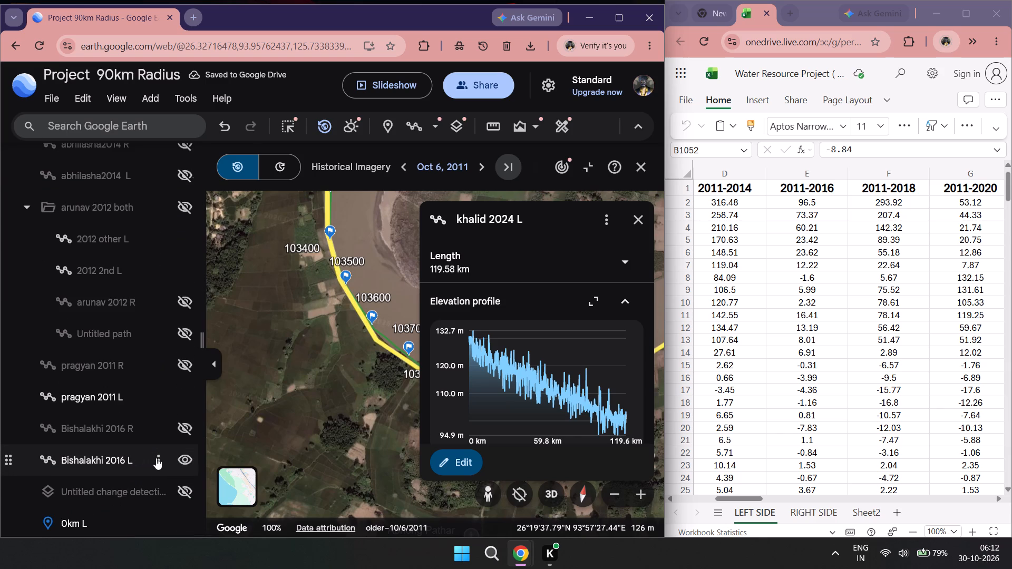
pyautogui.click(180, 463)
pyautogui.click(180, 463)
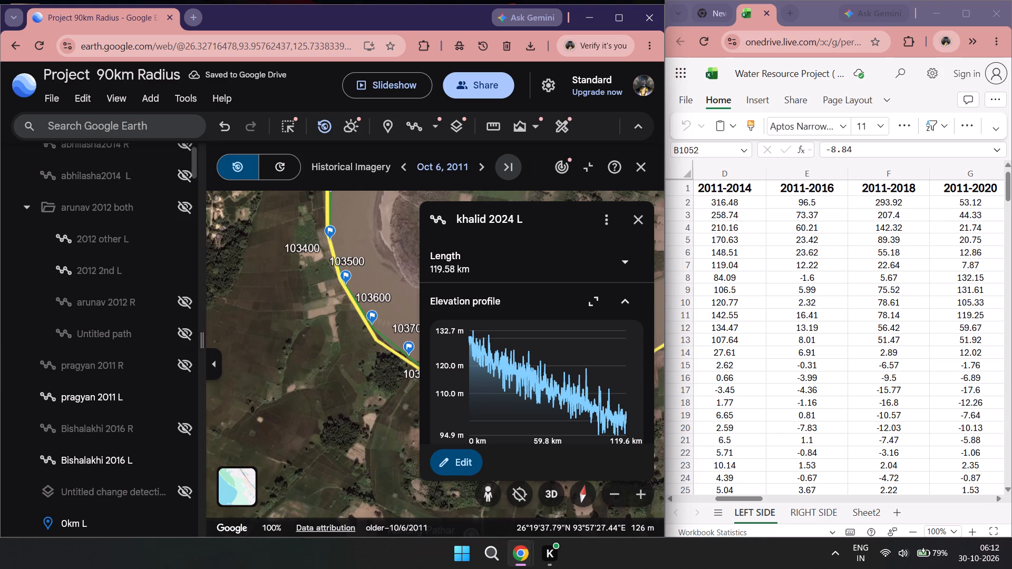
# Clear the khalid 2024 L details and the map contents list away to give the map full width.
pyautogui.moveTo(299, 289); pyautogui.dragTo(293, 426)
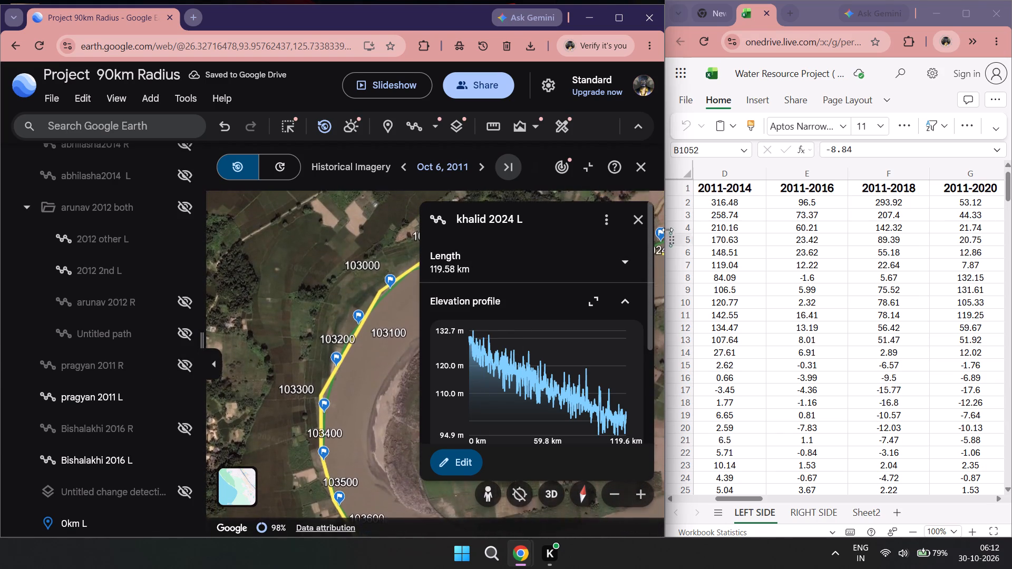
pyautogui.click(639, 224)
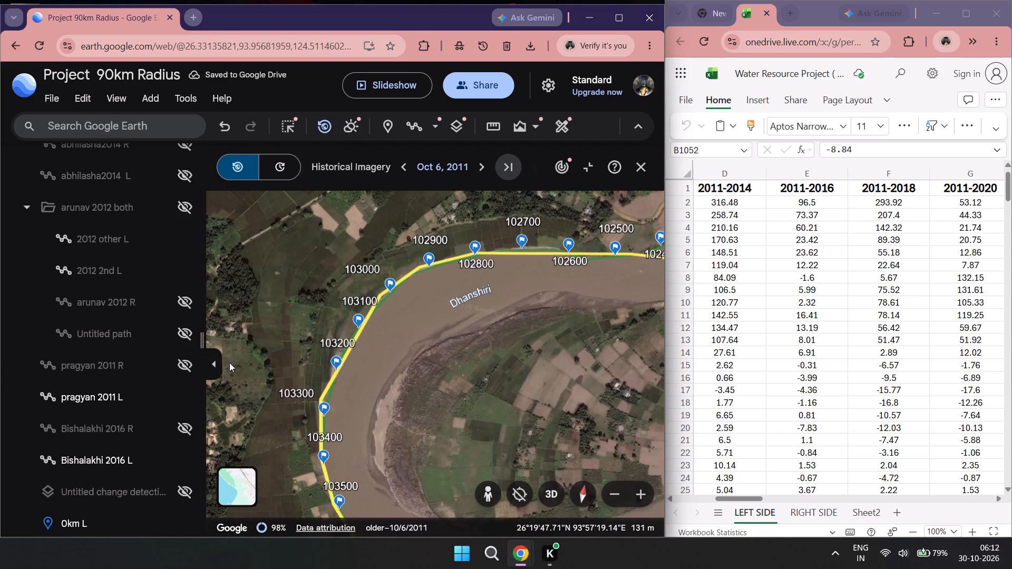
pyautogui.click(215, 362)
# Follow the left bank from chainage 103000 back to the 91L marker and examine the bank lines there up close.
pyautogui.moveTo(387, 348); pyautogui.dragTo(217, 344)
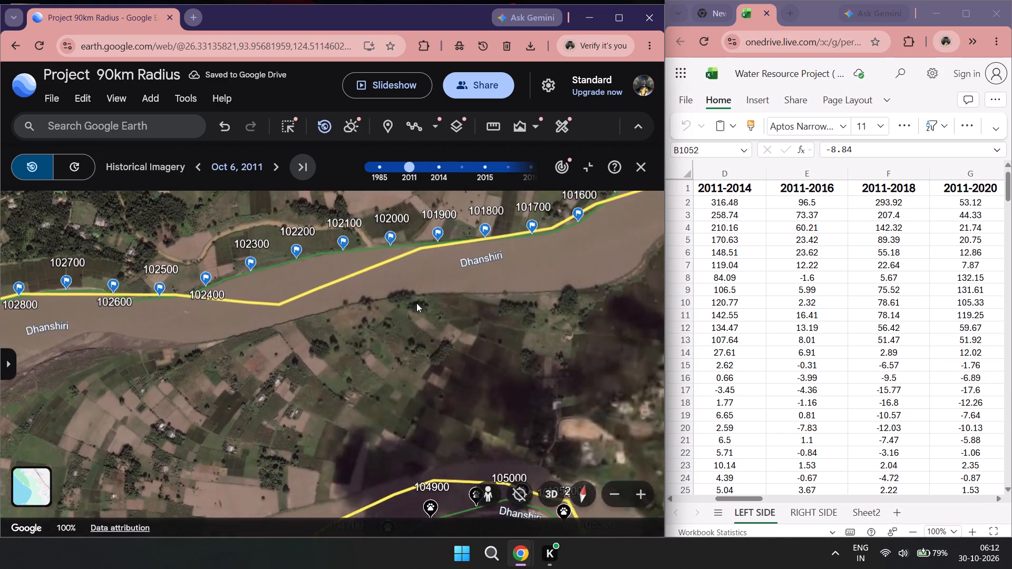
pyautogui.moveTo(429, 298); pyautogui.dragTo(368, 382)
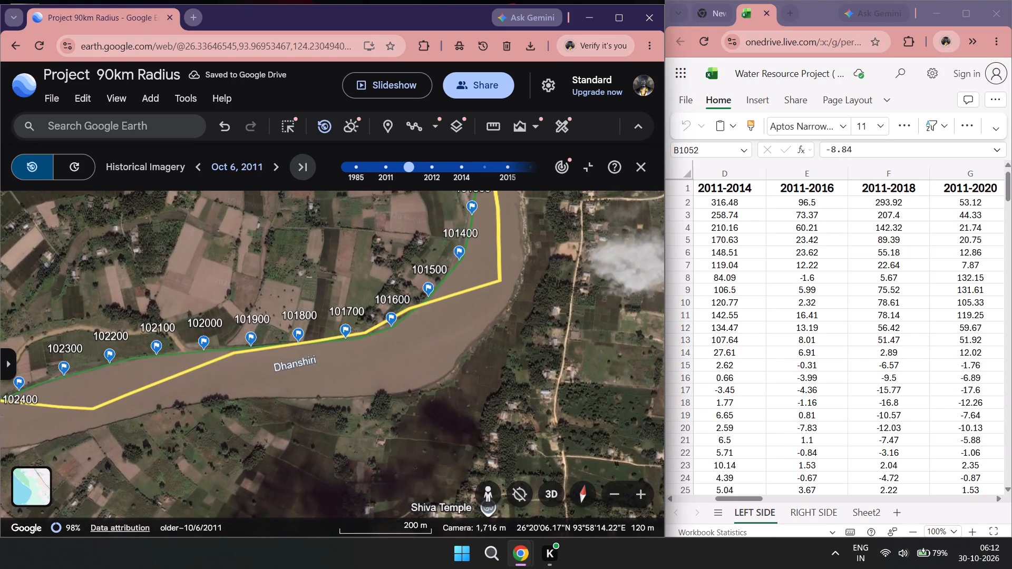
pyautogui.moveTo(368, 382); pyautogui.dragTo(268, 522)
pyautogui.moveTo(284, 326); pyautogui.dragTo(597, 490)
pyautogui.scroll(-3, 573, 417)
pyautogui.moveTo(560, 414); pyautogui.dragTo(383, 471)
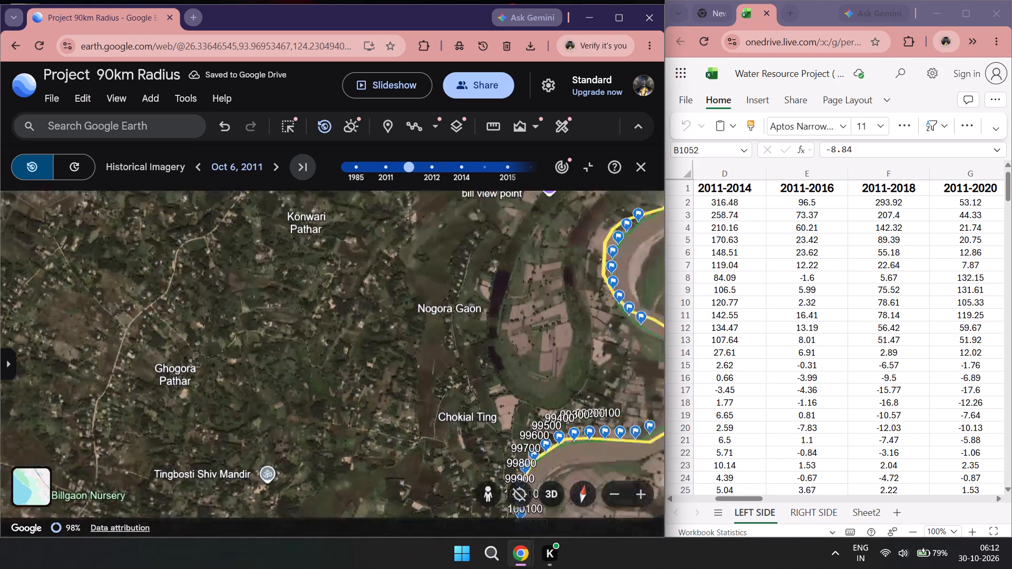
pyautogui.moveTo(383, 471); pyautogui.dragTo(286, 507)
pyautogui.scroll(-4, 326, 442)
pyautogui.moveTo(279, 418); pyautogui.dragTo(293, 480)
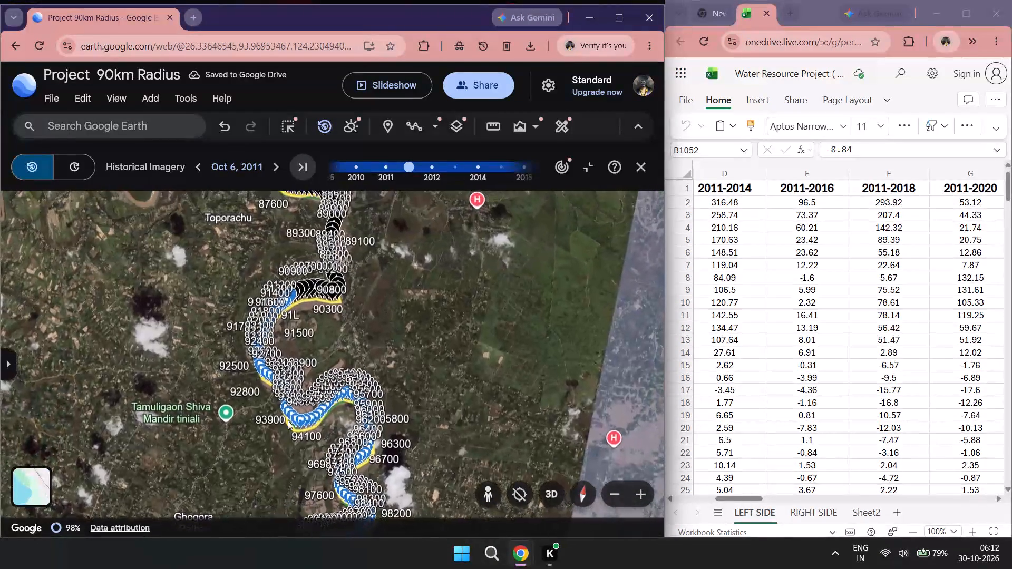
pyautogui.scroll(5, 288, 352)
pyautogui.moveTo(288, 350); pyautogui.dragTo(288, 425)
pyautogui.scroll(4, 288, 421)
pyautogui.moveTo(293, 403); pyautogui.dragTo(295, 458)
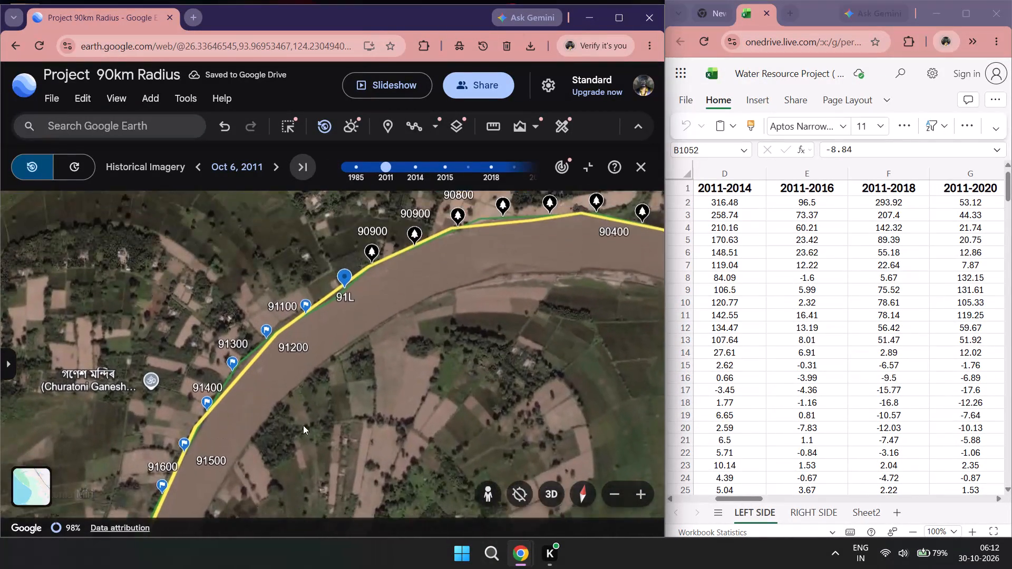
pyautogui.scroll(4, 317, 379)
pyautogui.moveTo(377, 379); pyautogui.dragTo(350, 451)
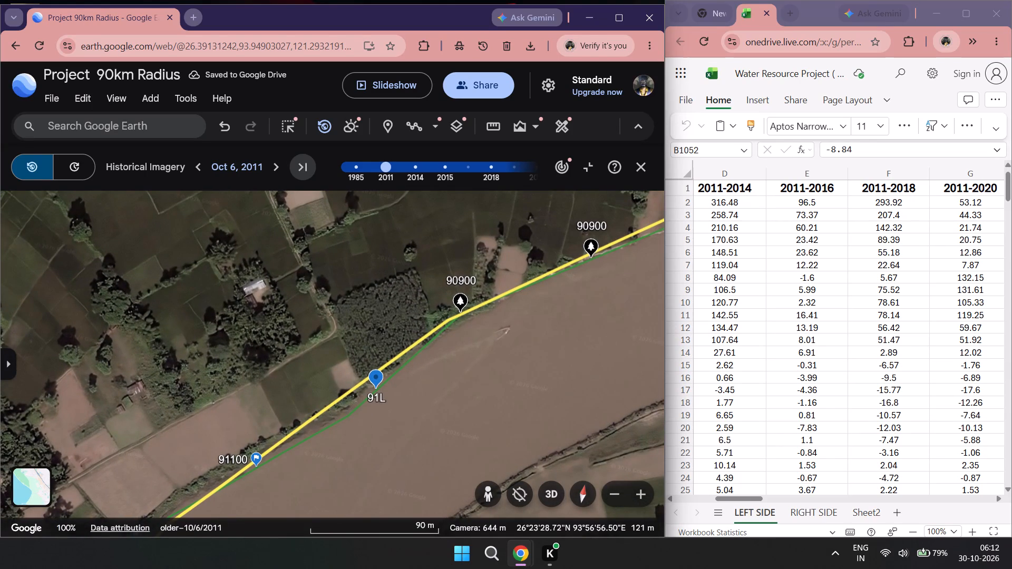
# Open the LEFT SIDE sheet's 2011-2016 cell for chainage 91000, E912, for entry.
pyautogui.moveTo(728, 495); pyautogui.dragTo(578, 515)
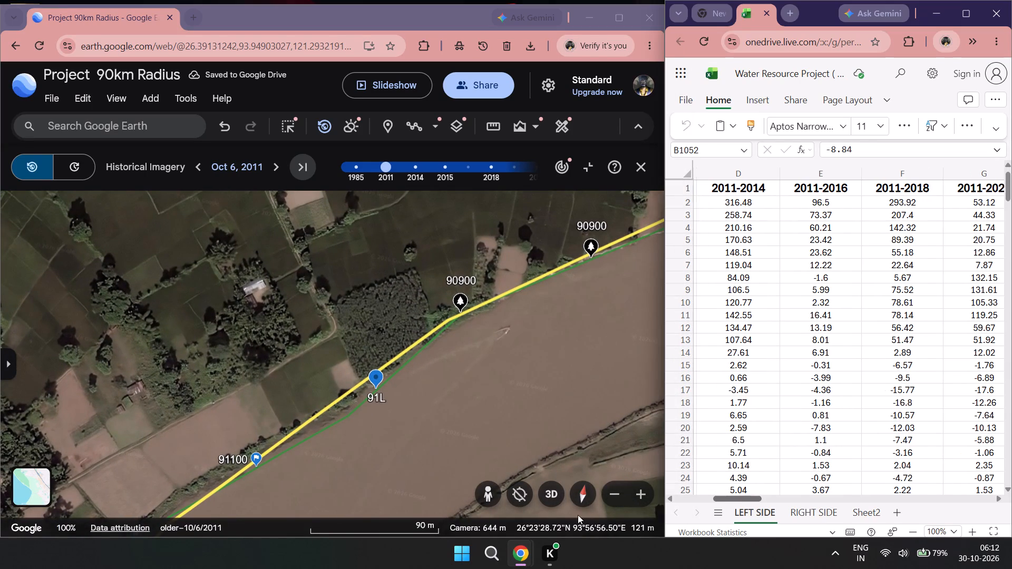
pyautogui.moveTo(578, 515); pyautogui.dragTo(456, 515)
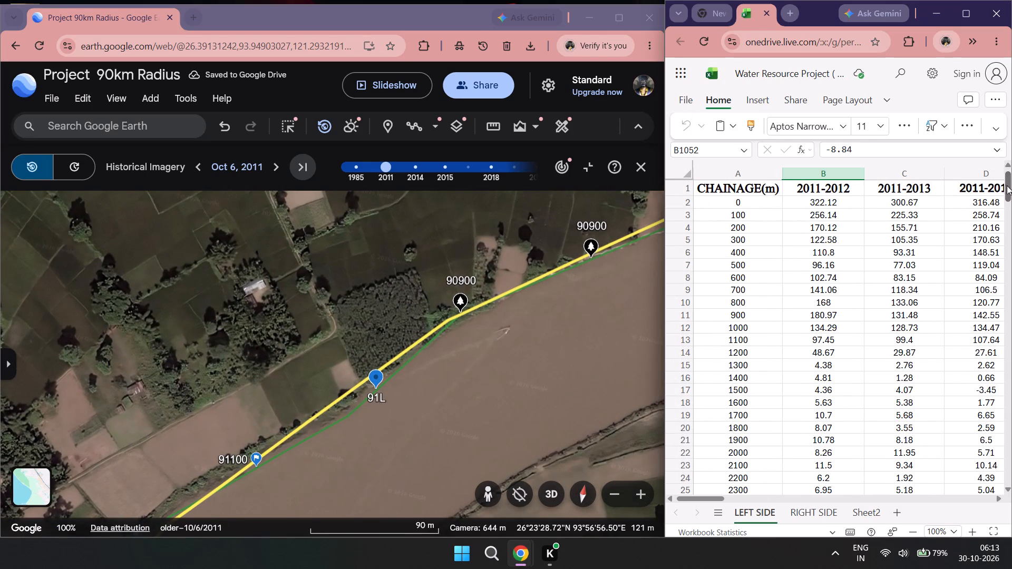
pyautogui.moveTo(1007, 190); pyautogui.dragTo(1007, 418)
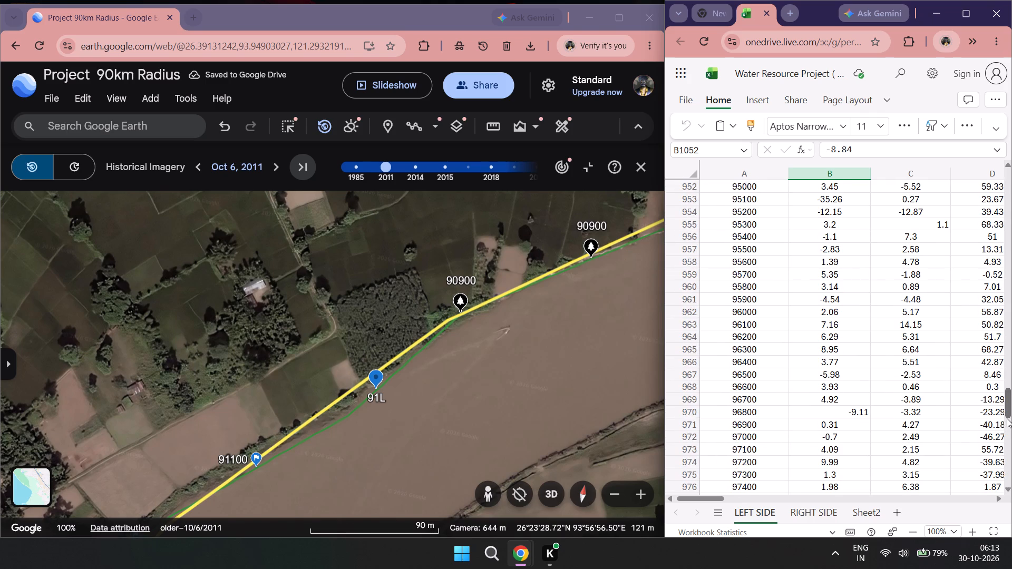
pyautogui.moveTo(1007, 418); pyautogui.dragTo(1003, 407)
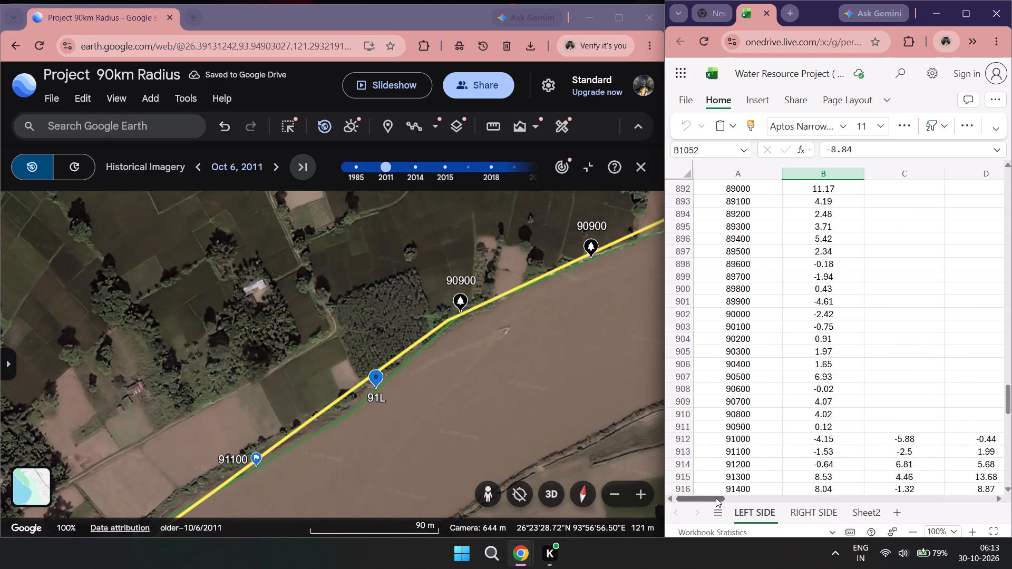
pyautogui.moveTo(716, 498); pyautogui.dragTo(741, 498)
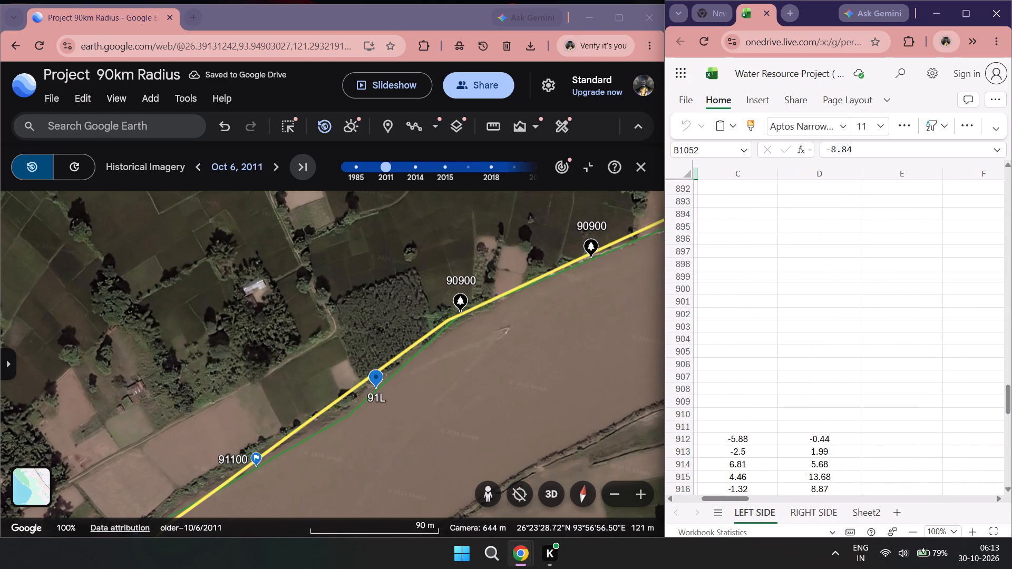
pyautogui.doubleClick(881, 436)
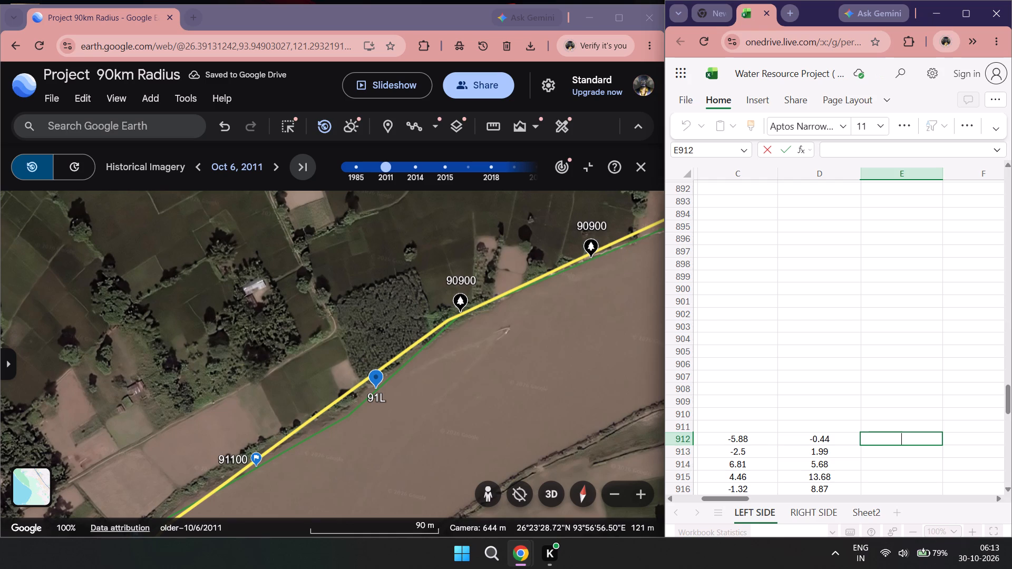
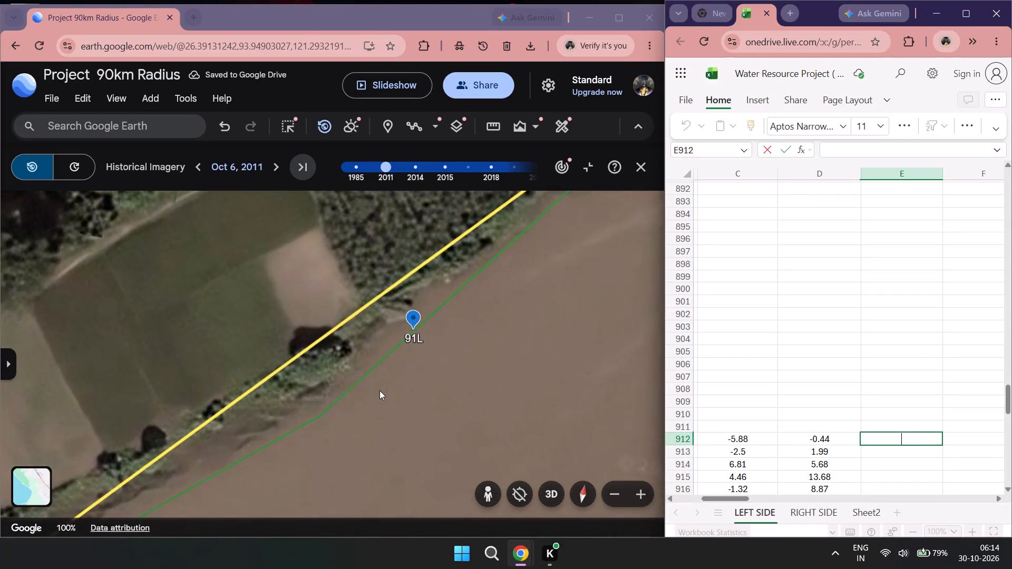
# Examine the left bank around the 91L marker and the gap between its green and yellow bank lines up close.
pyautogui.moveTo(379, 390); pyautogui.dragTo(380, 440)
pyautogui.scroll(-3, 398, 439)
pyautogui.scroll(1, 398, 439)
pyautogui.scroll(-3, 398, 439)
pyautogui.scroll(2, 401, 438)
pyautogui.scroll(-9, 401, 438)
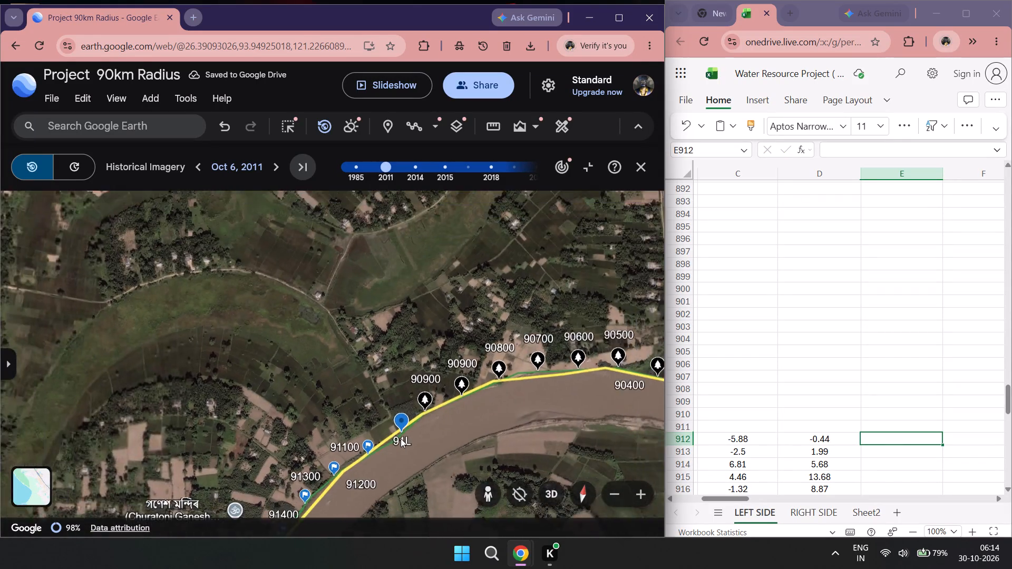
pyautogui.scroll(-4, 401, 438)
pyautogui.scroll(7, 401, 438)
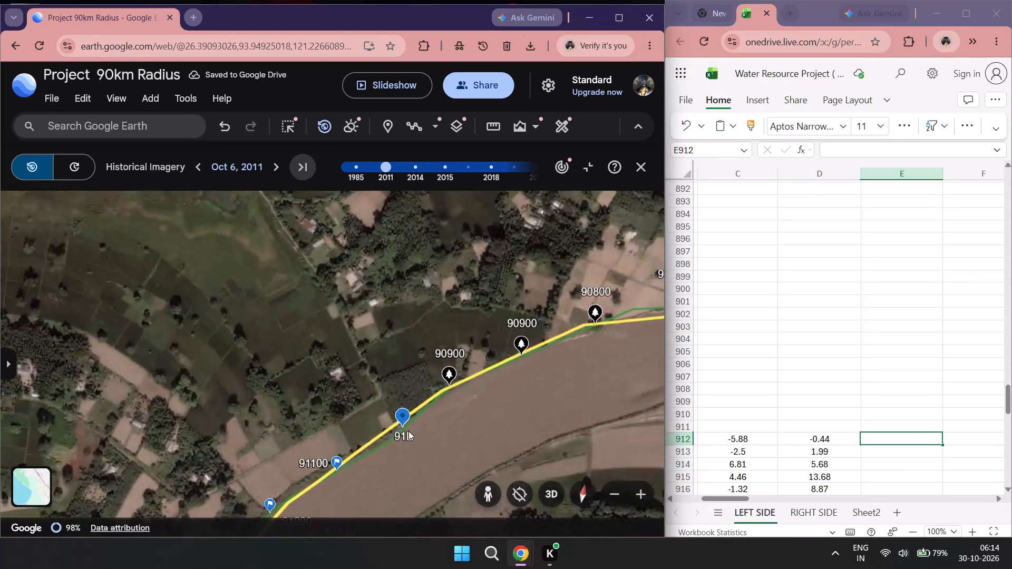
pyautogui.doubleClick(403, 418)
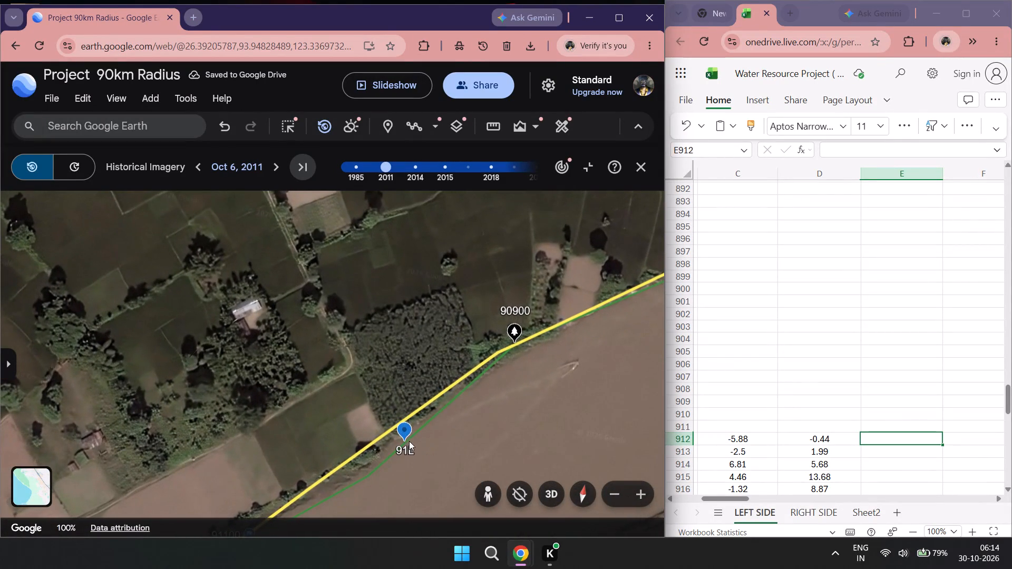
pyautogui.click(406, 431)
pyautogui.scroll(10, 410, 435)
pyautogui.moveTo(412, 459); pyautogui.dragTo(419, 444)
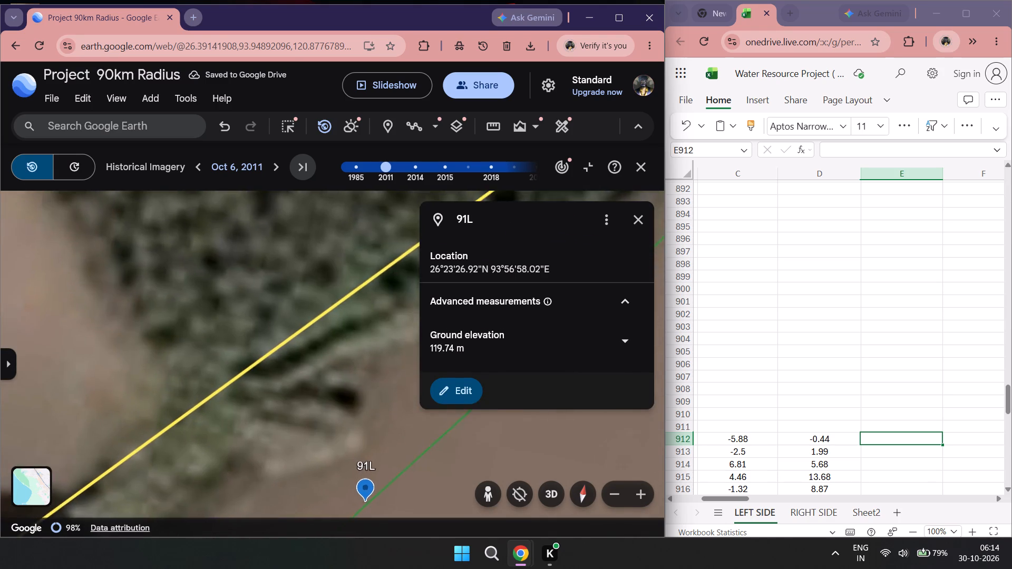
pyautogui.moveTo(419, 444); pyautogui.dragTo(439, 345)
pyautogui.scroll(-4, 390, 384)
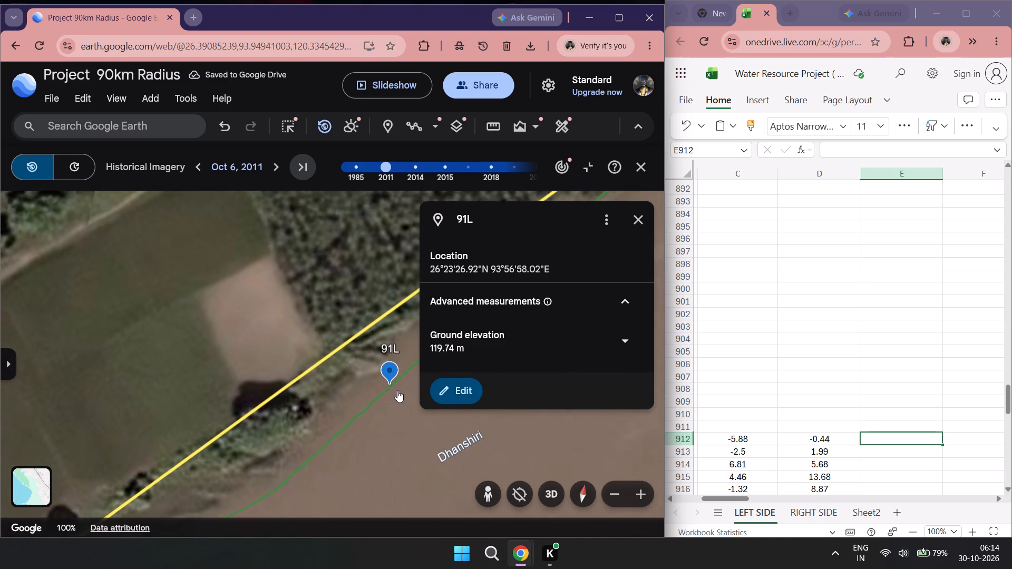
pyautogui.click(645, 224)
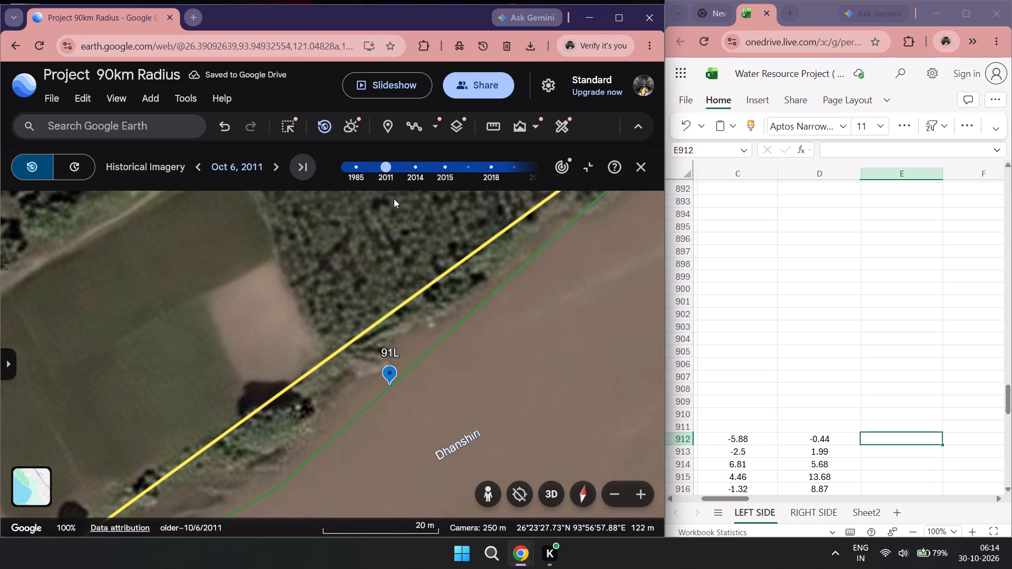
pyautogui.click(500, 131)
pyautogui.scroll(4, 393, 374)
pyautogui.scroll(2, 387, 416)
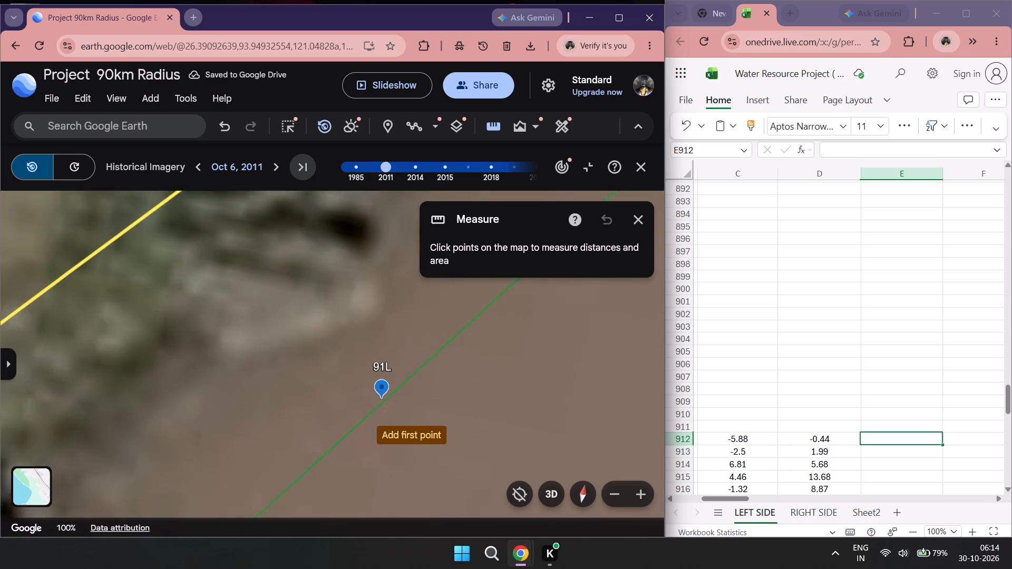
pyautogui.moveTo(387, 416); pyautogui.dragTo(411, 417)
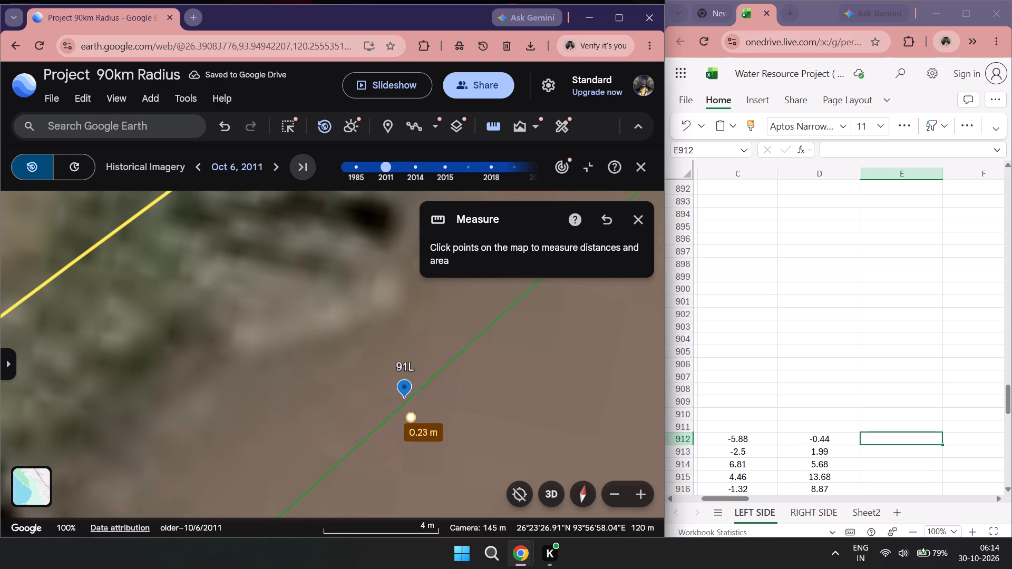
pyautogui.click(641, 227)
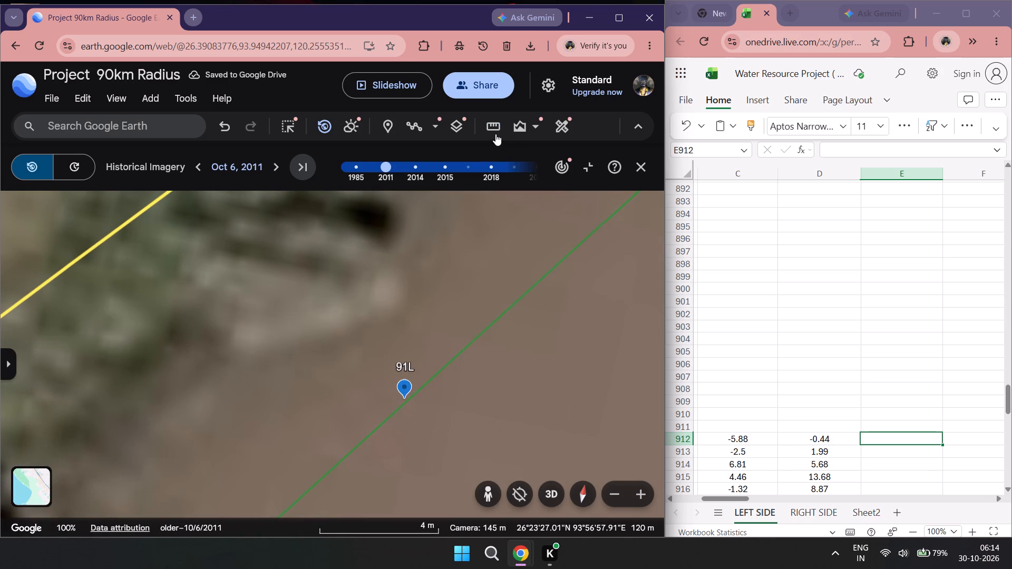
# Measure the distance from the 91L marker to the yellow bank line and record it as -10.53 in cell E912.
pyautogui.click(495, 134)
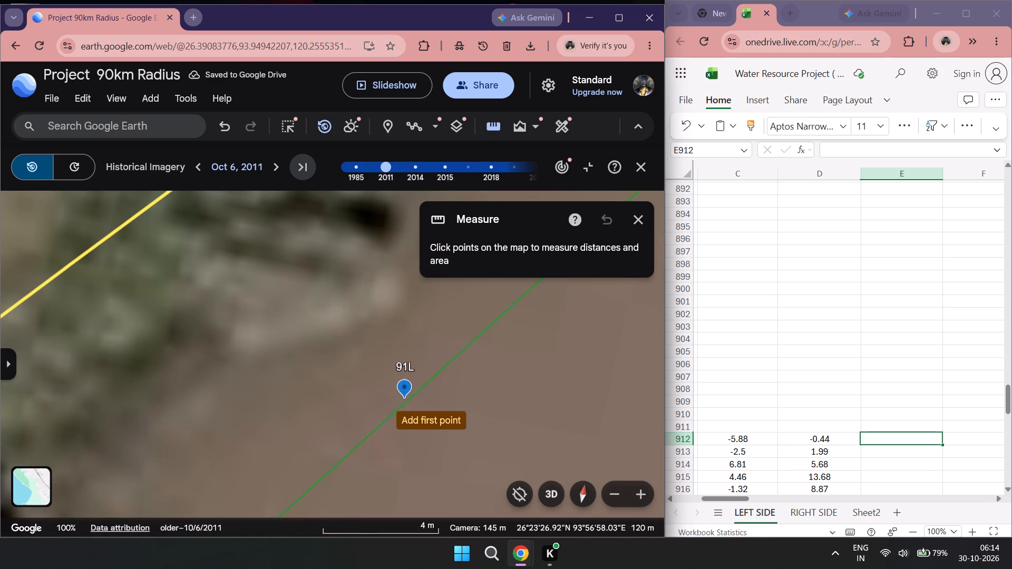
pyautogui.click(405, 402)
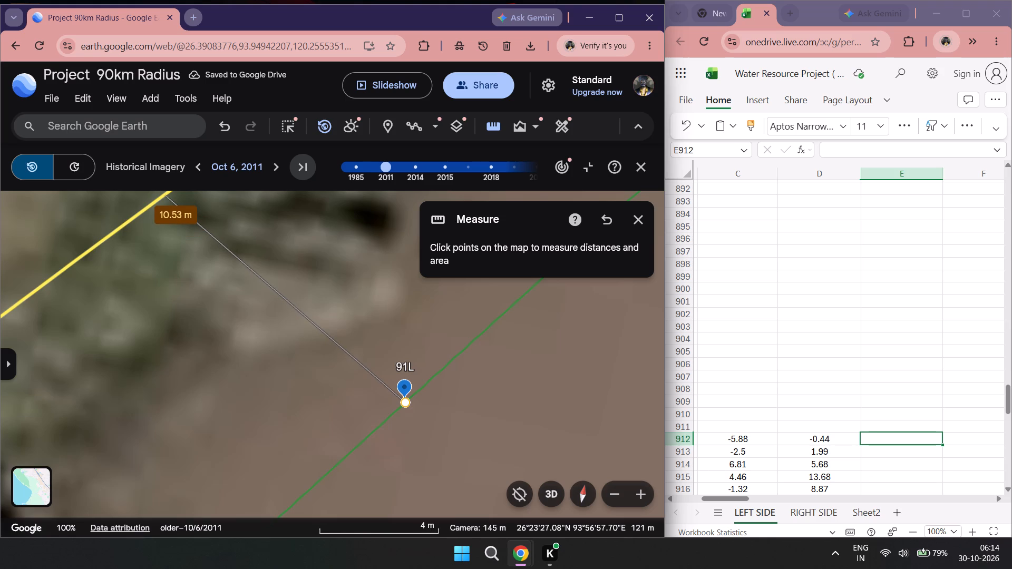
pyautogui.doubleClick(898, 436)
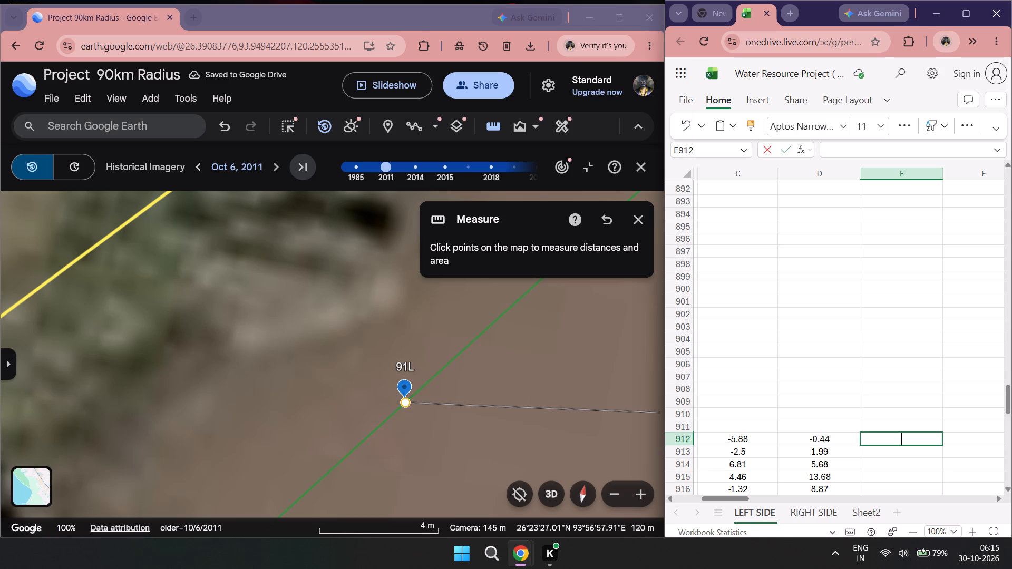
pyautogui.write('-10')
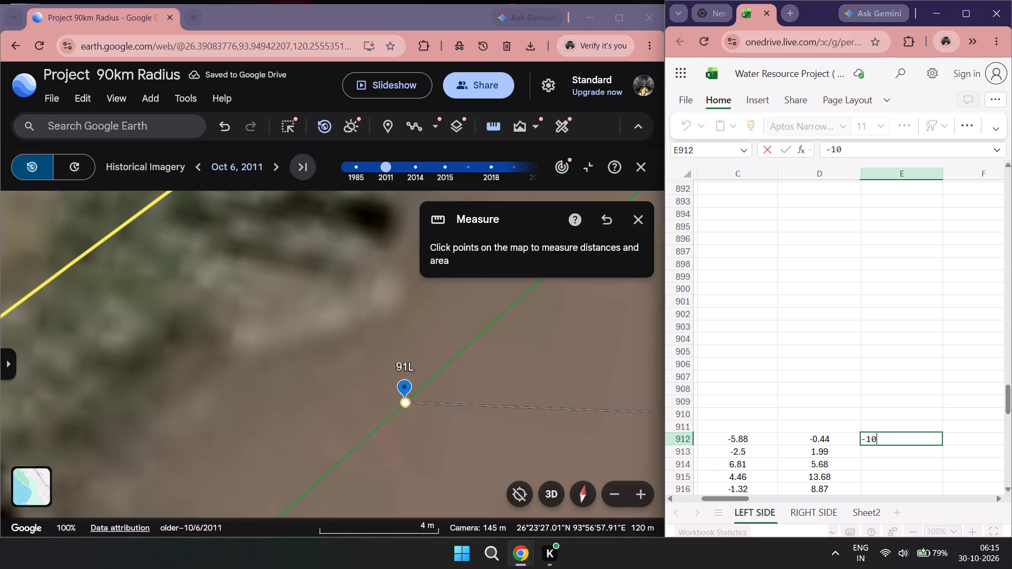
pyautogui.press('.')
pyautogui.write('53')
pyautogui.scroll(-4, 387, 464)
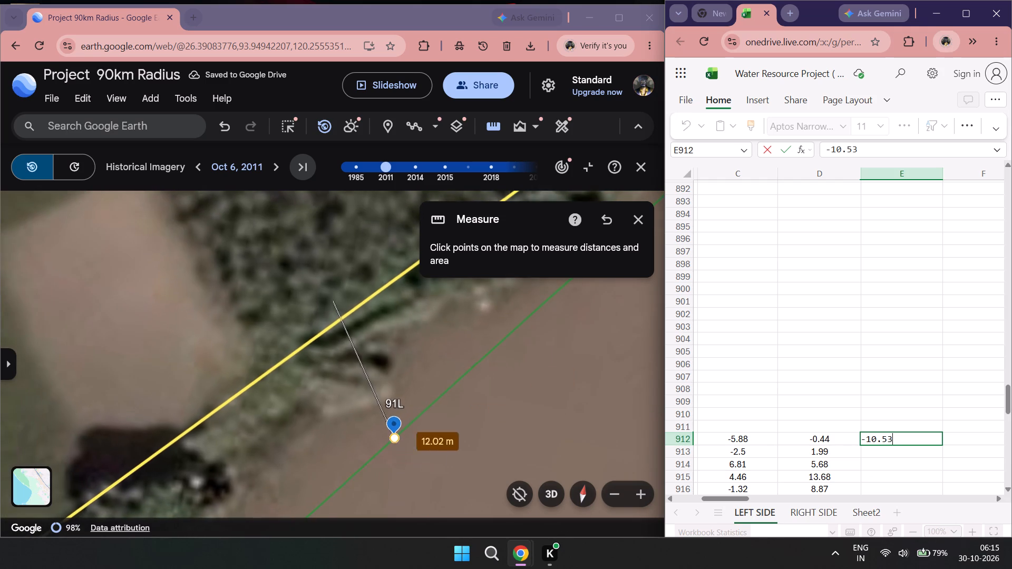
pyautogui.click(635, 224)
# Follow the left bank from the 91L marker to the 91100 marker.
pyautogui.scroll(-2, 457, 387)
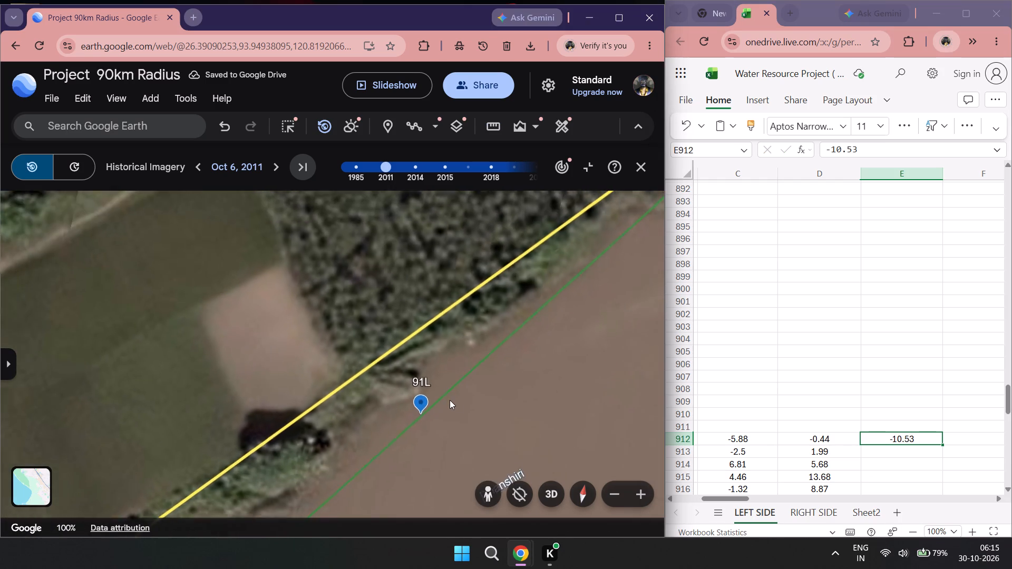
pyautogui.moveTo(457, 405); pyautogui.dragTo(541, 268)
pyautogui.moveTo(264, 430); pyautogui.dragTo(466, 368)
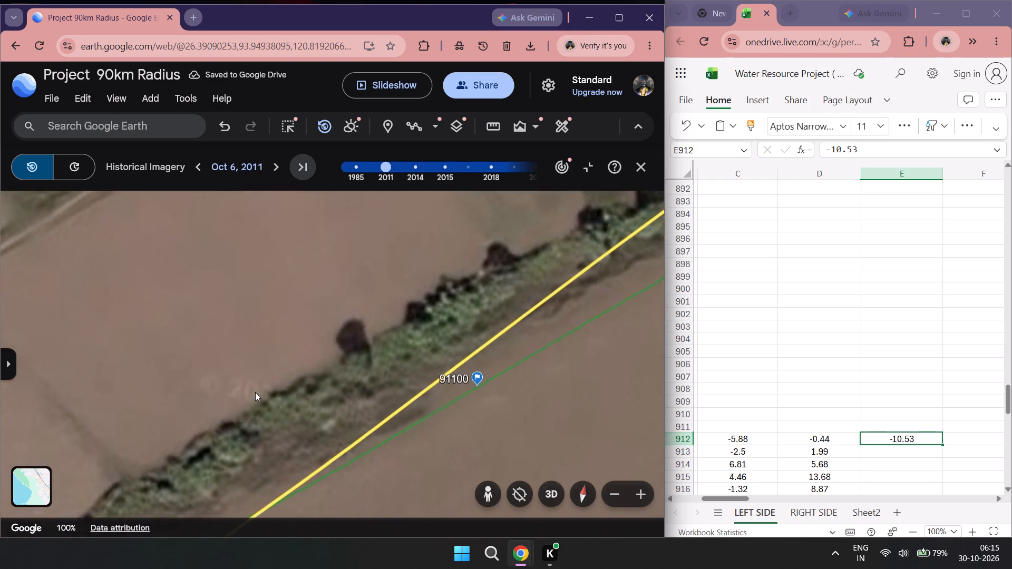
pyautogui.moveTo(336, 389); pyautogui.dragTo(316, 375)
# Find the 91100 placemark in the map contents list and fly to it, leaving its details closed.
pyautogui.click(10, 363)
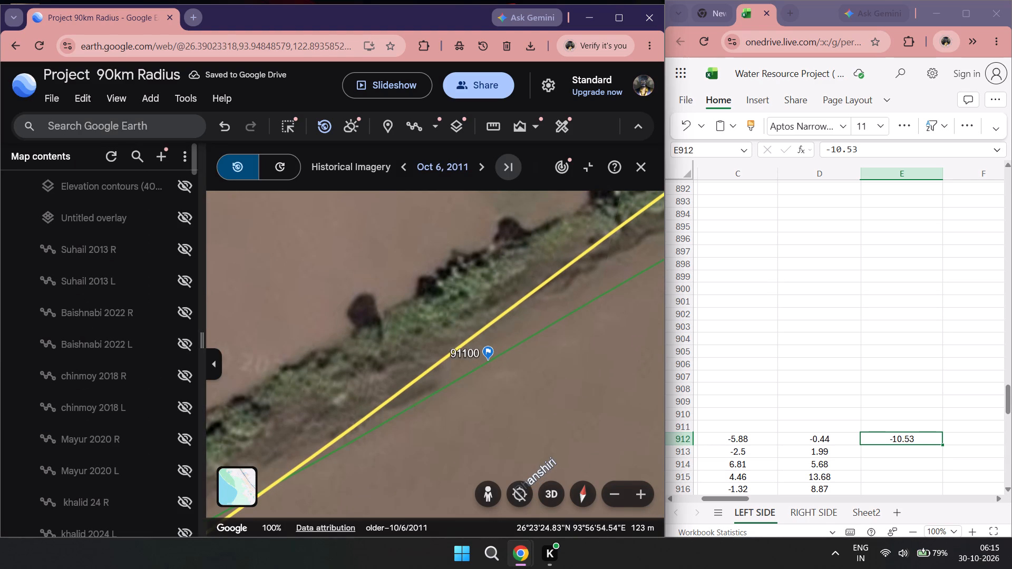
pyautogui.moveTo(195, 168); pyautogui.dragTo(200, 462)
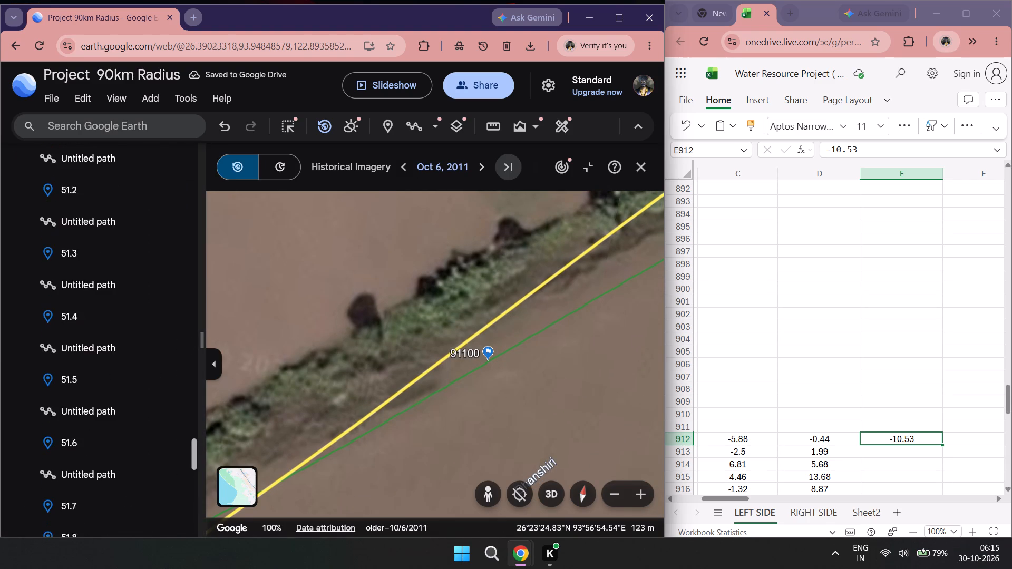
pyautogui.moveTo(200, 462); pyautogui.dragTo(206, 436)
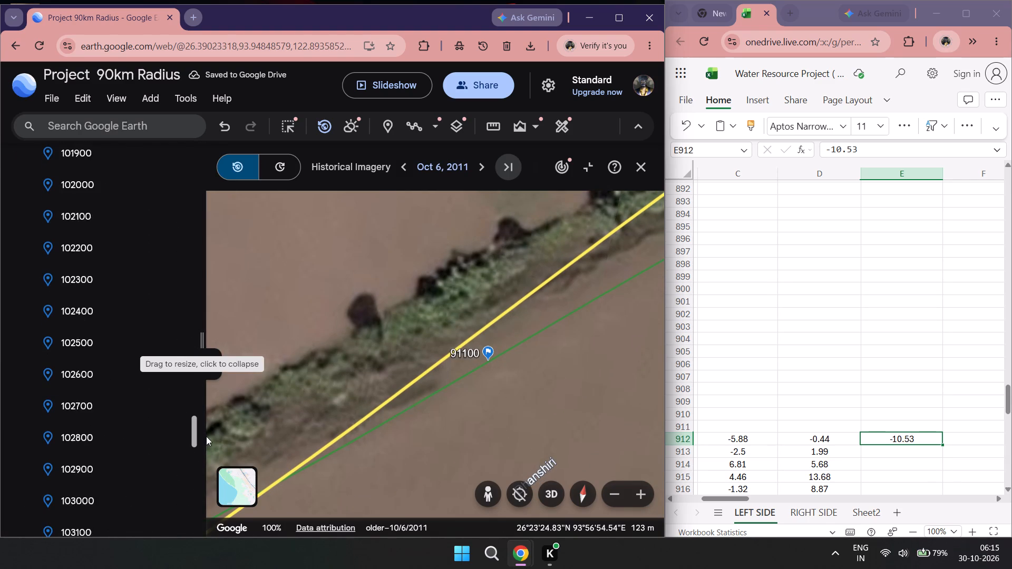
pyautogui.moveTo(206, 436); pyautogui.dragTo(206, 403)
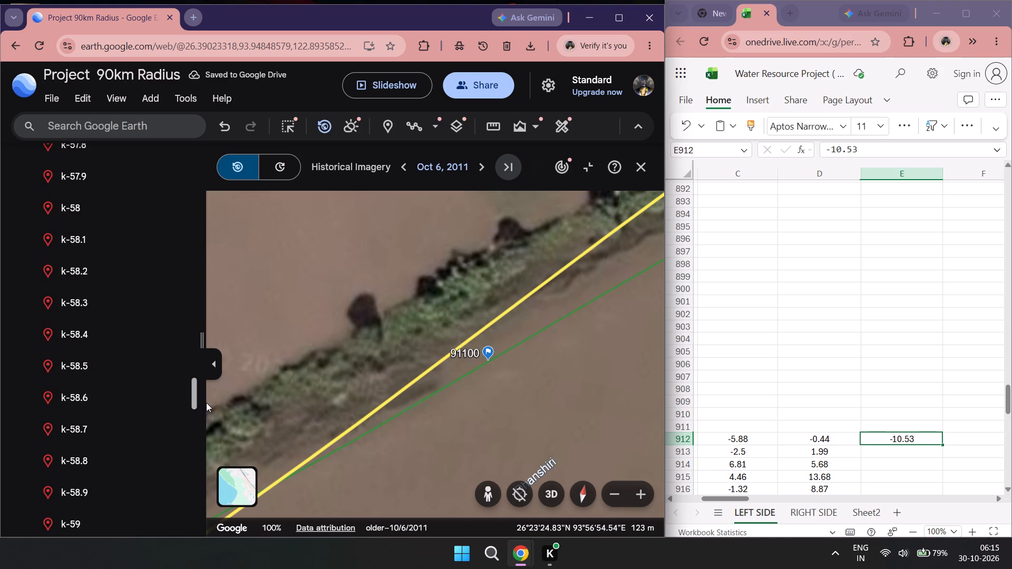
pyautogui.moveTo(206, 403); pyautogui.dragTo(206, 411)
pyautogui.moveTo(140, 370); pyautogui.dragTo(129, 432)
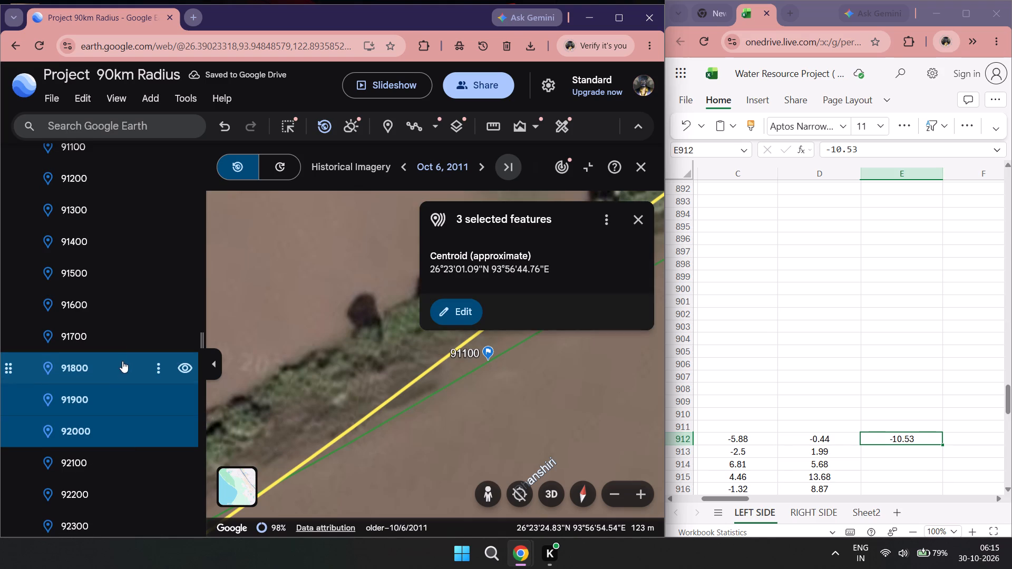
pyautogui.click(122, 344)
pyautogui.moveTo(122, 318); pyautogui.dragTo(122, 346)
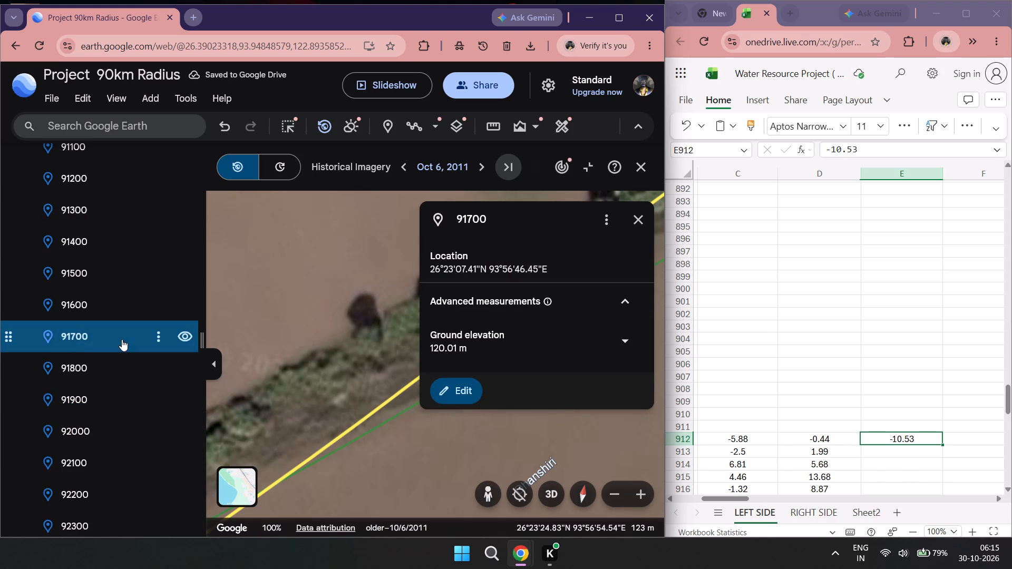
pyautogui.scroll(-7, 122, 339)
pyautogui.scroll(2, 104, 308)
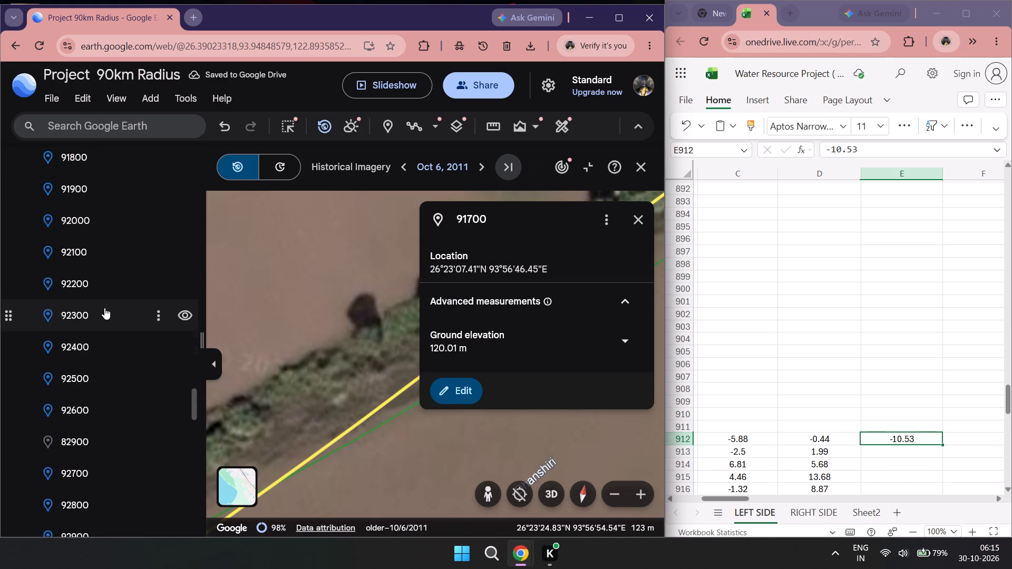
pyautogui.scroll(7, 104, 308)
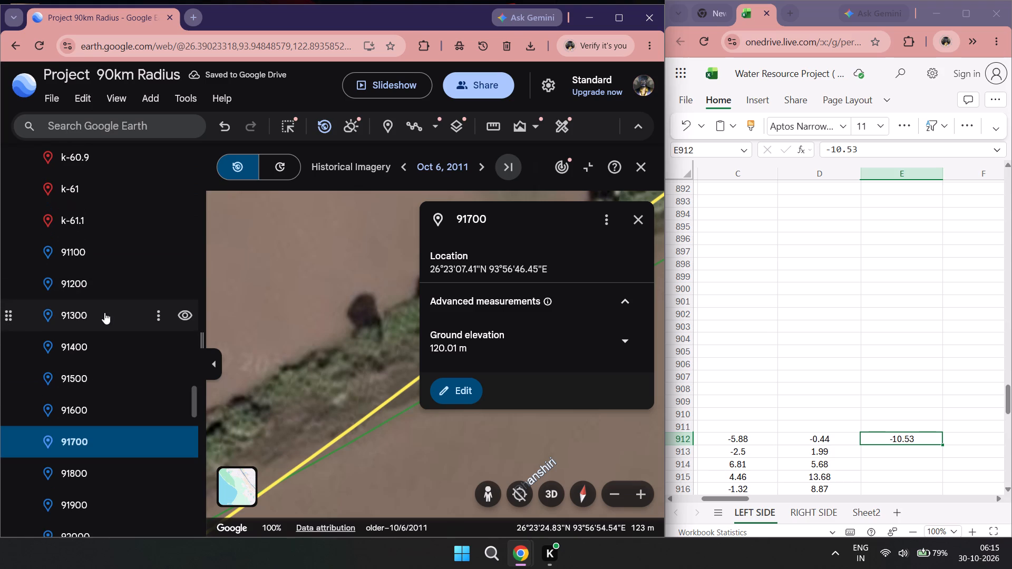
pyautogui.doubleClick(109, 258)
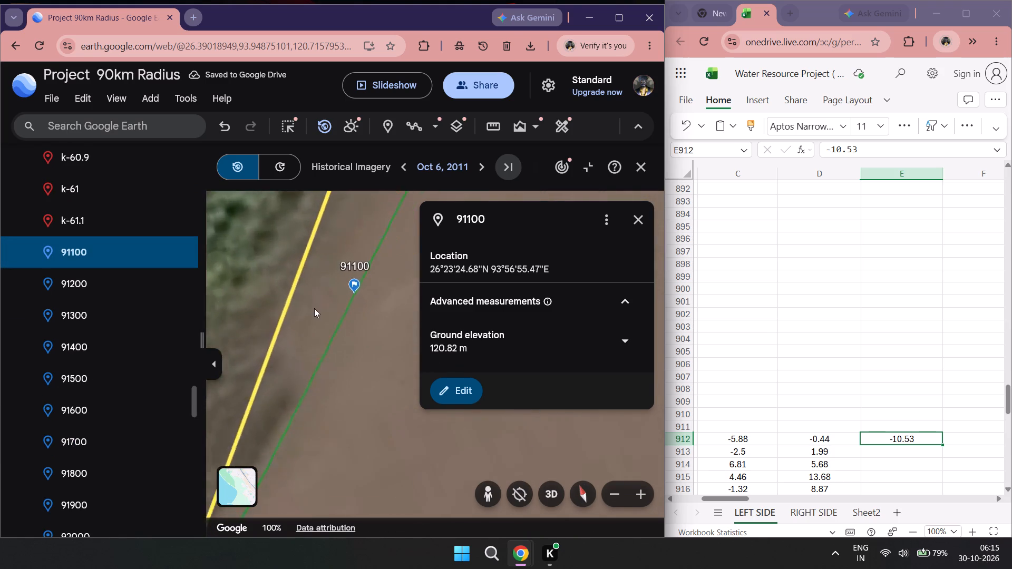
pyautogui.moveTo(324, 325); pyautogui.dragTo(403, 331)
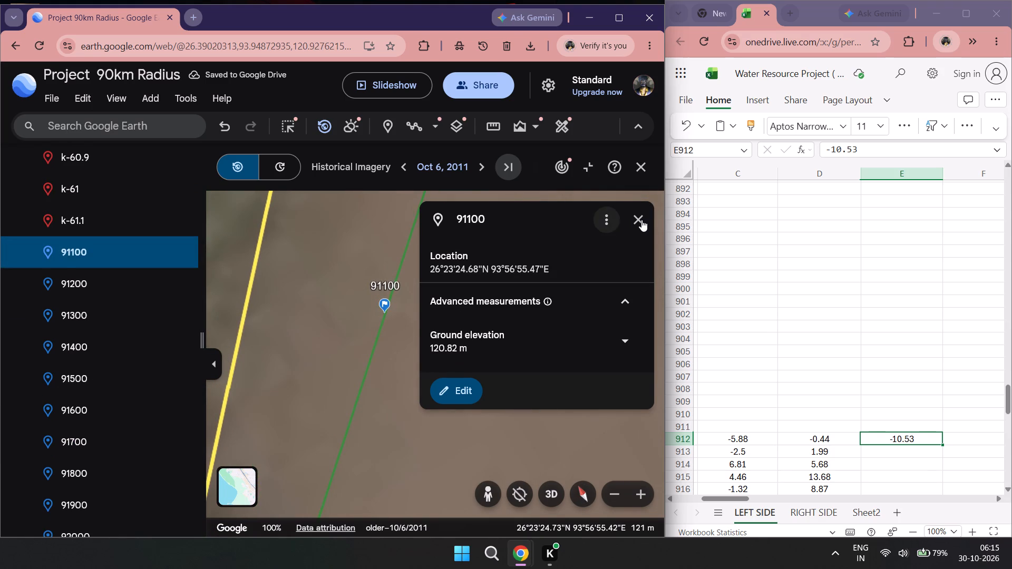
pyautogui.click(641, 220)
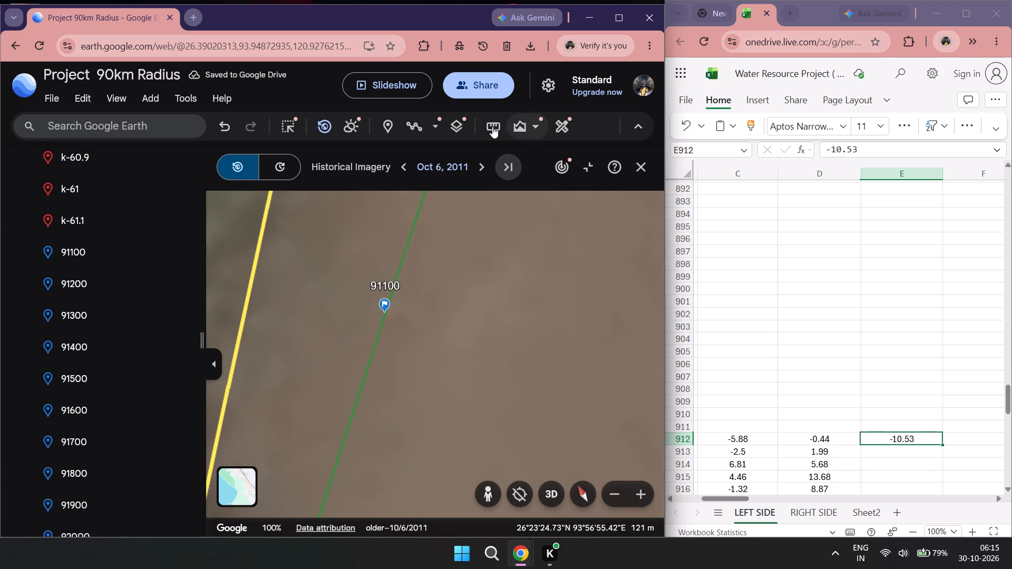
# Measure the distance from the 91100 marker to the yellow bank line and record it as -4.55 in cell E913.
pyautogui.doubleClick(492, 126)
pyautogui.moveTo(739, 495); pyautogui.dragTo(698, 505)
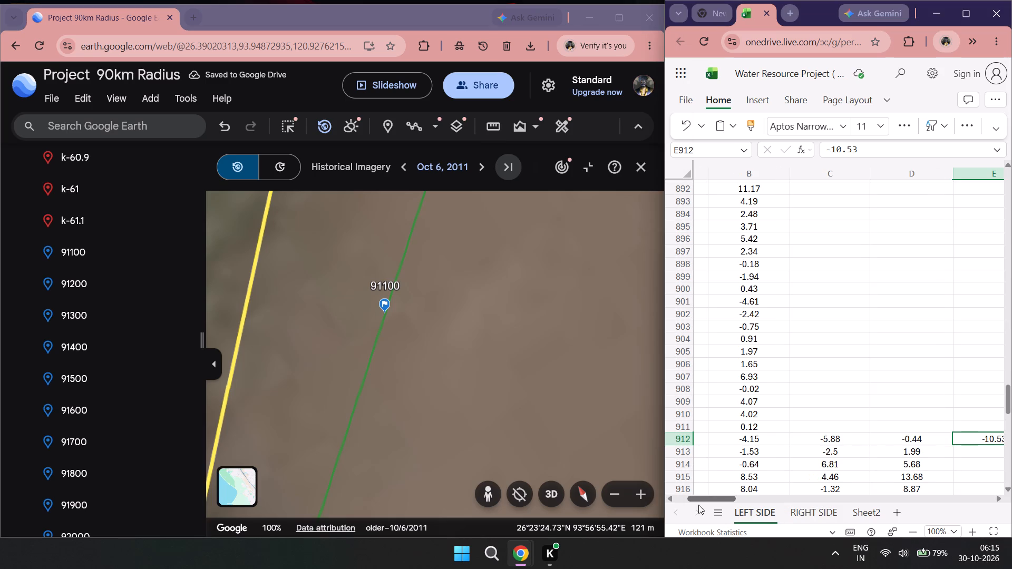
pyautogui.moveTo(698, 505); pyautogui.dragTo(736, 501)
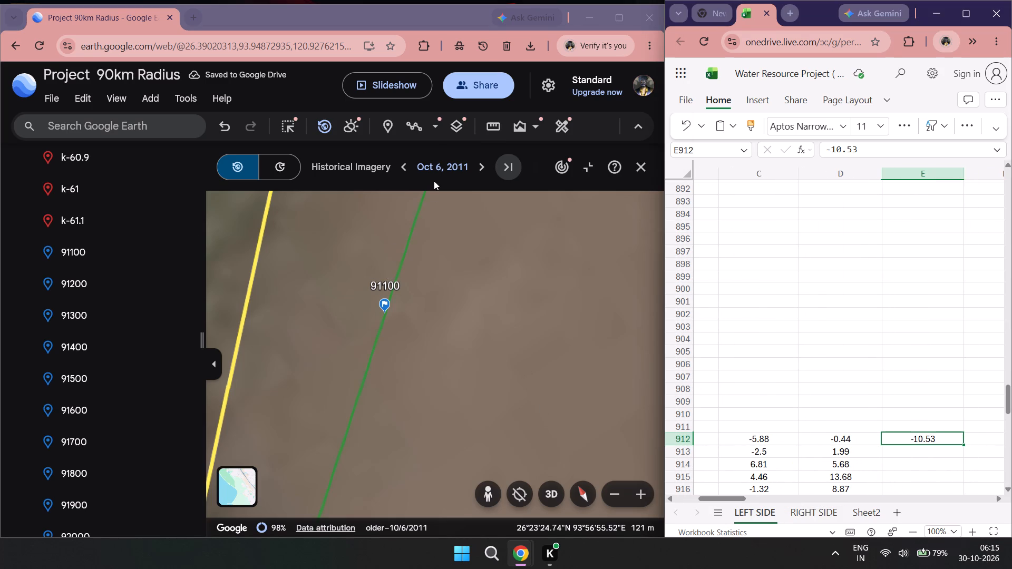
pyautogui.click(492, 120)
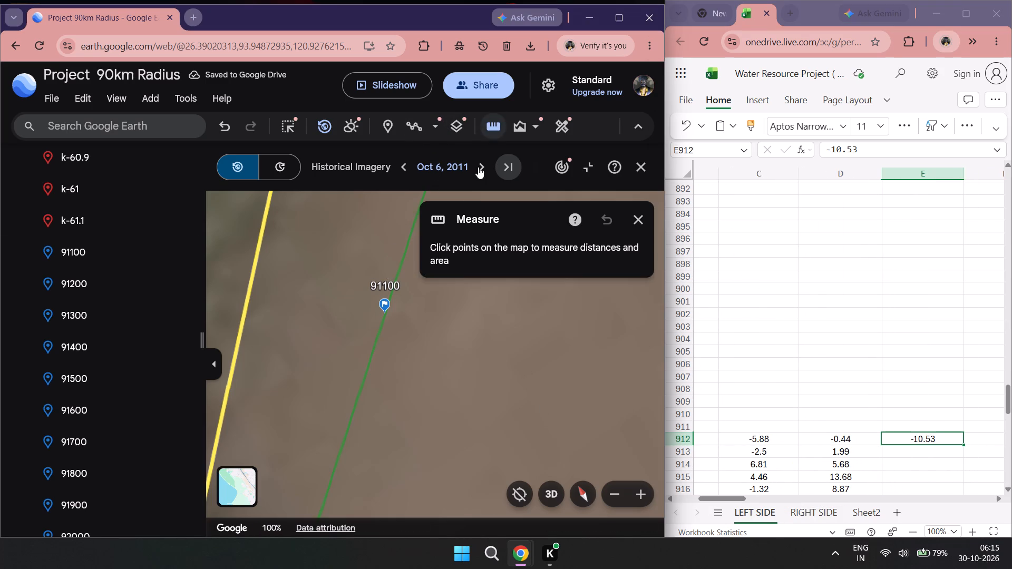
pyautogui.scroll(3, 388, 313)
pyautogui.moveTo(388, 313); pyautogui.dragTo(445, 322)
pyautogui.click(442, 322)
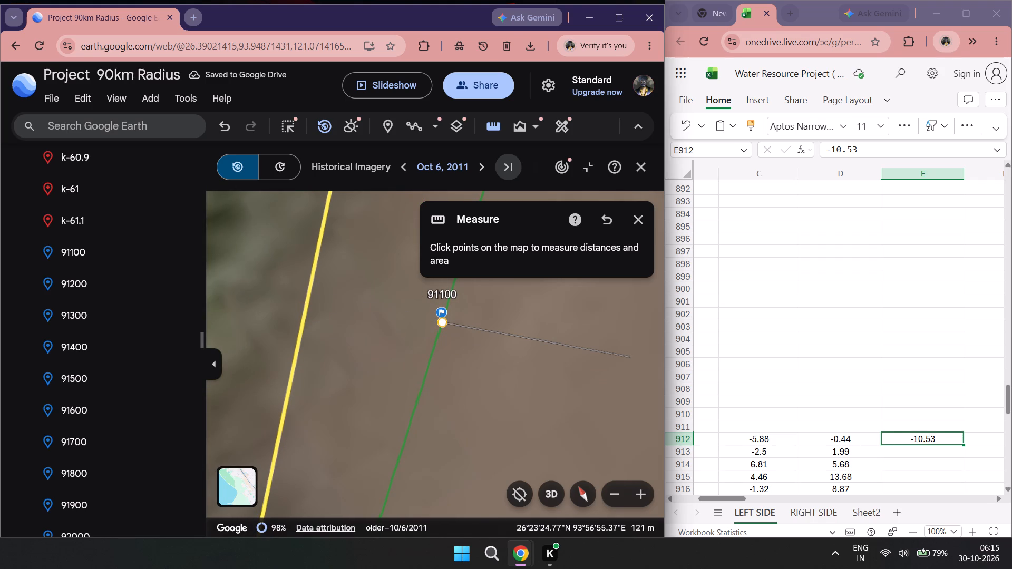
pyautogui.doubleClick(927, 452)
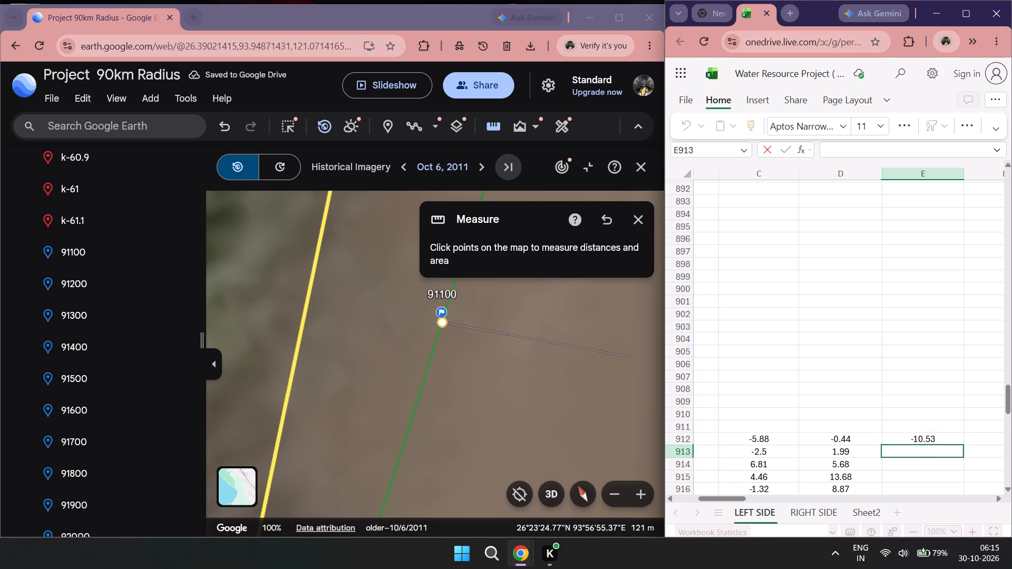
pyautogui.write('-4.55')
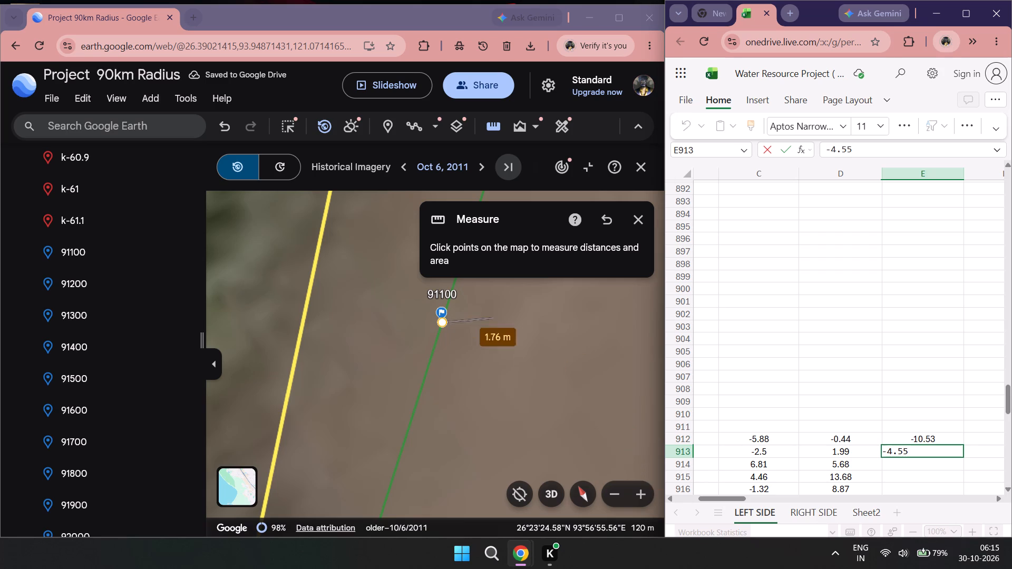
# Fly to the 91200 placemark, measure from its marker to the yellow bank line, and record 7.45 in cell E914.
pyautogui.doubleClick(71, 290)
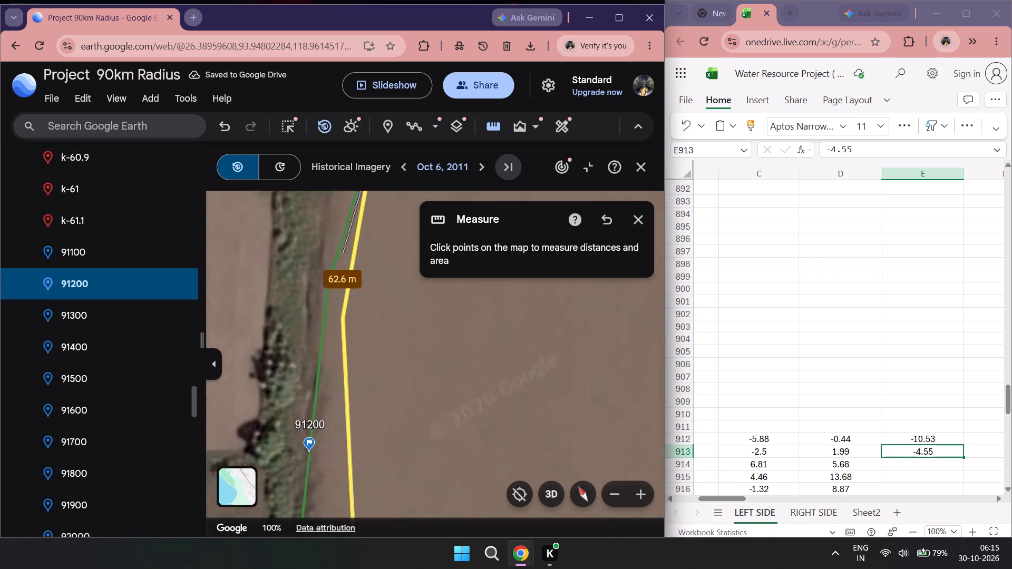
pyautogui.click(497, 131)
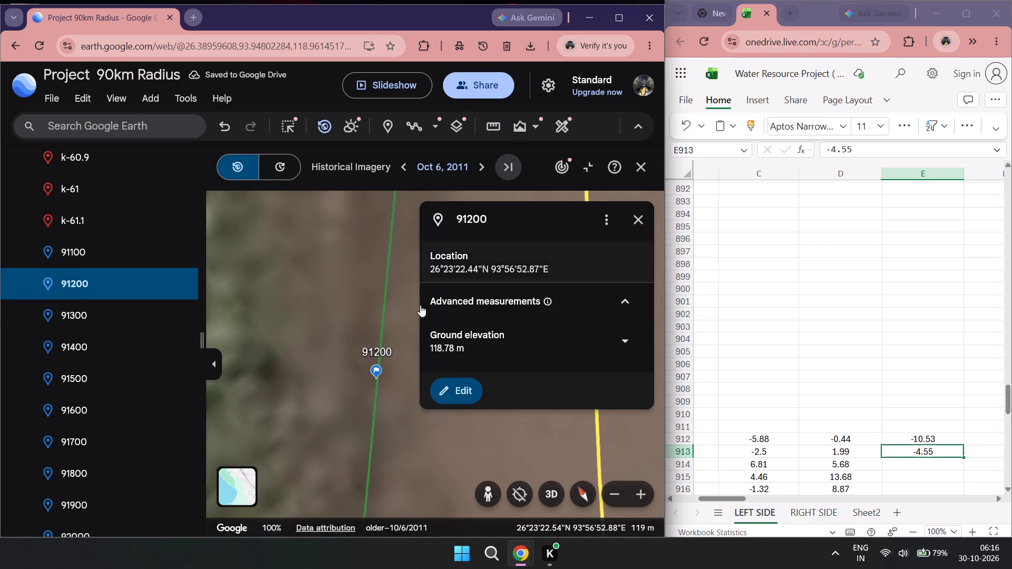
pyautogui.click(488, 133)
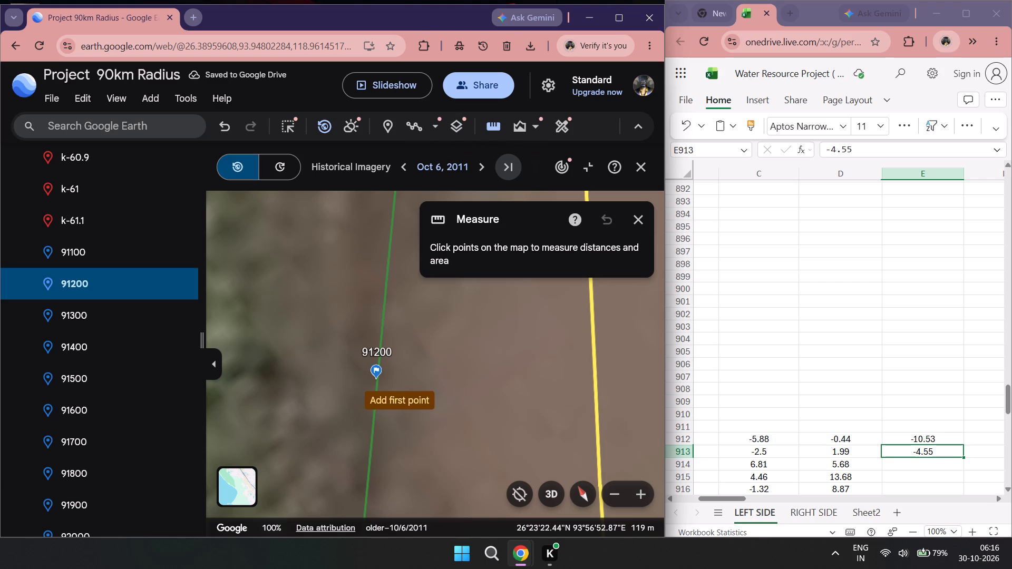
pyautogui.click(378, 379)
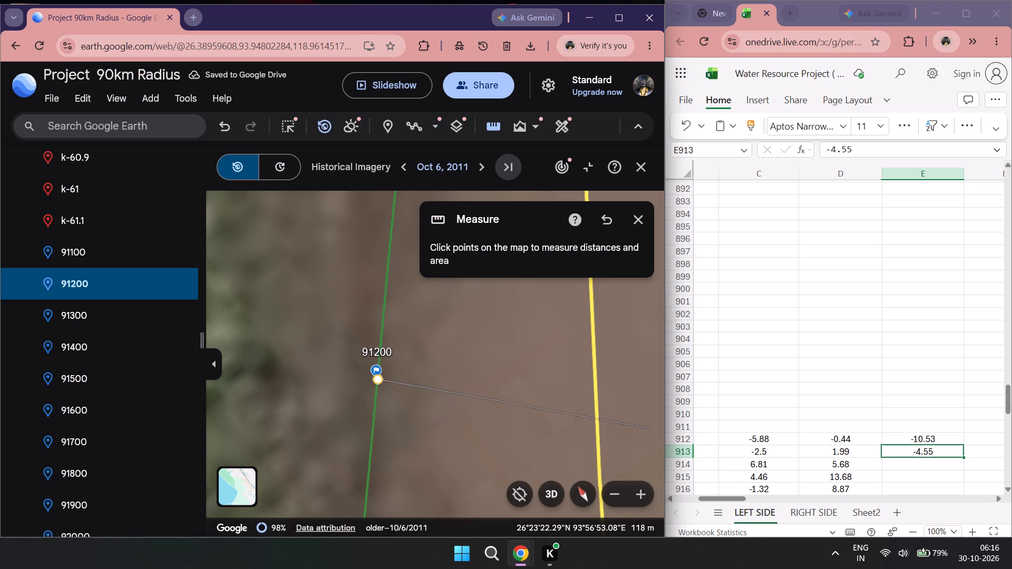
pyautogui.doubleClick(922, 466)
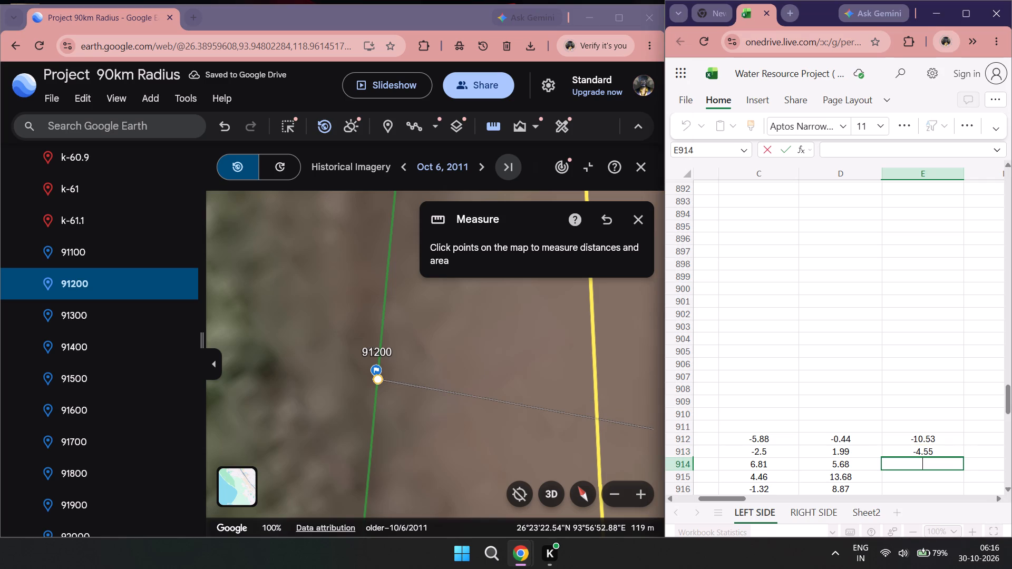
pyautogui.press('7')
pyautogui.write('.45')
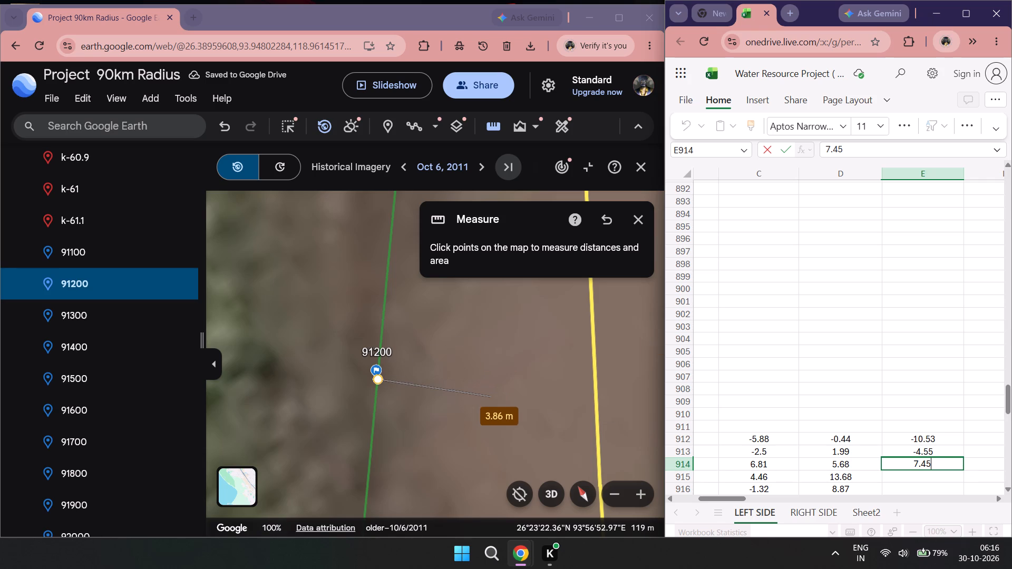
# Fly to the 91300 placemark, measure from its marker to the yellow bank line, and record 17.19 in cell E915.
pyautogui.doubleClick(79, 321)
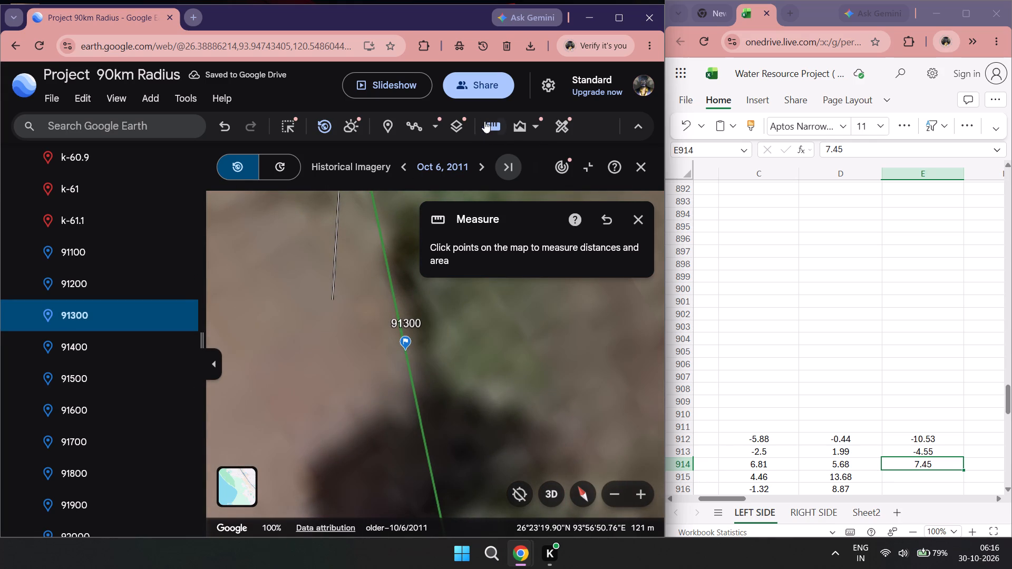
pyautogui.click(489, 121)
pyautogui.click(487, 127)
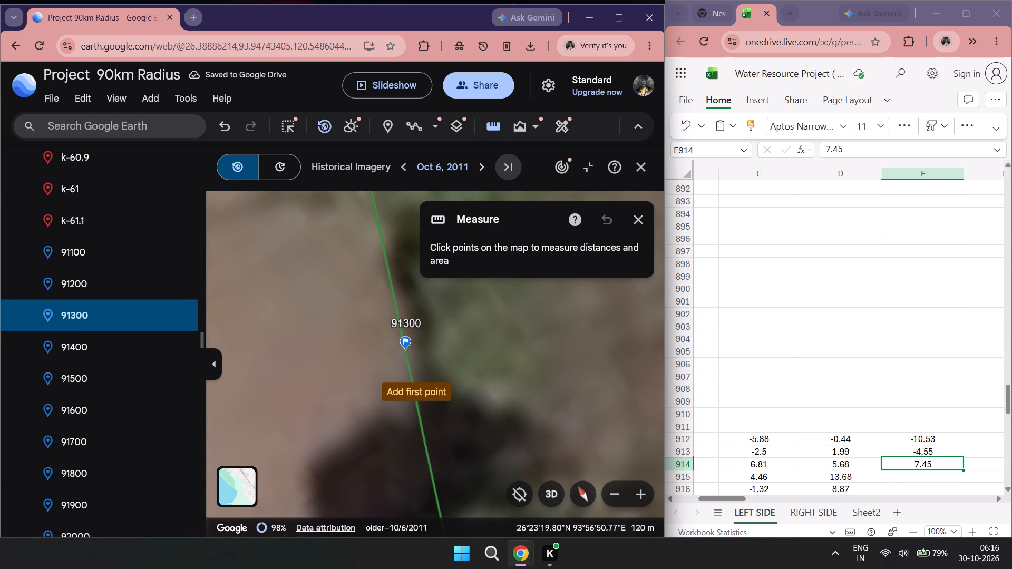
pyautogui.click(406, 352)
pyautogui.moveTo(537, 348); pyautogui.dragTo(303, 349)
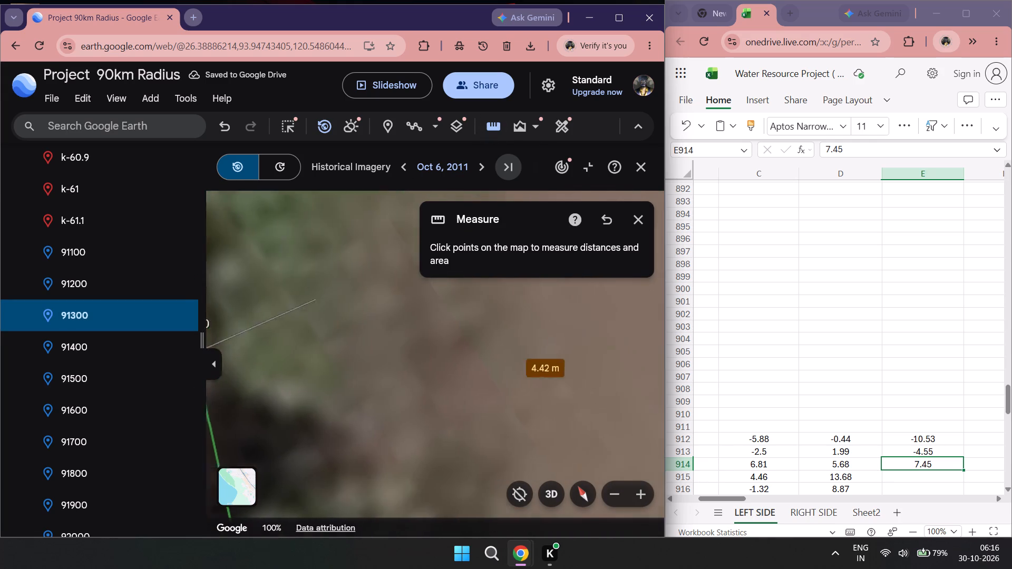
pyautogui.scroll(-3, 486, 339)
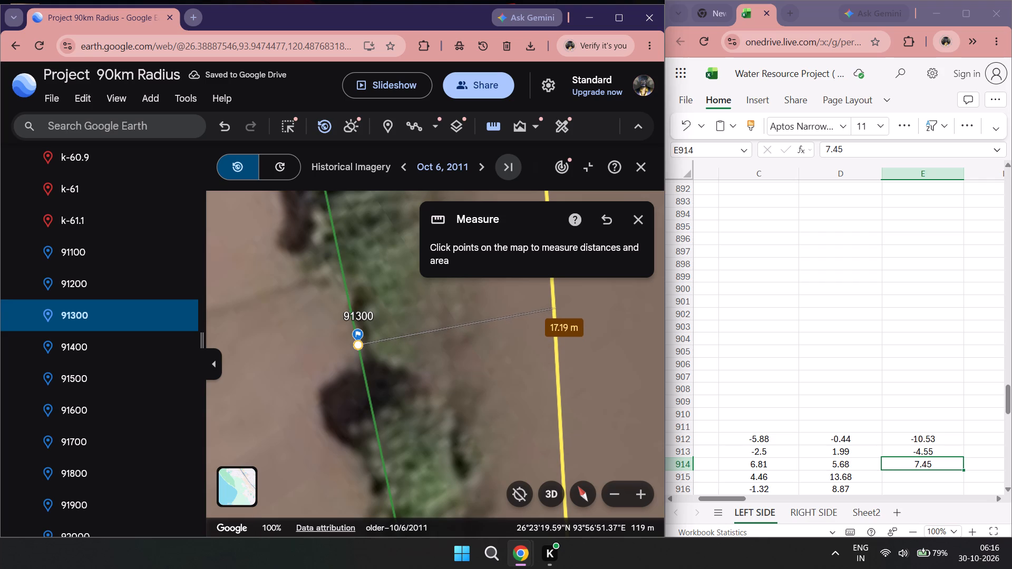
pyautogui.doubleClick(943, 477)
pyautogui.write('17')
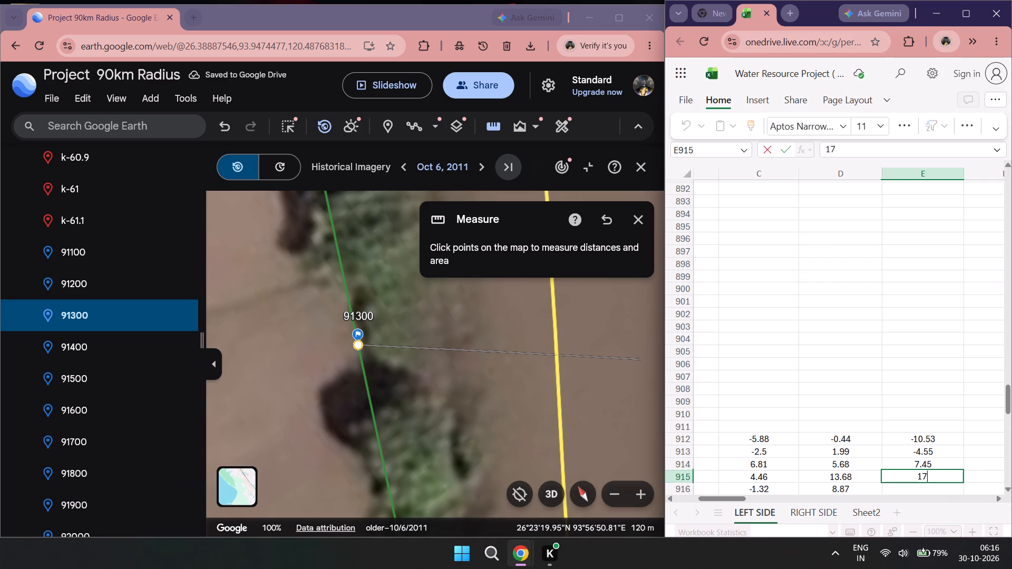
pyautogui.write('.19')
pyautogui.click(494, 128)
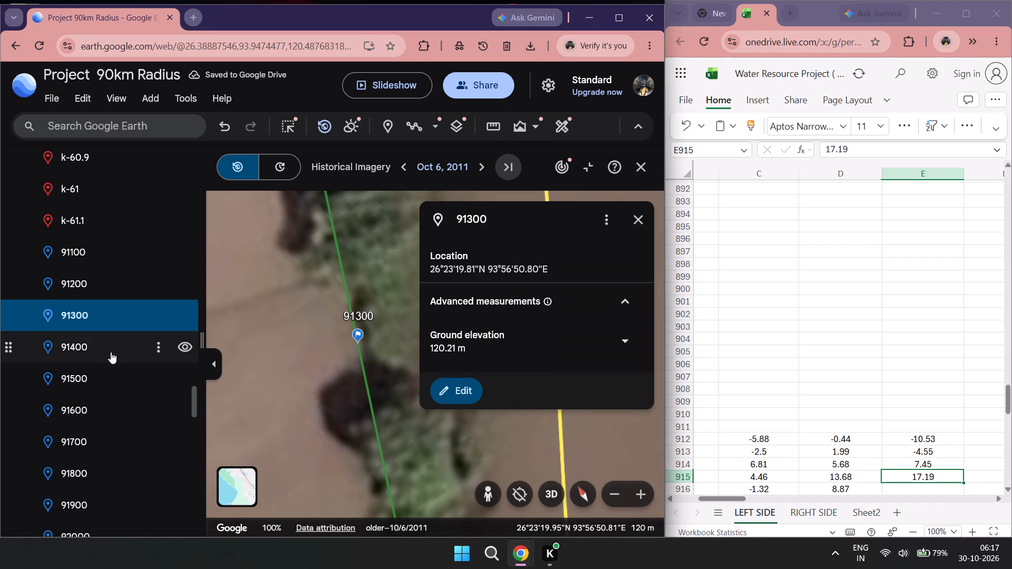
# Fly to the 91400 placemark, measure from its marker to the yellow bank line, and record 2.27 in cell E916.
pyautogui.doubleClick(112, 347)
pyautogui.moveTo(346, 343); pyautogui.dragTo(217, 291)
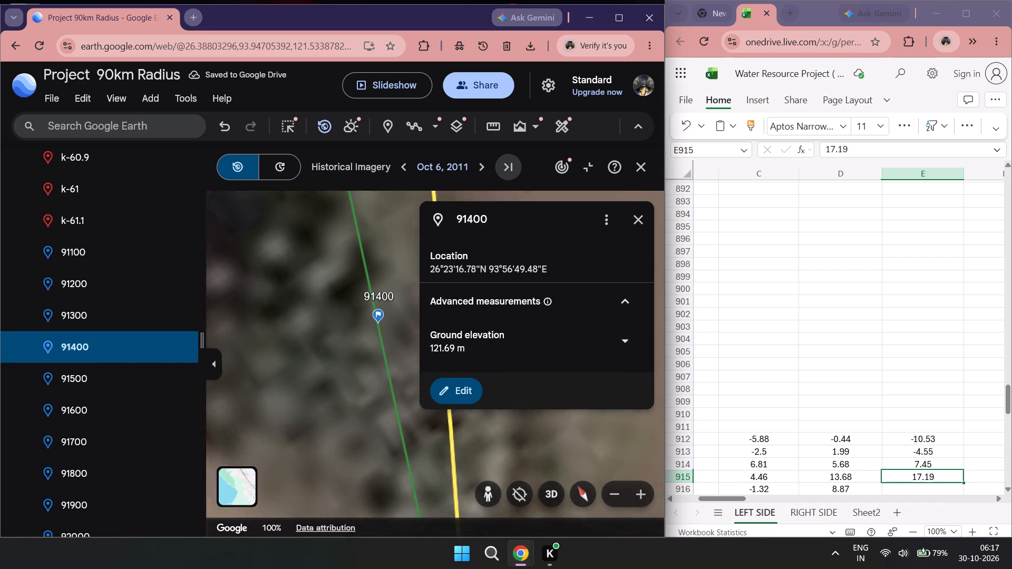
pyautogui.moveTo(217, 291); pyautogui.dragTo(192, 288)
pyautogui.click(492, 129)
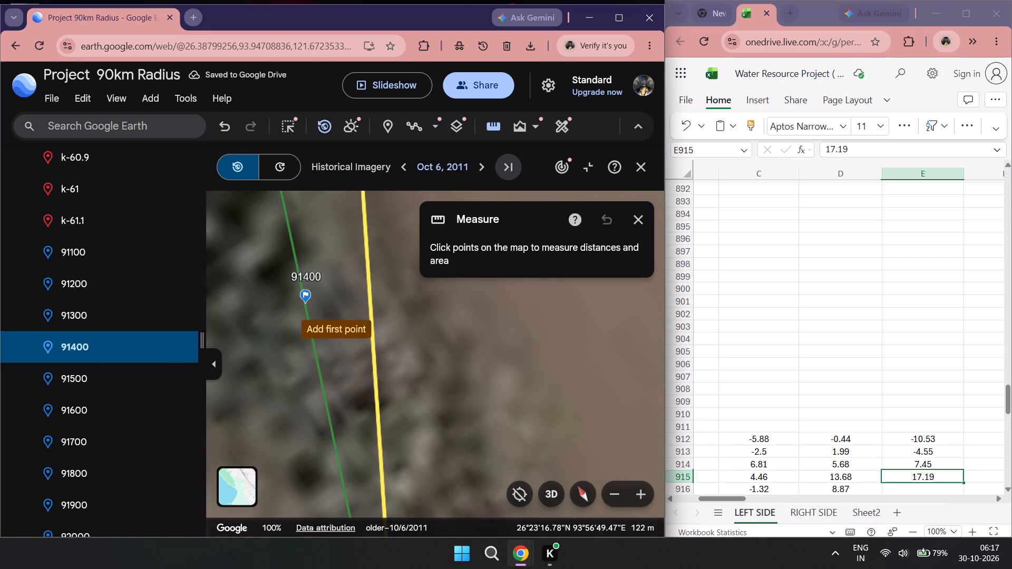
pyautogui.click(306, 304)
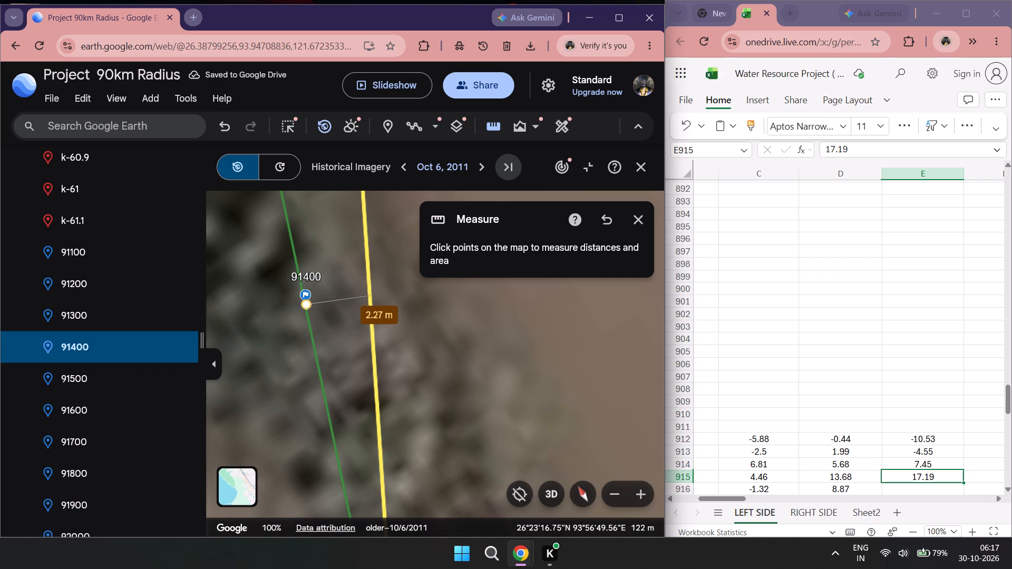
pyautogui.scroll(-1, 933, 479)
pyautogui.doubleClick(922, 421)
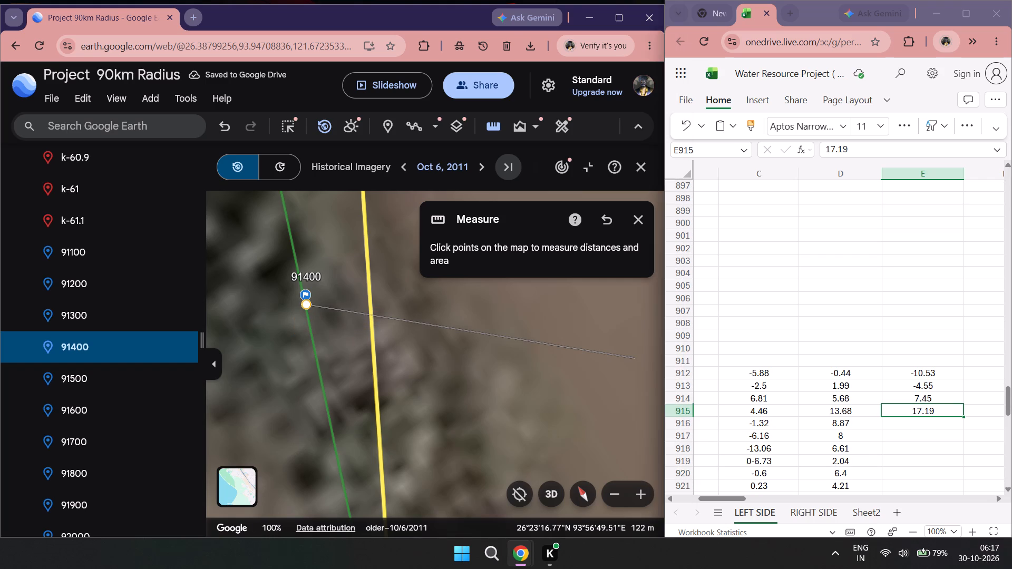
pyautogui.write('2.27')
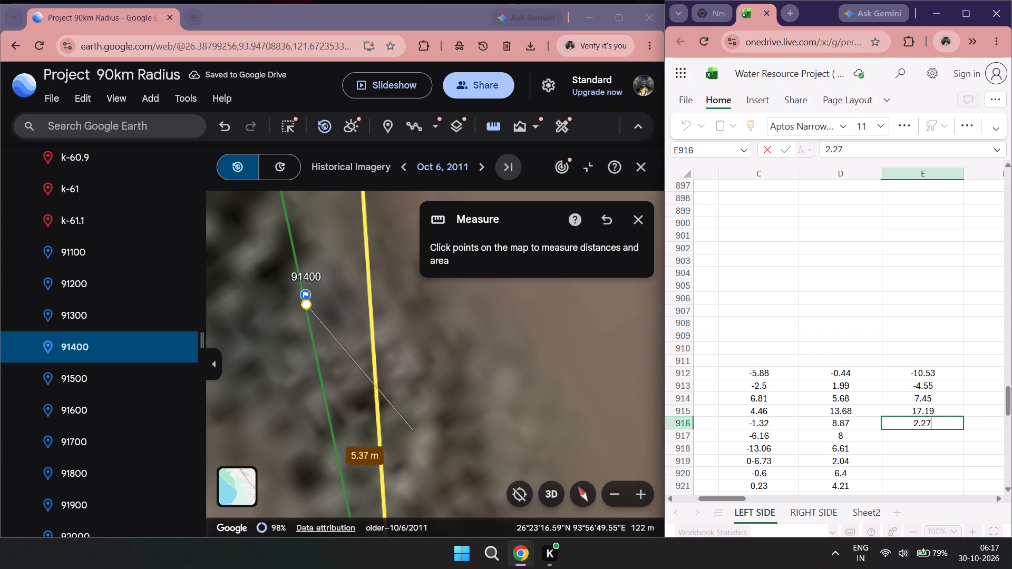
# Fly to the 91500 placemark, measure from its marker to the yellow bank line, and record -1.82 in cell E917.
pyautogui.doubleClick(104, 386)
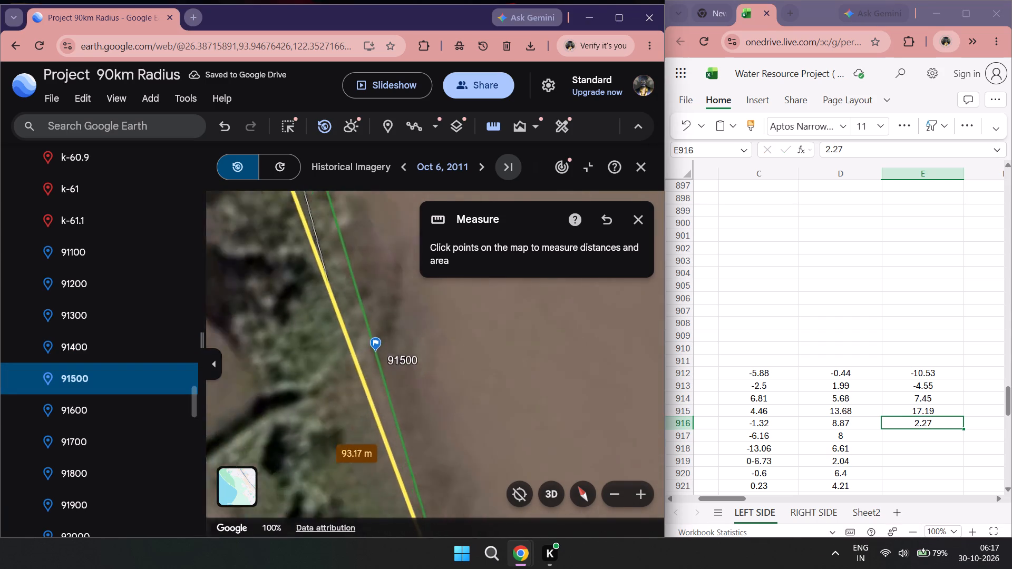
pyautogui.click(492, 134)
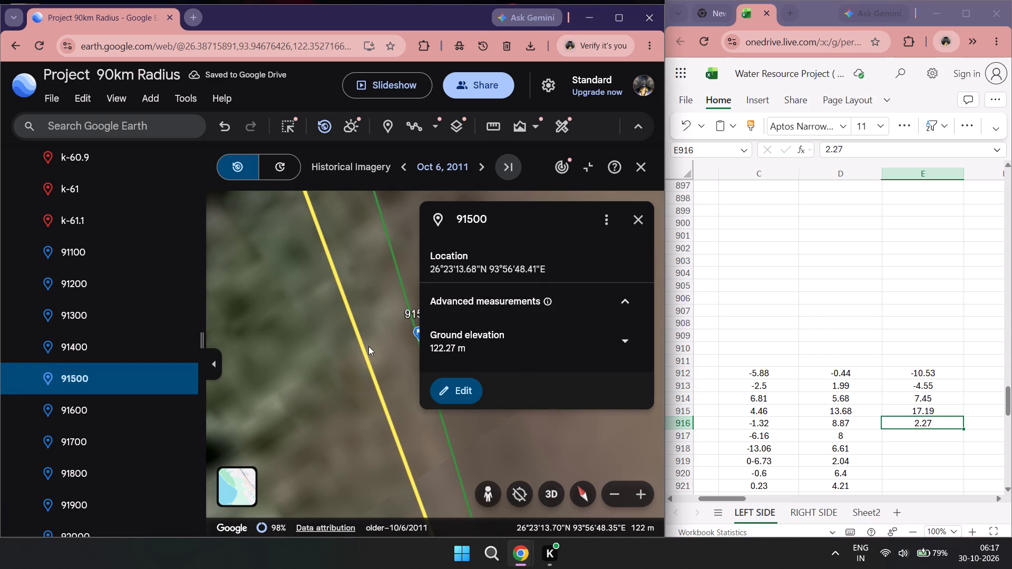
pyautogui.moveTo(368, 346); pyautogui.dragTo(286, 322)
pyautogui.click(492, 128)
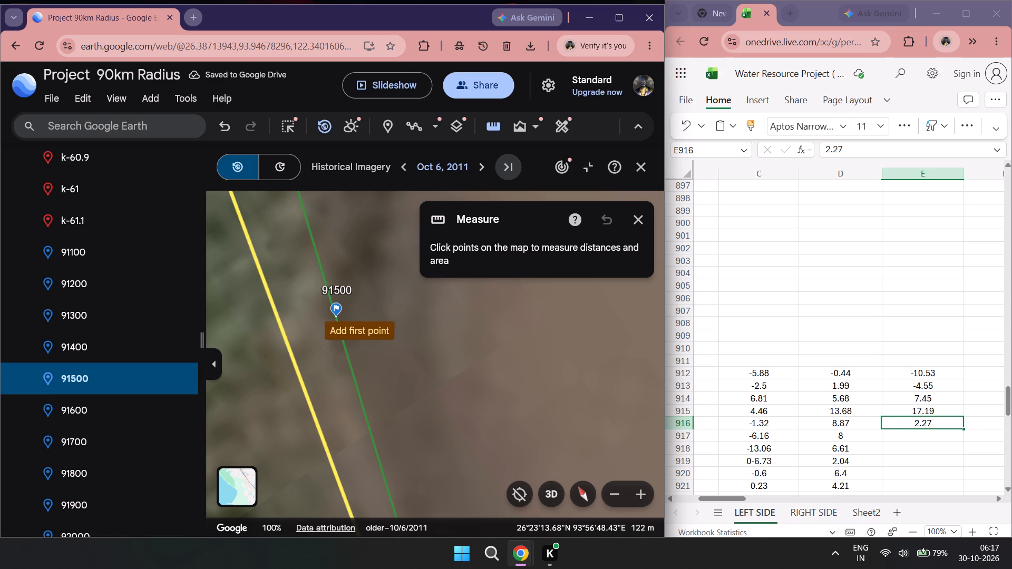
pyautogui.click(335, 318)
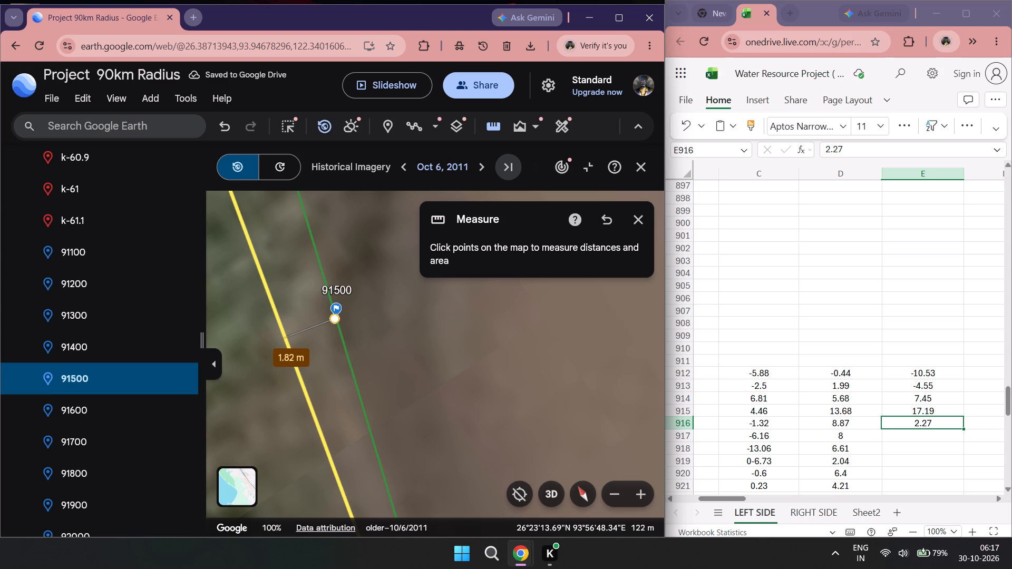
pyautogui.doubleClick(919, 437)
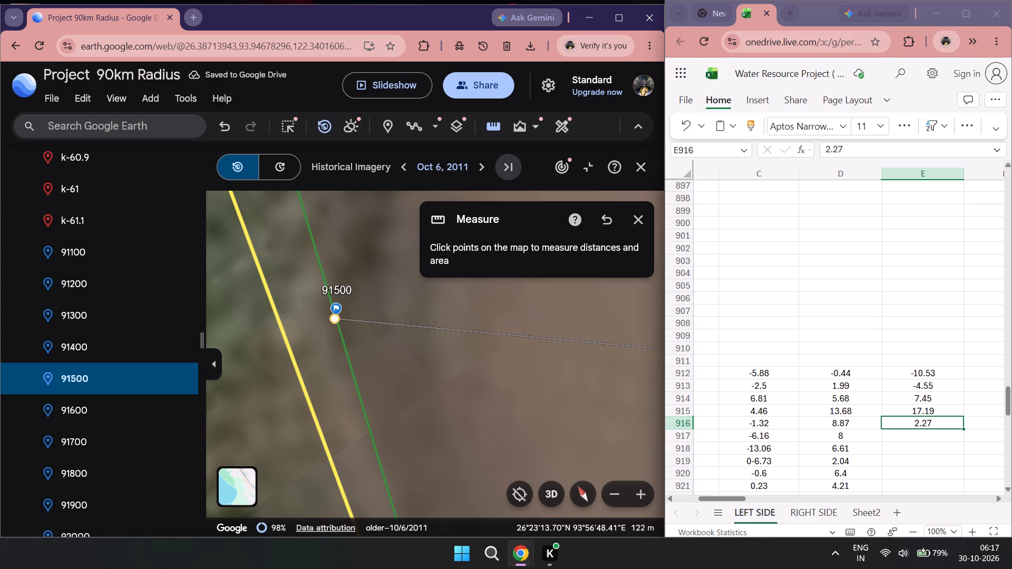
pyautogui.write('-1.82')
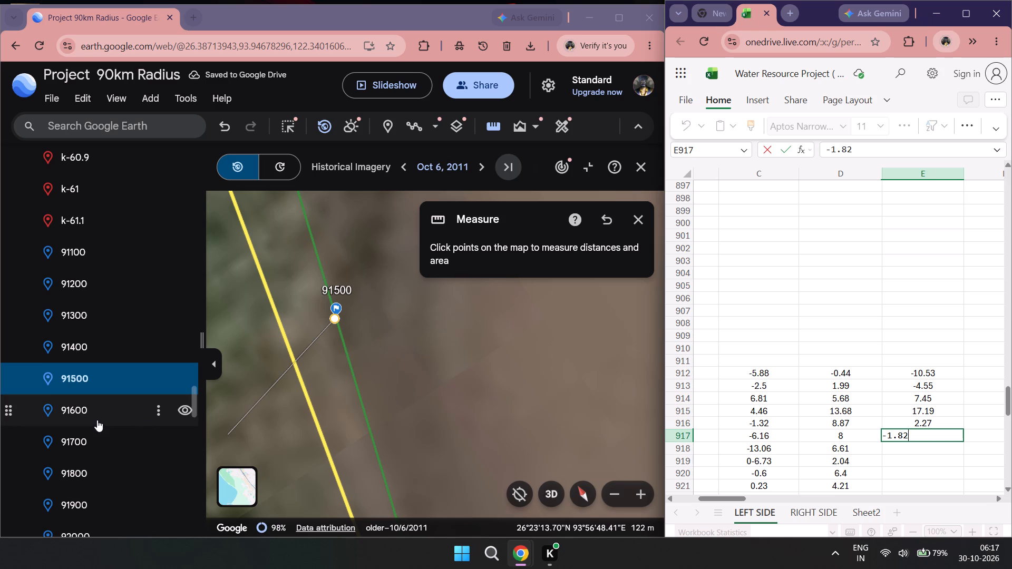
# Fly to the 91600 placemark, measure from its marker to the yellow bank line, and record 4.56 in cell E918.
pyautogui.doubleClick(95, 418)
pyautogui.click(496, 125)
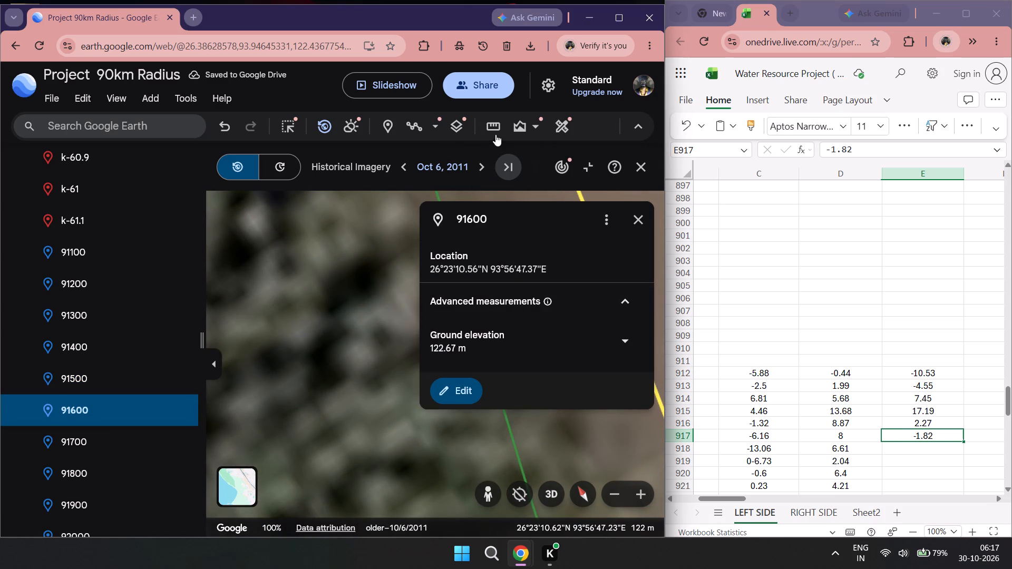
pyautogui.click(495, 134)
pyautogui.moveTo(472, 327); pyautogui.dragTo(429, 394)
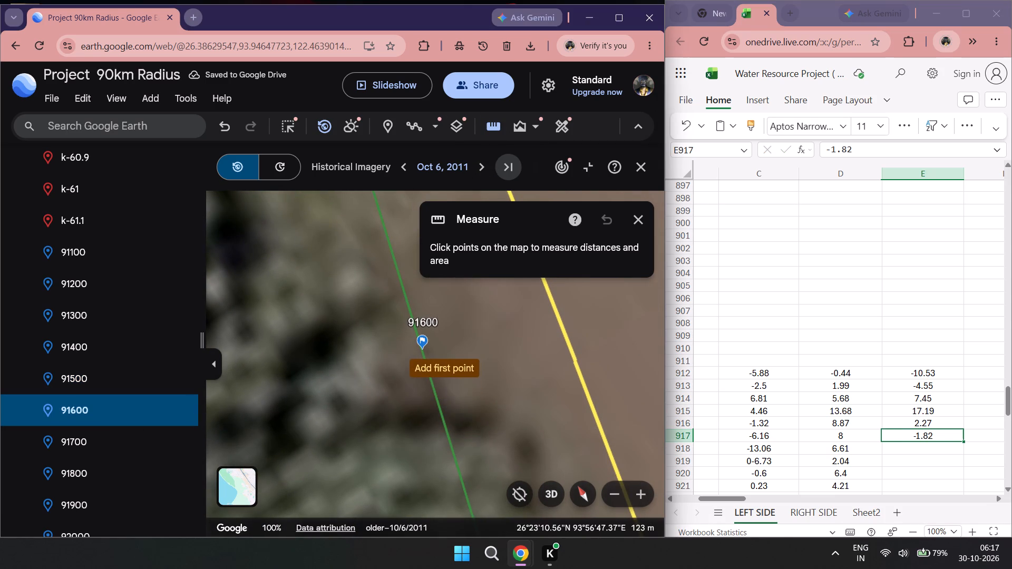
pyautogui.click(423, 351)
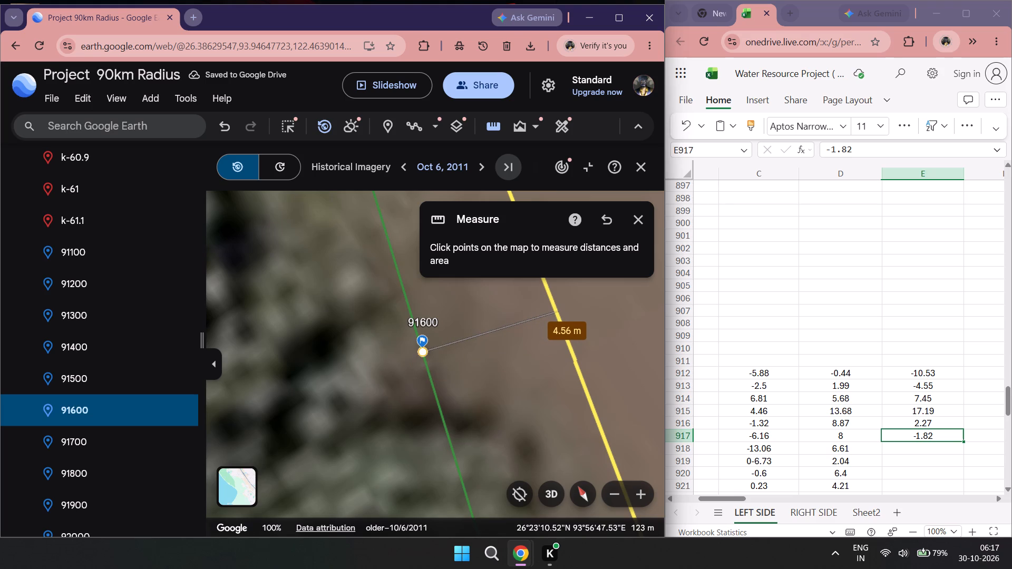
pyautogui.doubleClick(898, 452)
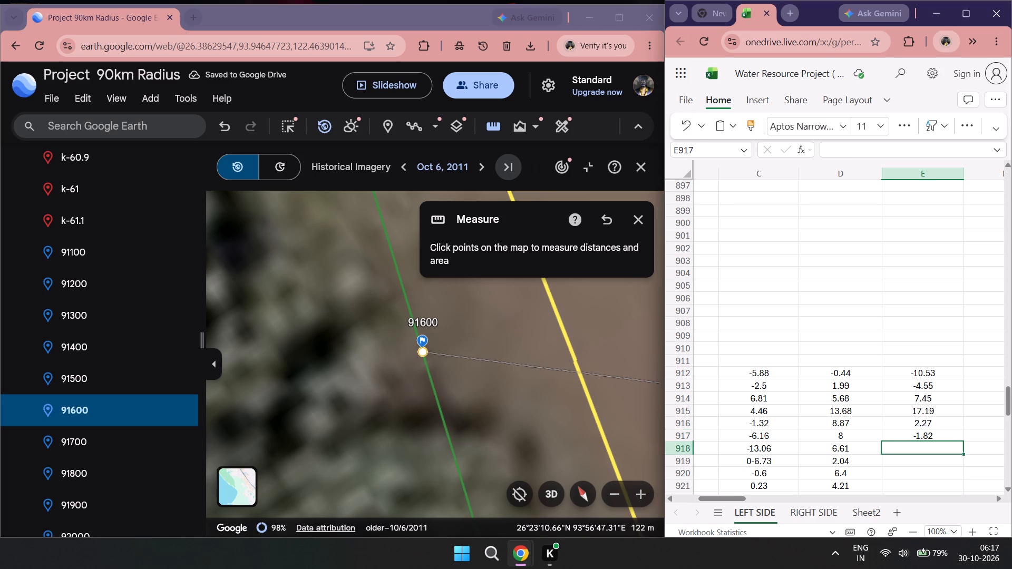
pyautogui.write('4.')
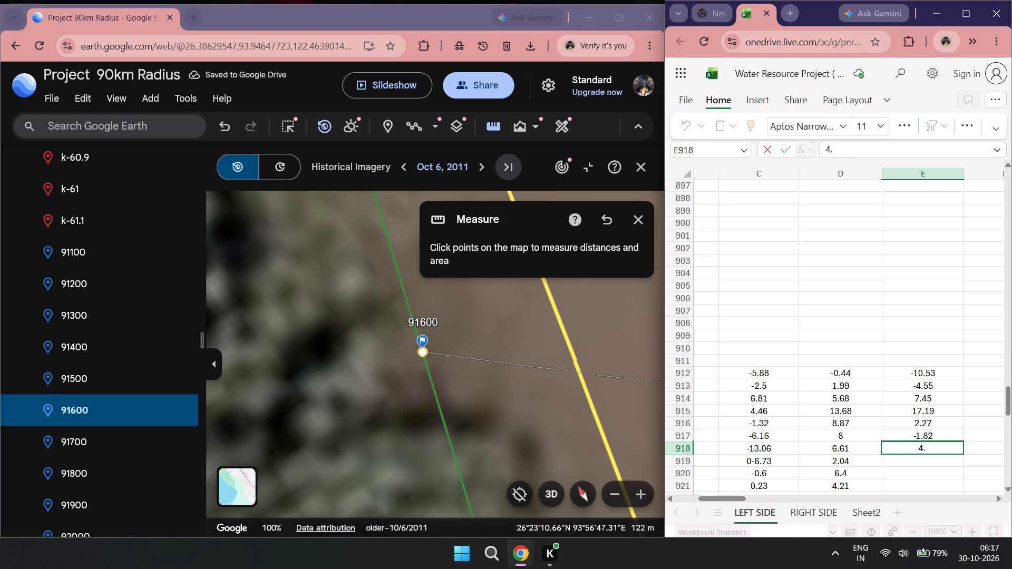
pyautogui.write('56')
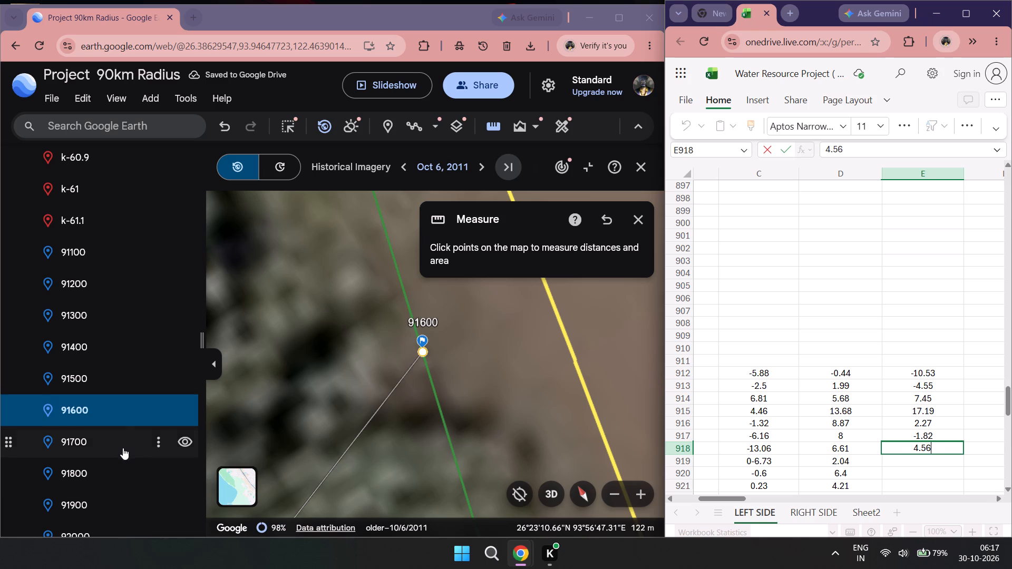
# Fly to the 91700 placemark, measure from its marker to the yellow bank line, and record 7.28 in cell E919.
pyautogui.doubleClick(123, 445)
pyautogui.doubleClick(499, 128)
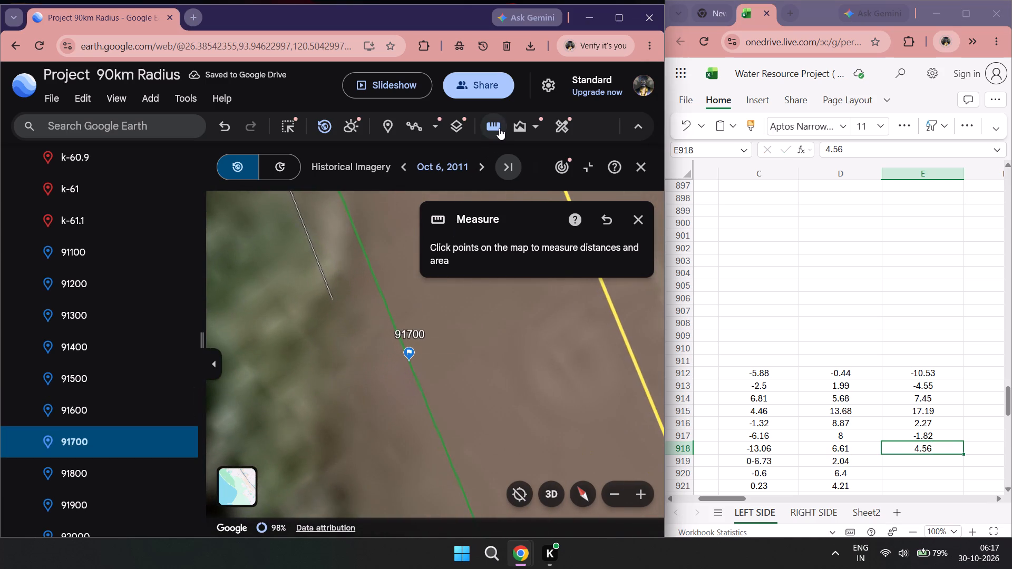
pyautogui.click(410, 362)
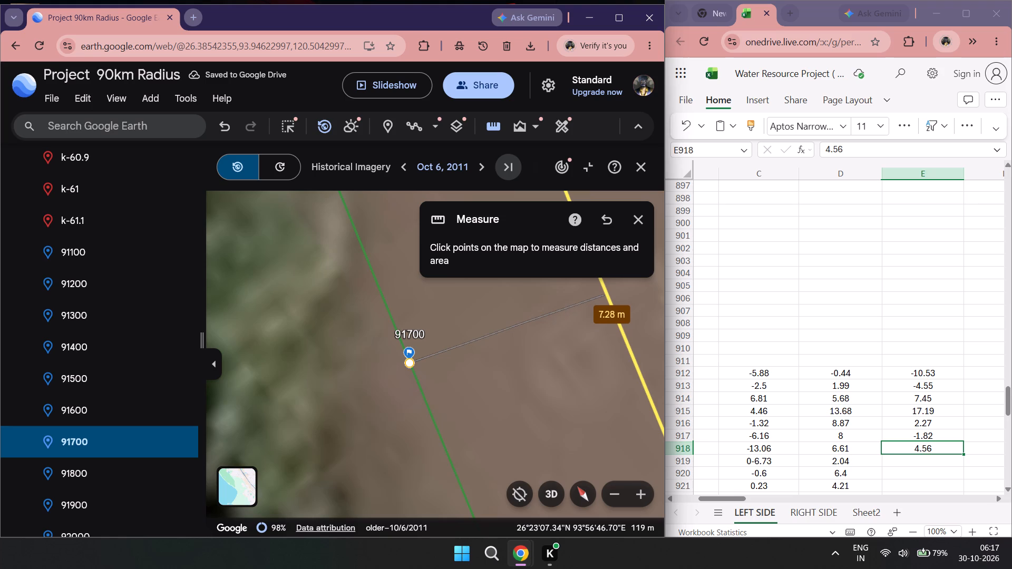
pyautogui.doubleClick(923, 462)
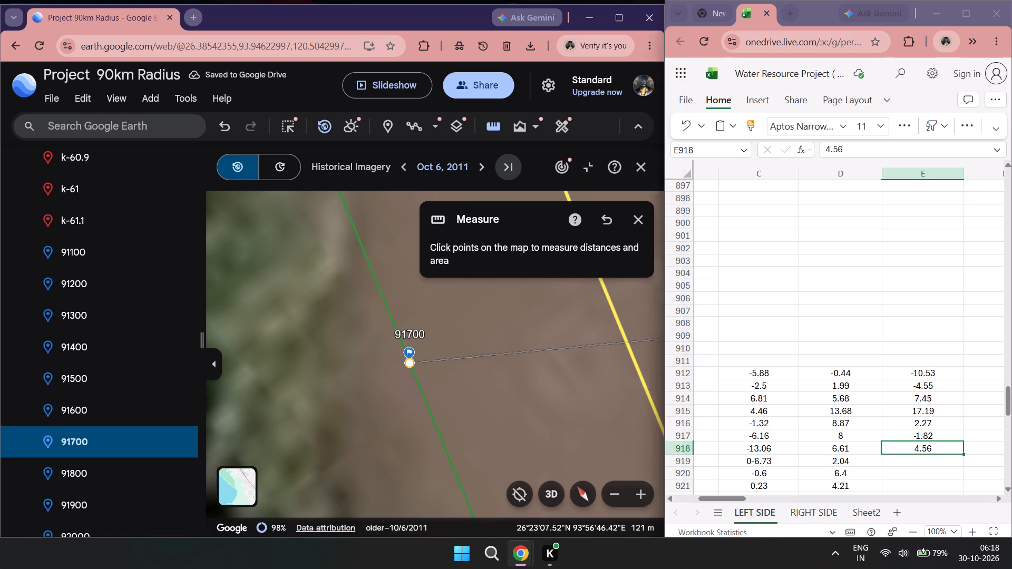
pyautogui.write('7.28')
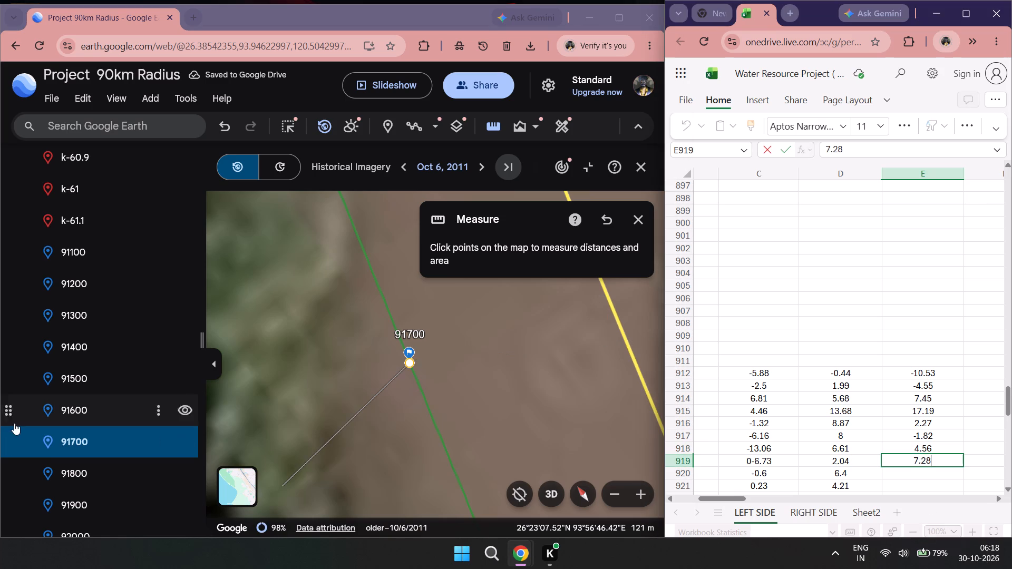
# Fly to the 91800 placemark, measure from its marker to the yellow bank line, and record 9.045 in cell E920.
pyautogui.doubleClick(63, 466)
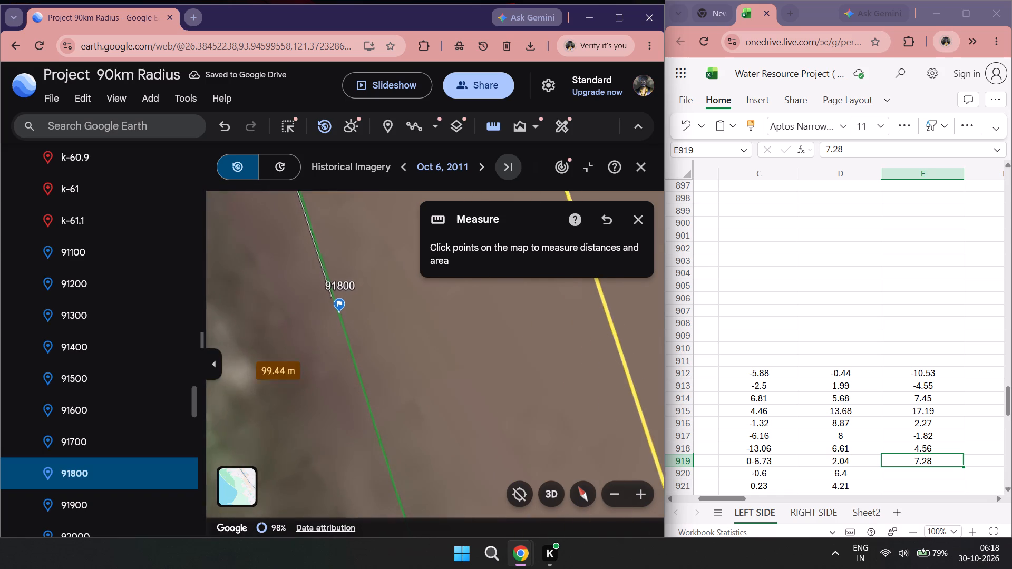
pyautogui.doubleClick(488, 124)
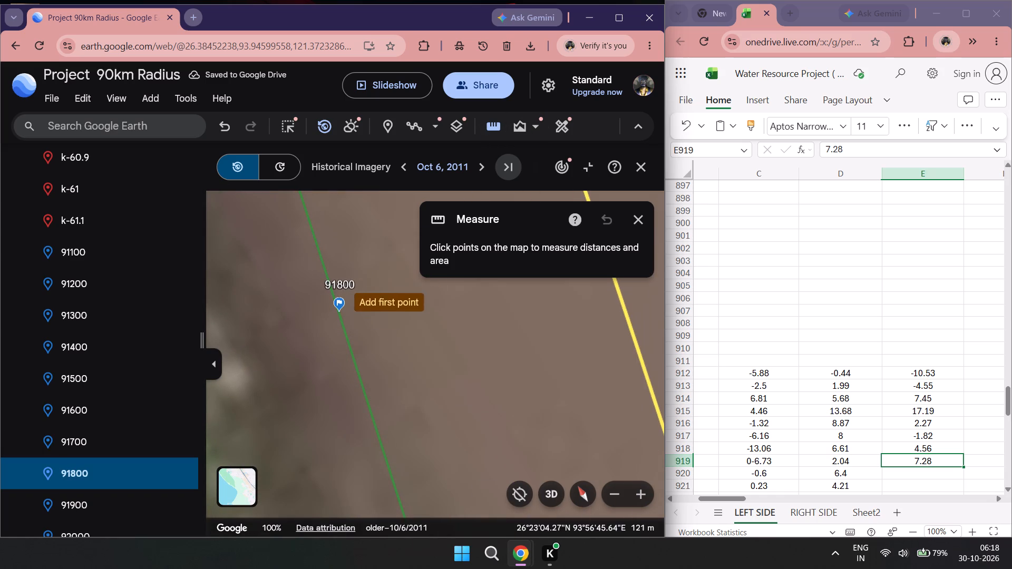
pyautogui.click(338, 313)
pyautogui.moveTo(537, 301); pyautogui.dragTo(483, 363)
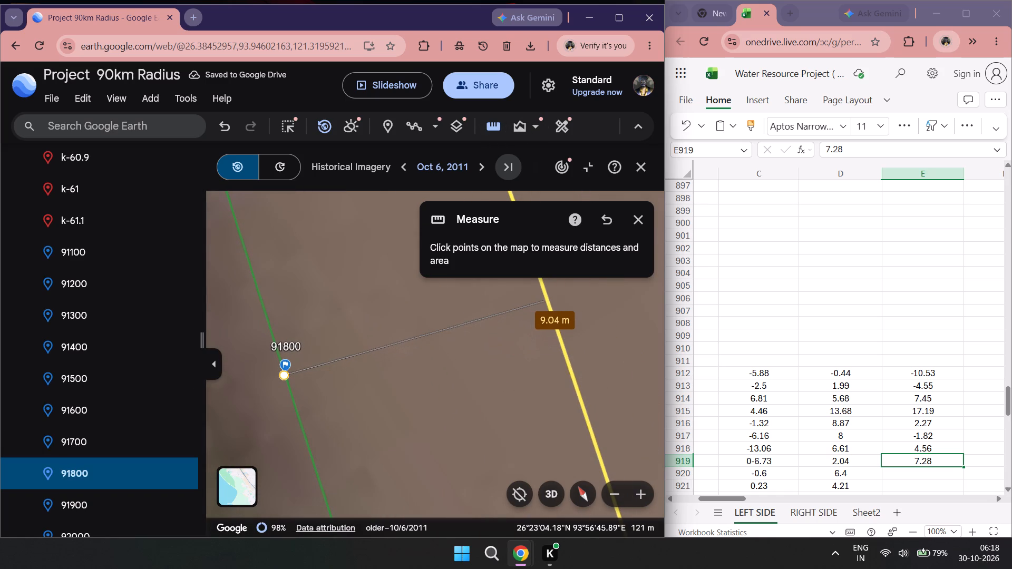
pyautogui.doubleClick(929, 476)
pyautogui.write('9.045')
# Fly to the 91900 placemark, measure from its marker to the yellow bank line, and record 10.42 in cell E921.
pyautogui.doubleClick(74, 501)
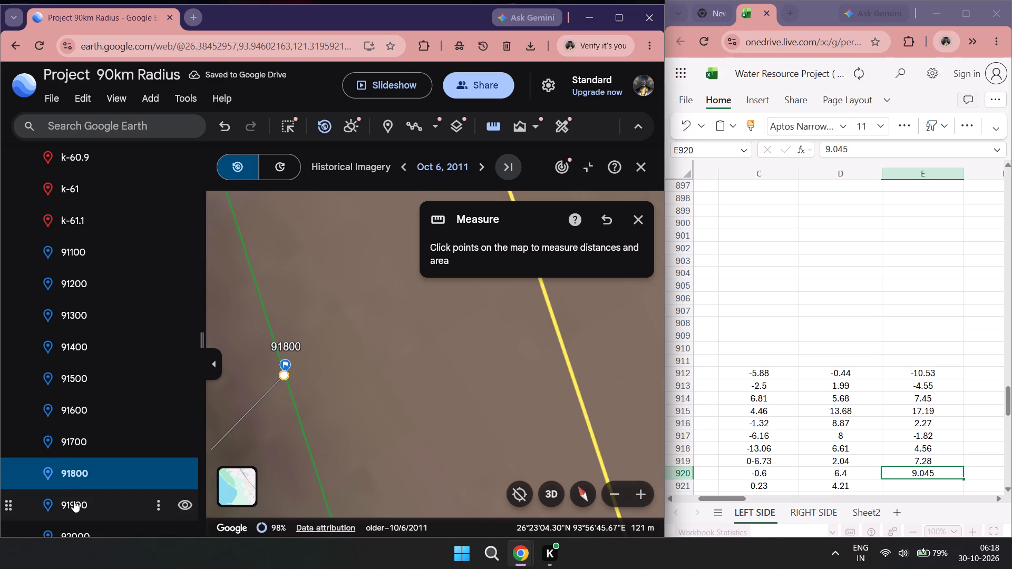
pyautogui.doubleClick(491, 127)
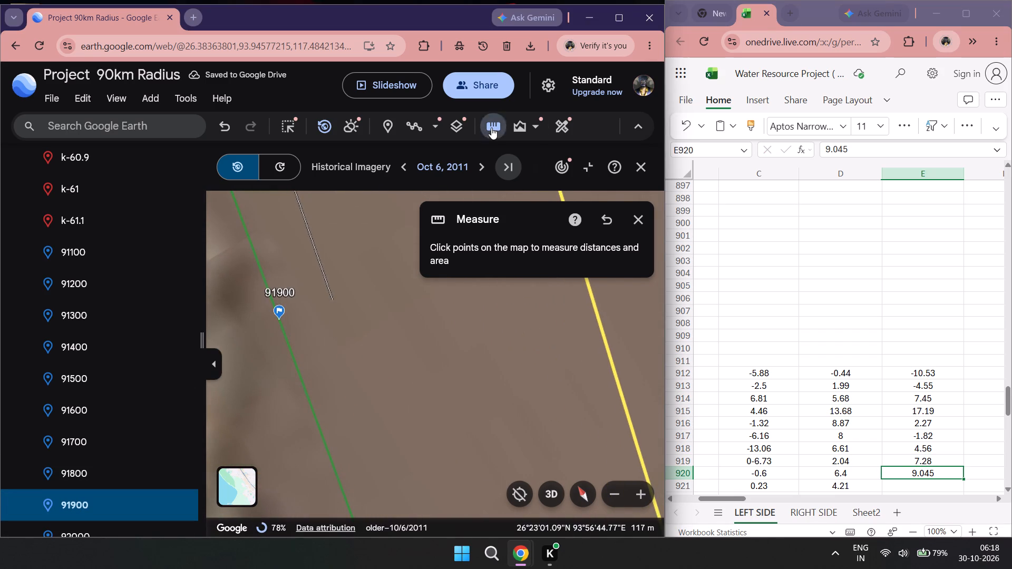
pyautogui.moveTo(326, 284); pyautogui.dragTo(328, 361)
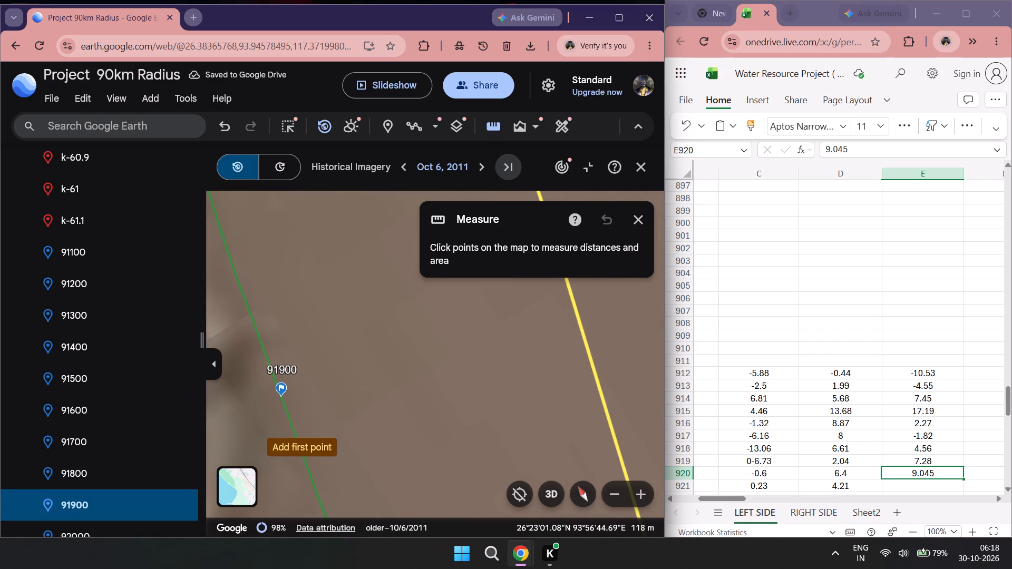
pyautogui.click(282, 399)
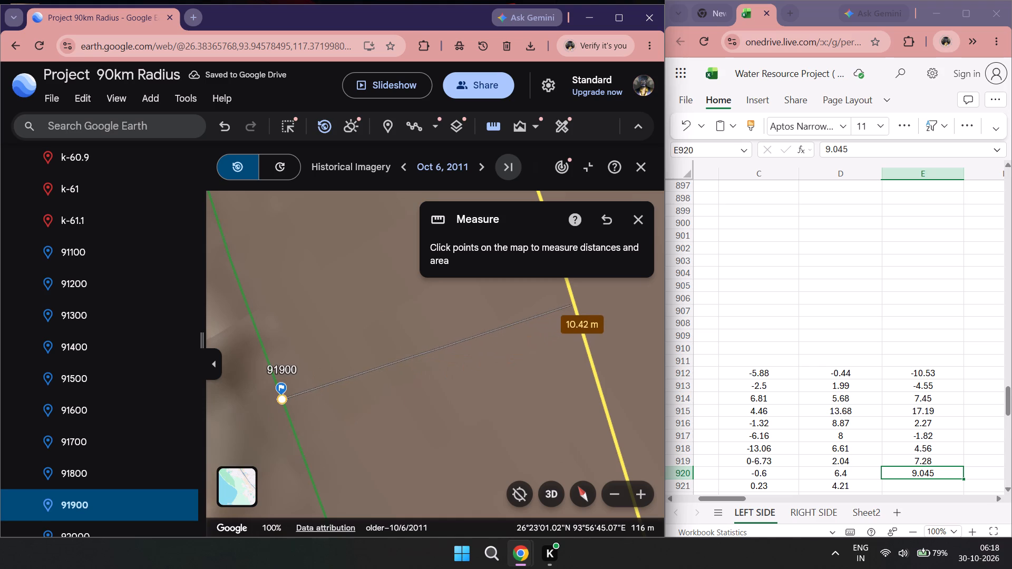
pyautogui.scroll(-3, 782, 325)
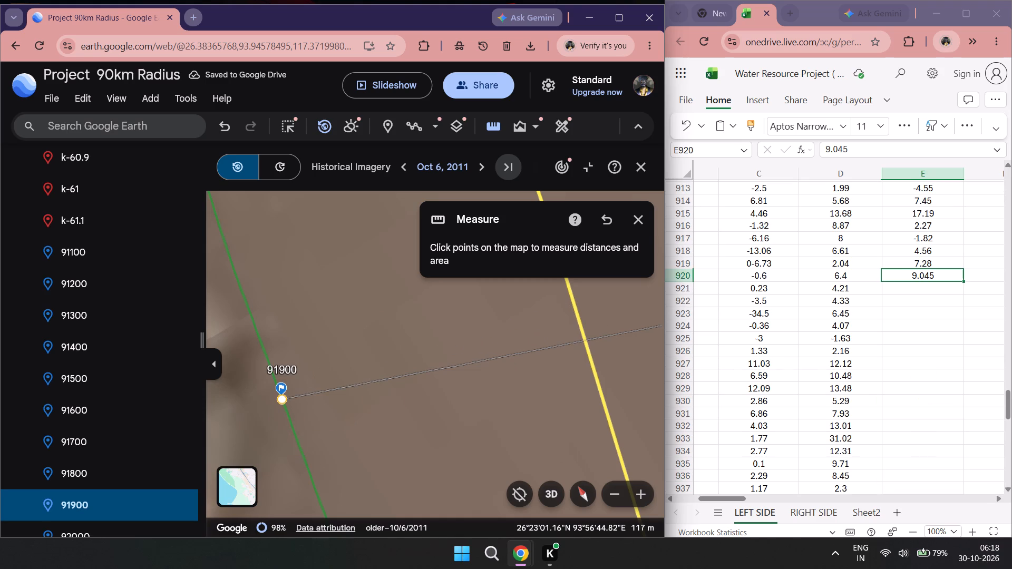
pyautogui.doubleClick(903, 288)
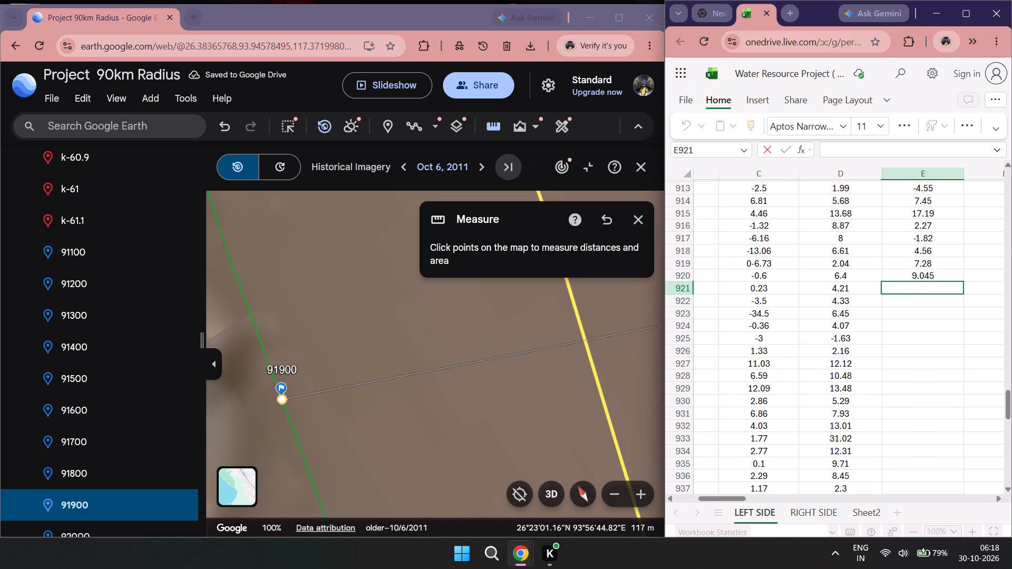
pyautogui.write('10.42')
# Check the chainage in column A of the LEFT SIDE sheet for the row just filled.
pyautogui.doubleClick(492, 126)
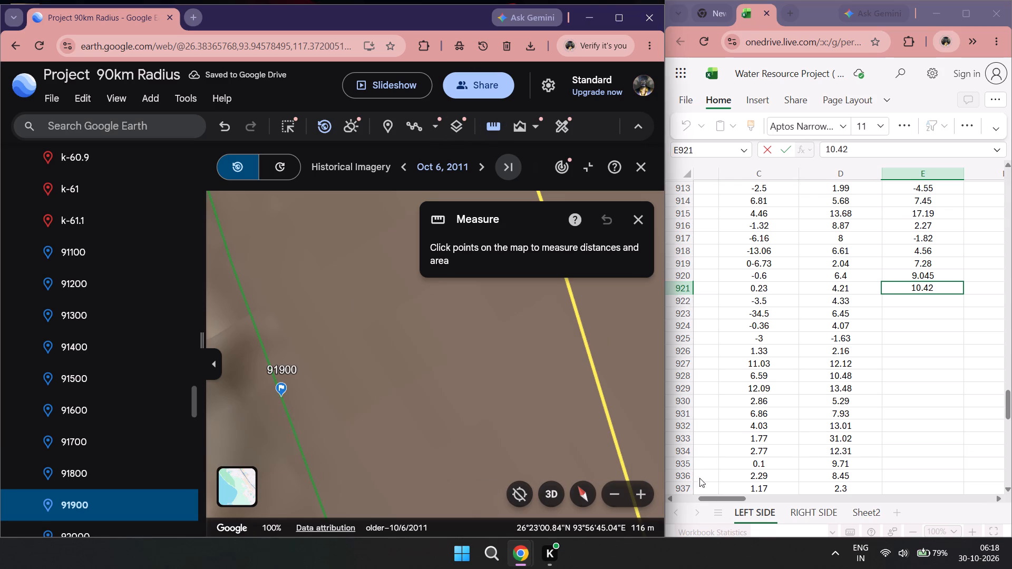
pyautogui.moveTo(735, 500); pyautogui.dragTo(688, 506)
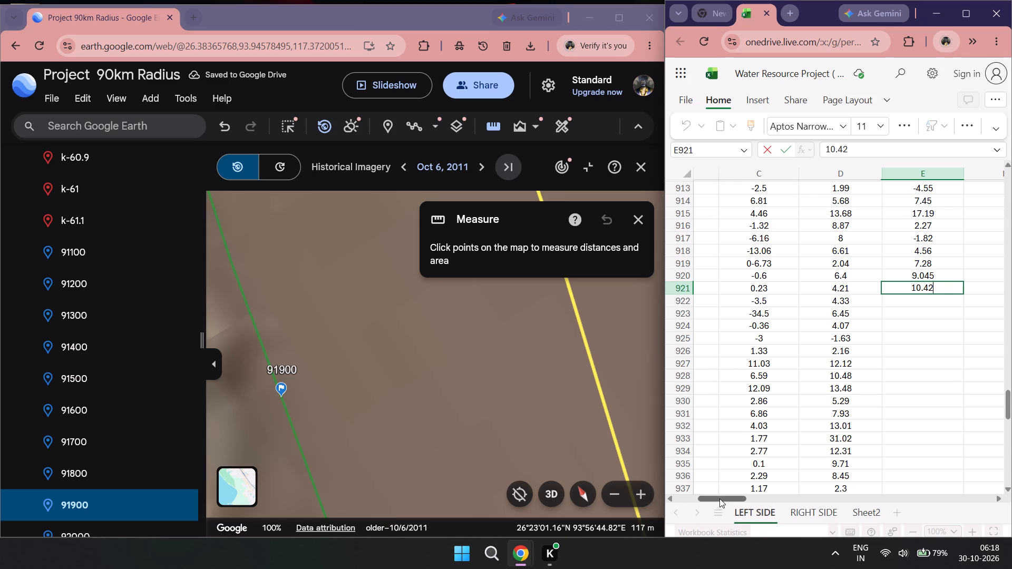
pyautogui.moveTo(719, 498); pyautogui.dragTo(705, 497)
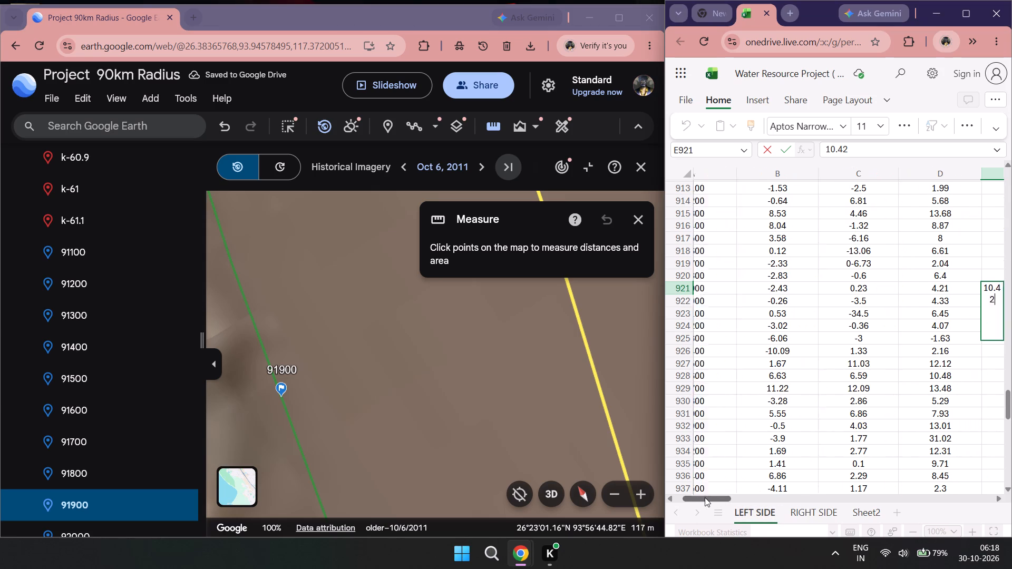
pyautogui.moveTo(705, 497); pyautogui.dragTo(705, 496)
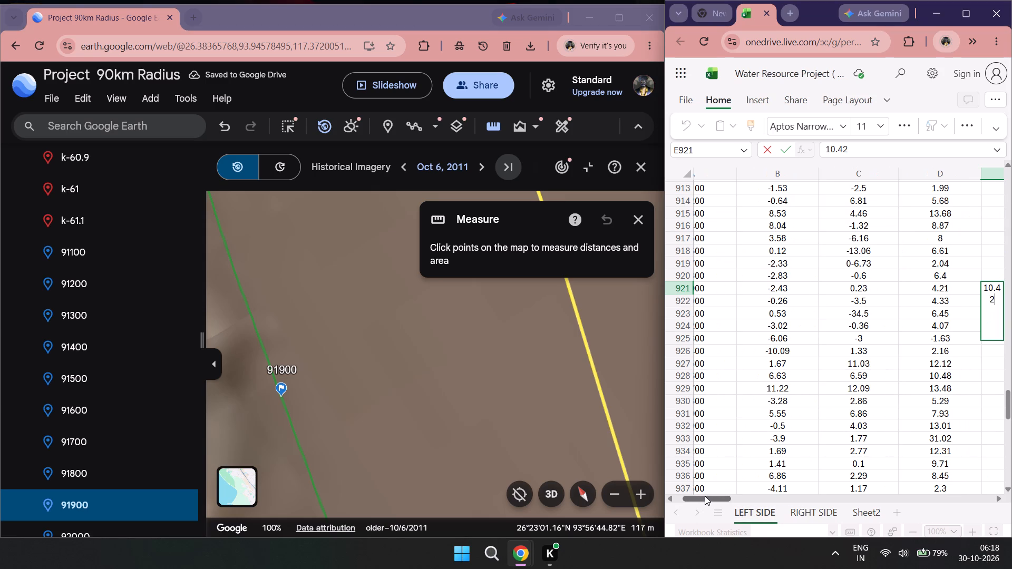
pyautogui.moveTo(704, 495); pyautogui.dragTo(689, 493)
pyautogui.rightClick(689, 493)
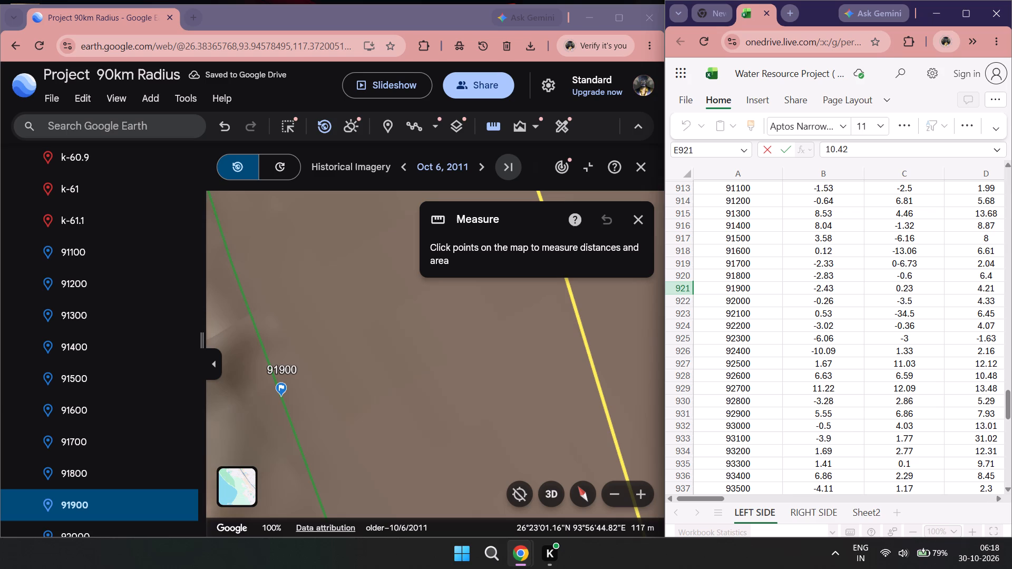
pyautogui.moveTo(700, 498); pyautogui.dragTo(723, 503)
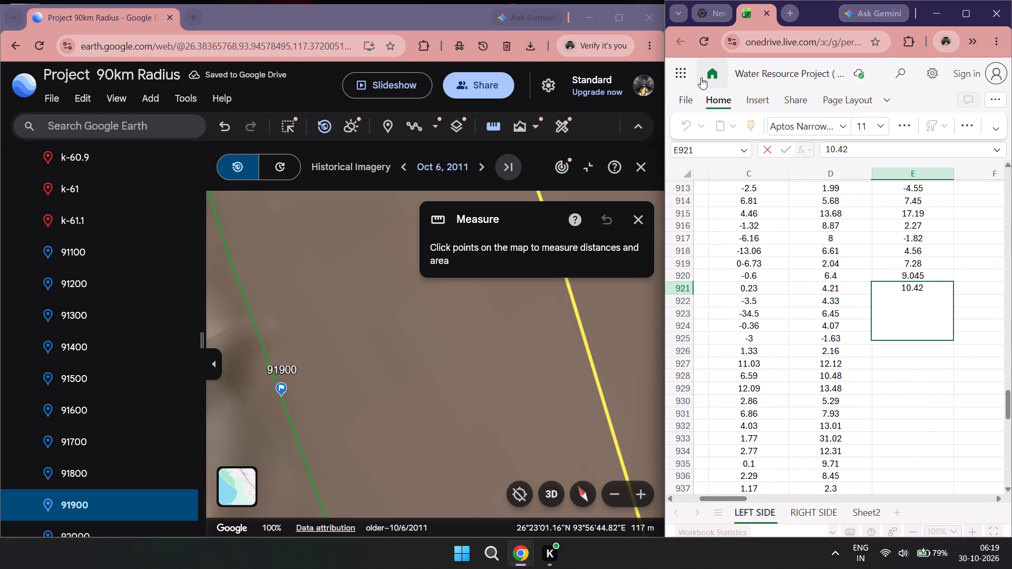
# Commit the entry in E921, select cell E922, and keep the wide Google Earth window beside the narrower sheet.
pyautogui.click(929, 305)
pyautogui.click(929, 305)
pyautogui.doubleClick(925, 332)
pyautogui.moveTo(922, 337); pyautogui.dragTo(920, 311)
pyautogui.tripleClick(920, 309)
pyautogui.click(903, 322)
pyautogui.moveTo(663, 253); pyautogui.dragTo(233, 253)
pyautogui.click(671, 307)
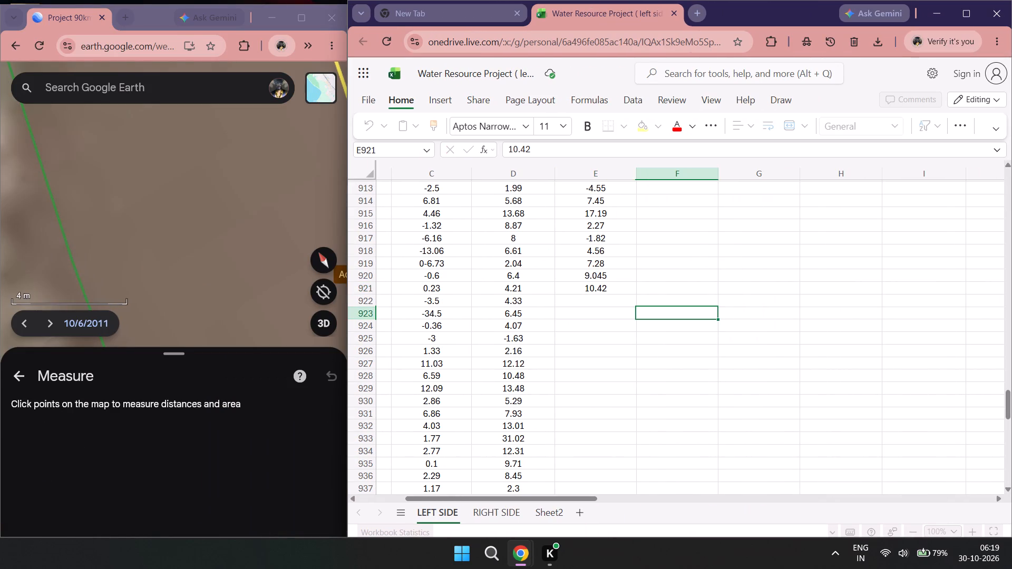
pyautogui.click(589, 298)
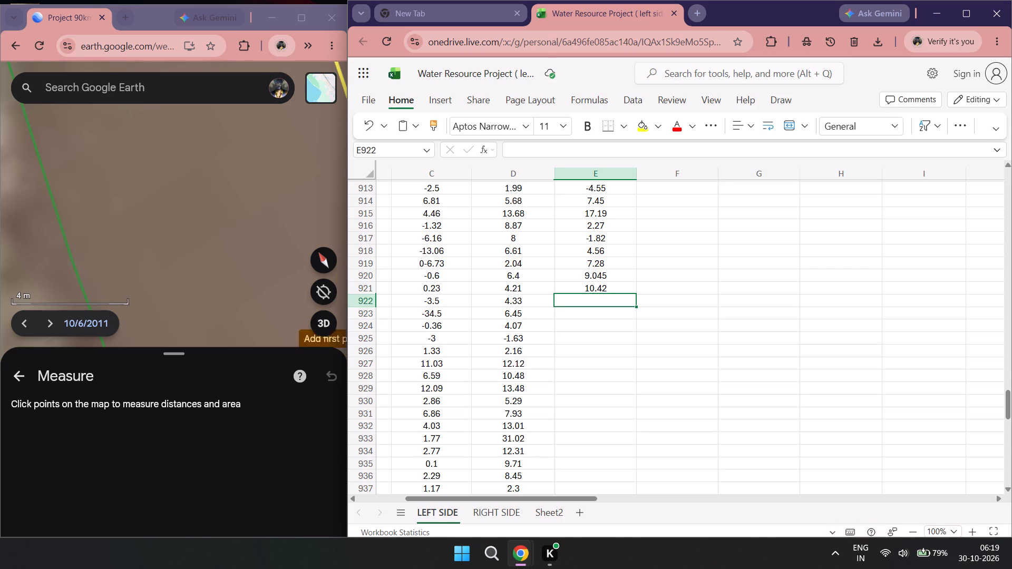
pyautogui.moveTo(344, 272); pyautogui.dragTo(397, 272)
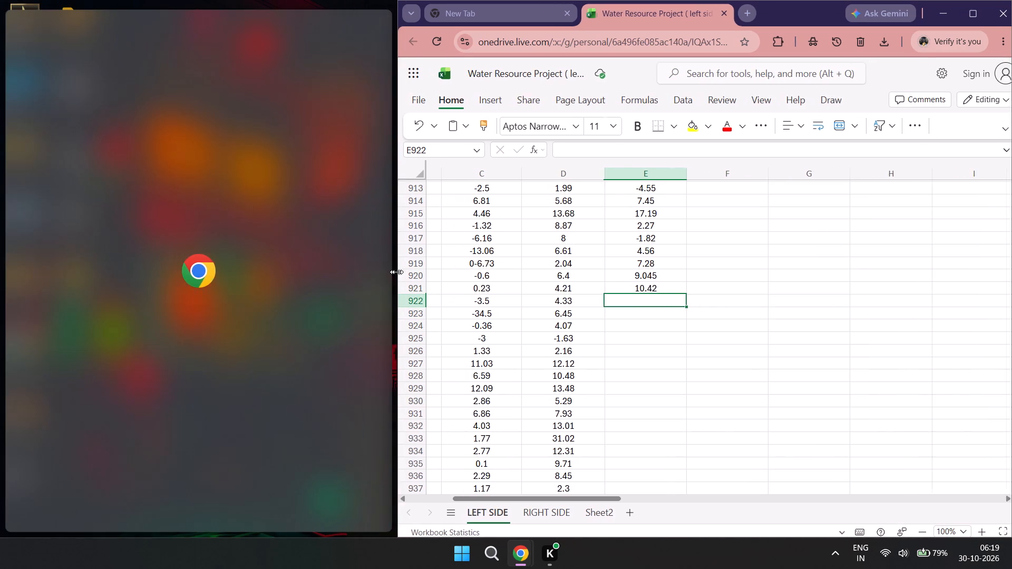
pyautogui.moveTo(397, 272); pyautogui.dragTo(693, 272)
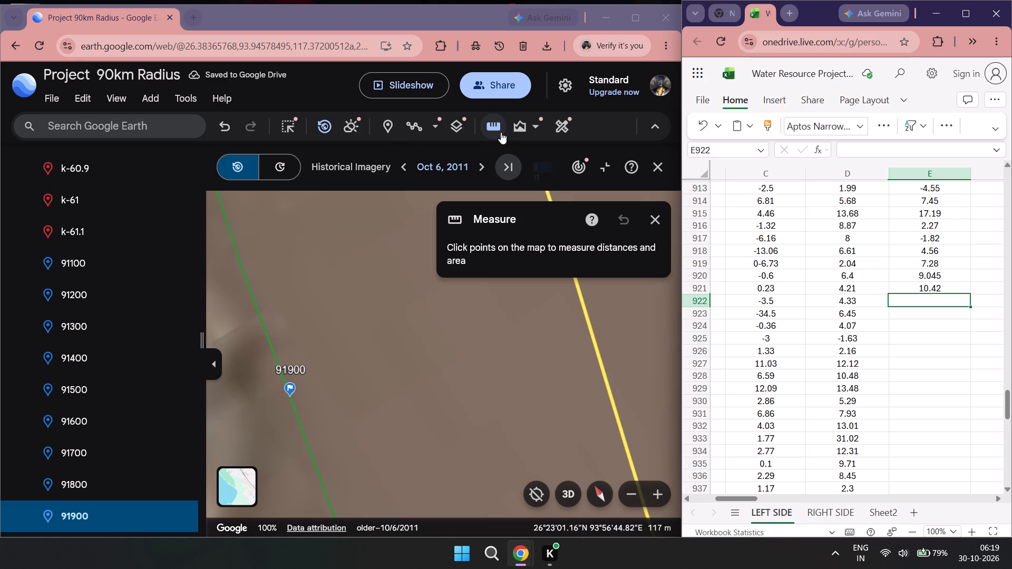
# Measure again from the 91900 marker to the yellow bank line.
pyautogui.click(290, 397)
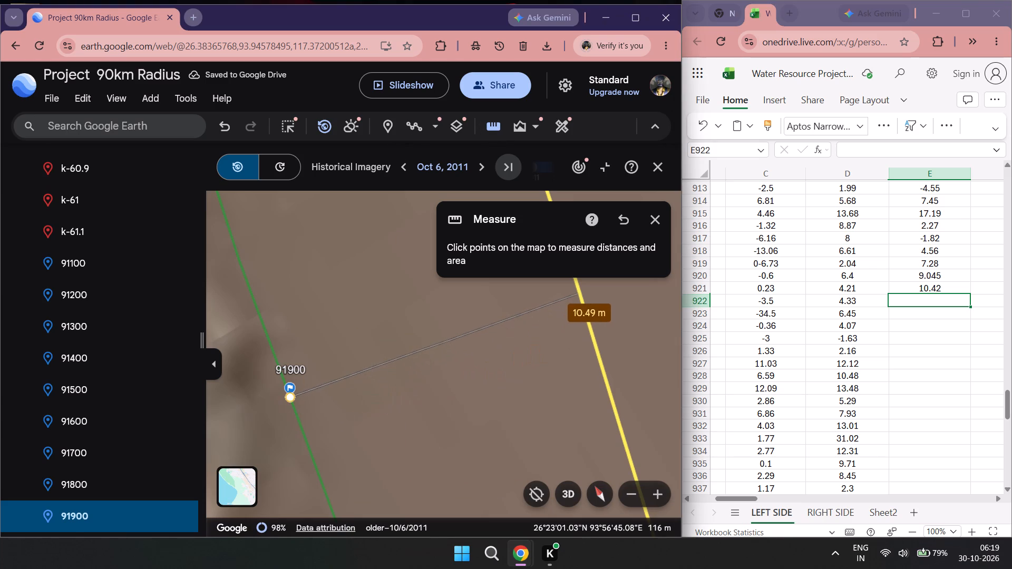
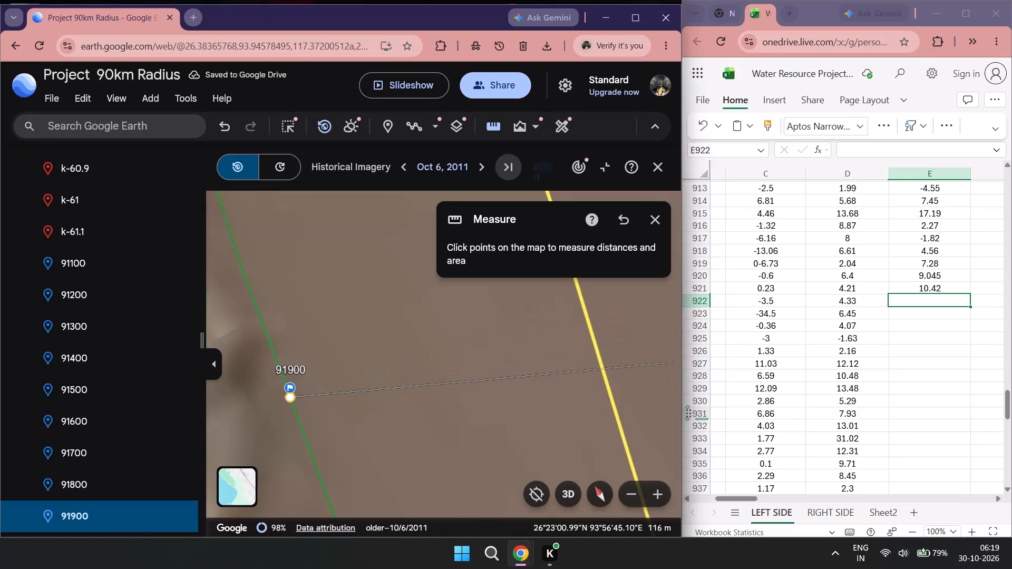
# Fly to the 92000 placemark, measure from its marker to the yellow bank line, and record 5.23 in cell E922.
pyautogui.moveTo(739, 500); pyautogui.dragTo(688, 501)
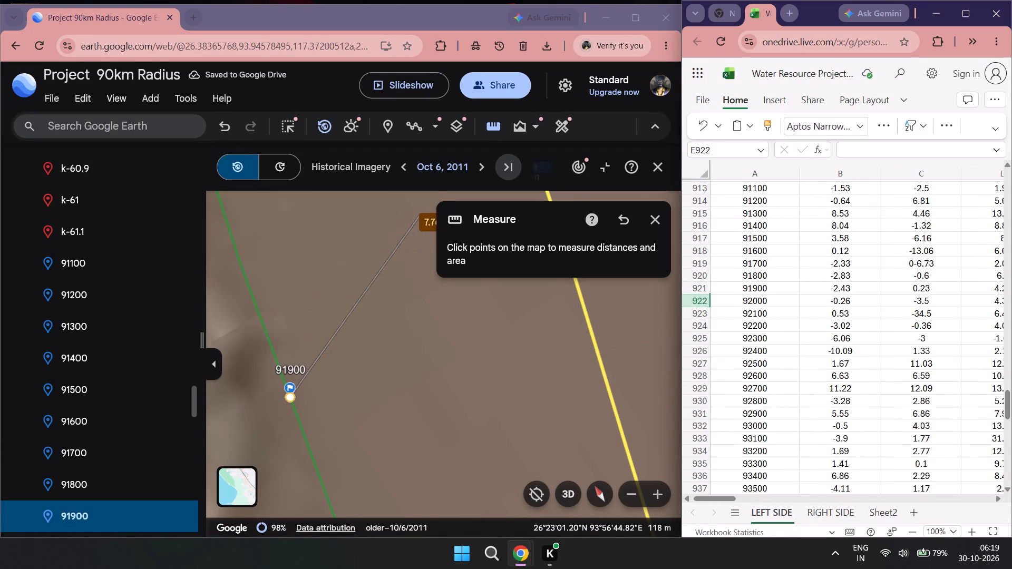
pyautogui.click(493, 122)
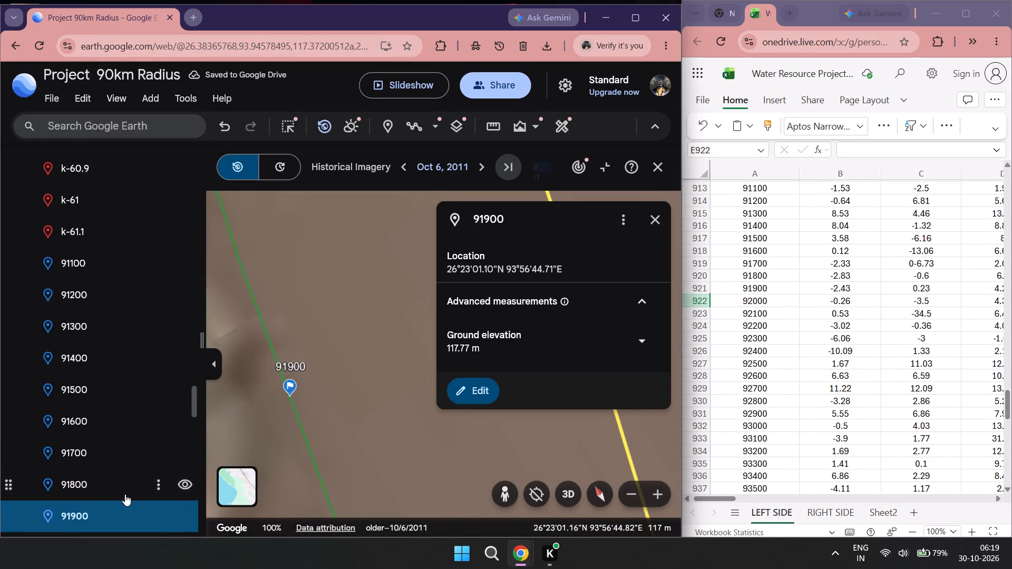
pyautogui.scroll(-7, 123, 493)
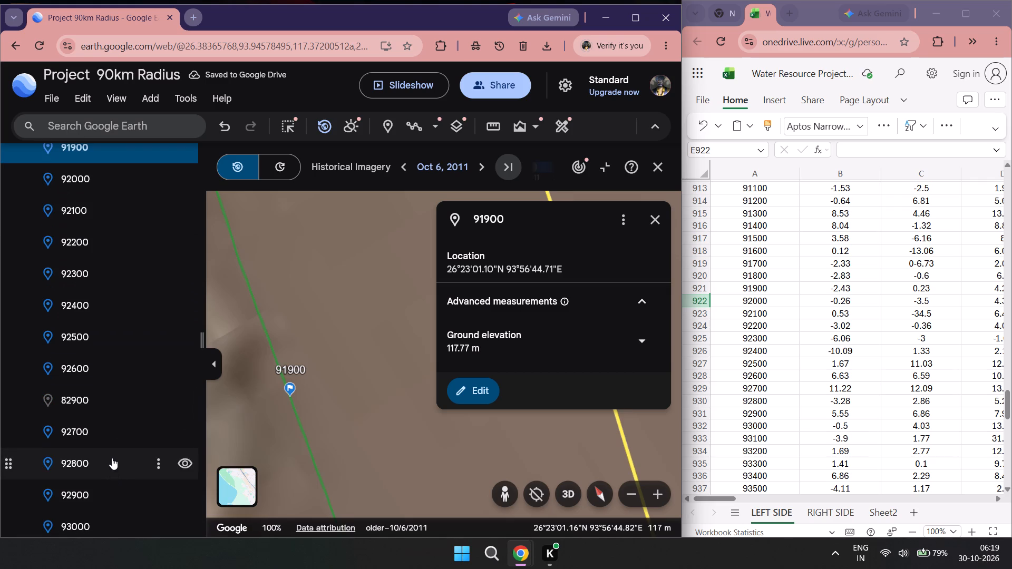
pyautogui.doubleClick(100, 174)
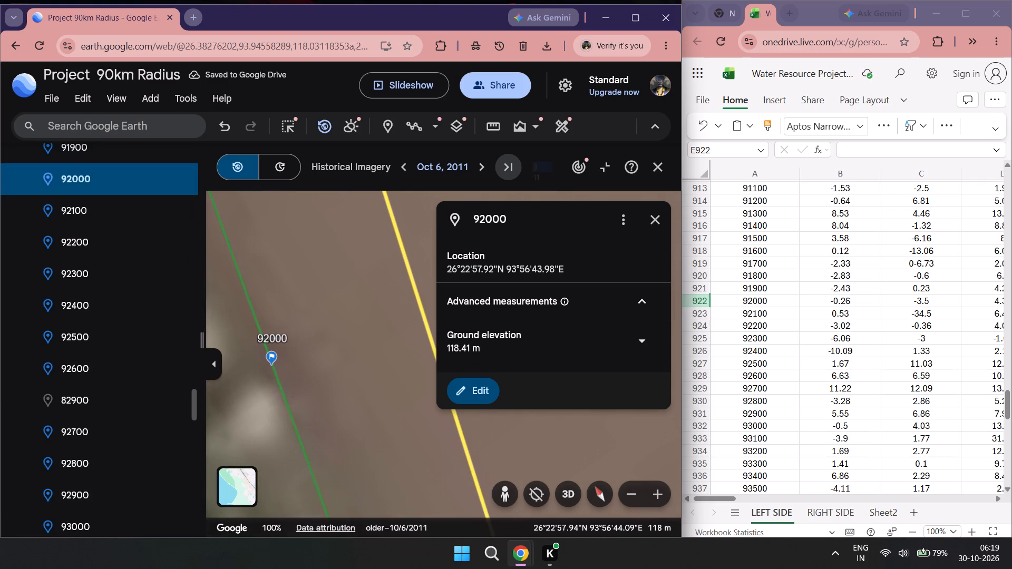
pyautogui.moveTo(722, 499); pyautogui.dragTo(742, 494)
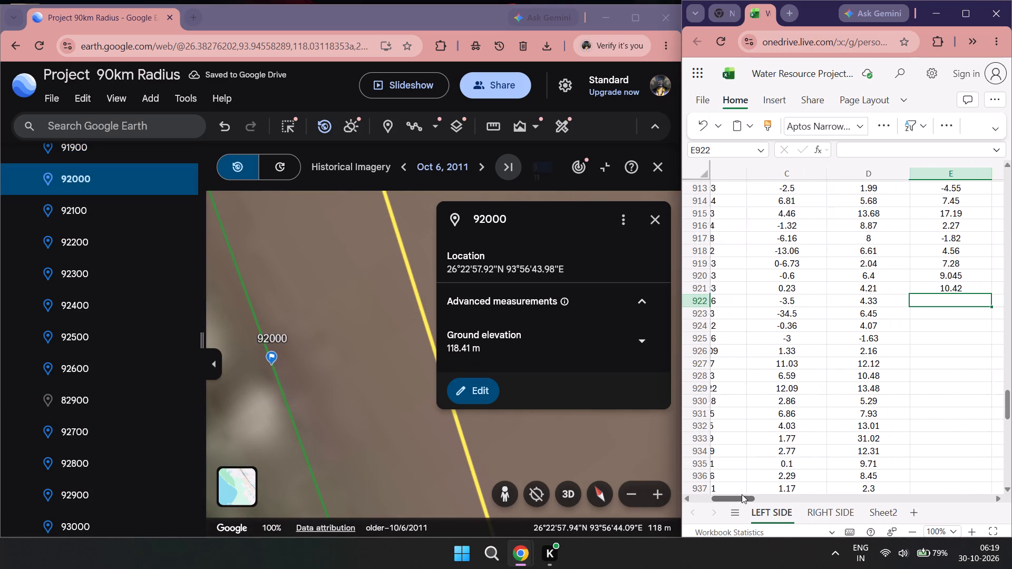
pyautogui.doubleClick(914, 303)
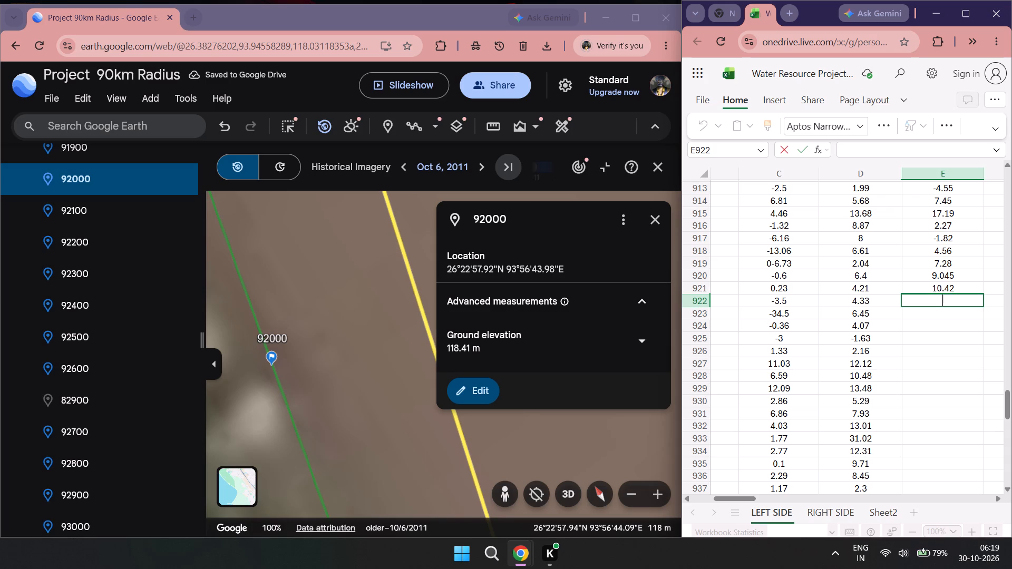
pyautogui.click(493, 132)
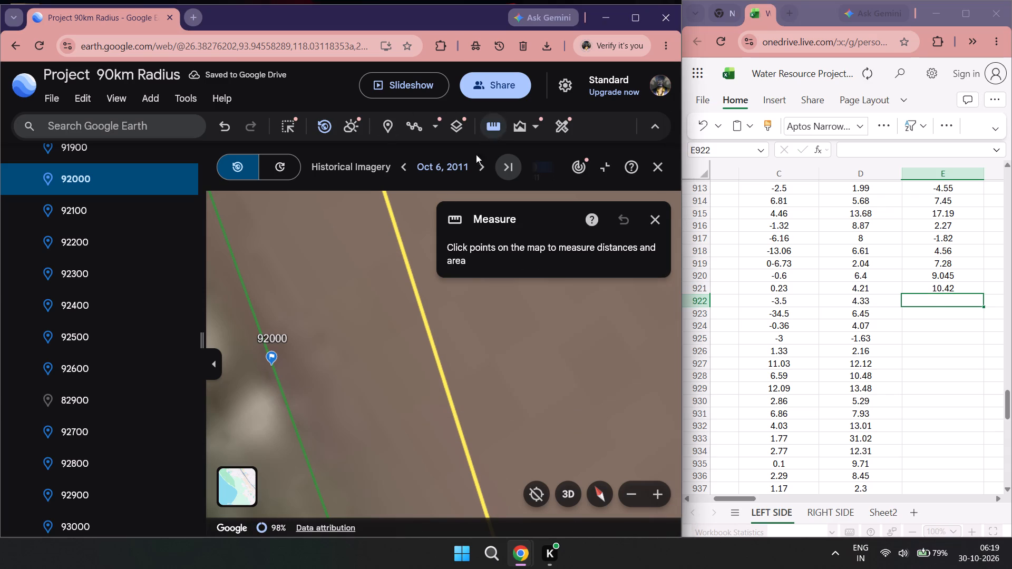
pyautogui.click(272, 362)
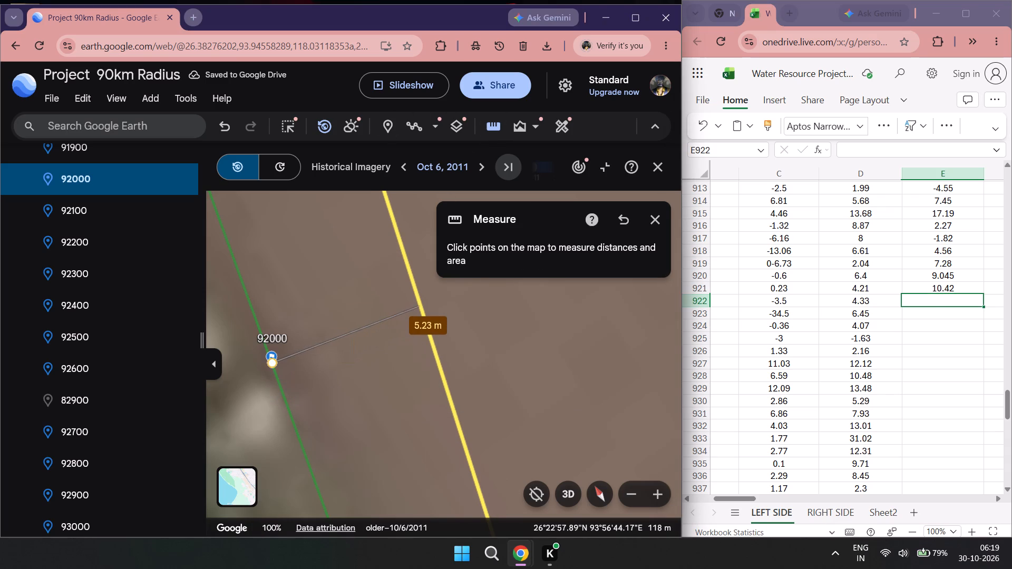
pyautogui.doubleClick(921, 306)
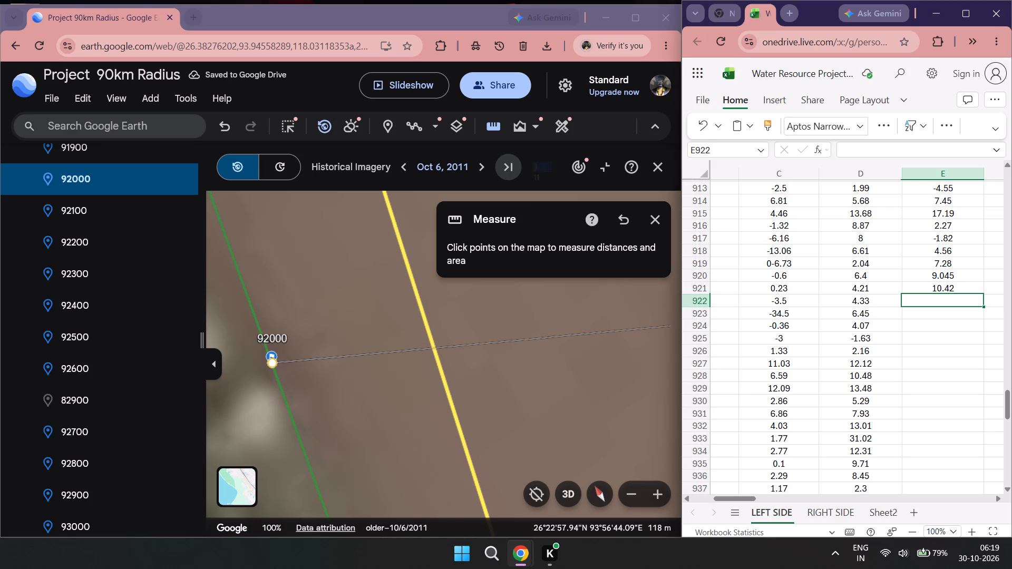
pyautogui.doubleClick(928, 298)
pyautogui.write('5.23')
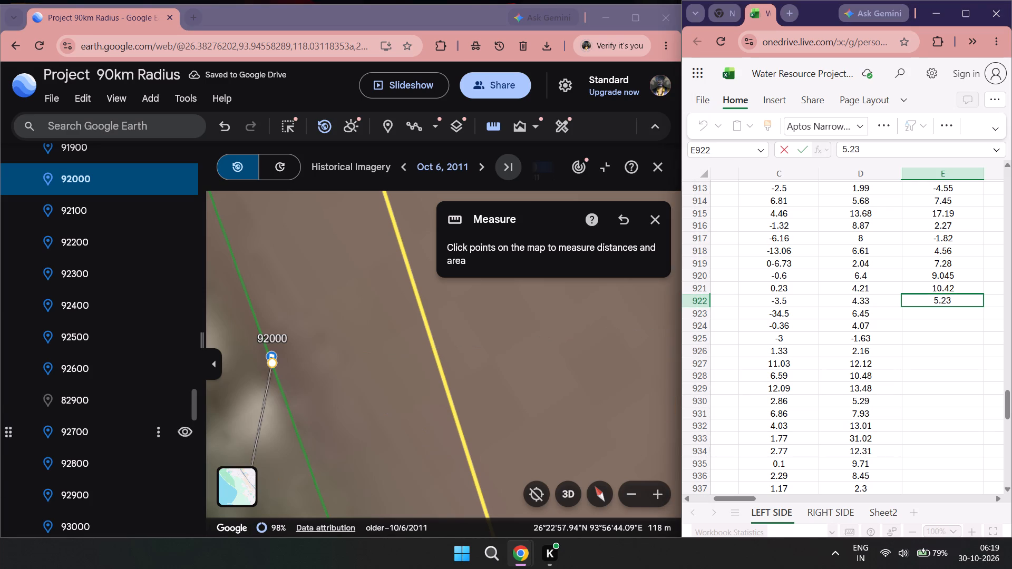
# Fly to the 92100 placemark, measure from its marker to the yellow bank line, and record 2.64 in cell E923.
pyautogui.doubleClick(95, 218)
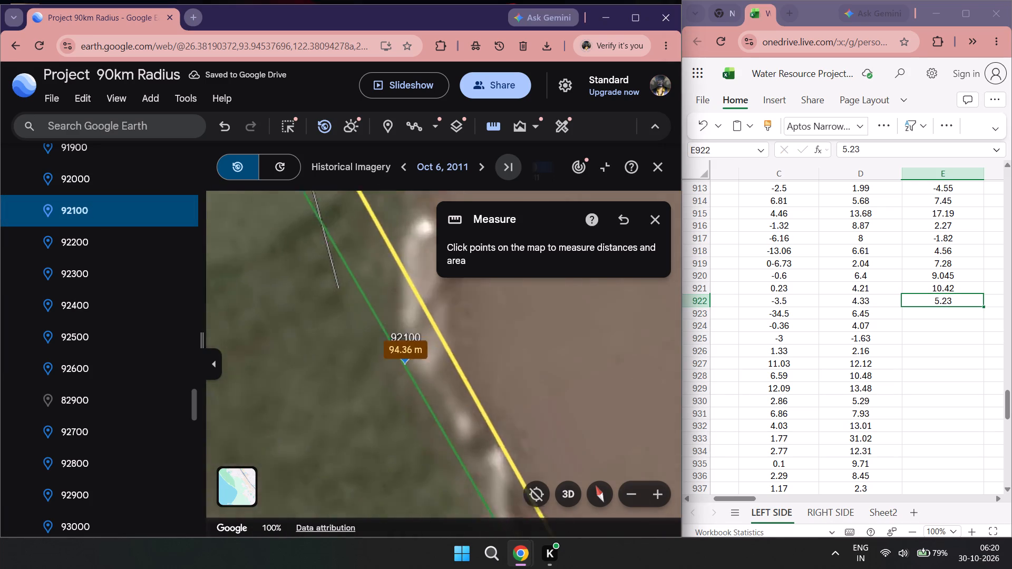
pyautogui.click(484, 127)
pyautogui.click(484, 127)
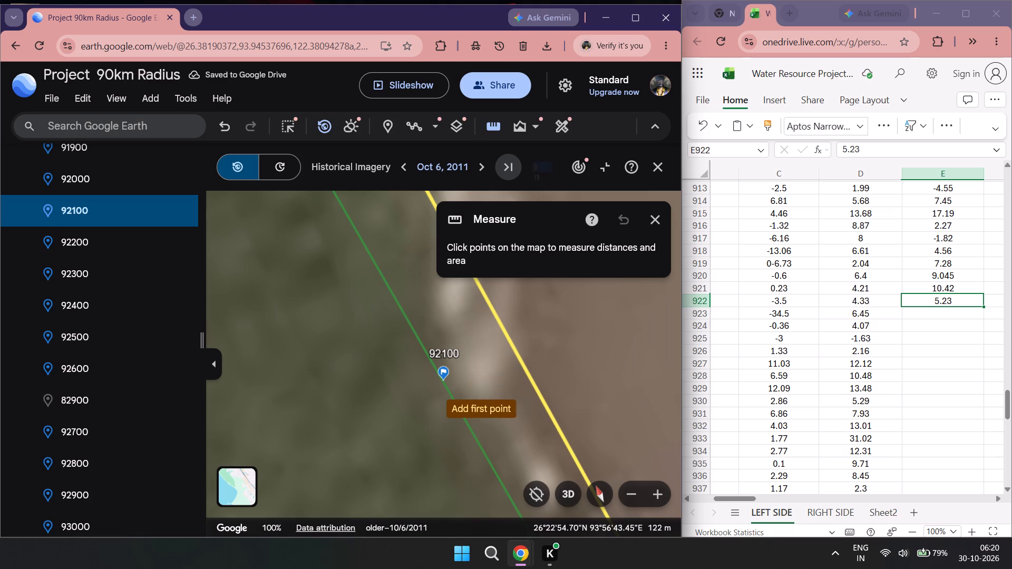
pyautogui.click(443, 385)
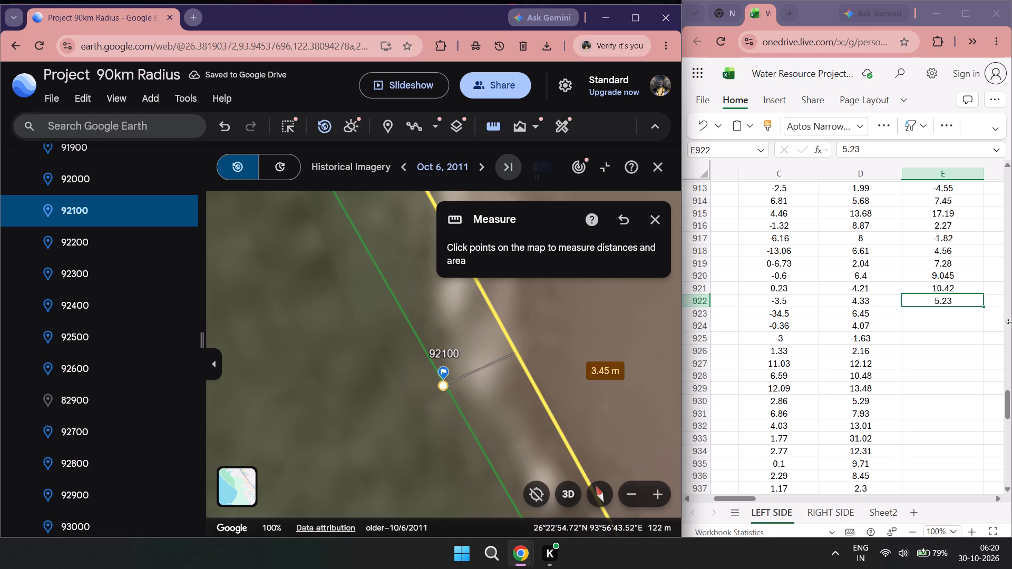
pyautogui.doubleClick(936, 320)
pyautogui.doubleClick(936, 313)
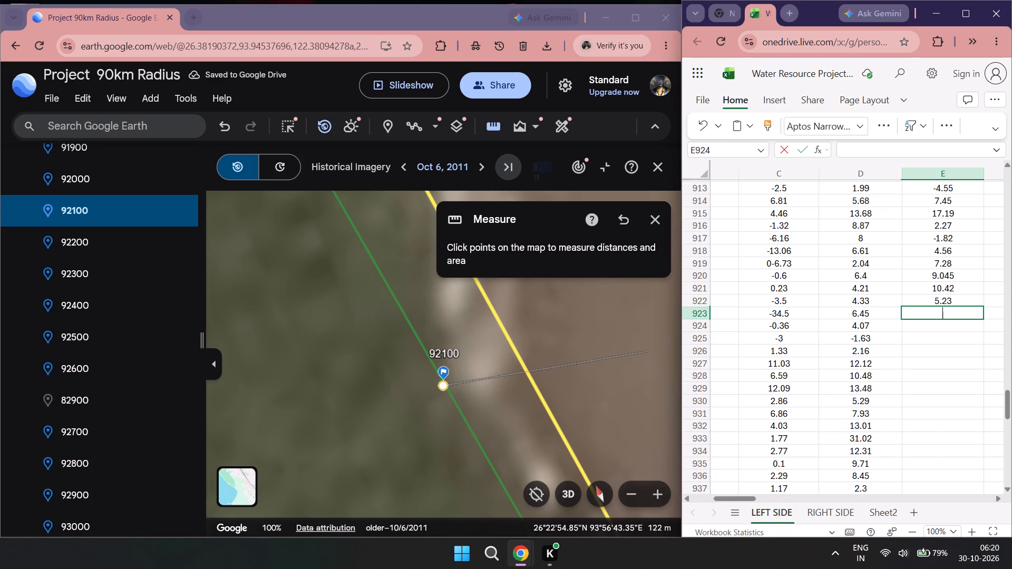
pyautogui.write('2.')
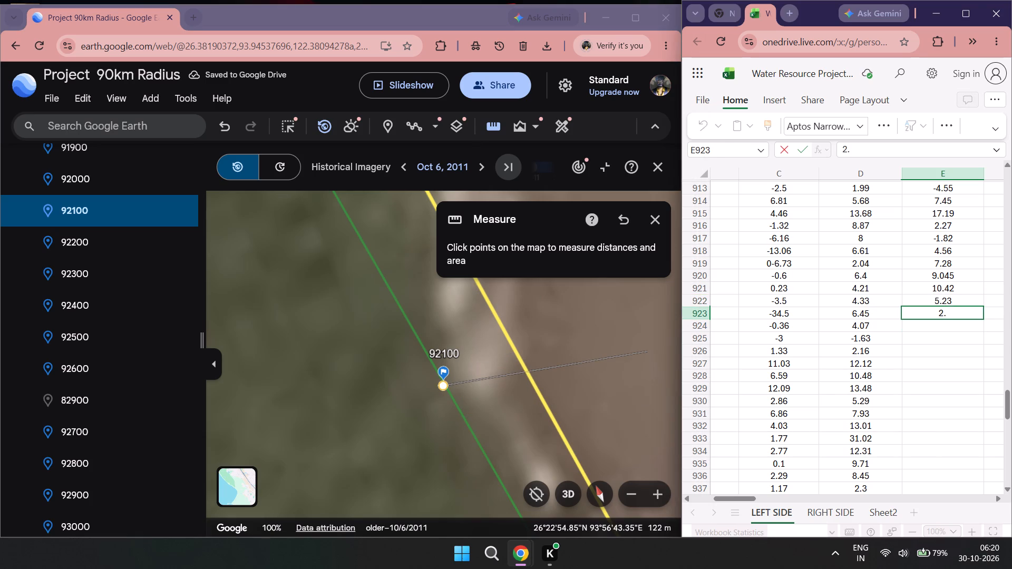
pyautogui.write('64')
# Fly to the 92200 placemark, measure from its marker to the yellow bank line, and record 1.02 in cell E924.
pyautogui.doubleClick(64, 241)
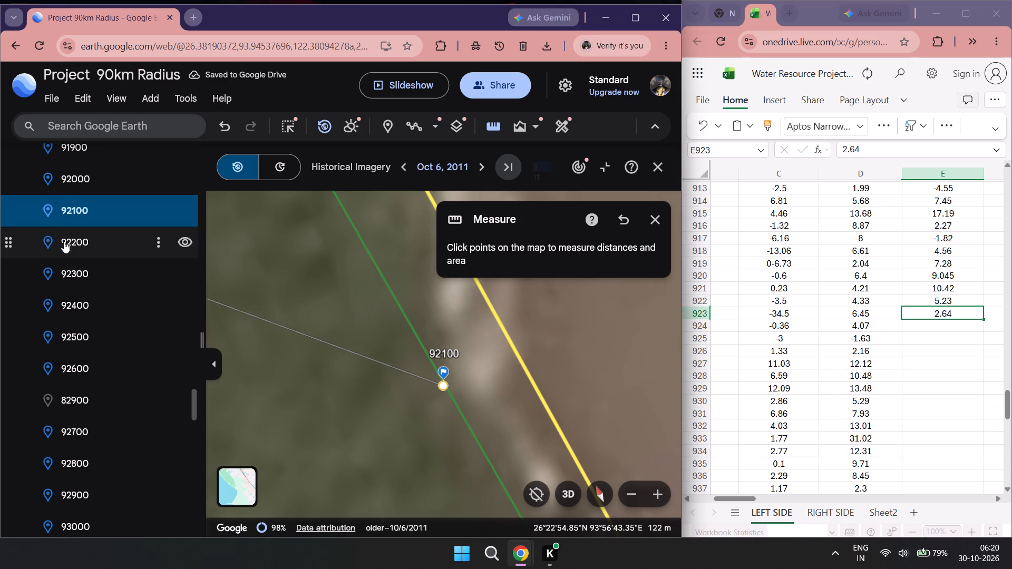
pyautogui.doubleClick(491, 126)
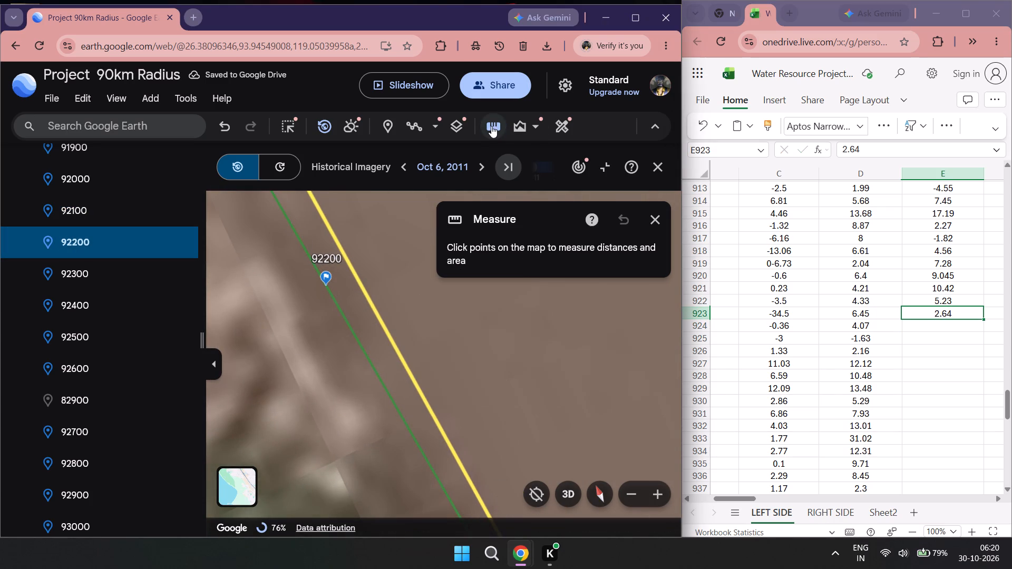
pyautogui.click(327, 286)
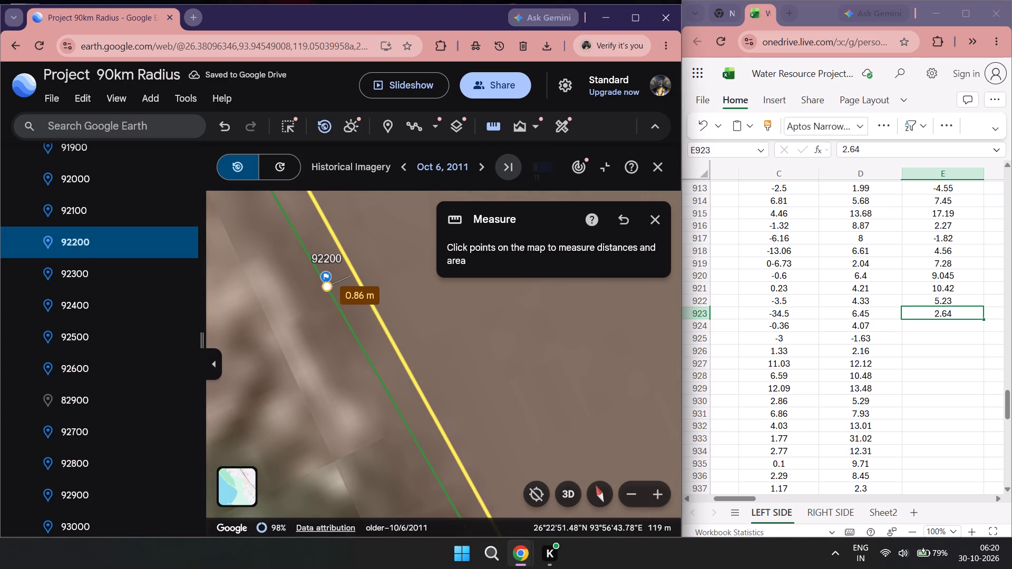
pyautogui.doubleClick(947, 329)
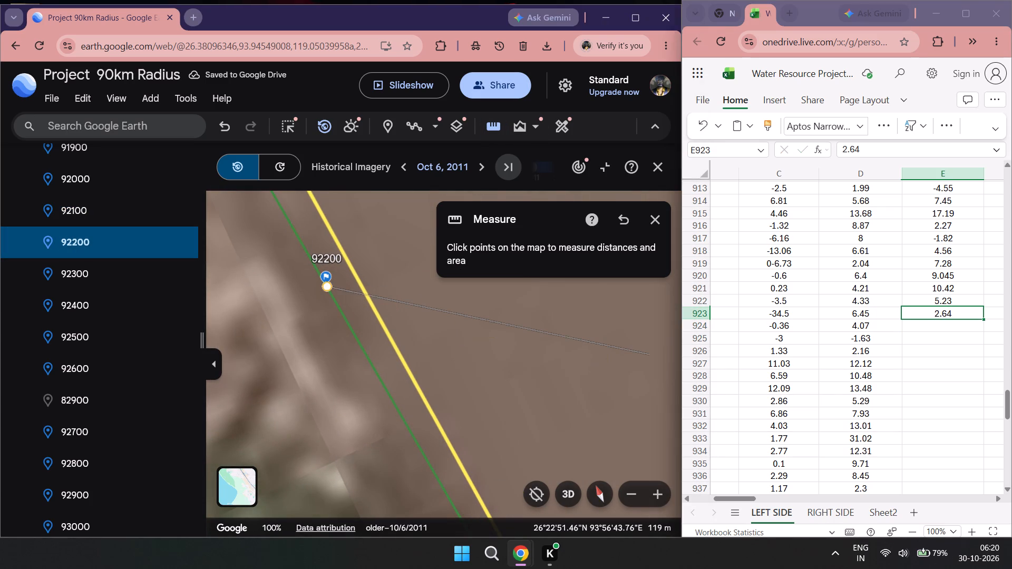
pyautogui.write('1.02')
# Fly to the 92300 placemark, measure from its marker to the yellow bank line, and record -8.02 in cell E925.
pyautogui.doubleClick(100, 280)
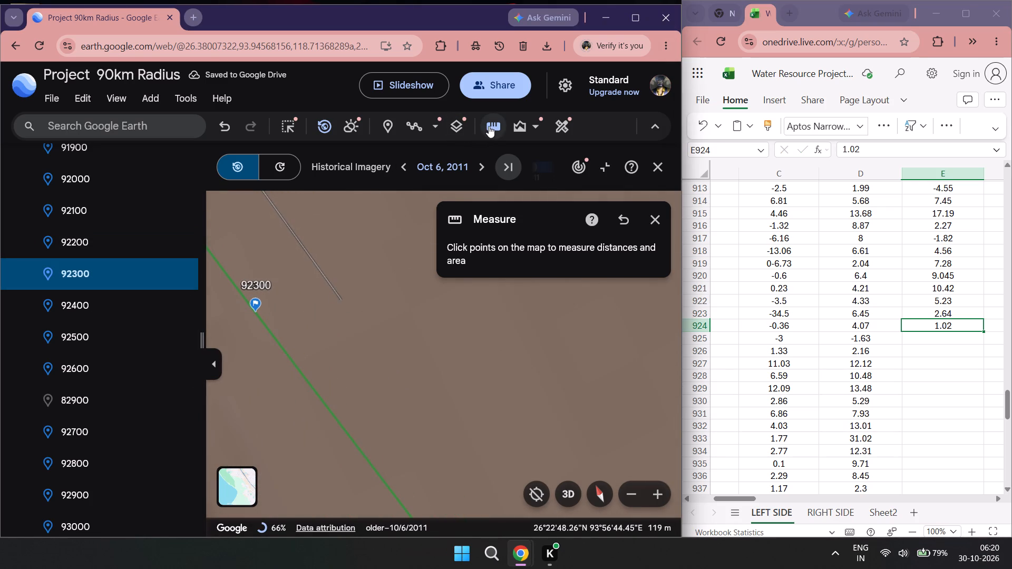
pyautogui.doubleClick(489, 126)
pyautogui.scroll(-2, 229, 426)
pyautogui.moveTo(278, 401); pyautogui.dragTo(394, 291)
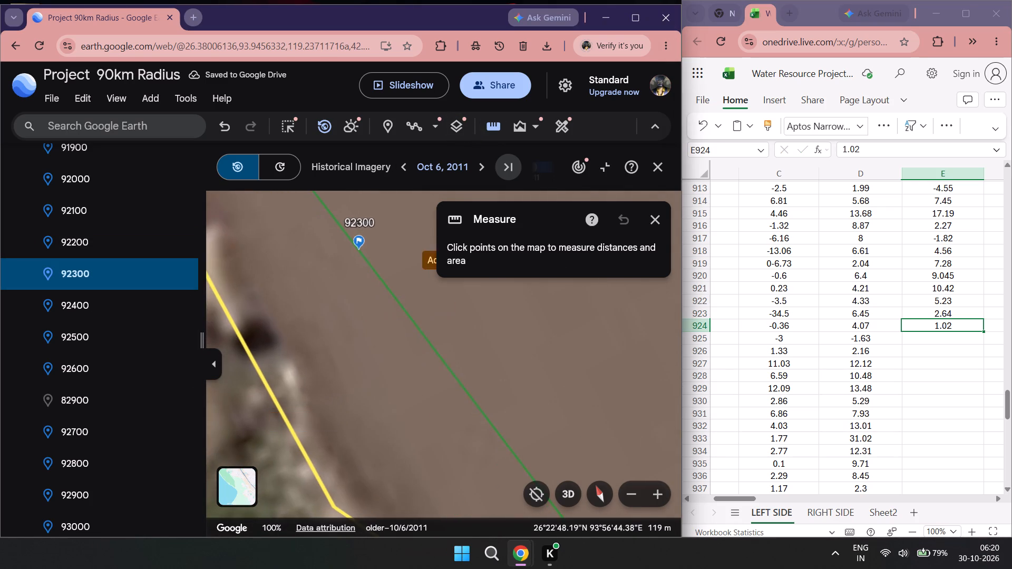
pyautogui.click(358, 250)
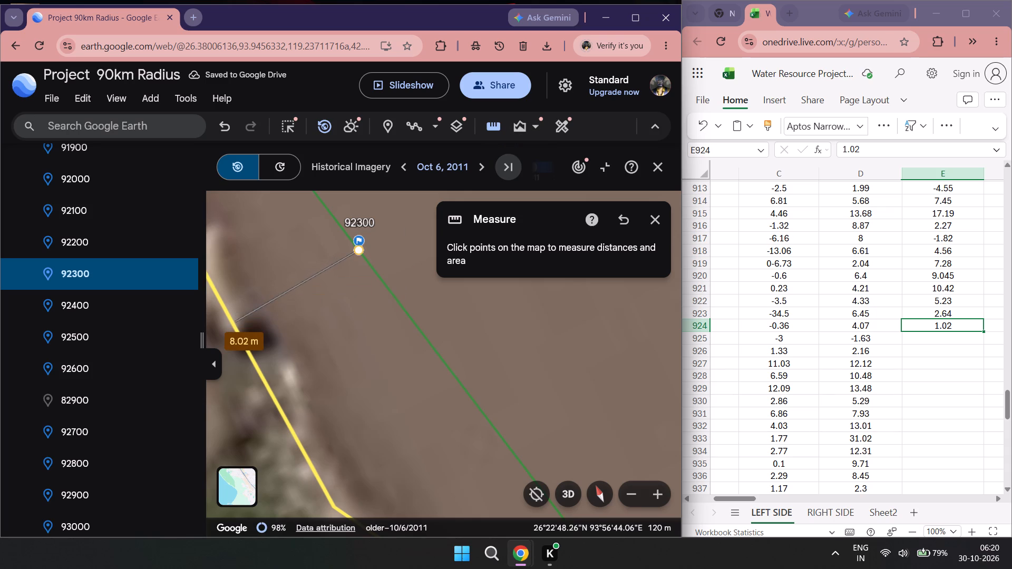
pyautogui.doubleClick(941, 342)
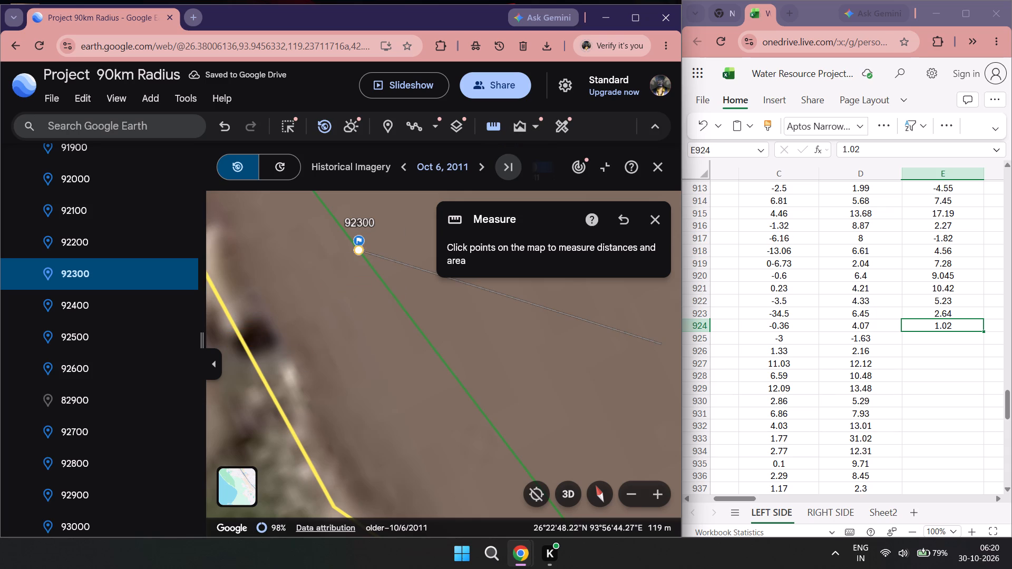
pyautogui.write('-8.02')
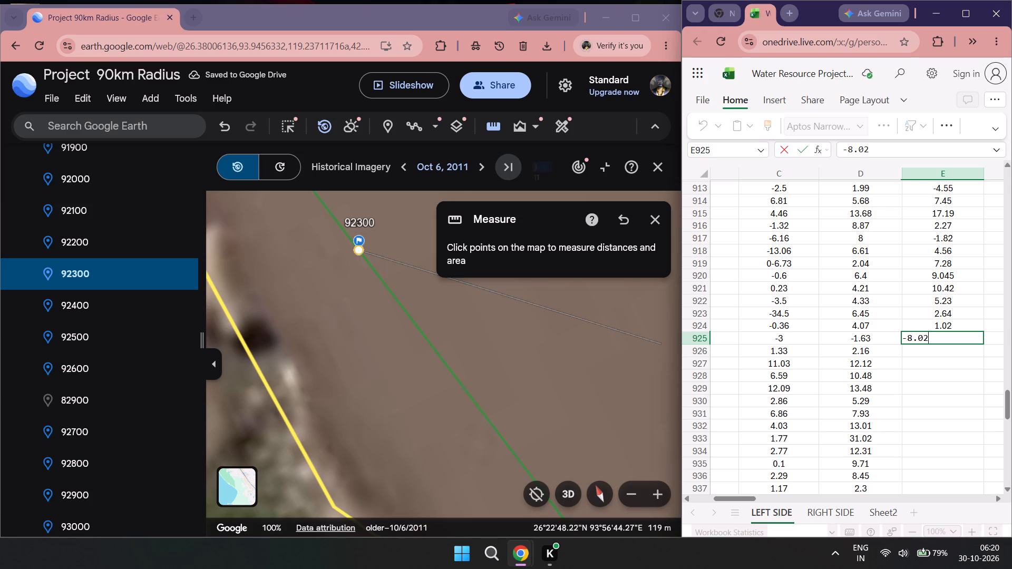
# Fly to the 92400 placemark, measure from its marker to the yellow bank line, and record 8.45 in cell E926.
pyautogui.doubleClick(493, 134)
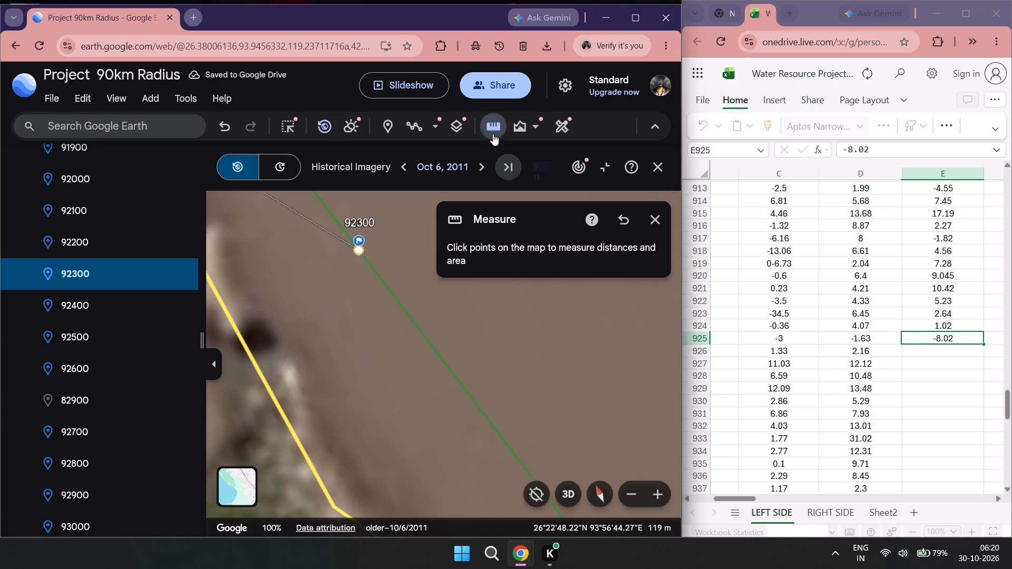
pyautogui.doubleClick(65, 307)
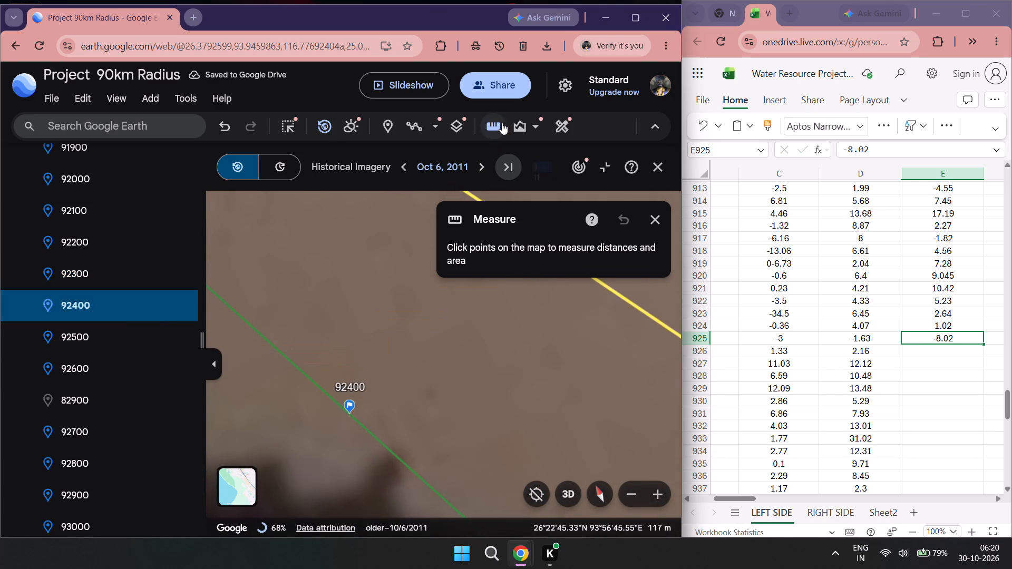
pyautogui.click(350, 416)
pyautogui.moveTo(433, 350); pyautogui.dragTo(431, 352)
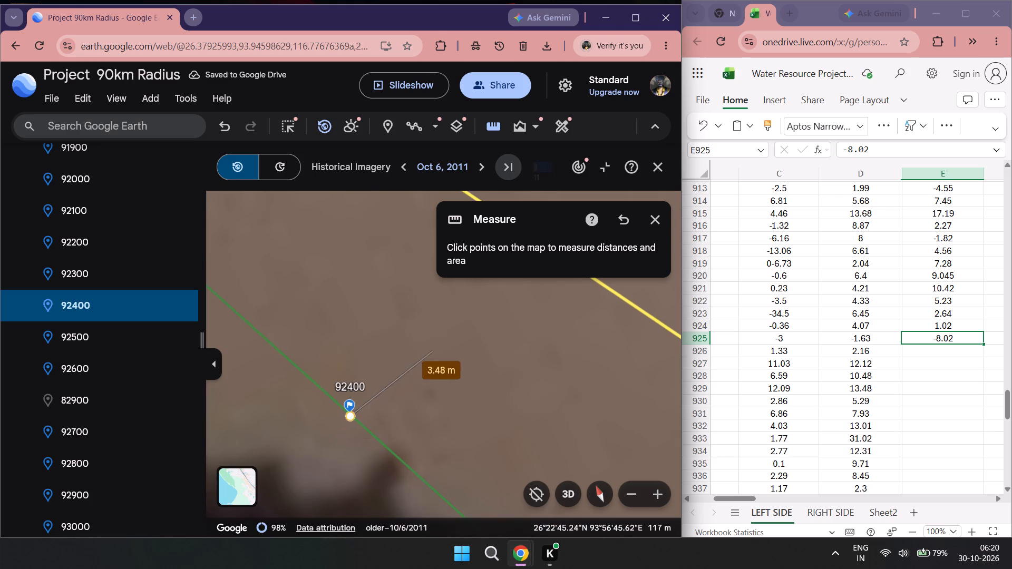
pyautogui.moveTo(431, 352); pyautogui.dragTo(365, 415)
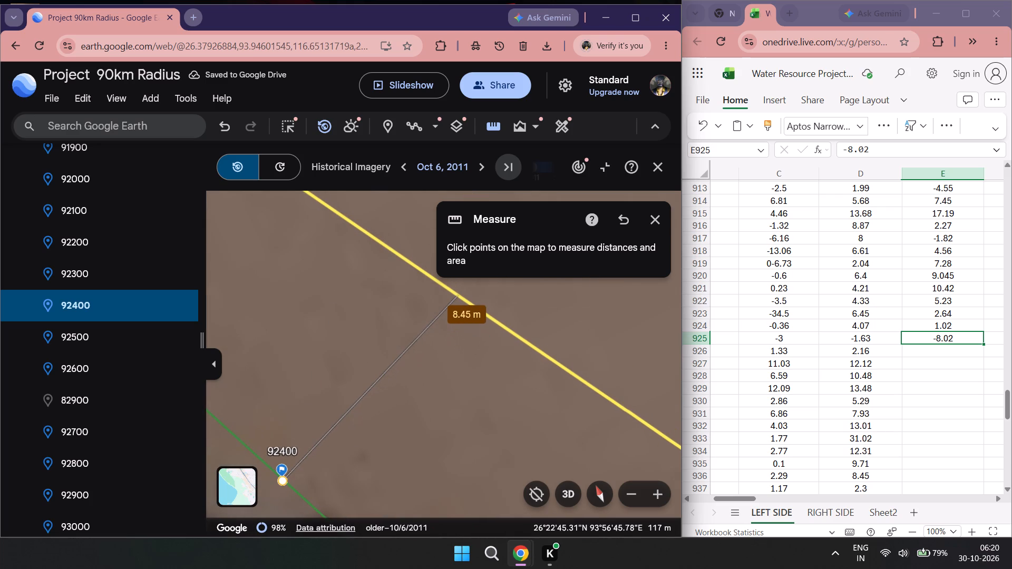
pyautogui.doubleClick(929, 352)
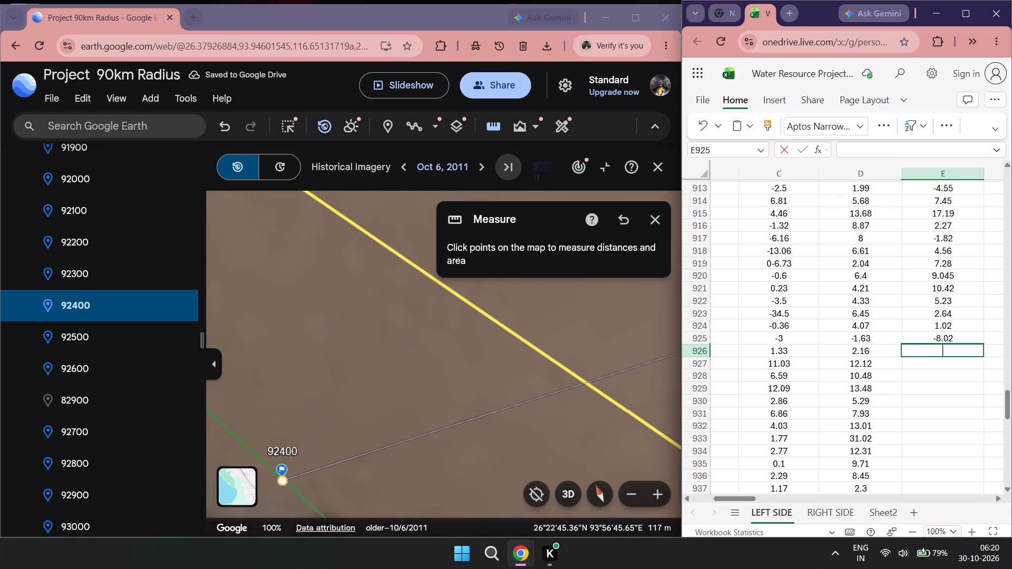
pyautogui.write('8.45')
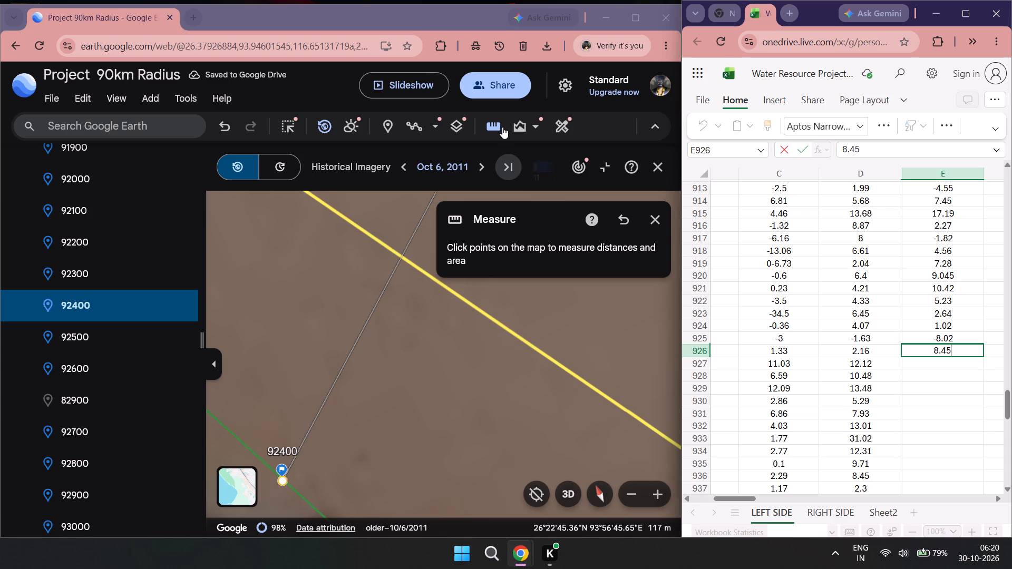
# Fly to the 92500 placemark, measure from its marker to the yellow bank line, and record 23.95 in cell E927.
pyautogui.doubleClick(110, 338)
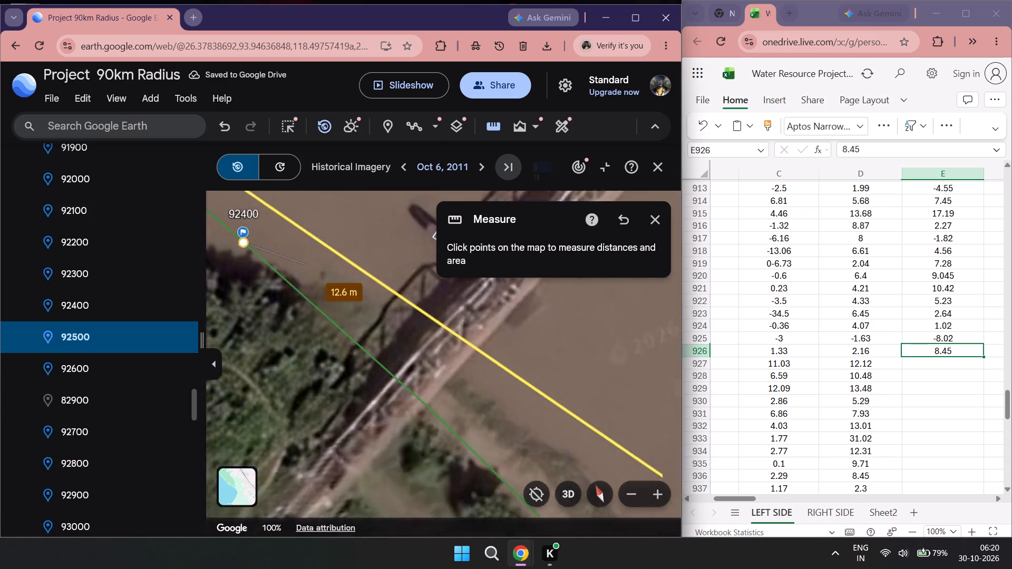
pyautogui.doubleClick(498, 125)
pyautogui.scroll(-1, 319, 329)
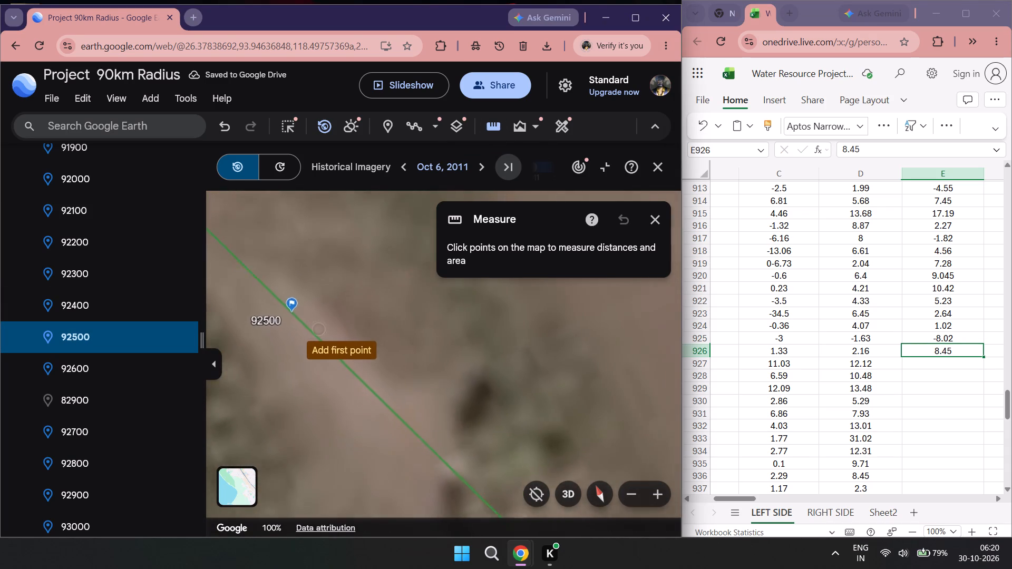
pyautogui.scroll(-2, 319, 317)
pyautogui.moveTo(348, 284); pyautogui.dragTo(316, 369)
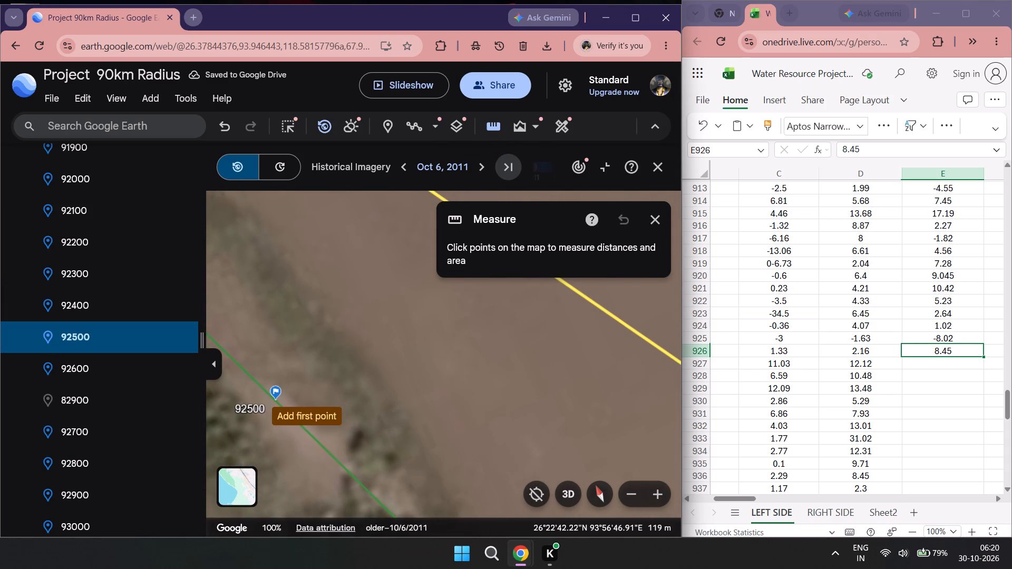
pyautogui.click(277, 401)
pyautogui.moveTo(375, 323); pyautogui.dragTo(353, 367)
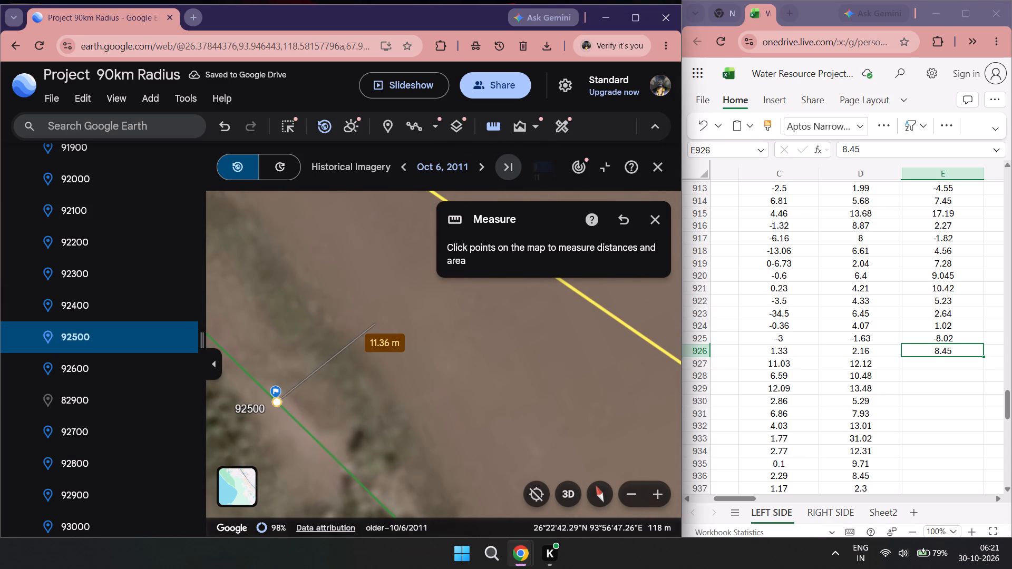
pyautogui.moveTo(353, 367); pyautogui.dragTo(315, 420)
pyautogui.scroll(-3, 407, 315)
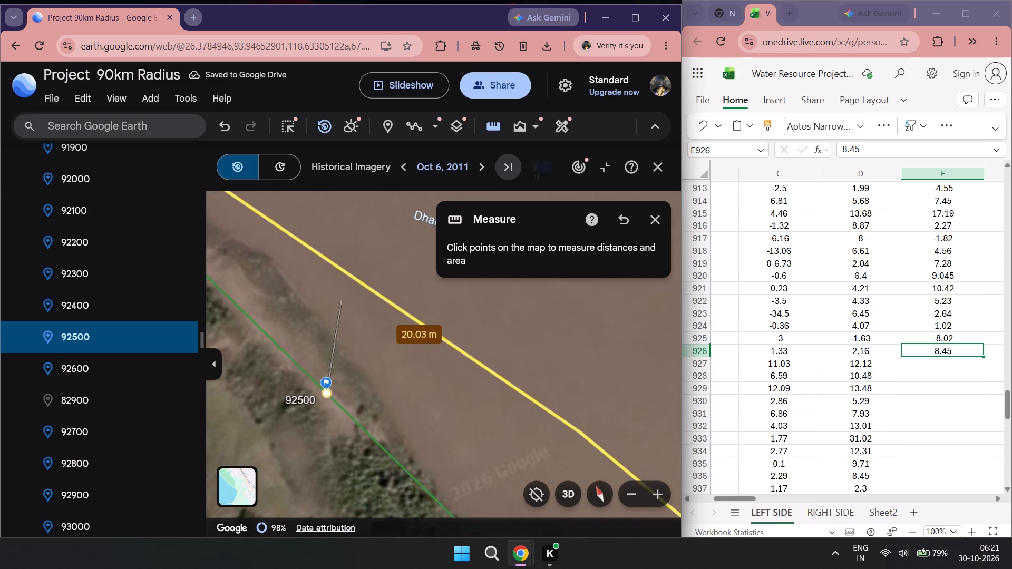
pyautogui.scroll(2, 408, 313)
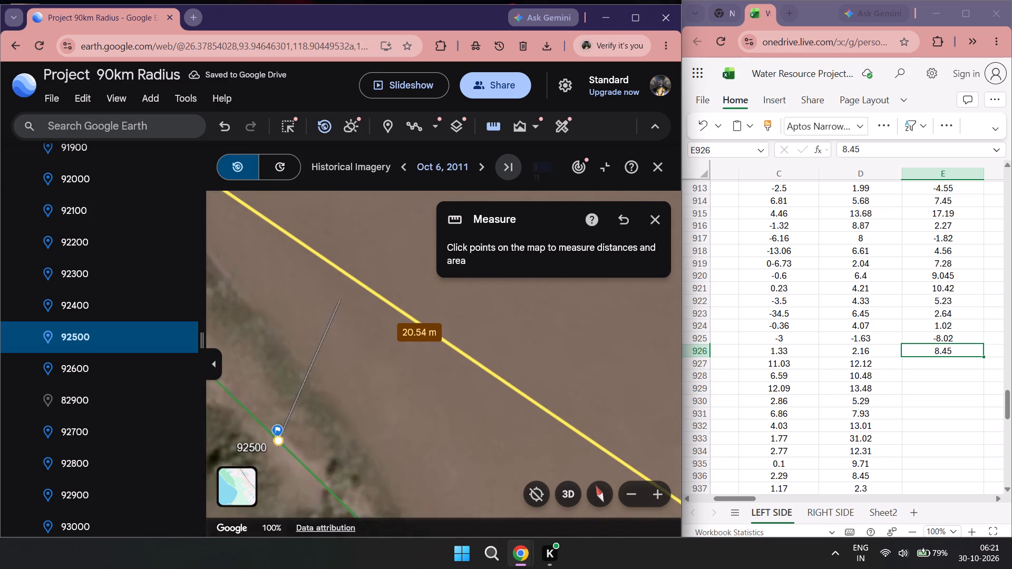
pyautogui.scroll(1, 408, 313)
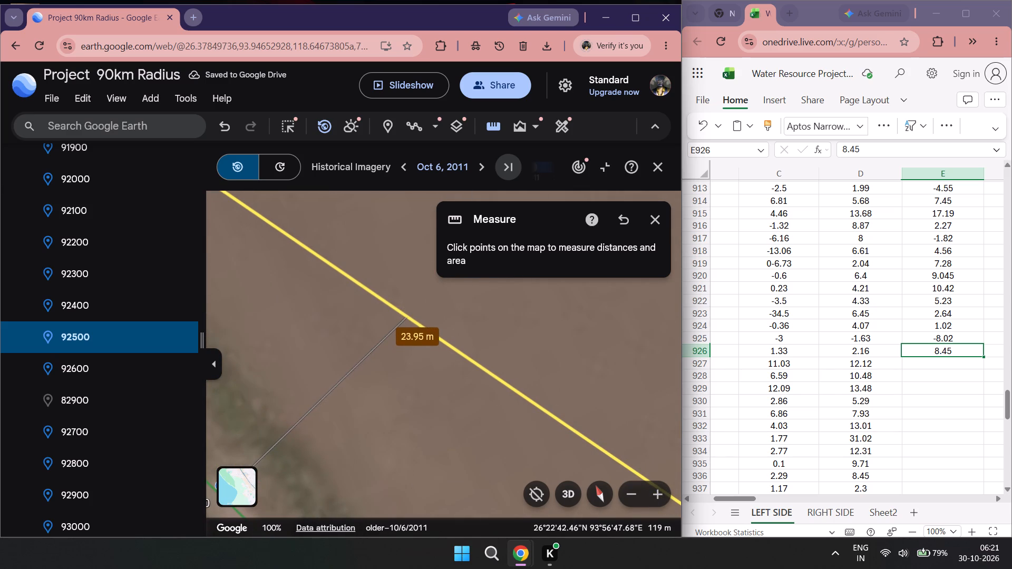
pyautogui.doubleClick(955, 363)
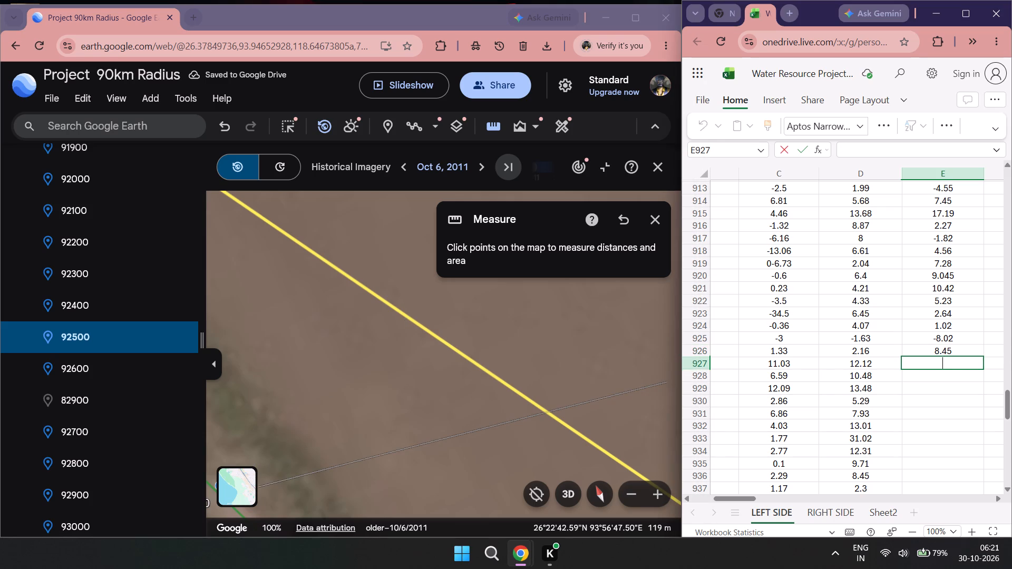
pyautogui.write('23')
pyautogui.write('.9')
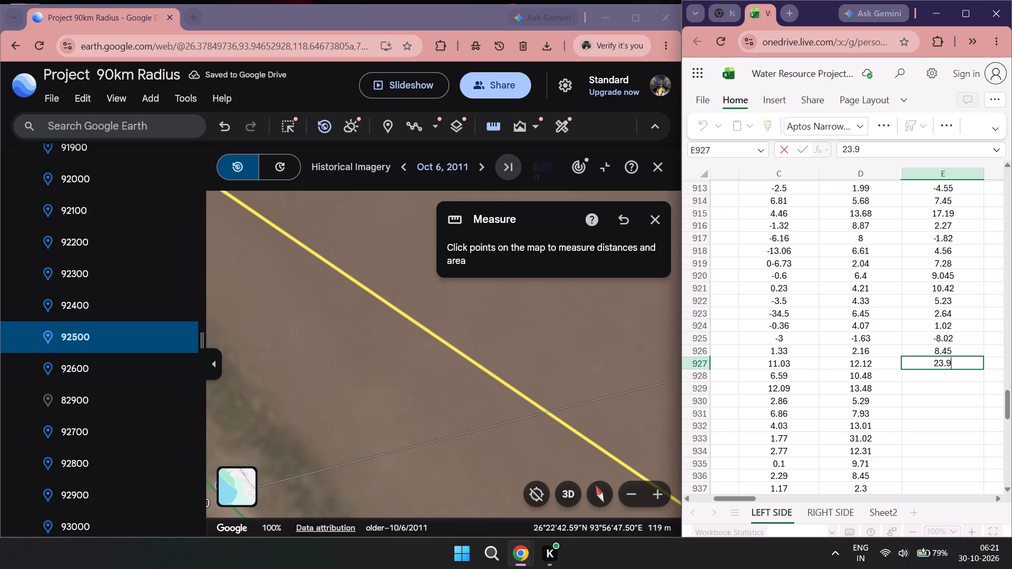
pyautogui.press('5')
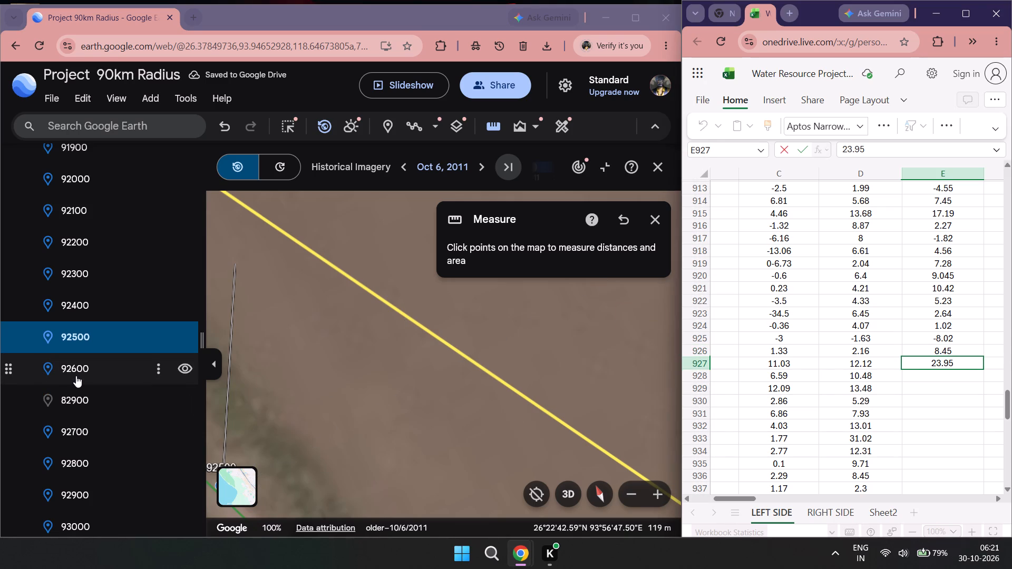
# Fly to the 92600 placemark, measure from its marker to the yellow bank line, and record 7.45 in cell E928.
pyautogui.doubleClick(76, 376)
pyautogui.moveTo(329, 323); pyautogui.dragTo(321, 376)
pyautogui.doubleClick(490, 131)
pyautogui.scroll(-2, 357, 282)
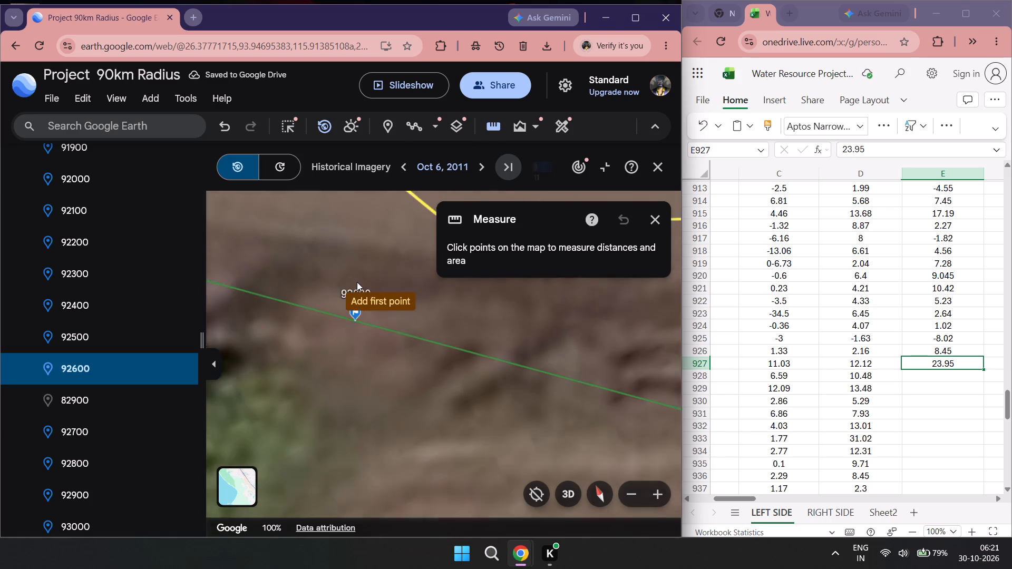
pyautogui.moveTo(365, 276); pyautogui.dragTo(365, 313)
pyautogui.click(357, 354)
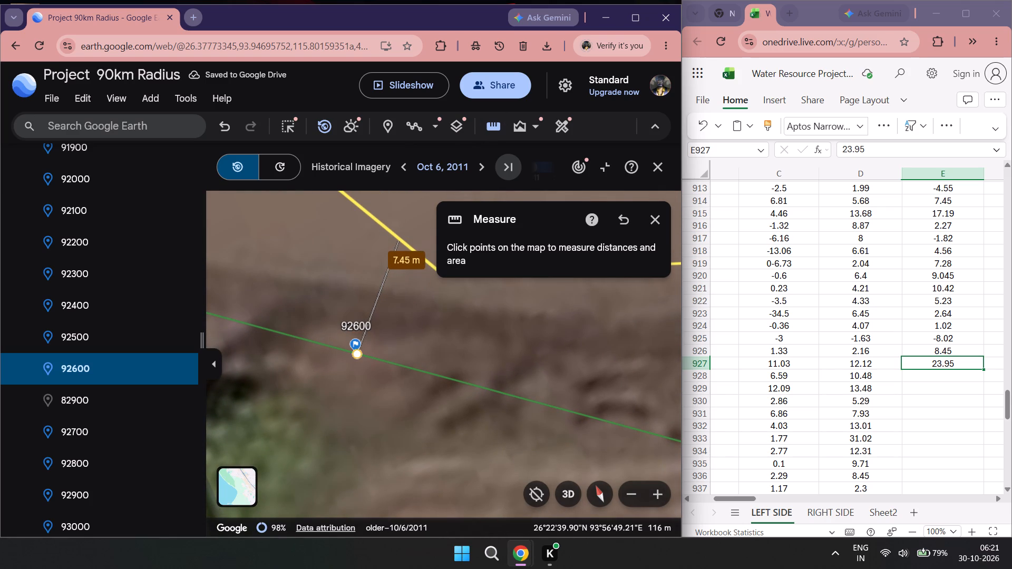
pyautogui.doubleClick(936, 379)
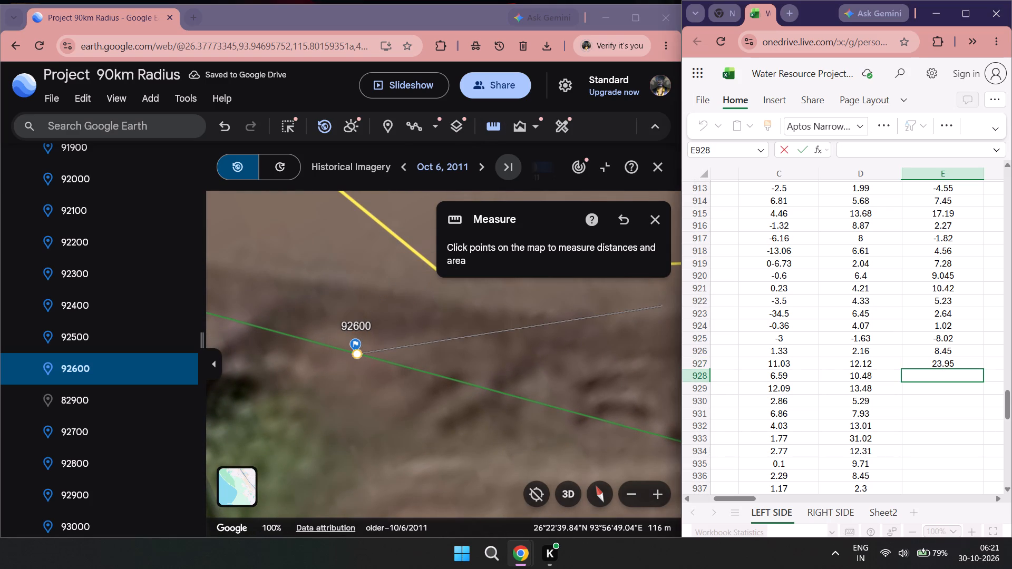
pyautogui.write('7.')
pyautogui.write('45')
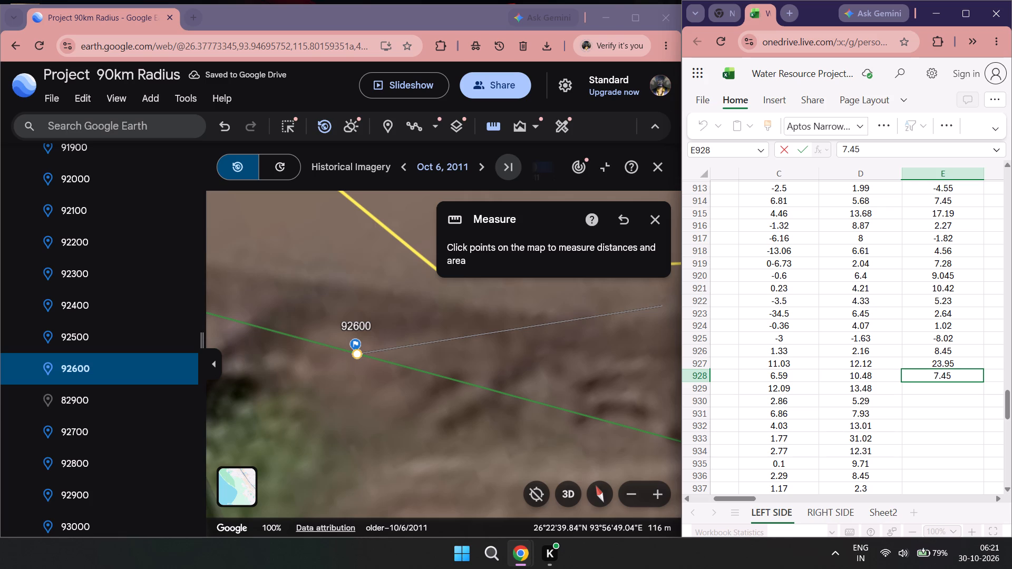
pyautogui.doubleClick(923, 389)
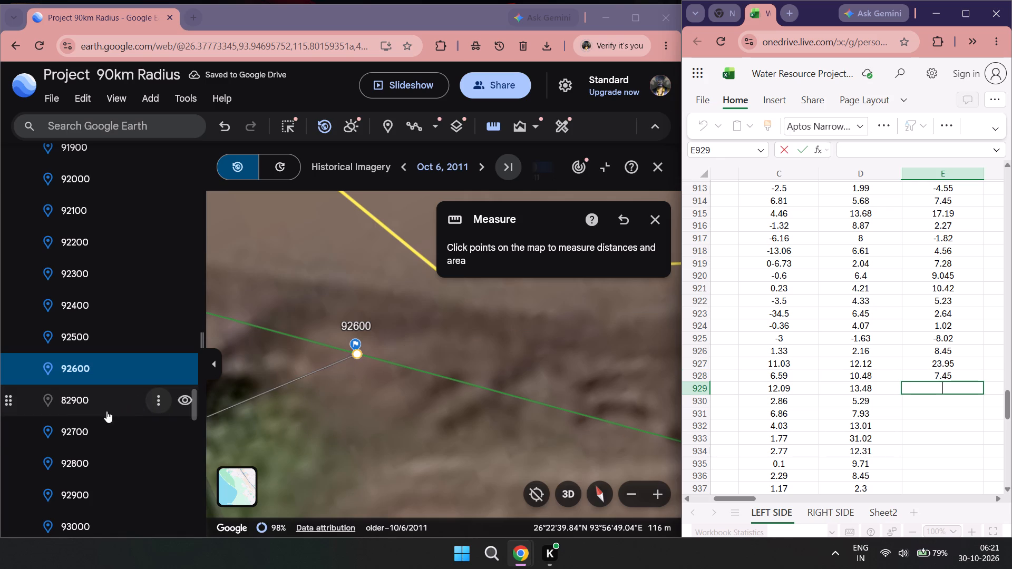
# Fly to the 92700 placemark, measure from its marker to the yellow bank line, and record 13.56 in cell E929.
pyautogui.doubleClick(101, 423)
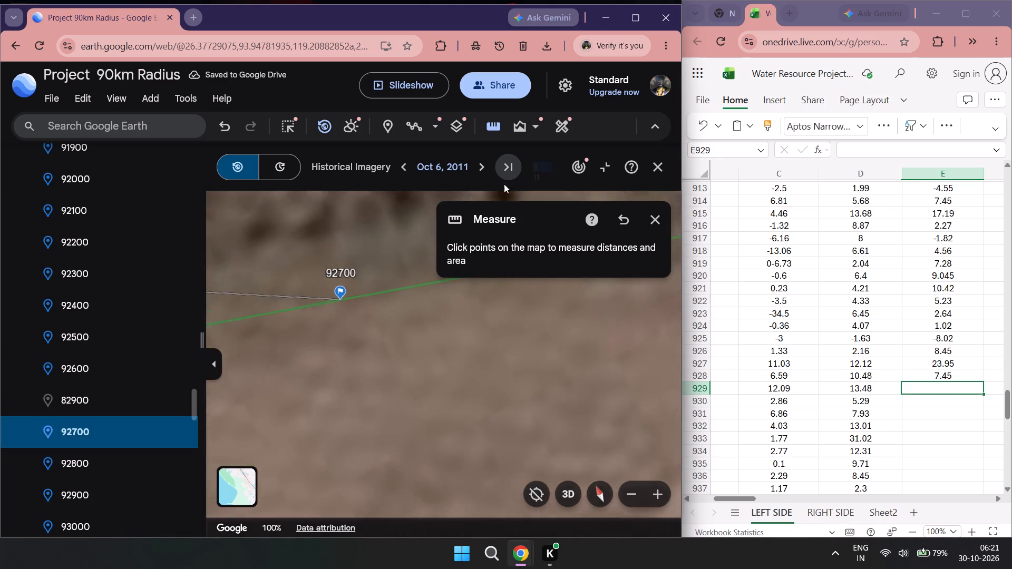
pyautogui.click(501, 128)
pyautogui.click(501, 128)
pyautogui.scroll(-3, 318, 395)
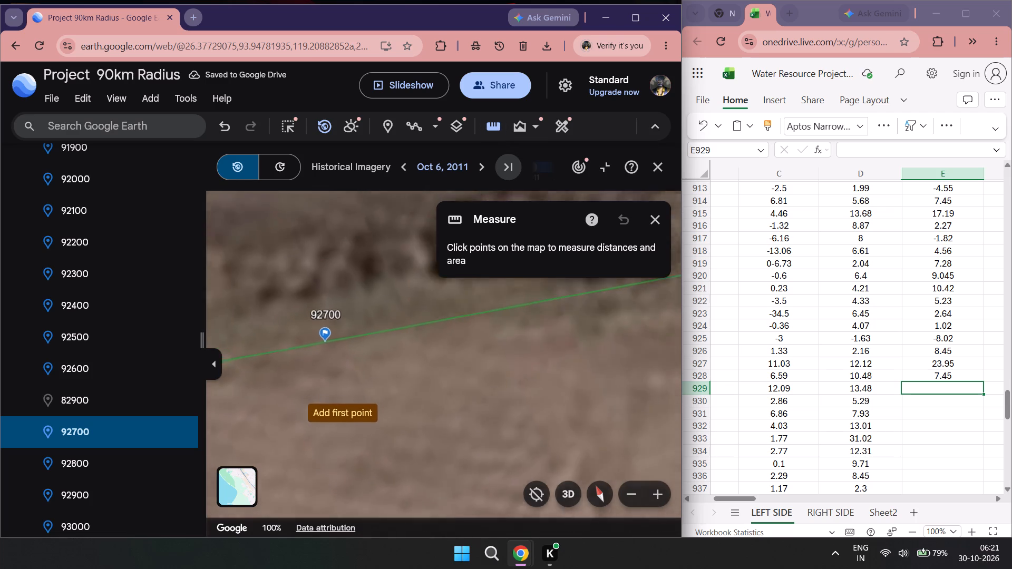
pyautogui.moveTo(324, 307); pyautogui.dragTo(354, 365)
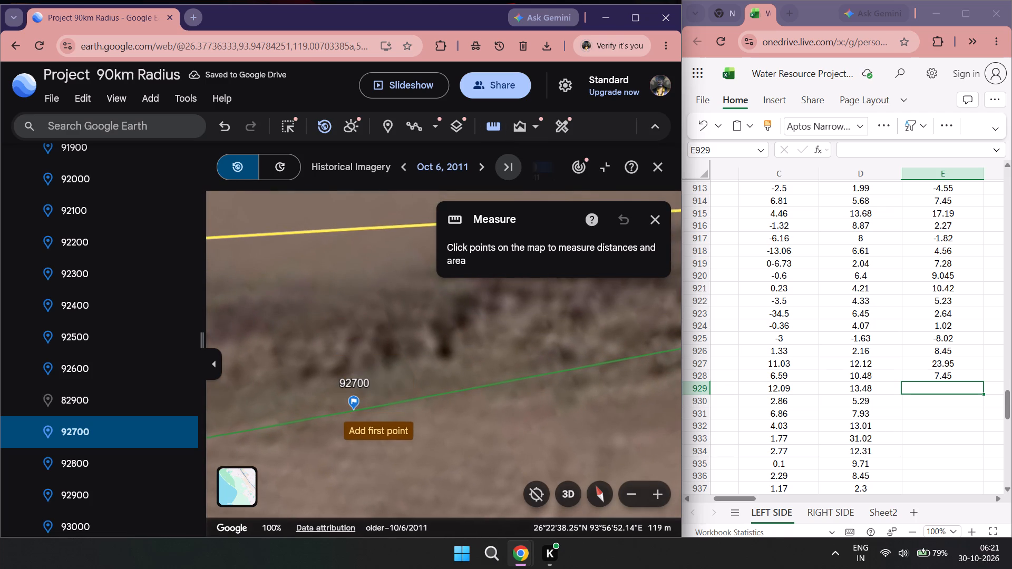
pyautogui.click(354, 411)
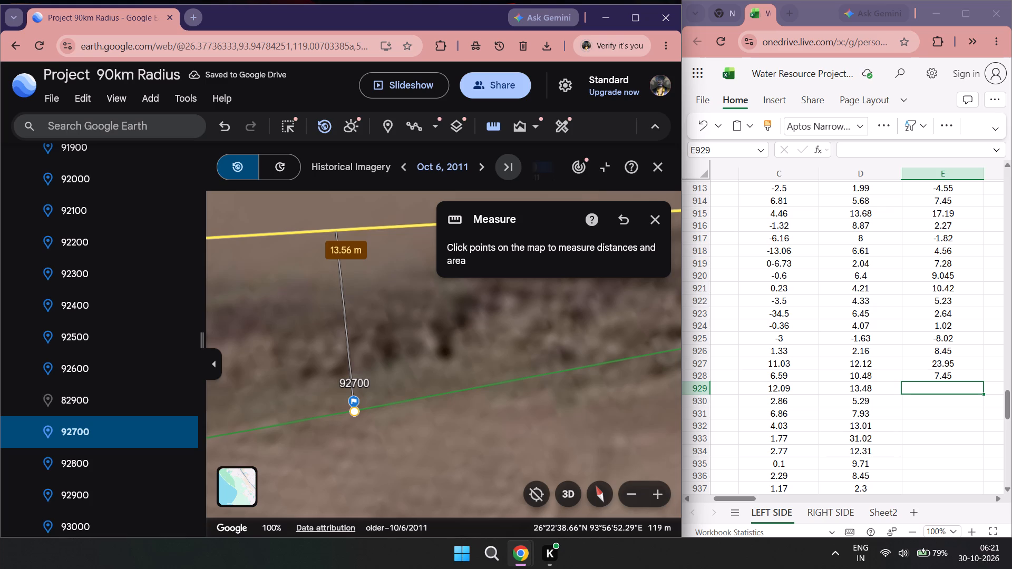
pyautogui.doubleClick(935, 388)
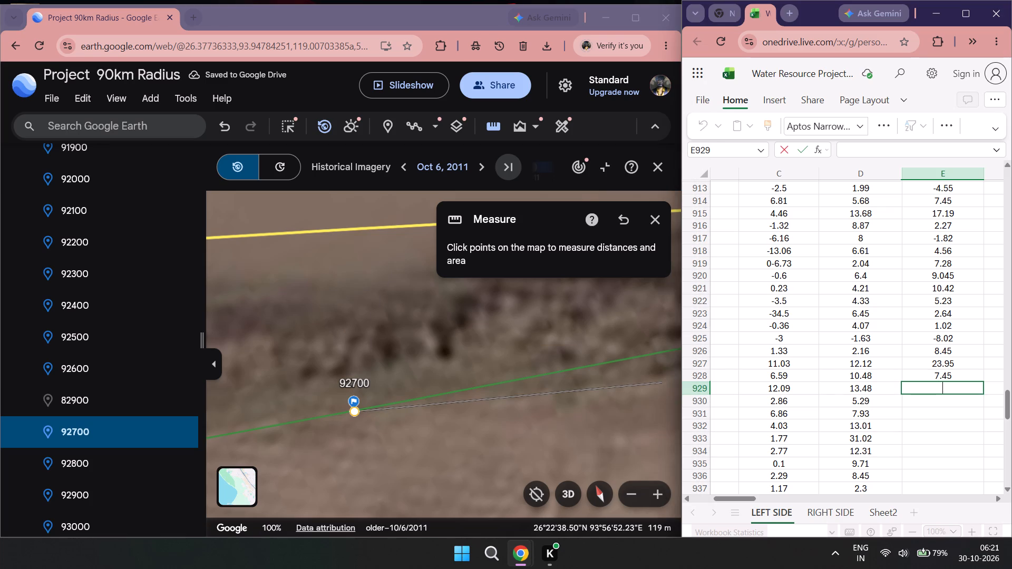
pyautogui.write('13')
pyautogui.press('.')
pyautogui.write('56')
# Fly to the 92800 placemark, measure from its marker to the yellow bank line, and record 1.01 in cell E930.
pyautogui.doubleClick(120, 451)
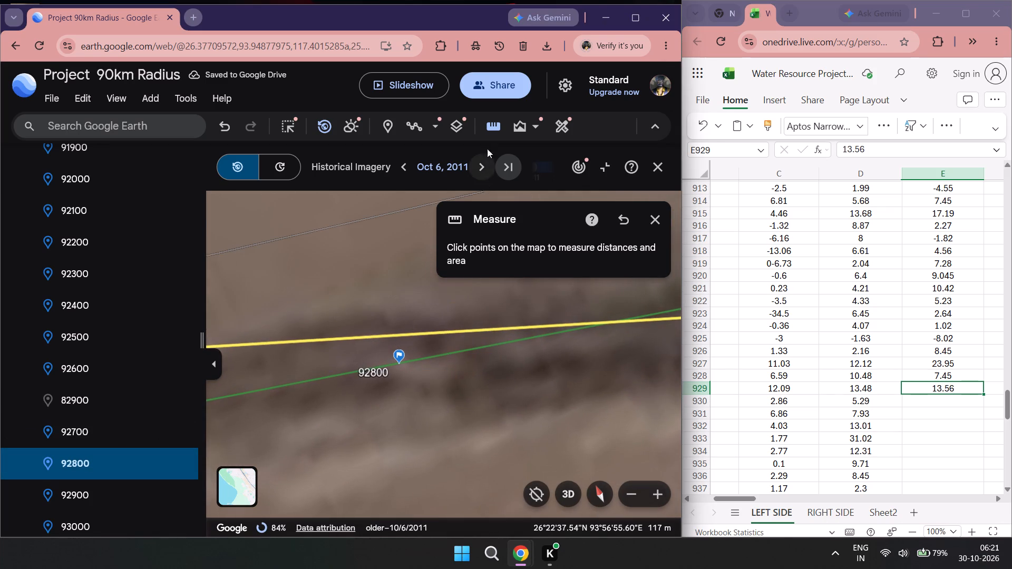
pyautogui.doubleClick(488, 129)
pyautogui.scroll(4, 390, 364)
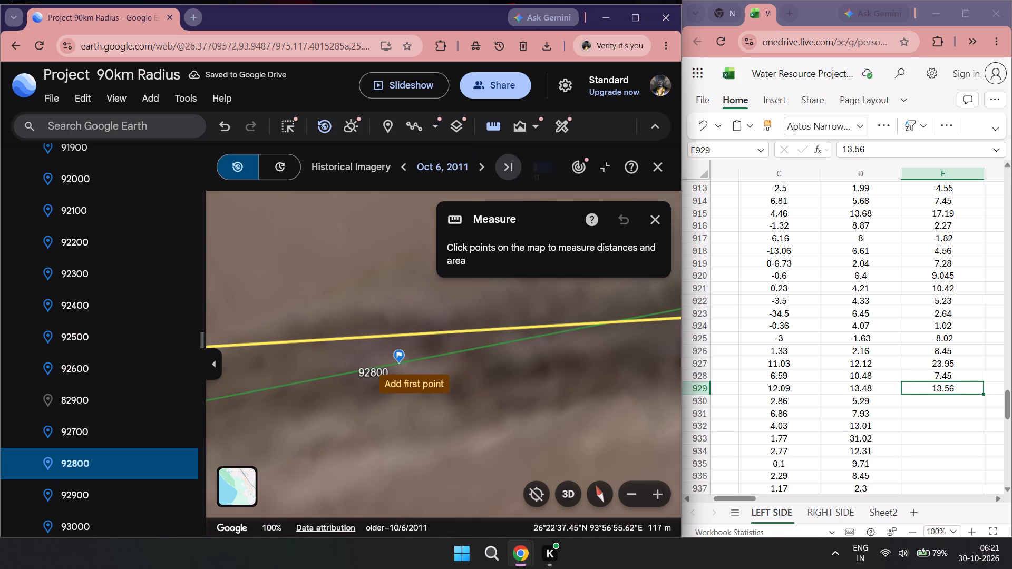
pyautogui.click(402, 362)
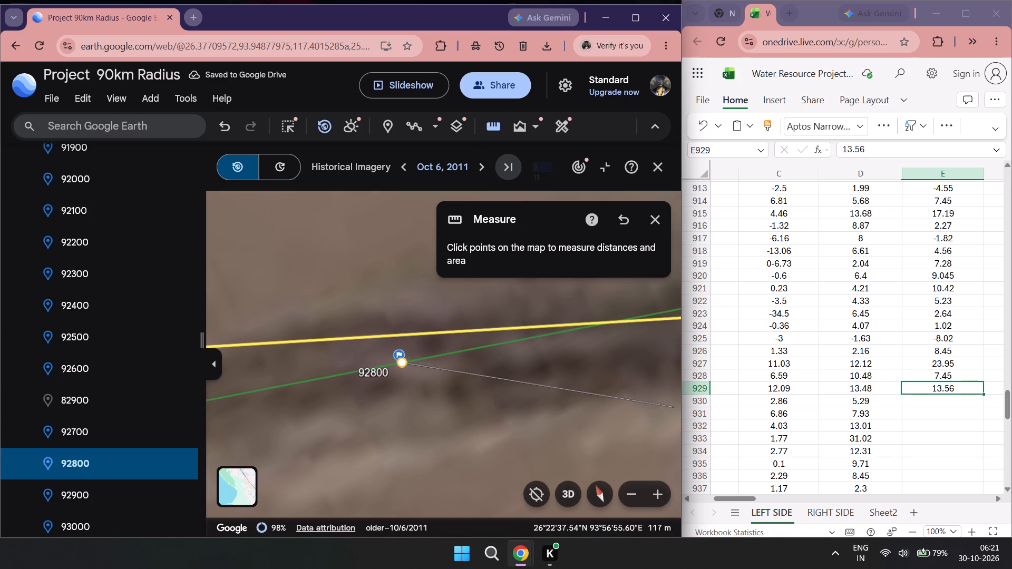
pyautogui.doubleClick(927, 405)
pyautogui.write('1.0')
pyautogui.press('1')
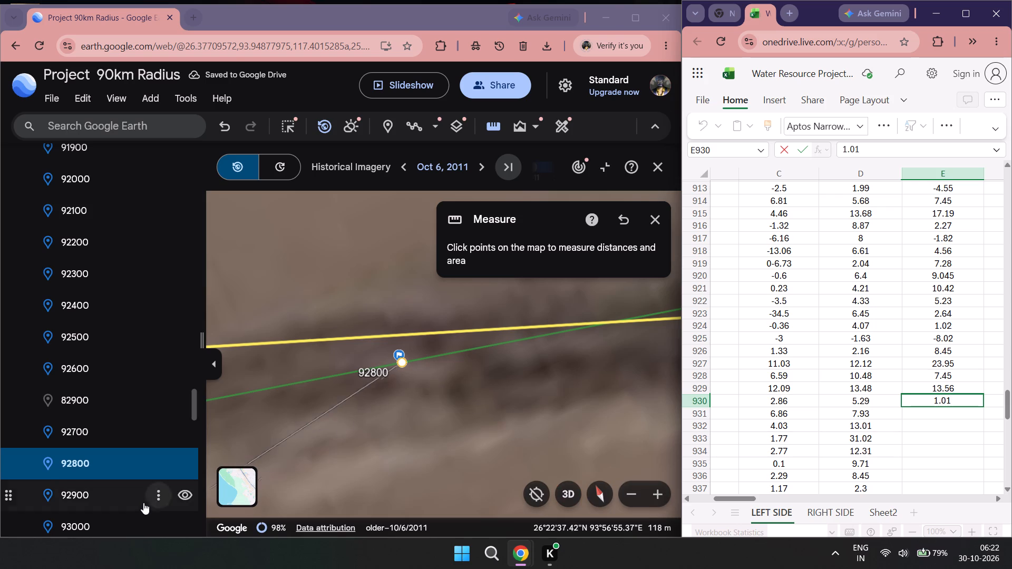
# Fly to the 92900 placemark, measure from its marker to the yellow bank line, and record 0.44 in cell E931.
pyautogui.doubleClick(142, 503)
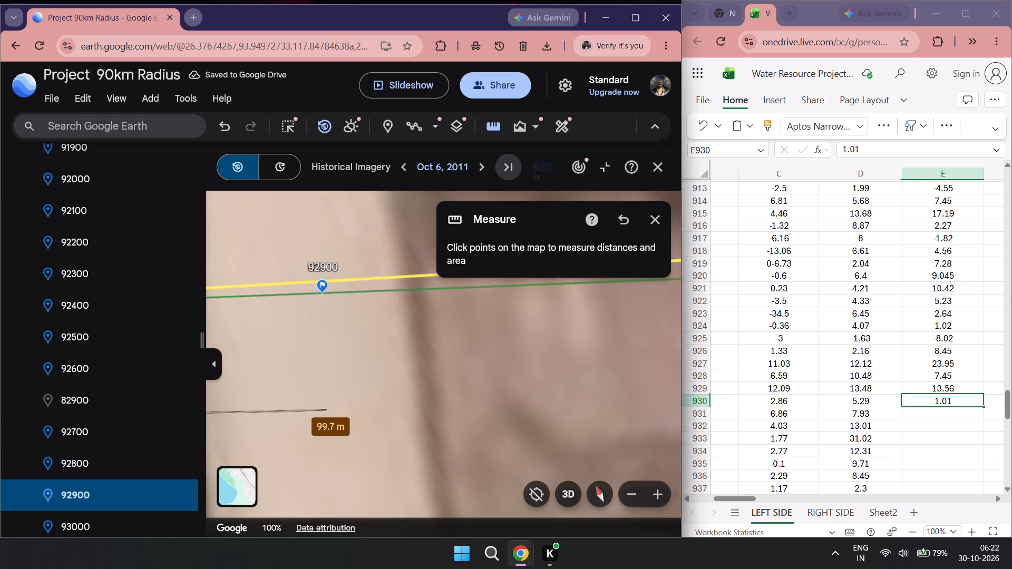
pyautogui.scroll(2, 300, 393)
pyautogui.moveTo(300, 391); pyautogui.dragTo(305, 422)
pyautogui.doubleClick(504, 121)
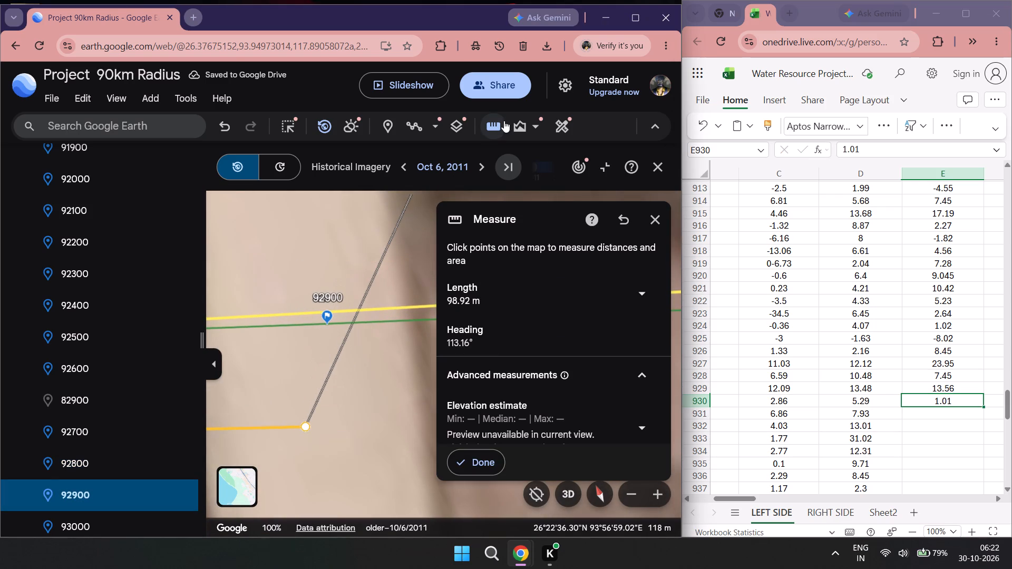
pyautogui.click(330, 325)
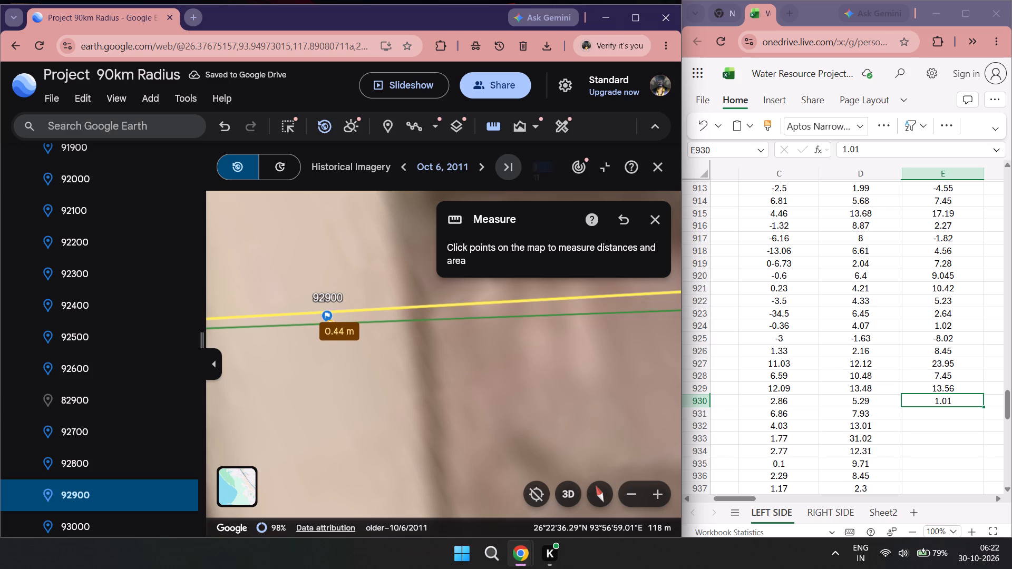
pyautogui.doubleClick(935, 418)
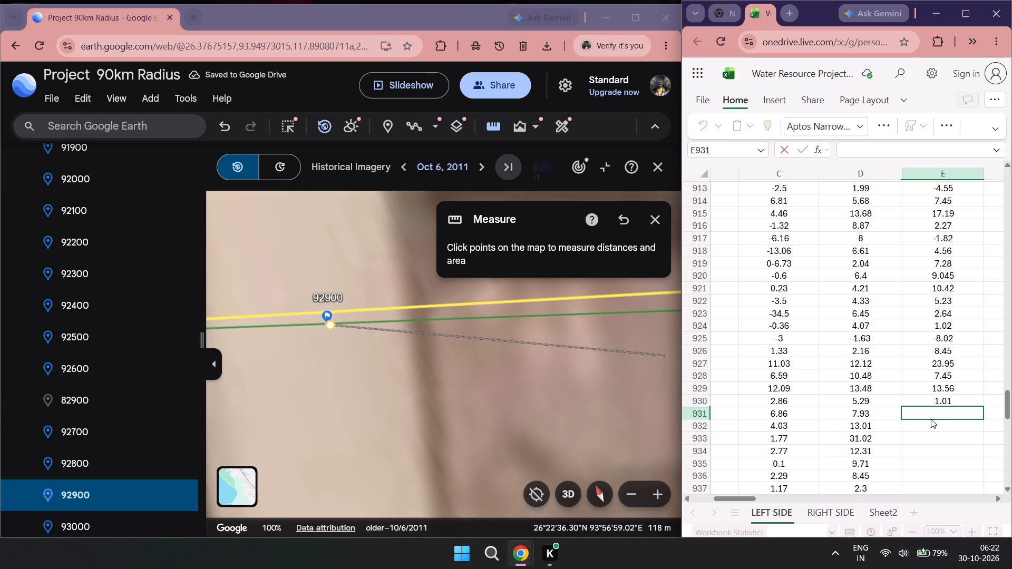
pyautogui.write('0.')
pyautogui.write('44')
# Fly to the 93000 placemark, measure from its marker to the yellow bank line, and record 8.59 in cell E932.
pyautogui.scroll(-7, 95, 434)
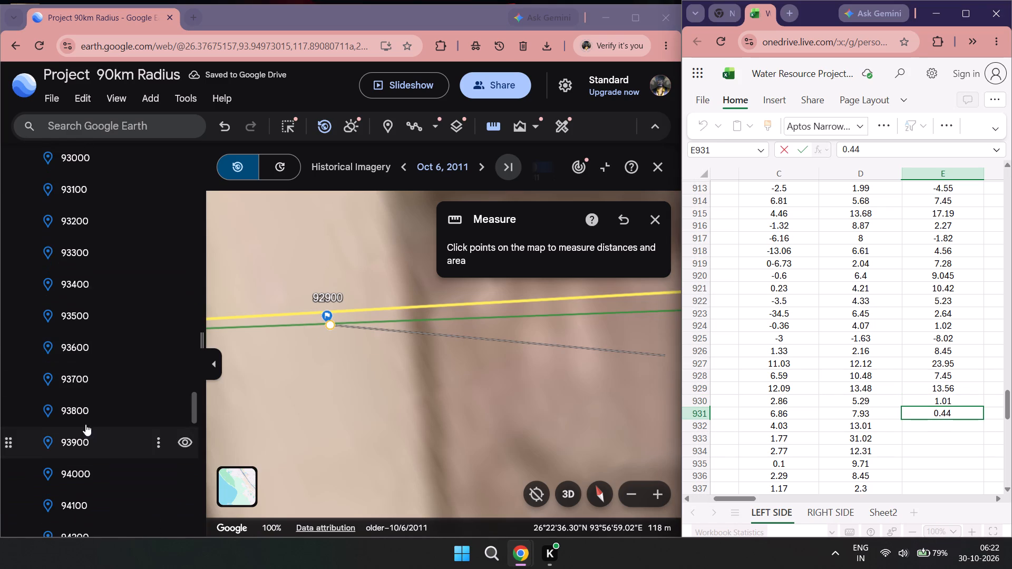
pyautogui.scroll(2, 78, 349)
pyautogui.doubleClick(76, 270)
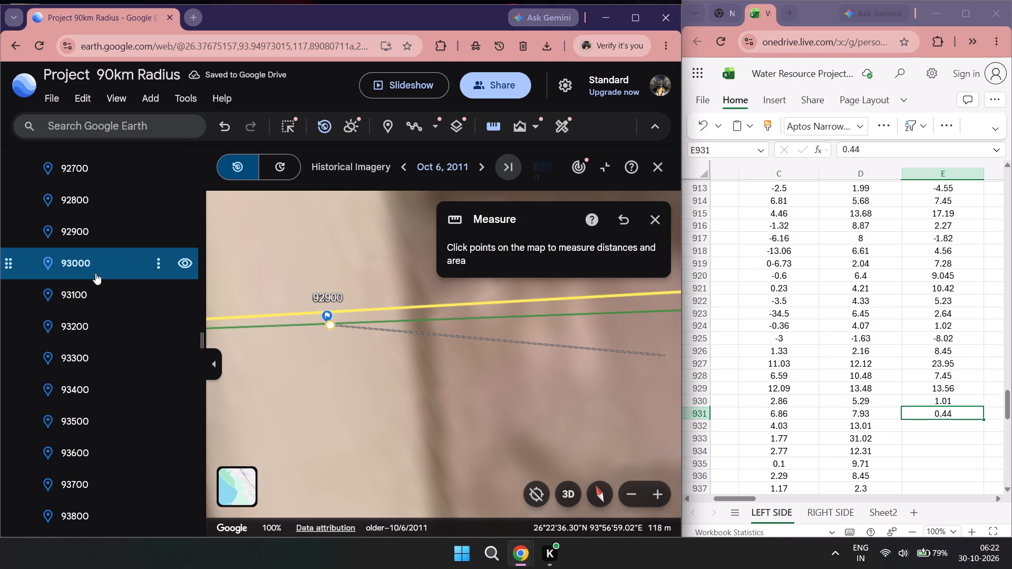
pyautogui.doubleClick(95, 268)
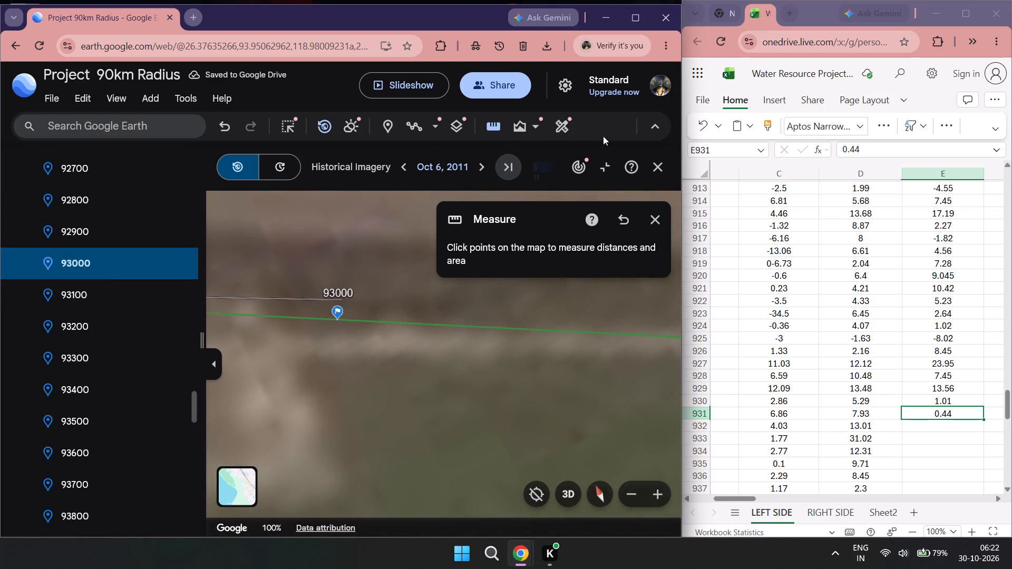
pyautogui.doubleClick(492, 128)
pyautogui.scroll(-3, 354, 268)
pyautogui.moveTo(353, 267); pyautogui.dragTo(353, 265)
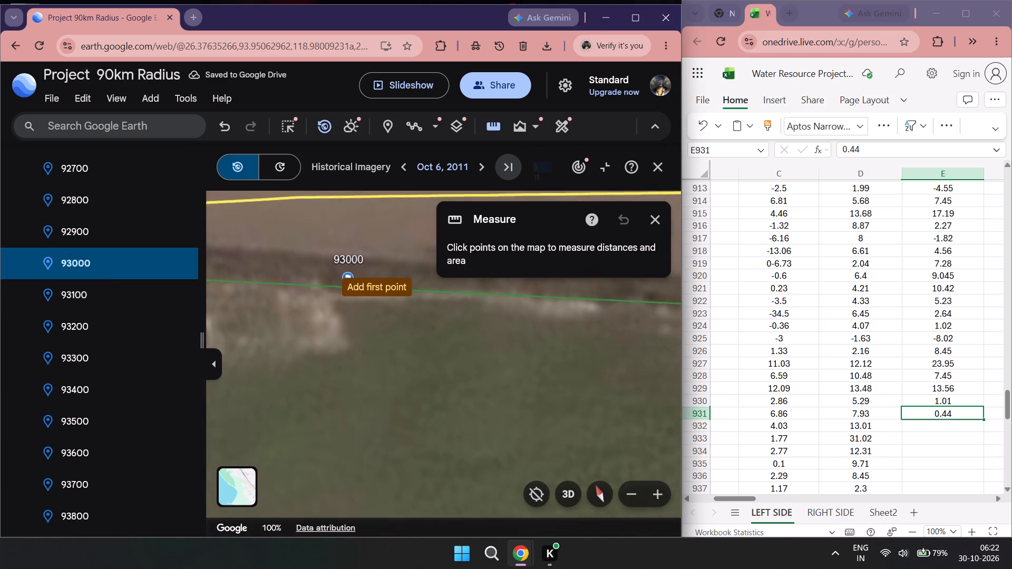
pyautogui.moveTo(353, 265); pyautogui.dragTo(356, 356)
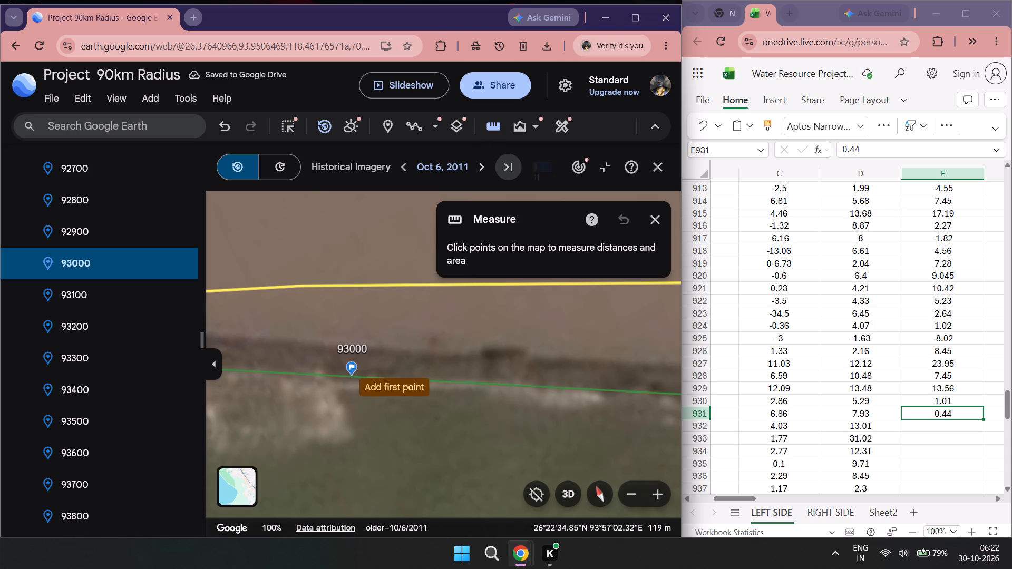
pyautogui.click(353, 376)
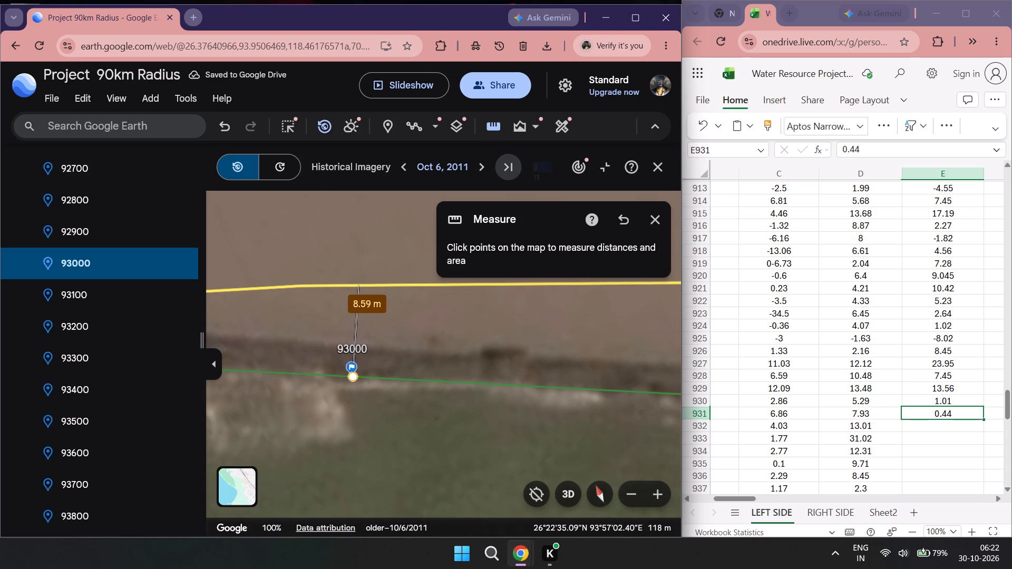
pyautogui.doubleClick(930, 426)
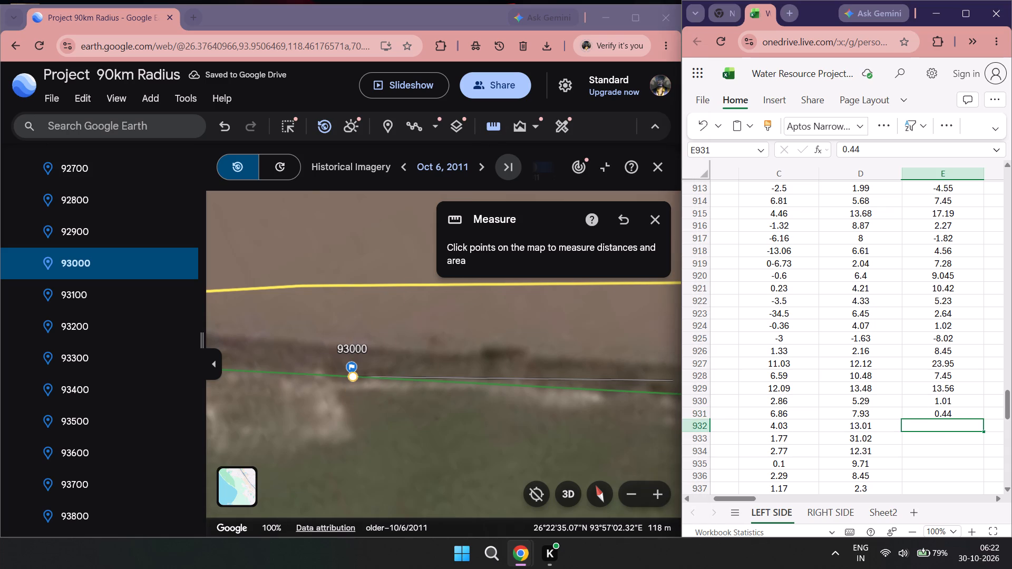
pyautogui.write('8.')
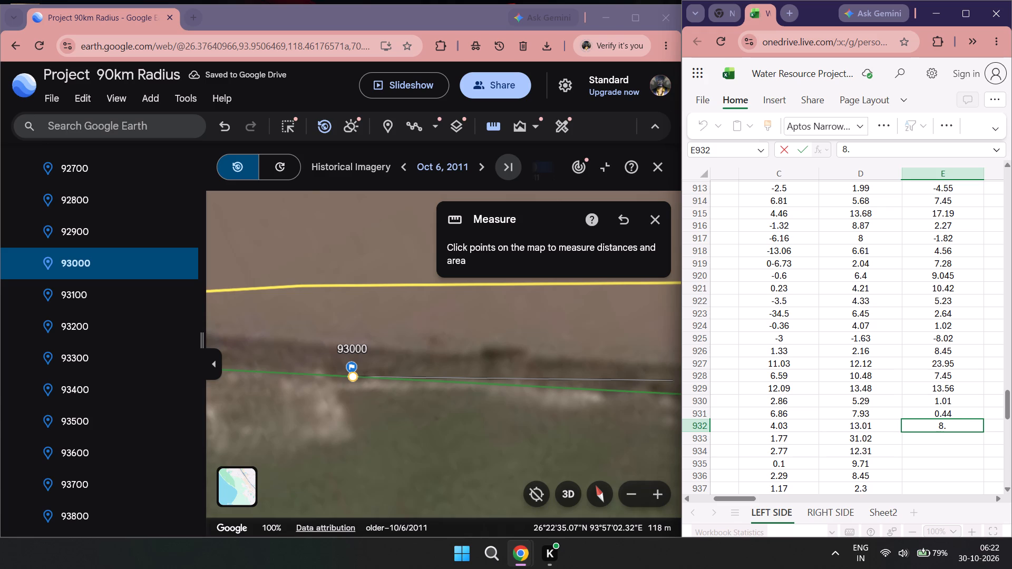
pyautogui.write('59')
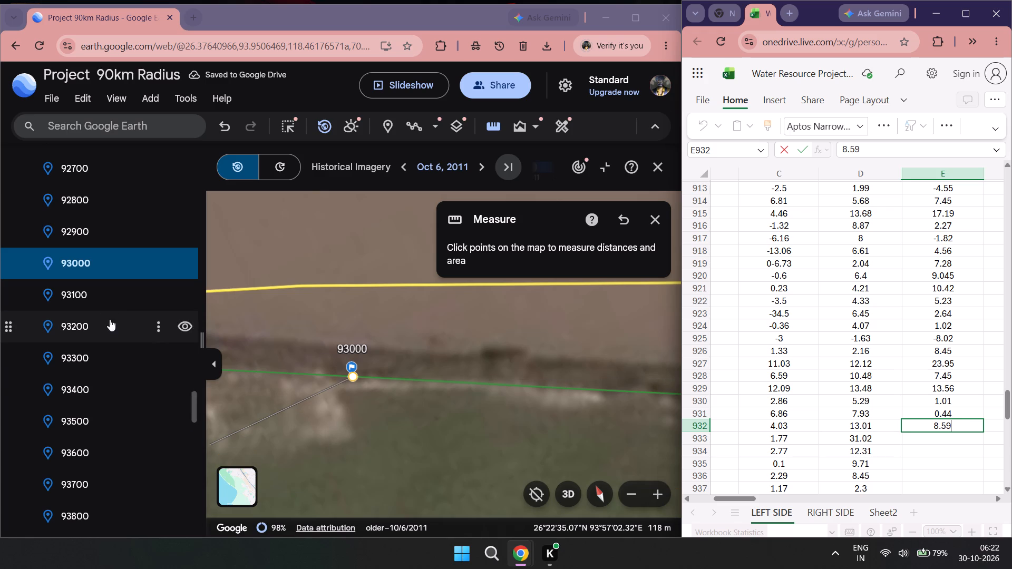
# Fly to the 93100 placemark, measure from its marker to the yellow bank line, and record 16.97 in cell E933.
pyautogui.doubleClick(114, 295)
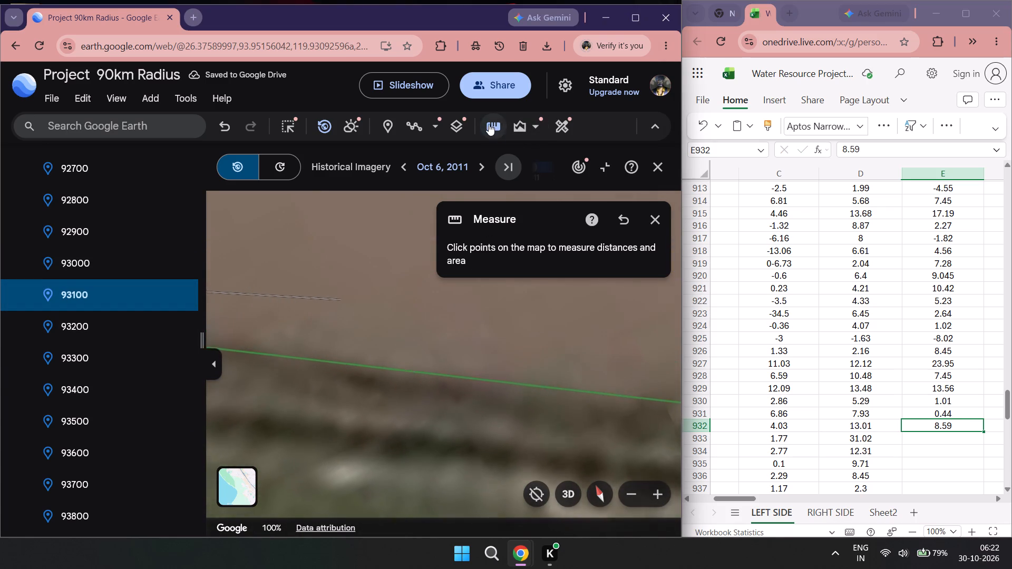
pyautogui.doubleClick(489, 124)
pyautogui.moveTo(357, 337); pyautogui.dragTo(536, 384)
pyautogui.scroll(-2, 501, 376)
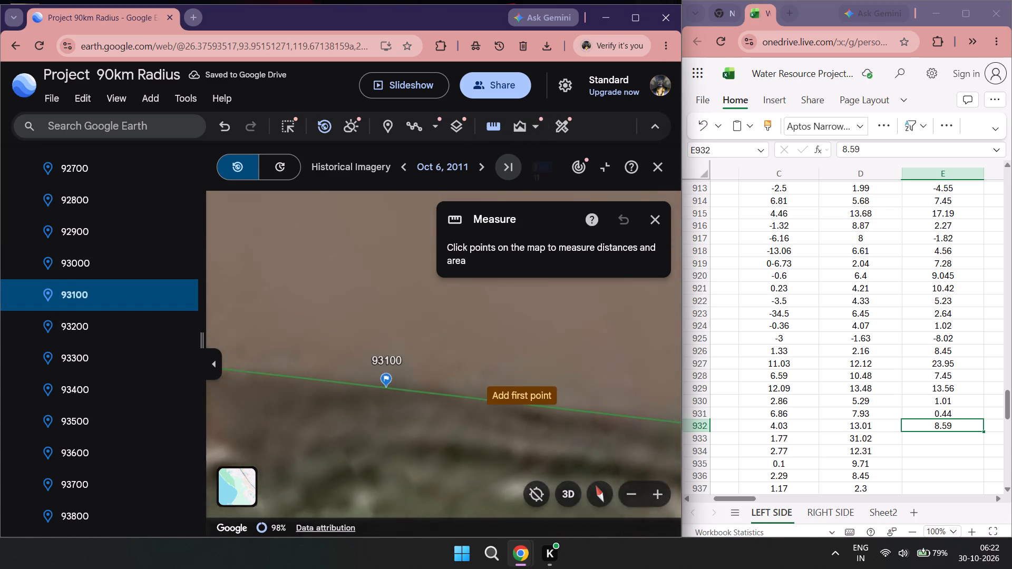
pyautogui.moveTo(450, 364); pyautogui.dragTo(455, 430)
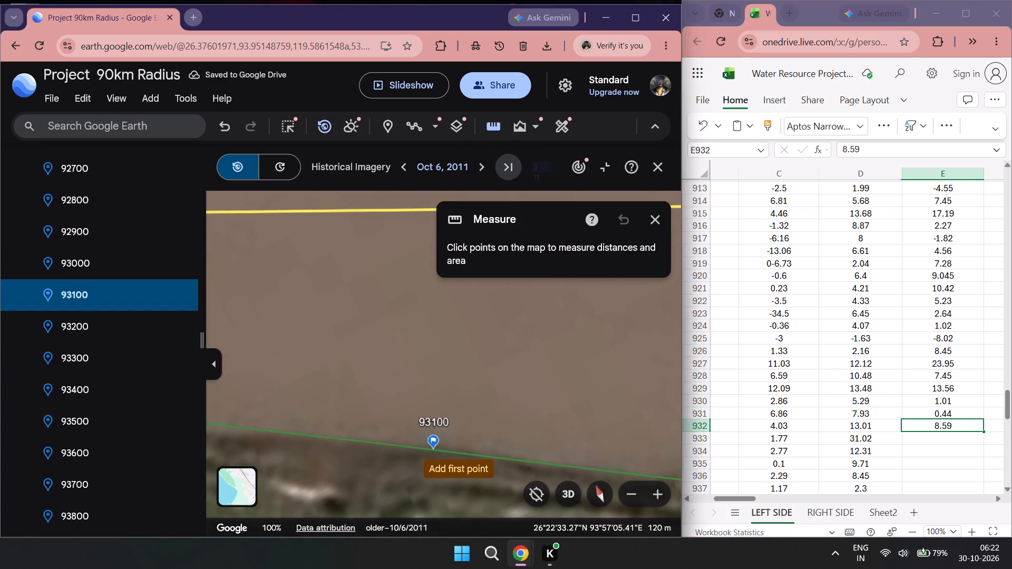
pyautogui.click(433, 450)
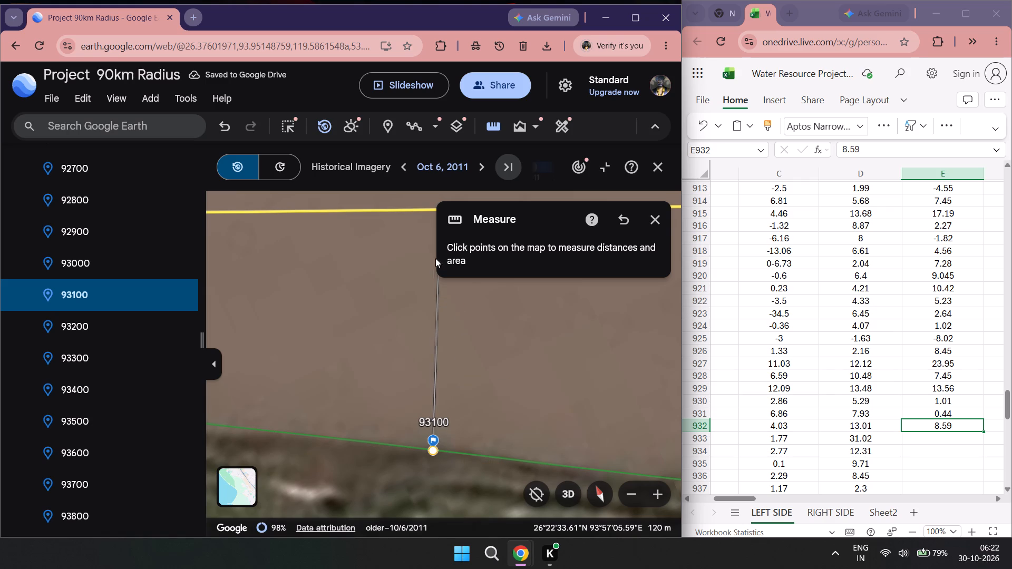
pyautogui.moveTo(417, 280); pyautogui.dragTo(415, 367)
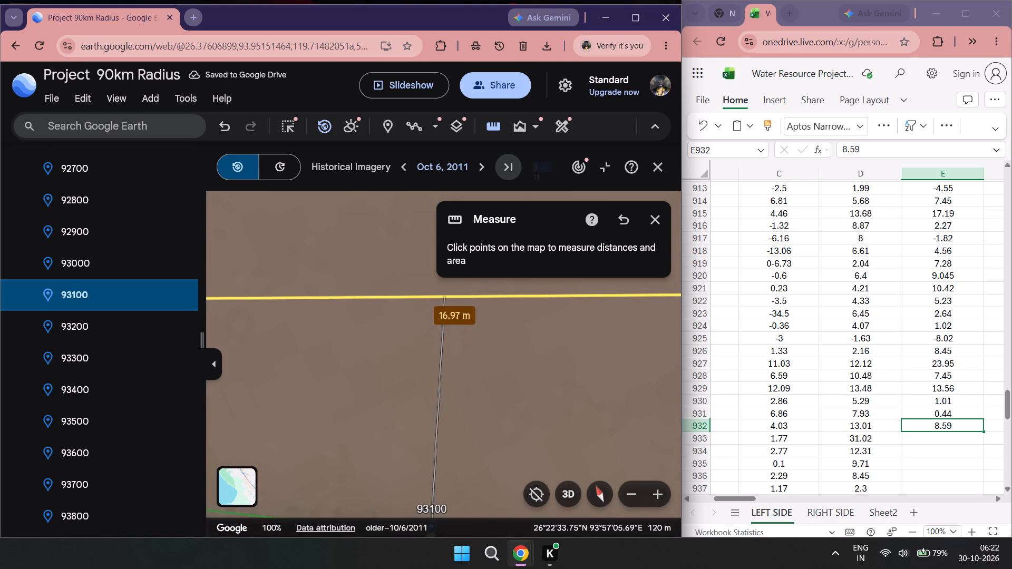
pyautogui.doubleClick(930, 438)
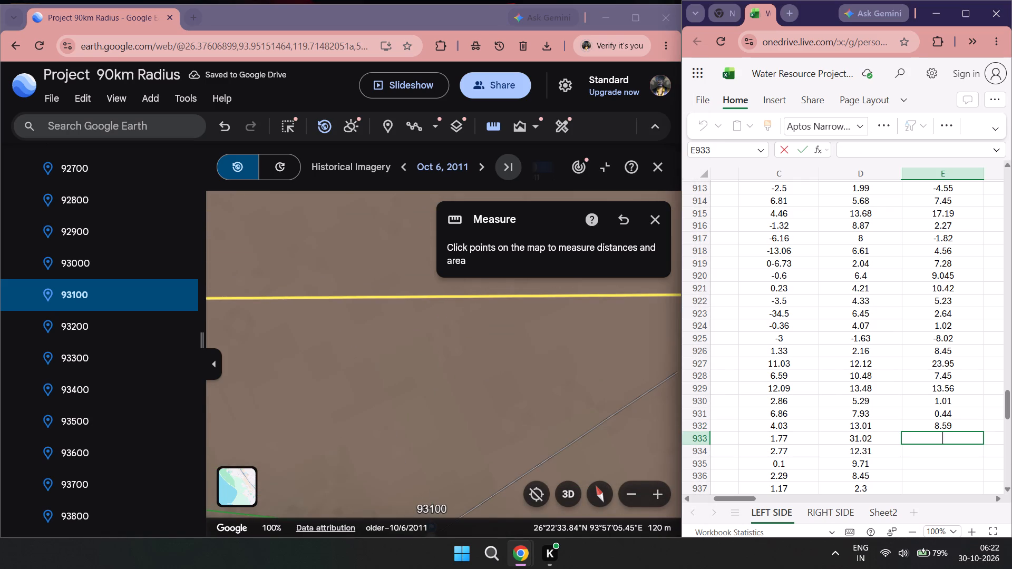
pyautogui.write('16.9')
pyautogui.press('7')
pyautogui.scroll(-1, 815, 496)
pyautogui.scroll(-3, 524, 413)
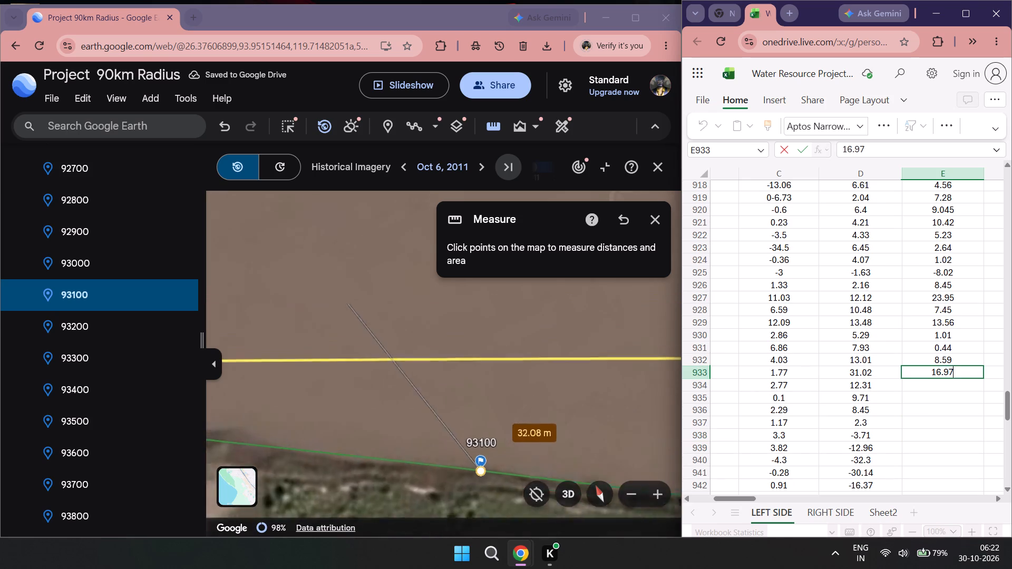
pyautogui.moveTo(592, 383); pyautogui.dragTo(427, 352)
pyautogui.click(651, 223)
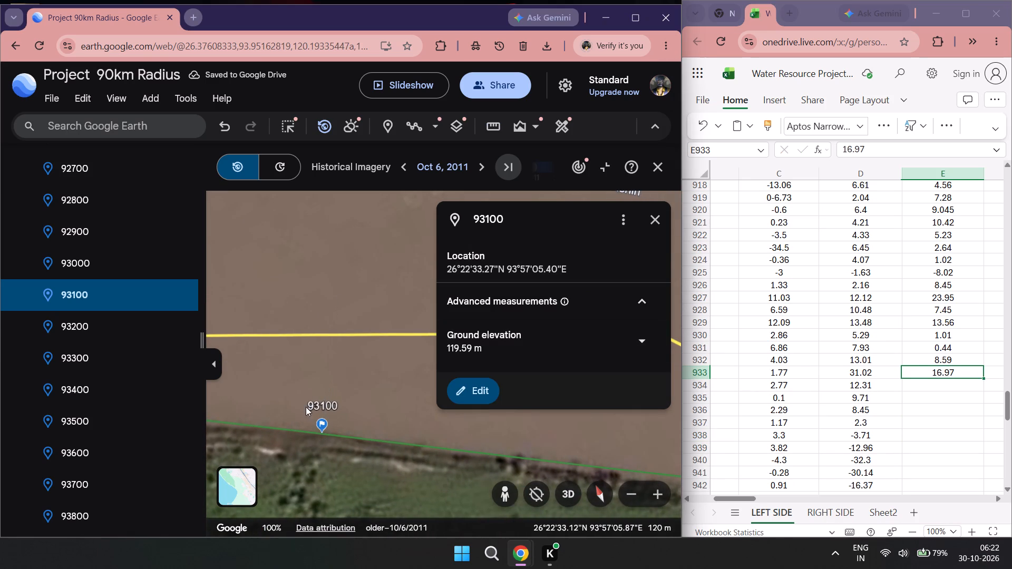
# Fly to the 93200 placemark, measure from its marker to the yellow bank line, and record 13.07 in cell E934.
pyautogui.doubleClick(106, 331)
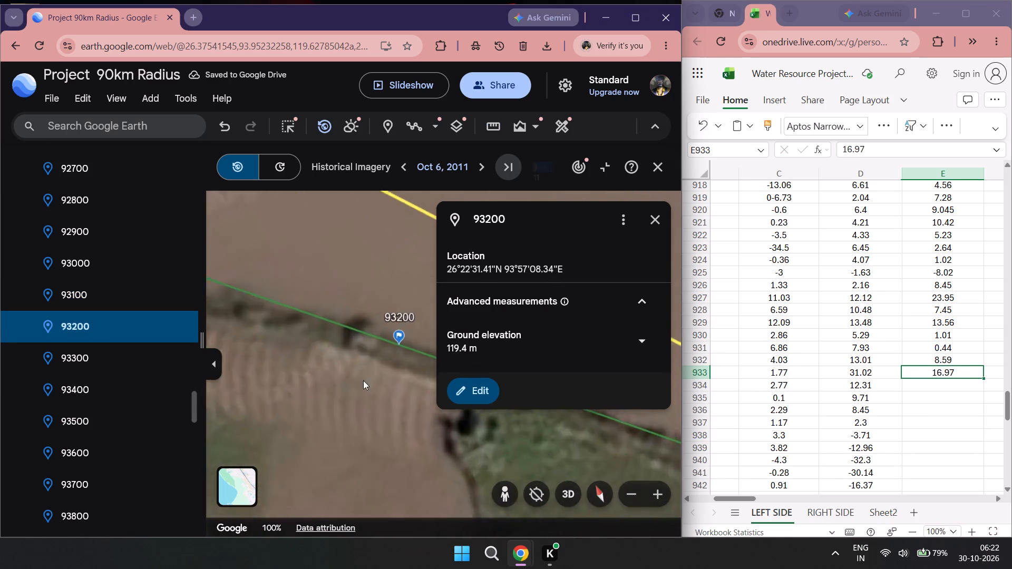
pyautogui.moveTo(366, 377); pyautogui.dragTo(314, 468)
pyautogui.scroll(-3, 316, 456)
pyautogui.moveTo(323, 425); pyautogui.dragTo(318, 428)
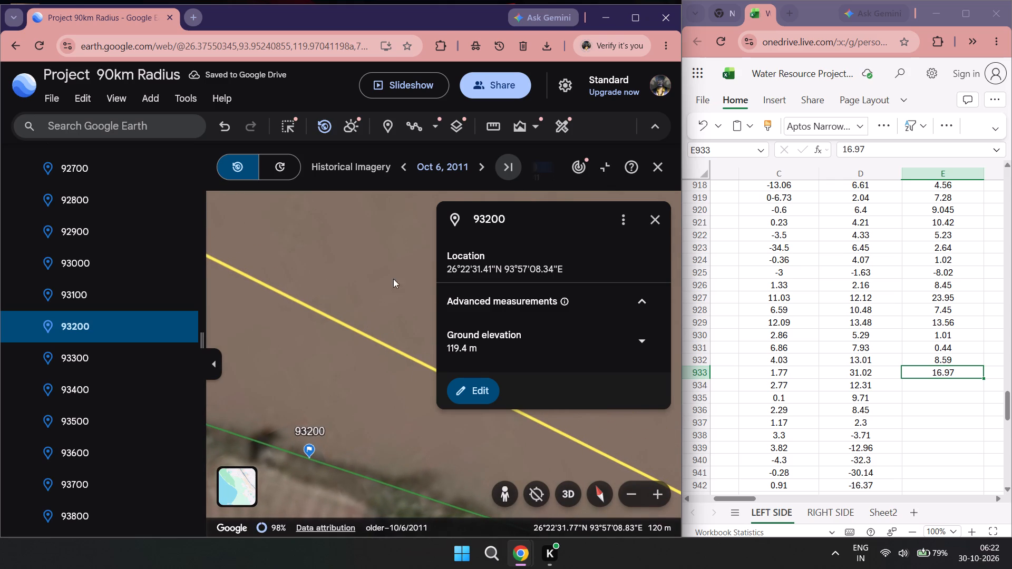
pyautogui.click(488, 126)
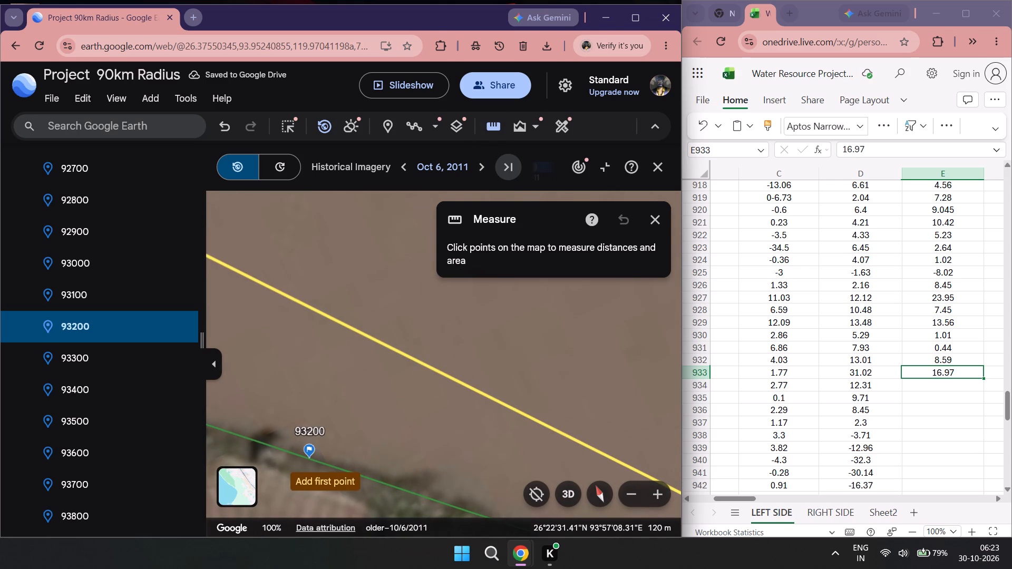
pyautogui.click(310, 460)
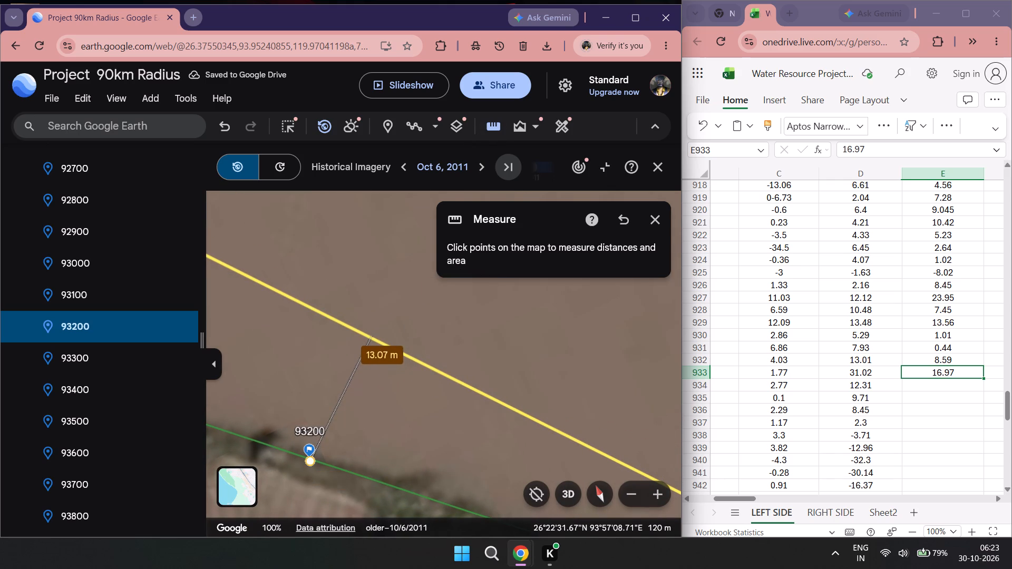
pyautogui.doubleClick(934, 388)
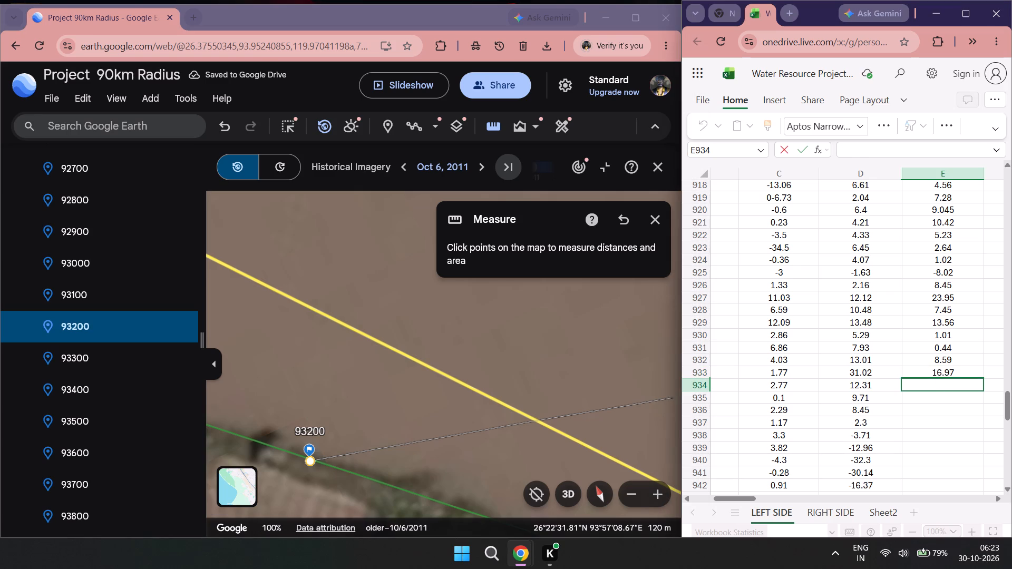
pyautogui.write('123')
pyautogui.press('BackSpace')
pyautogui.press('BackSpace')
pyautogui.write('3.')
pyautogui.write('07')
# Fly to the 93300 placemark, measure from its marker to the yellow bank line, and record 8.45 in cell E935.
pyautogui.doubleClick(486, 124)
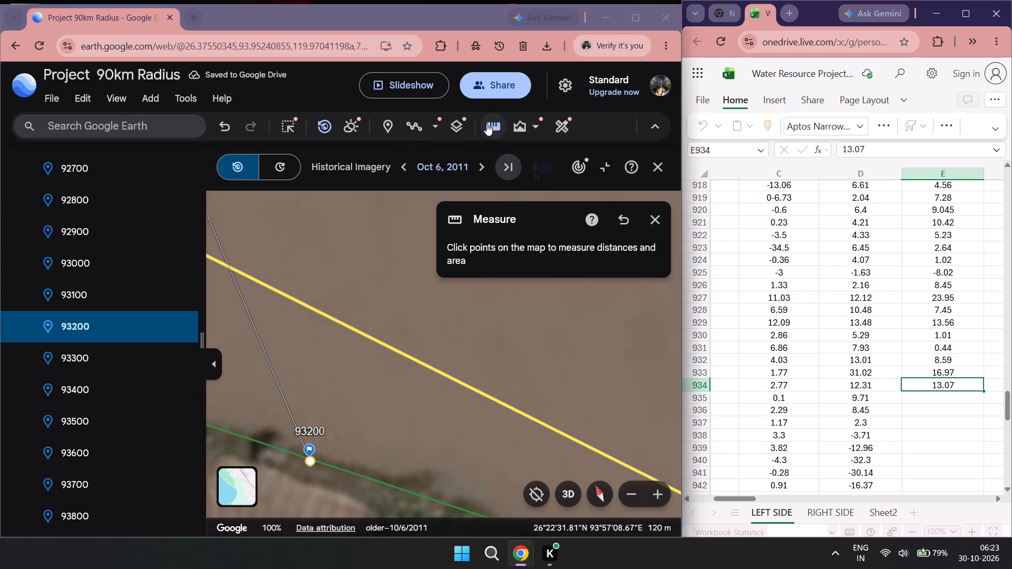
pyautogui.doubleClick(69, 358)
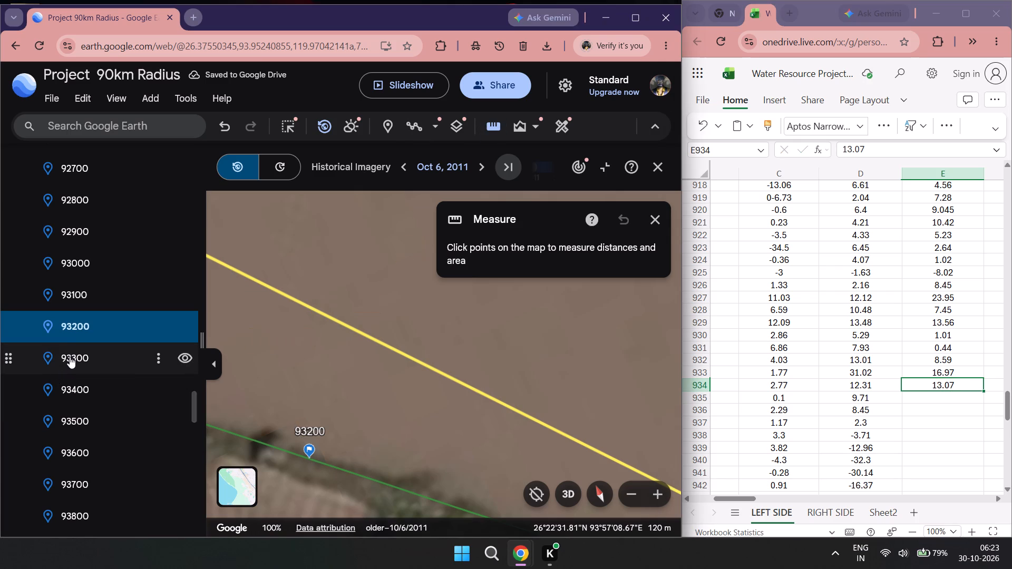
pyautogui.doubleClick(92, 353)
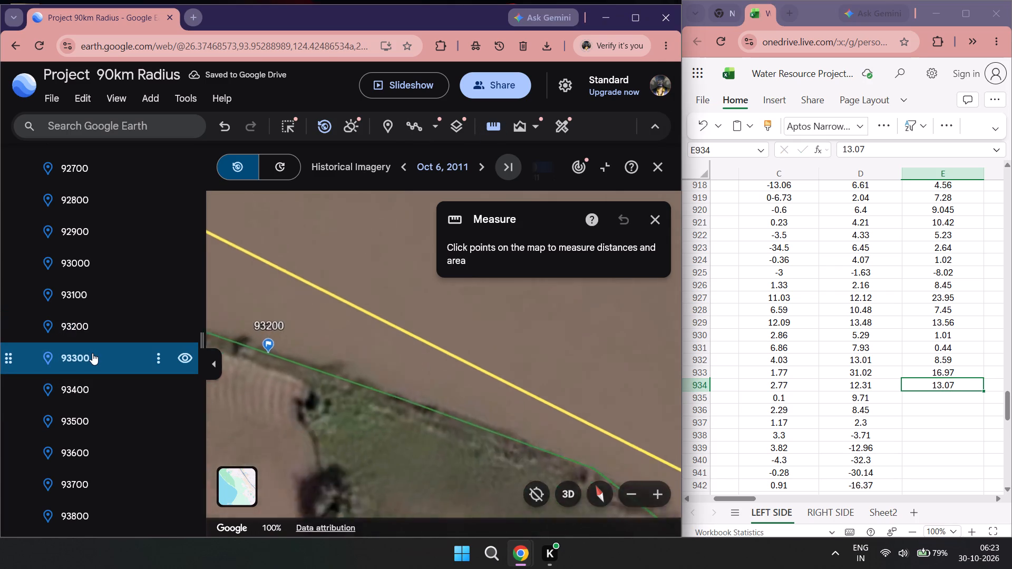
pyautogui.moveTo(433, 335); pyautogui.dragTo(355, 449)
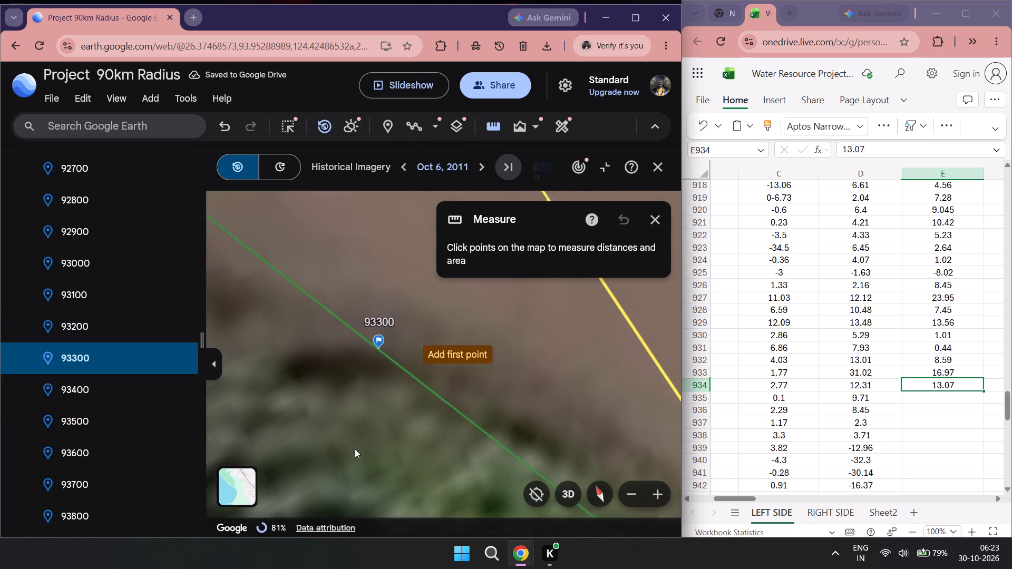
pyautogui.moveTo(355, 449); pyautogui.dragTo(342, 461)
pyautogui.moveTo(400, 349); pyautogui.dragTo(378, 394)
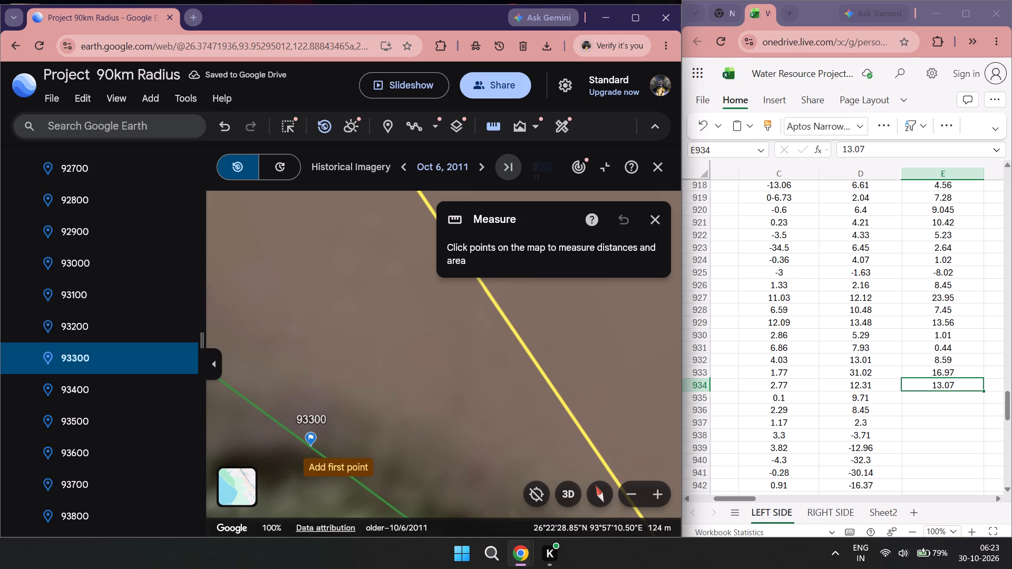
pyautogui.click(312, 447)
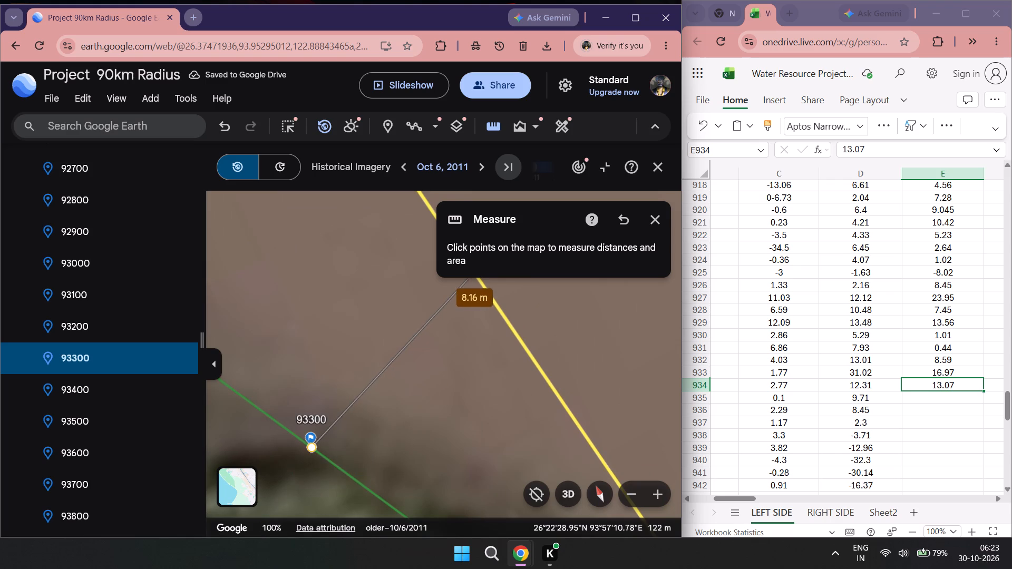
pyautogui.moveTo(471, 282); pyautogui.dragTo(456, 345)
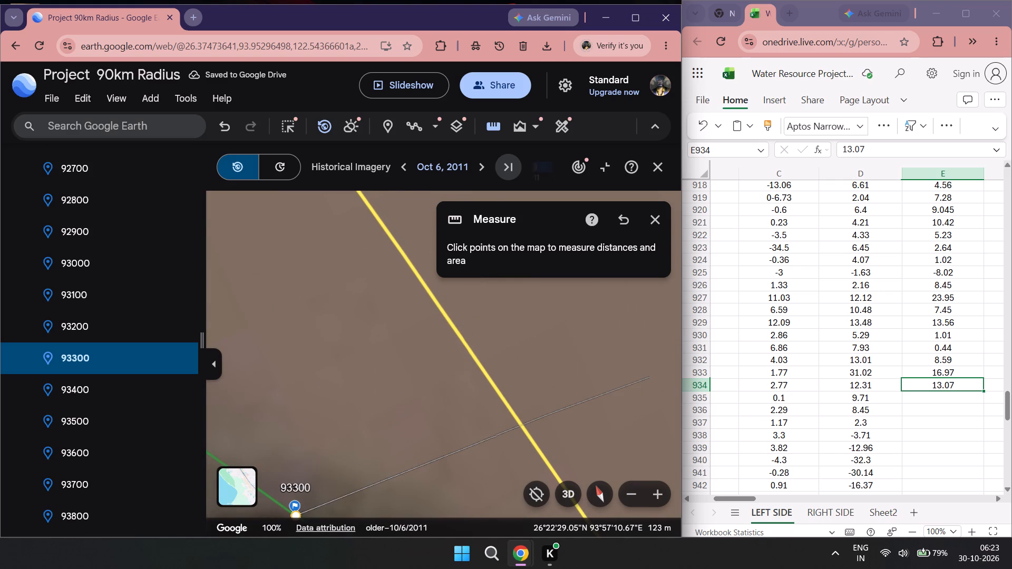
pyautogui.doubleClick(930, 399)
pyautogui.write('98')
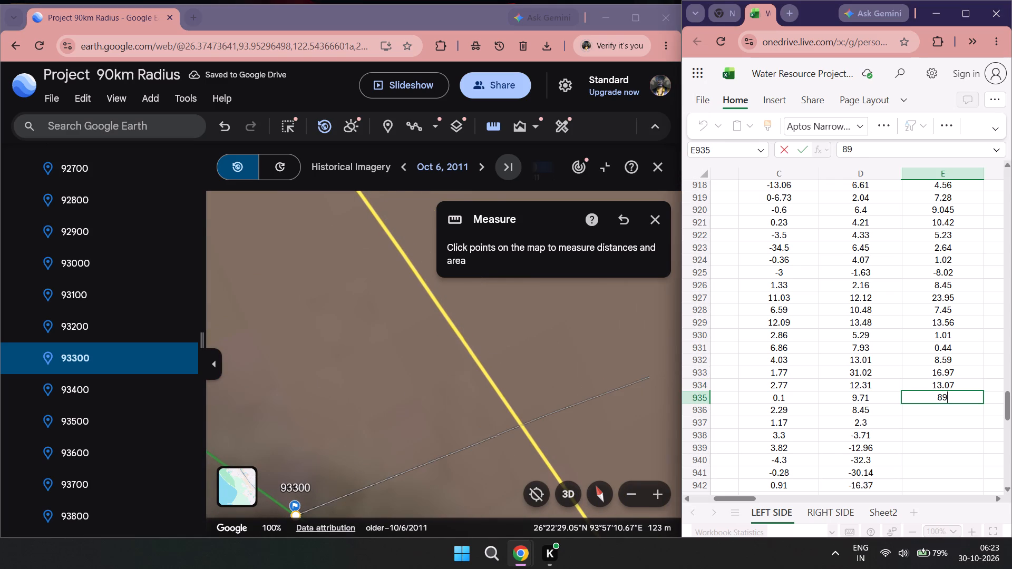
pyautogui.press('BackSpace')
pyautogui.press('.')
pyautogui.write('45')
# Fly to the 93400 placemark, measure from its marker to the yellow bank line, and record 12.27 in cell E936.
pyautogui.doubleClick(87, 390)
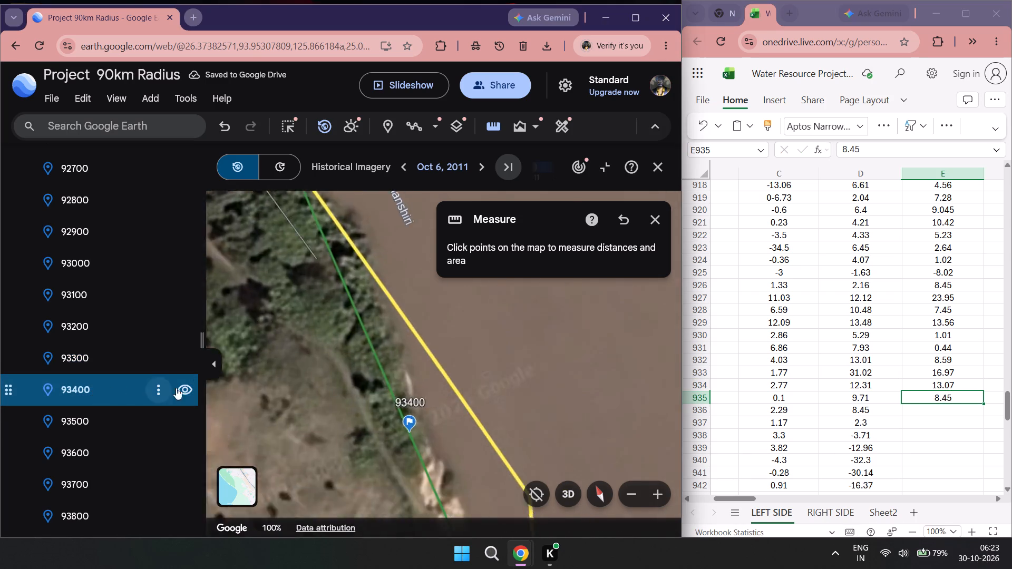
pyautogui.scroll(-2, 381, 362)
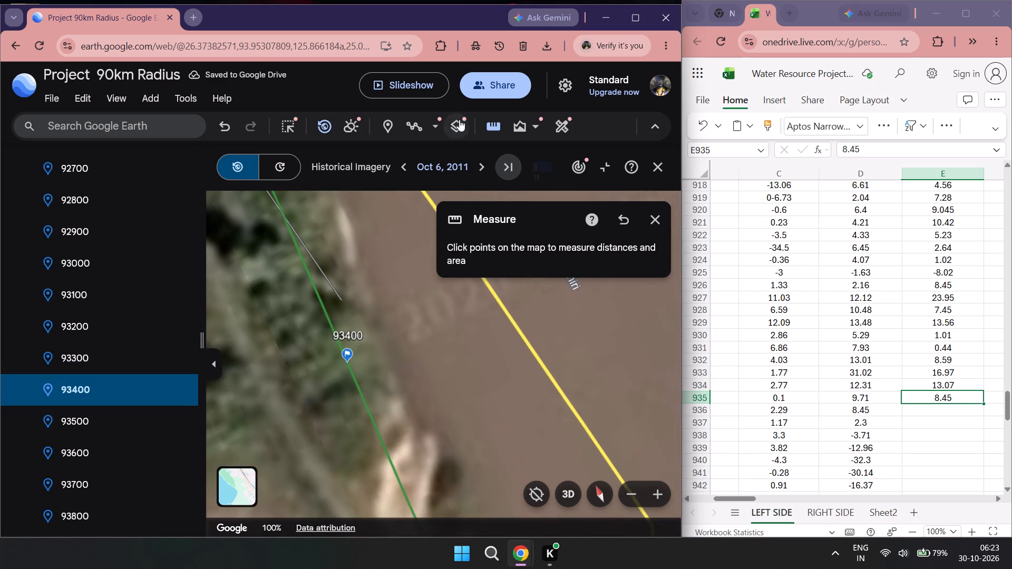
pyautogui.doubleClick(489, 122)
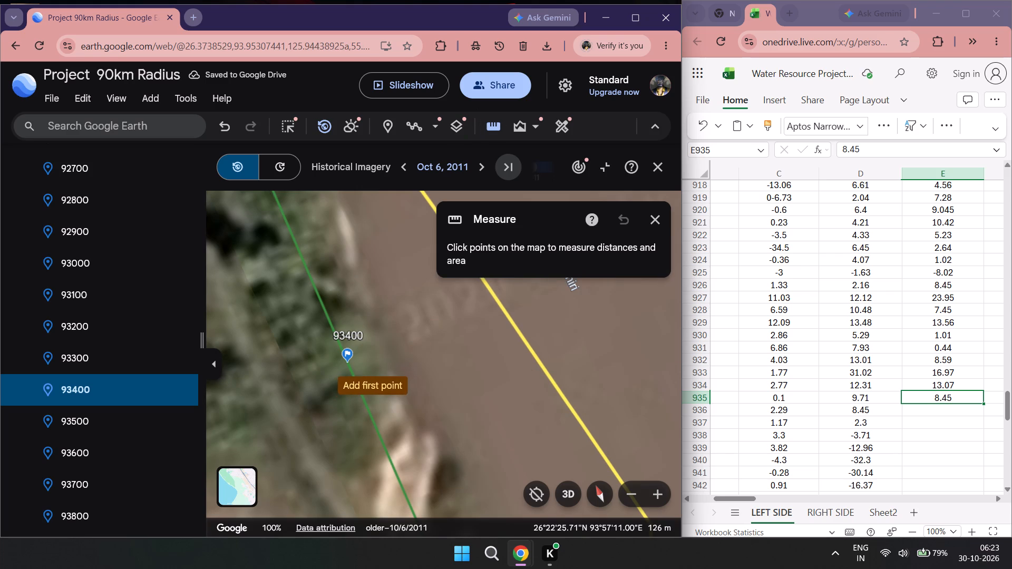
pyautogui.click(348, 362)
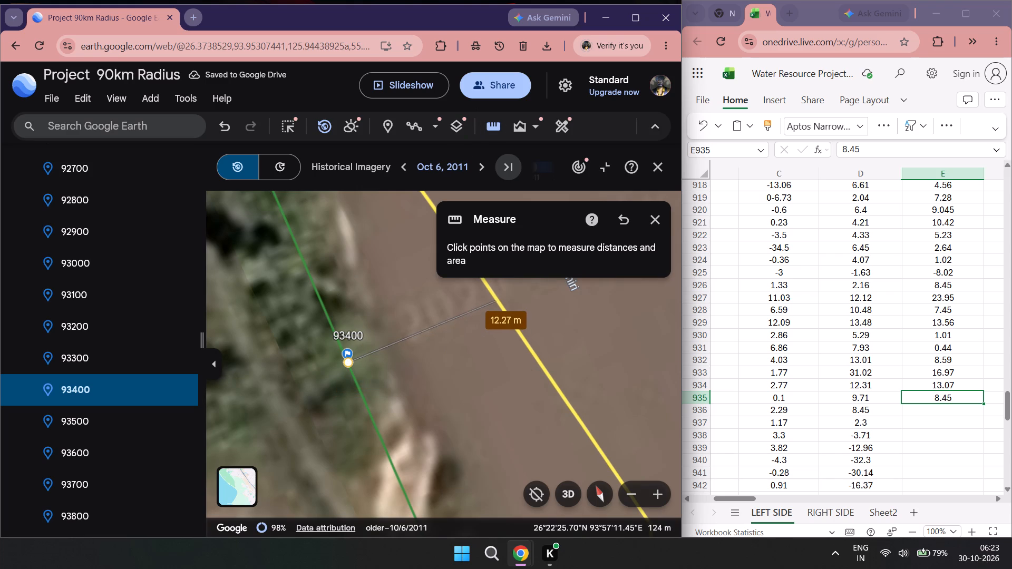
pyautogui.doubleClick(935, 410)
pyautogui.write('12')
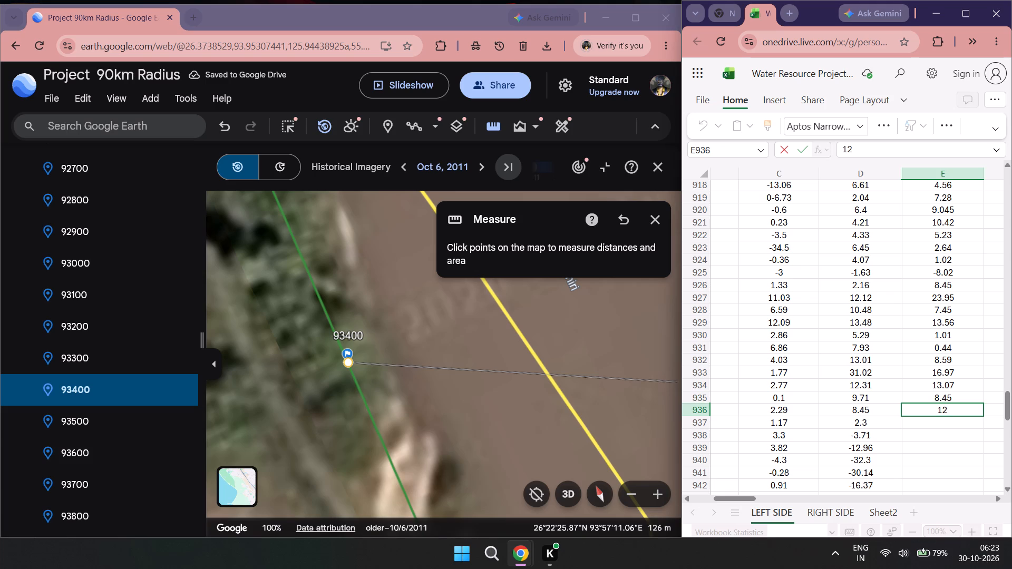
pyautogui.press('.')
pyautogui.write('27')
# Fly to the 93500 placemark, measure from its marker to the yellow bank line, and record 5.02 in cell E937.
pyautogui.doubleClick(90, 424)
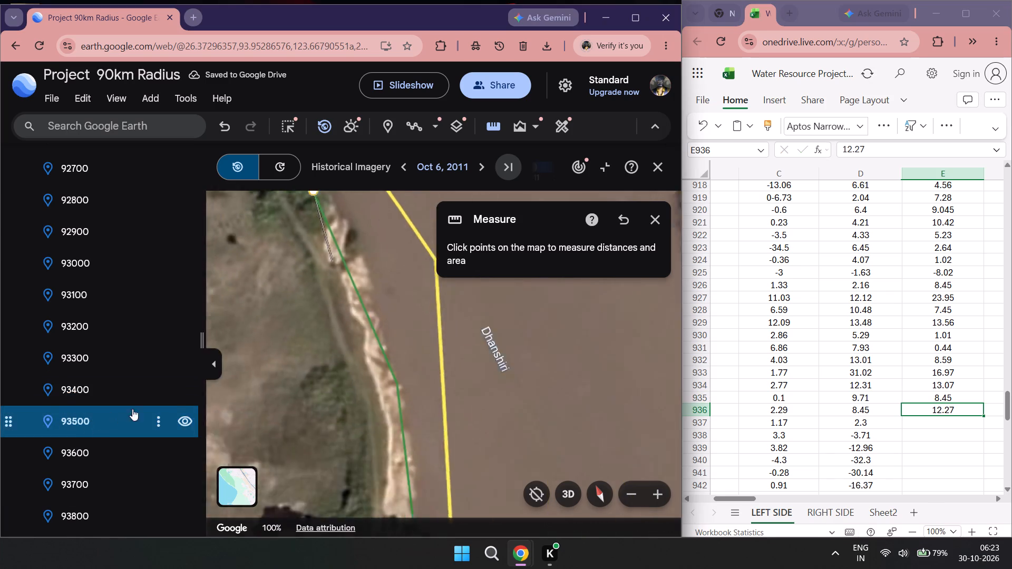
pyautogui.doubleClick(487, 126)
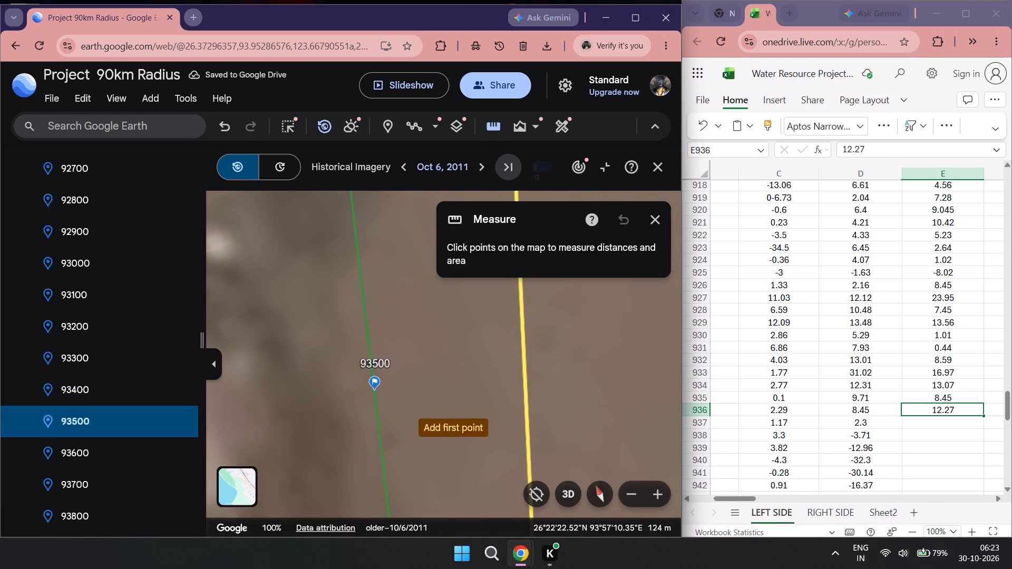
pyautogui.click(374, 396)
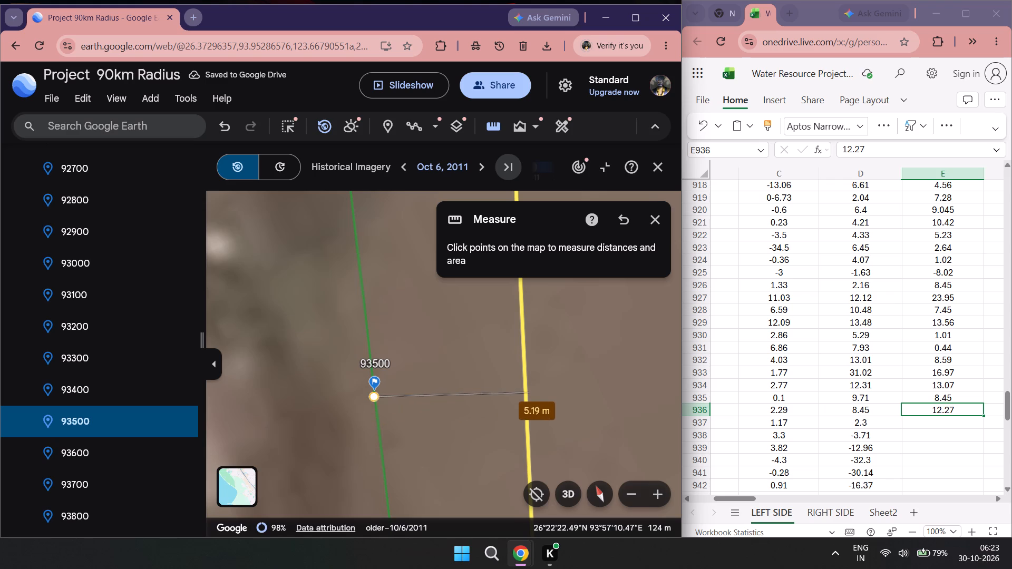
pyautogui.doubleClick(932, 423)
pyautogui.write('5.')
pyautogui.press('0')
pyautogui.press('2')
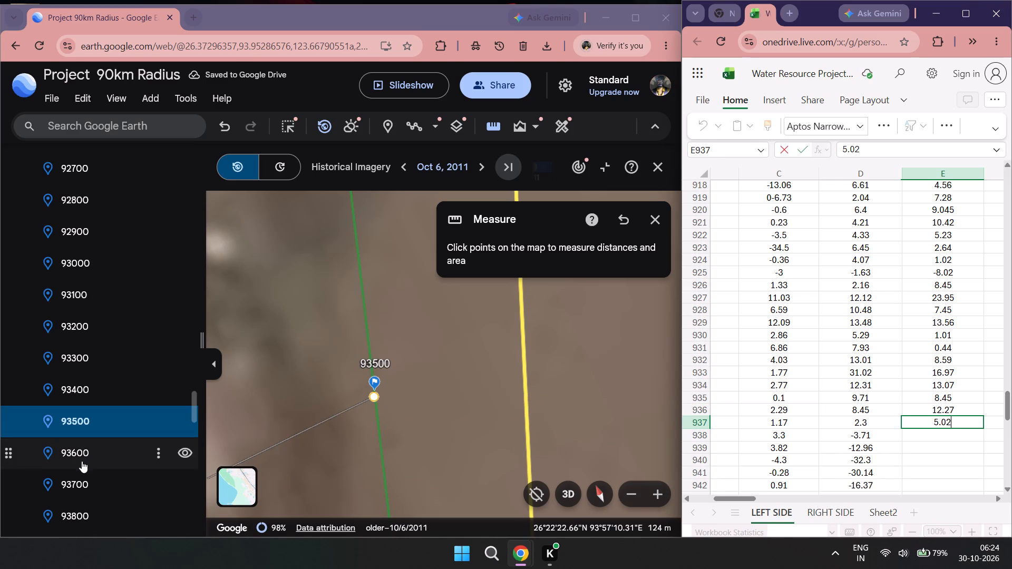
# Fly to the 93600 placemark, measure from its marker to the yellow bank line, and record -10.79 in cell E938.
pyautogui.doubleClick(82, 459)
pyautogui.scroll(-3, 319, 432)
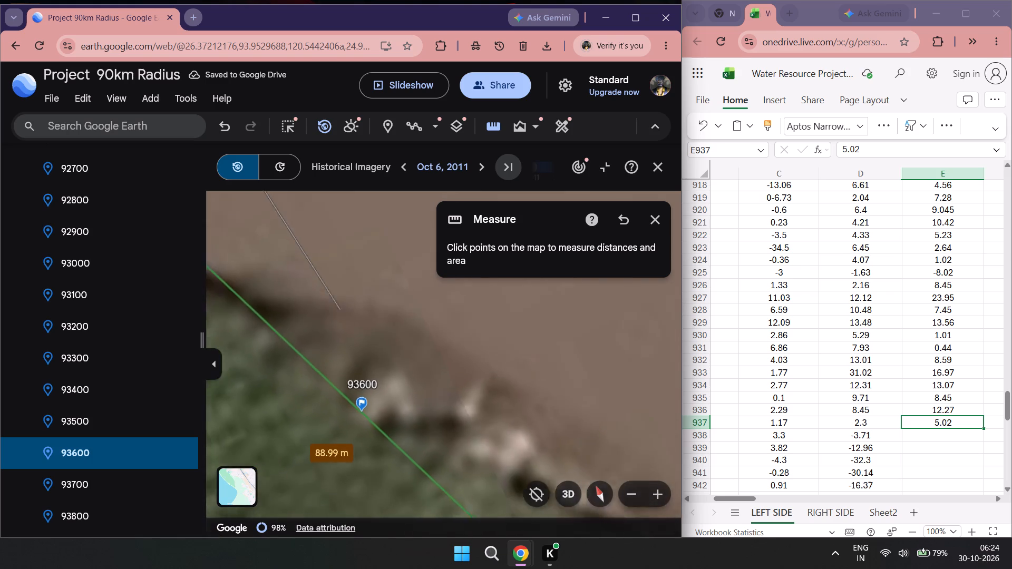
pyautogui.moveTo(318, 447); pyautogui.dragTo(338, 333)
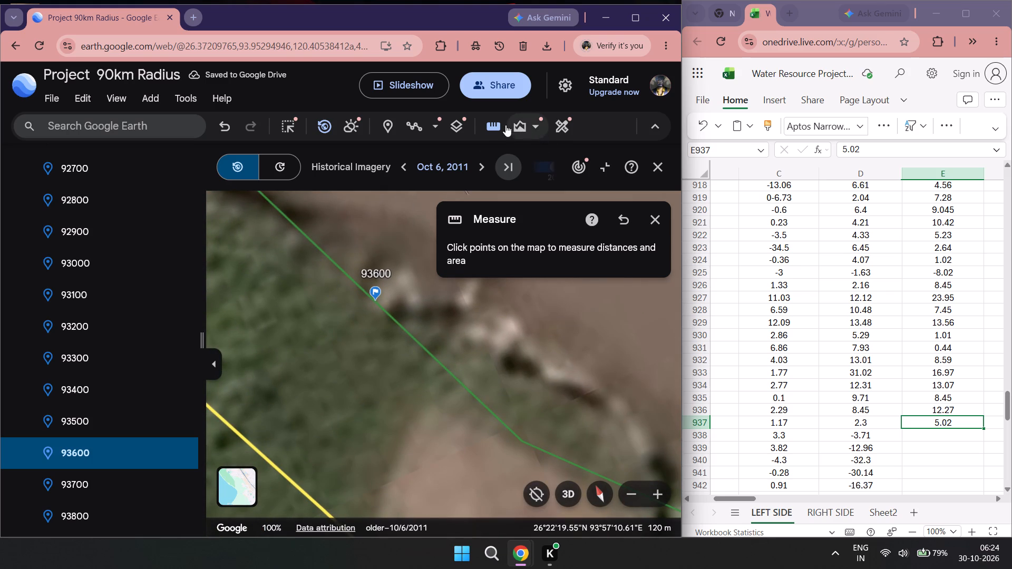
pyautogui.doubleClick(493, 125)
pyautogui.click(378, 304)
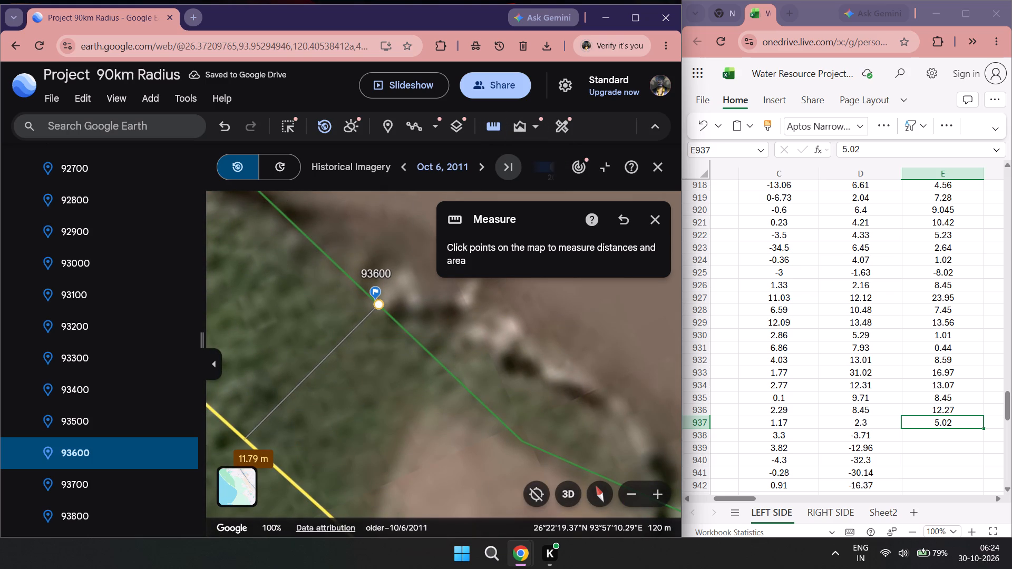
pyautogui.doubleClick(937, 434)
pyautogui.write('-1')
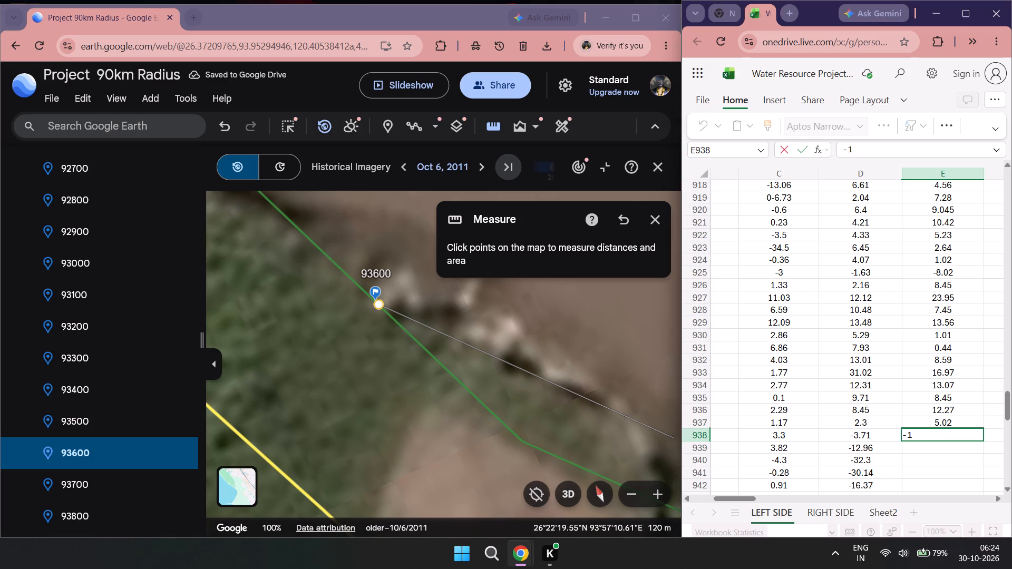
pyautogui.write('0.')
pyautogui.write('79')
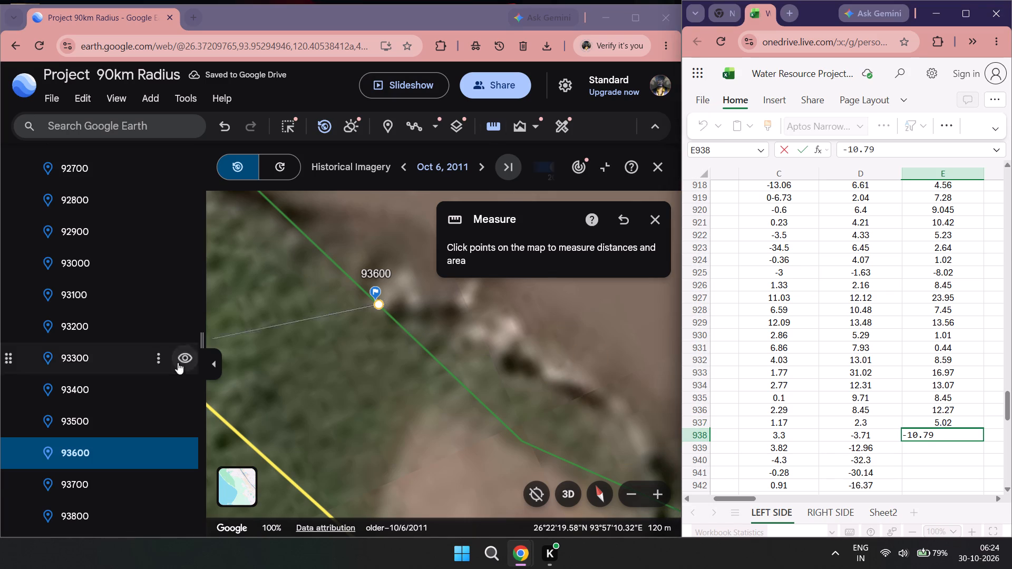
# Fly to the 93700 placemark and measure from its marker to the yellow bank line.
pyautogui.doubleClick(121, 477)
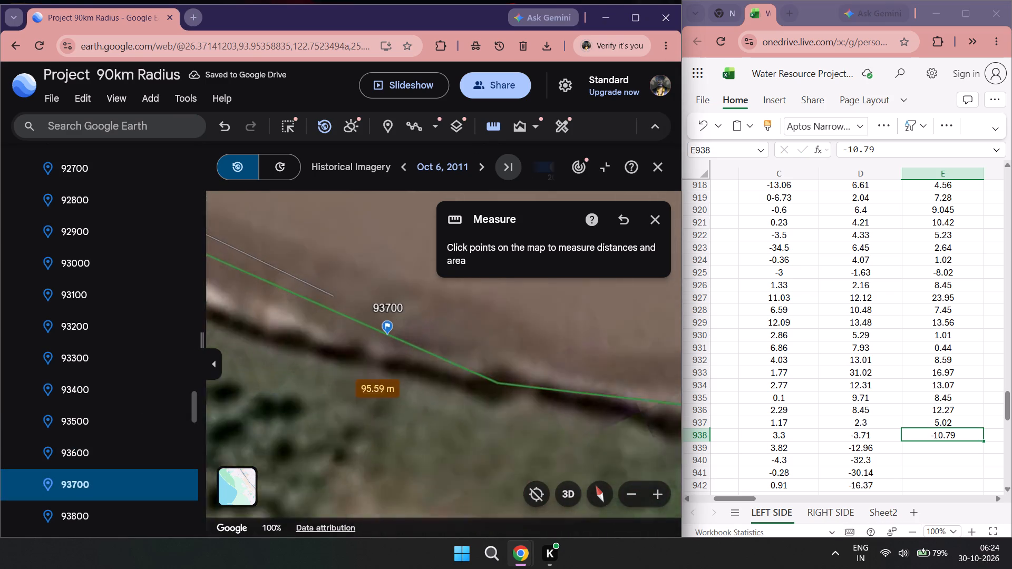
pyautogui.scroll(-3, 370, 385)
pyautogui.moveTo(357, 455); pyautogui.dragTo(383, 320)
pyautogui.scroll(-1, 385, 319)
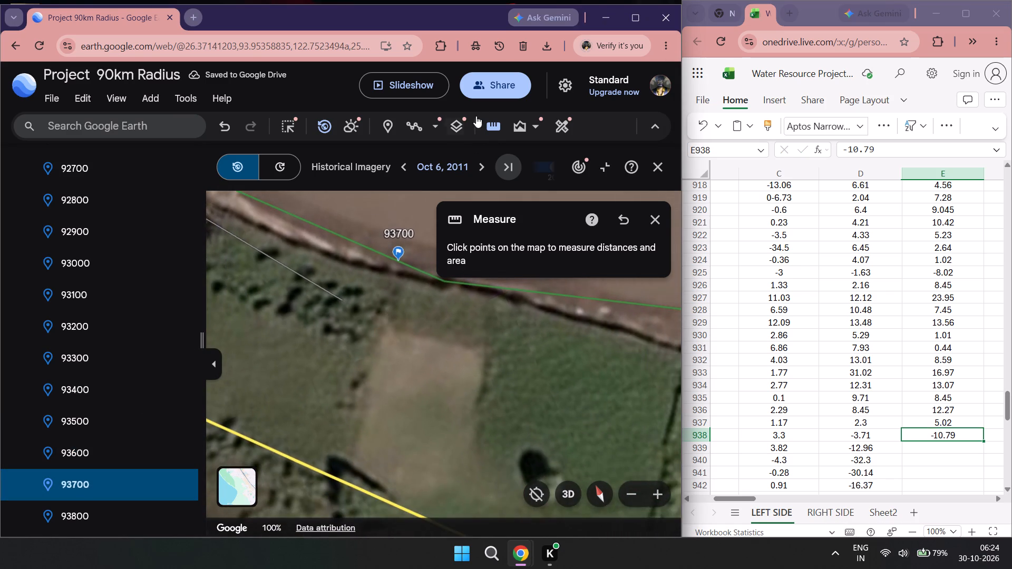
pyautogui.doubleClick(493, 127)
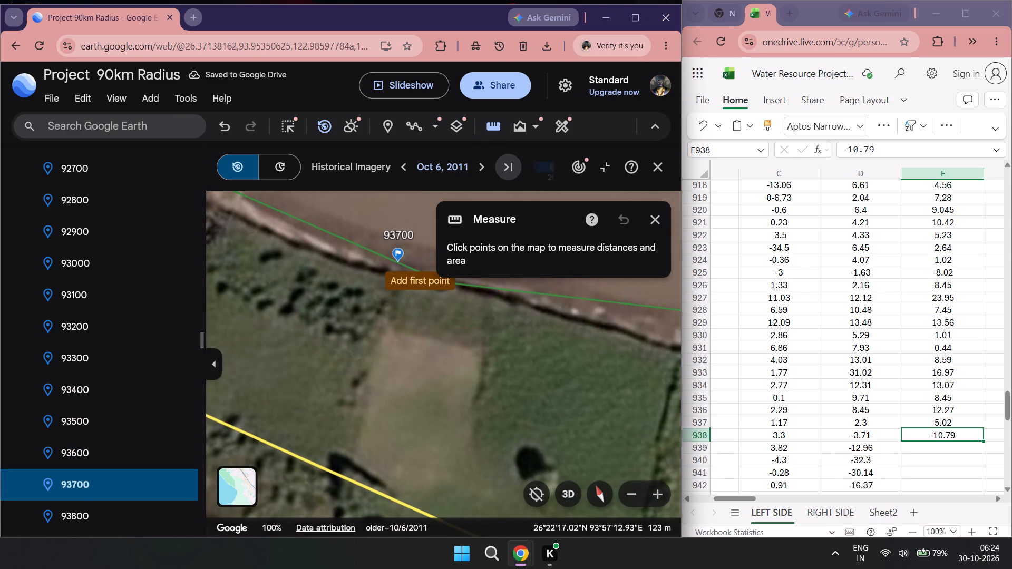
pyautogui.click(397, 262)
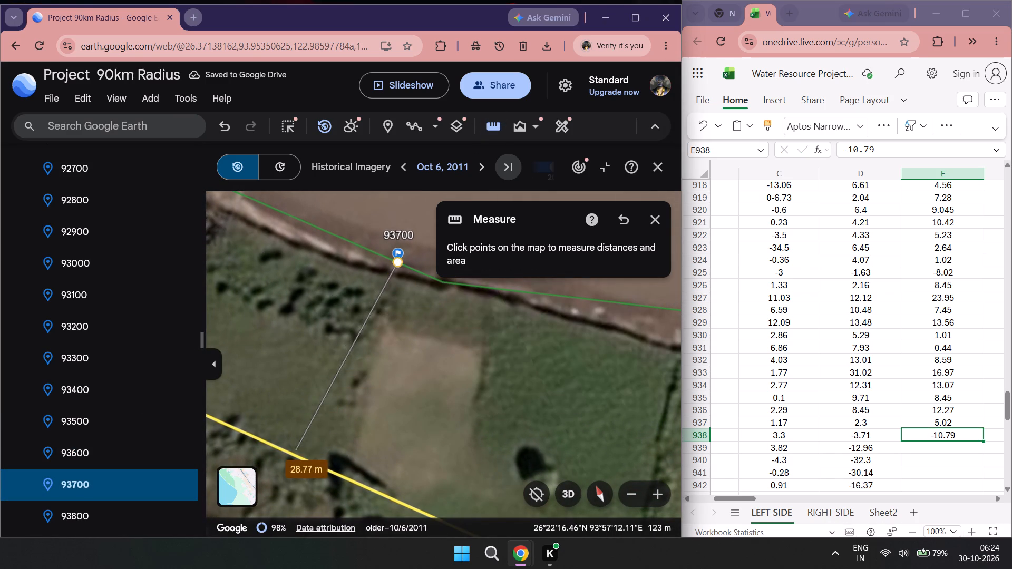
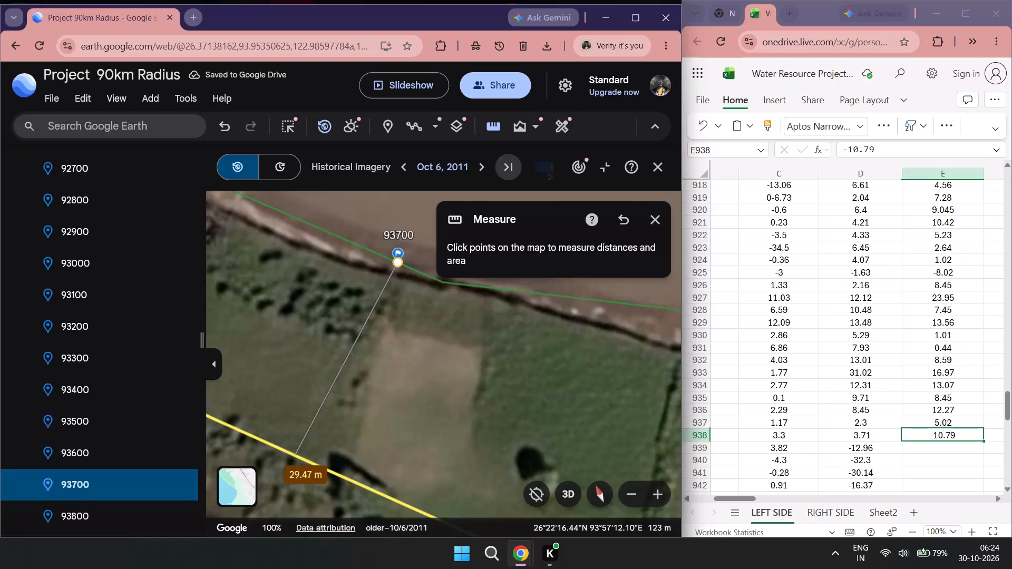
# Record -29.47 in cell E939 of the LEFT SIDE sheet for chainage 93700.
pyautogui.doubleClick(944, 447)
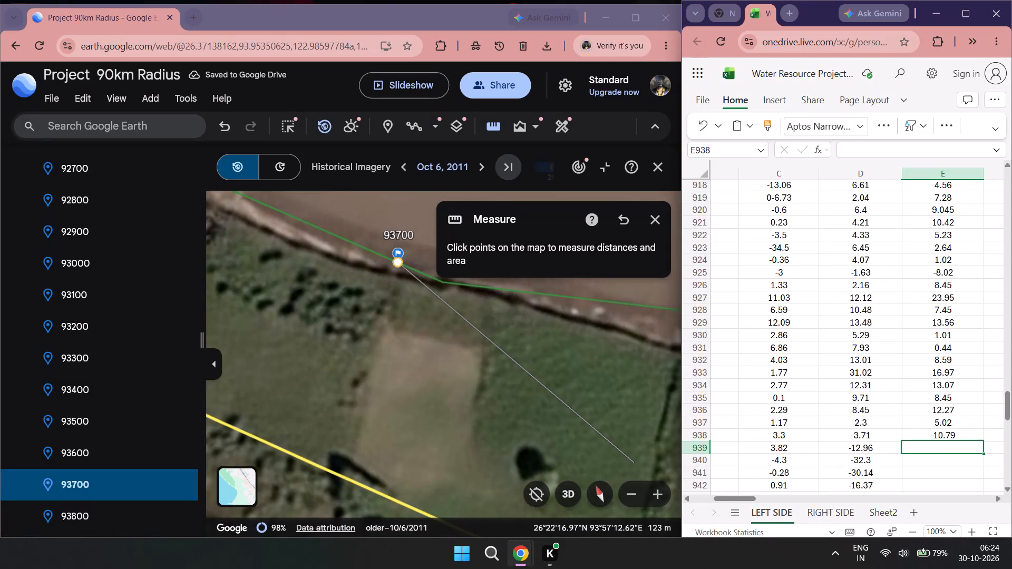
pyautogui.write('-29.')
pyautogui.write('47')
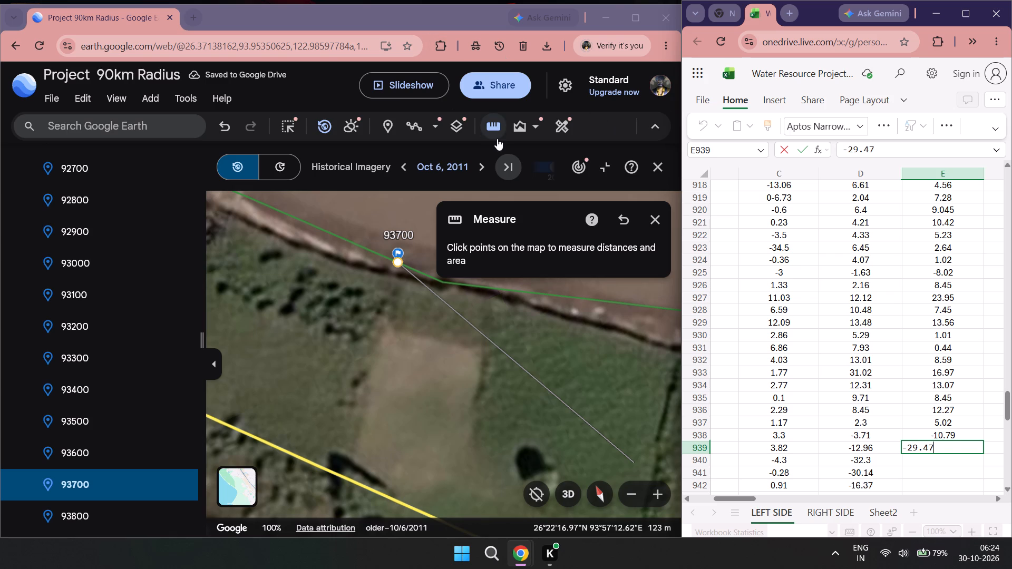
# Fly to the 93800 placemark, measure from its marker to the yellow bank line, and record -48.75 in cell E940.
pyautogui.doubleClick(496, 134)
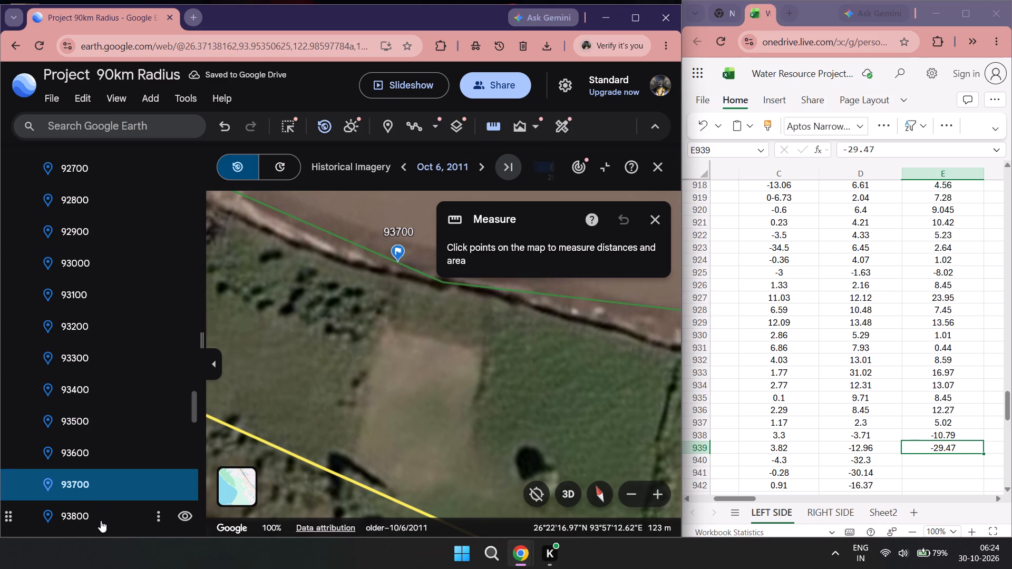
pyautogui.doubleClick(104, 518)
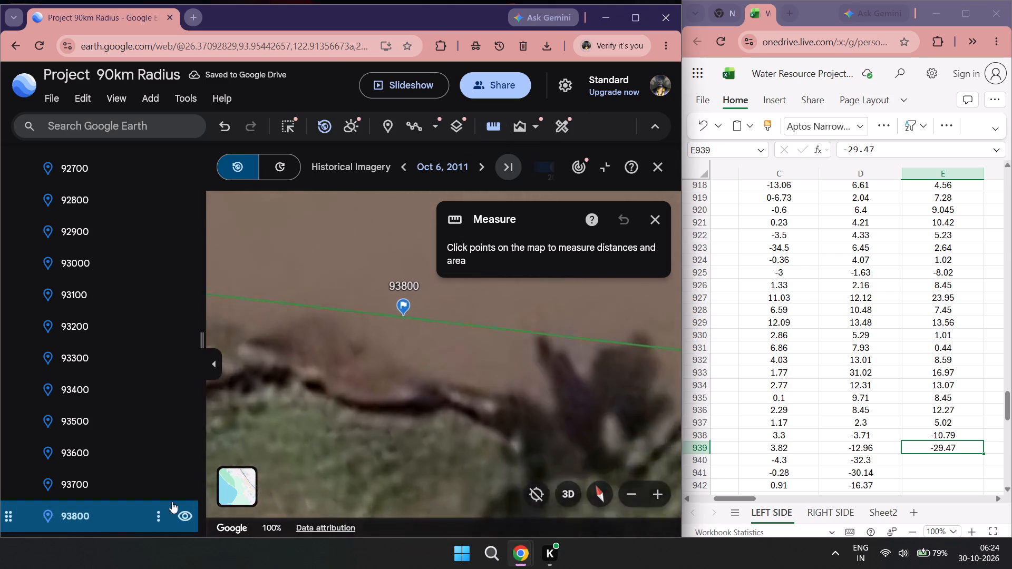
pyautogui.scroll(-4, 349, 466)
pyautogui.moveTo(360, 451); pyautogui.dragTo(371, 286)
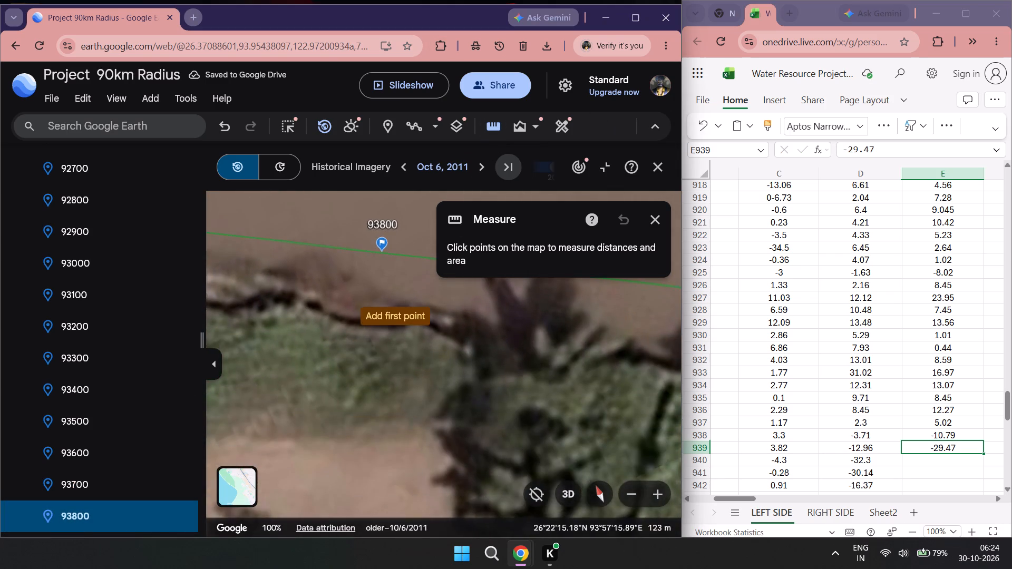
pyautogui.scroll(-2, 371, 302)
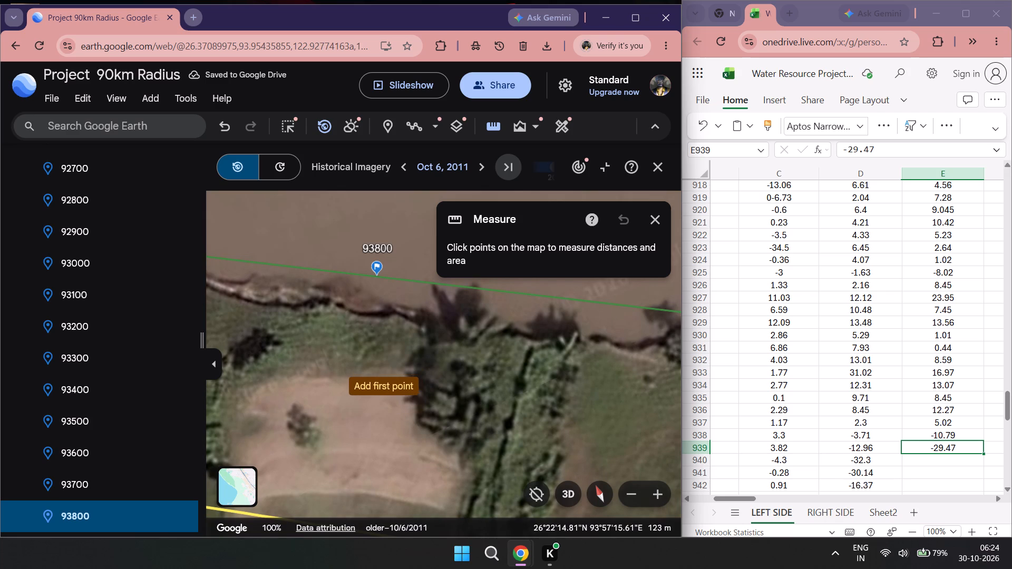
pyautogui.scroll(-2, 359, 366)
pyautogui.moveTo(359, 366); pyautogui.dragTo(376, 344)
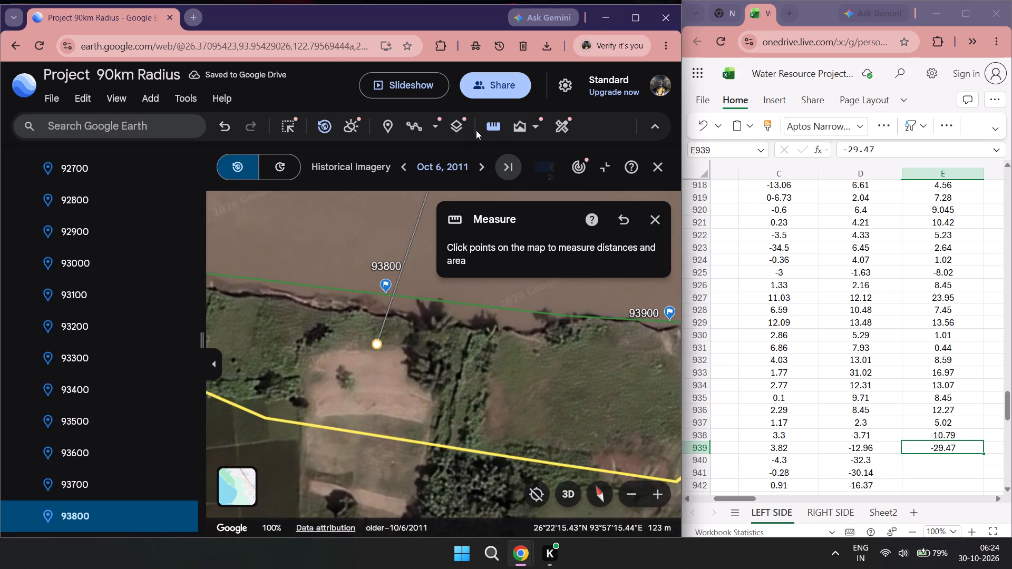
pyautogui.doubleClick(491, 126)
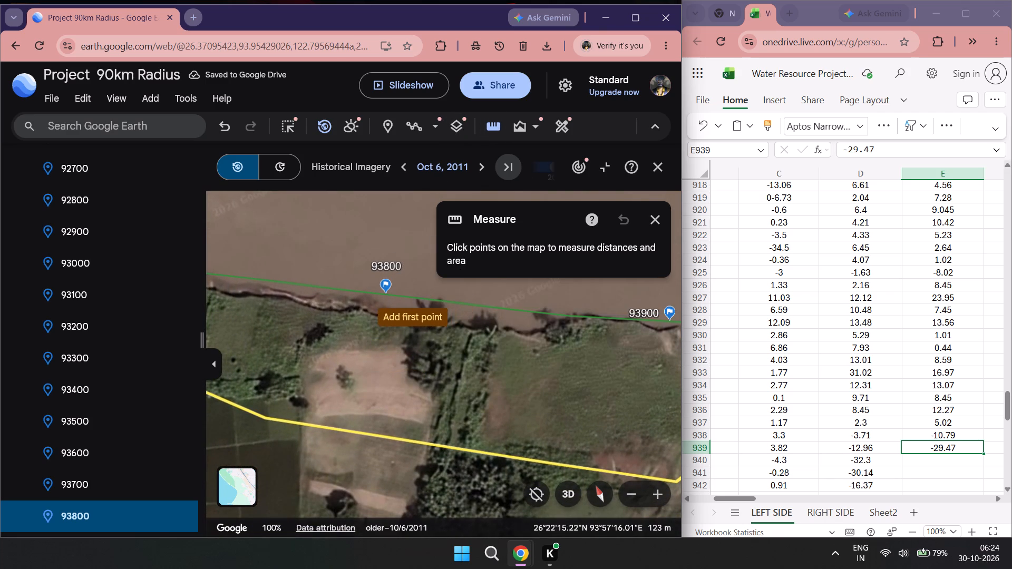
pyautogui.click(385, 295)
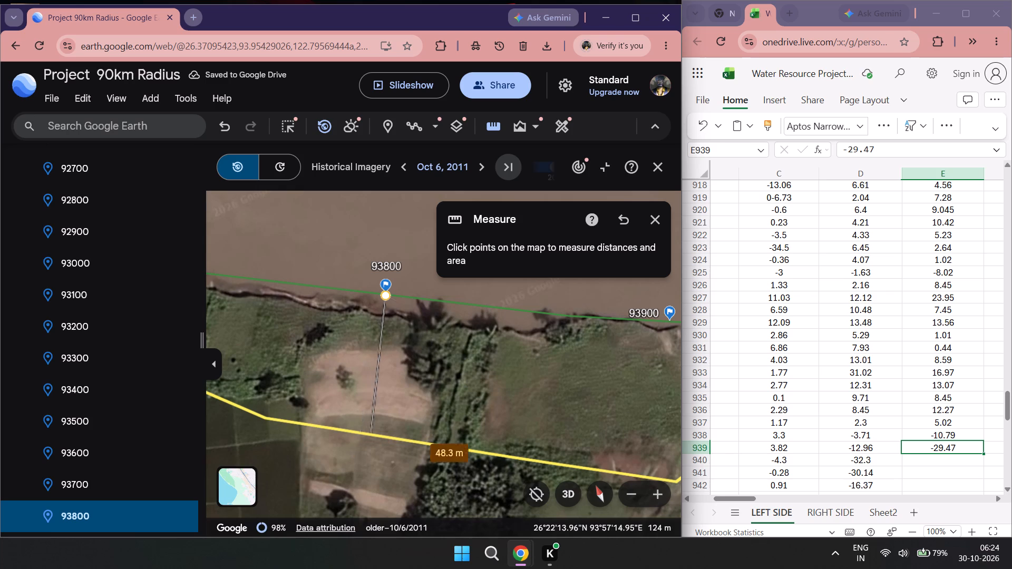
pyautogui.doubleClick(925, 457)
pyautogui.press('-')
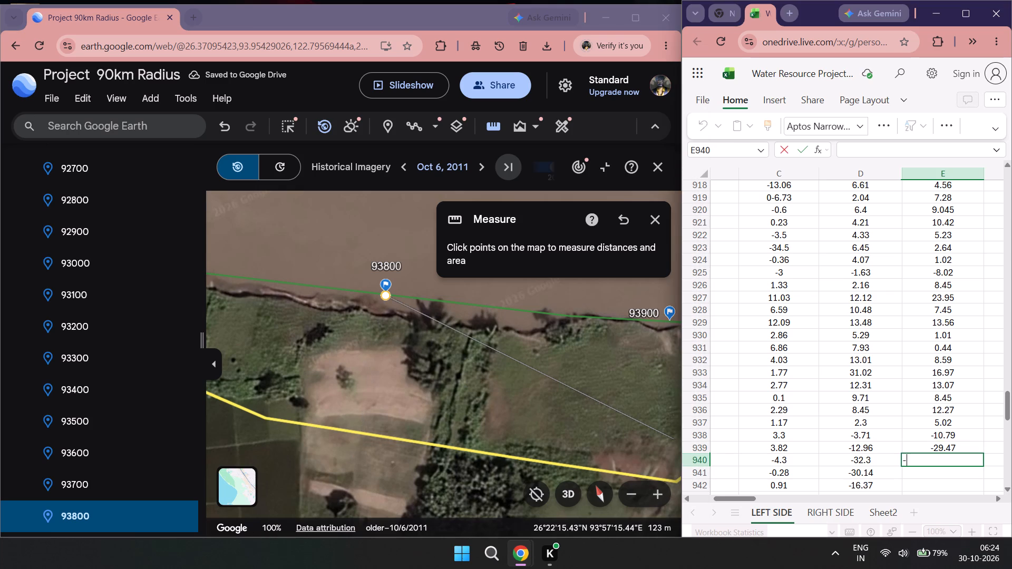
pyautogui.press('4')
pyautogui.press('8')
pyautogui.press('.')
pyautogui.write('75')
# Fly to the 93900 placemark, measure from its marker to the yellow bank line, and record -55.68 in cell E941.
pyautogui.scroll(-6, 77, 432)
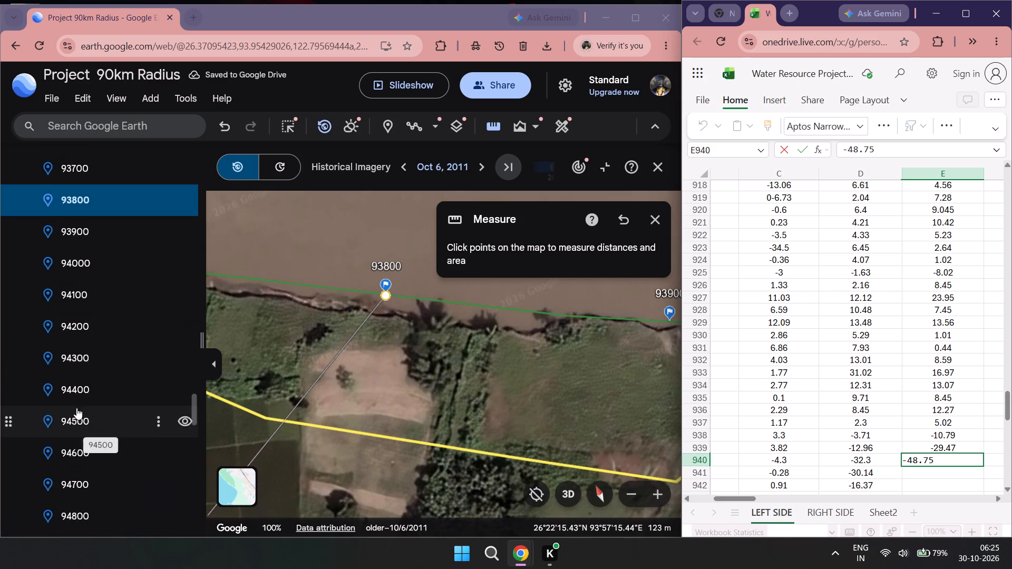
pyautogui.doubleClick(93, 232)
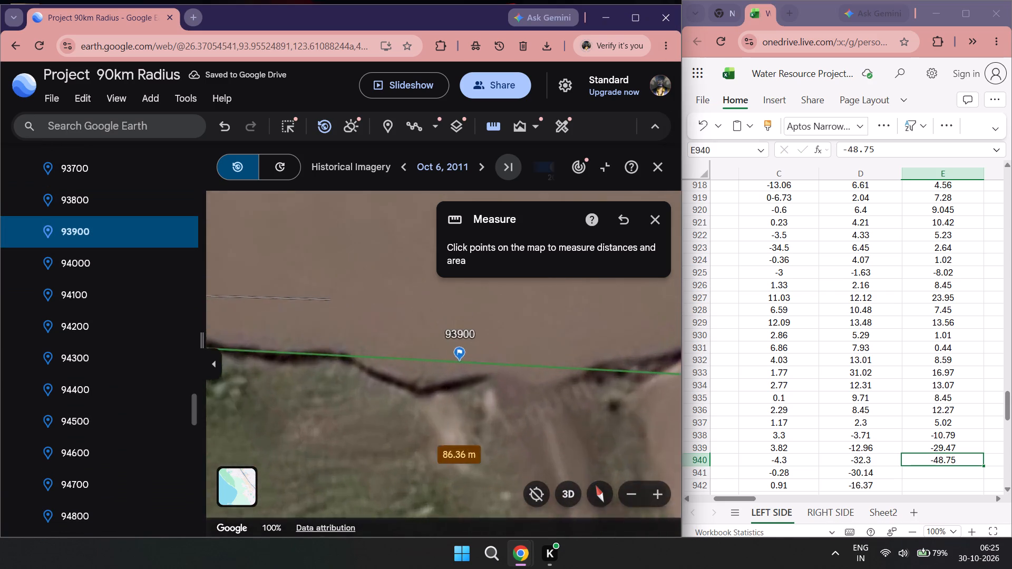
pyautogui.scroll(-2, 447, 446)
pyautogui.moveTo(443, 464); pyautogui.dragTo(421, 322)
pyautogui.scroll(-3, 421, 322)
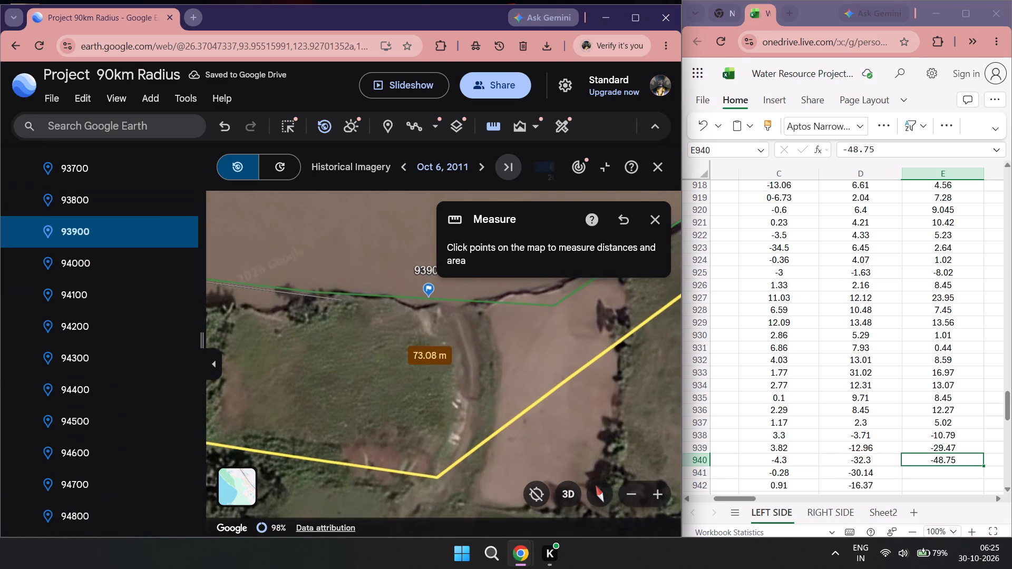
pyautogui.doubleClick(500, 124)
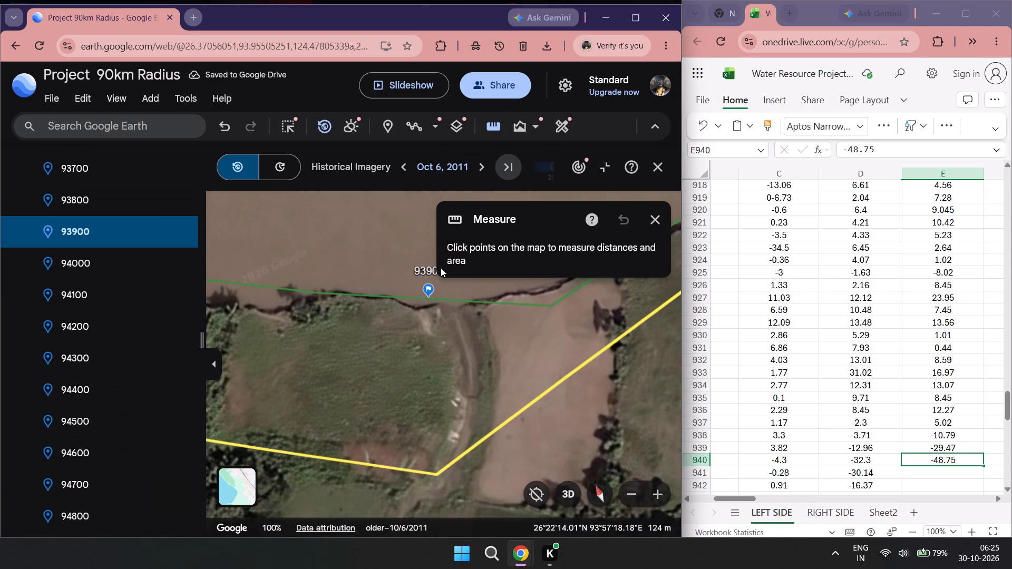
pyautogui.click(429, 298)
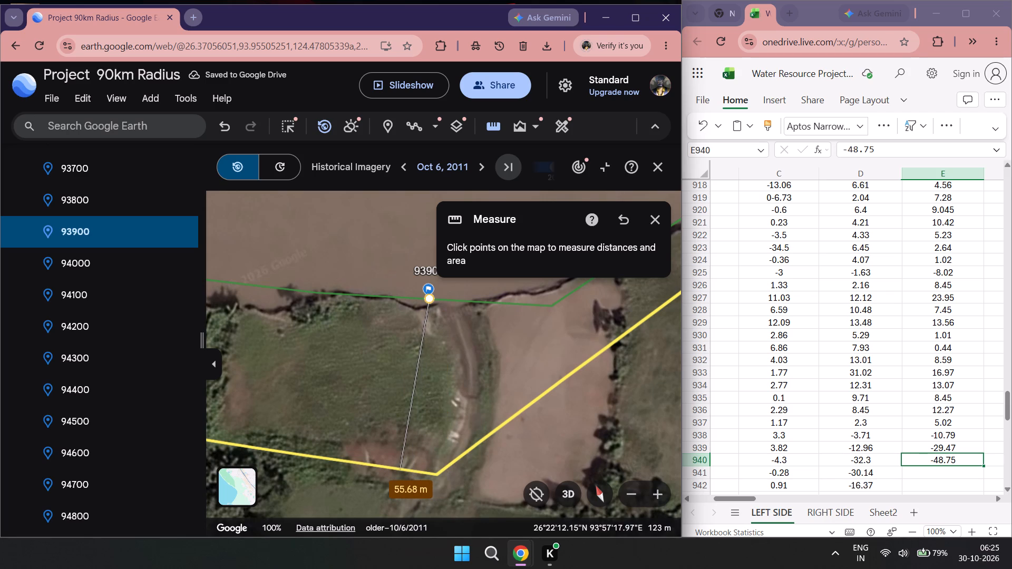
pyautogui.scroll(-3, 929, 439)
pyautogui.doubleClick(936, 276)
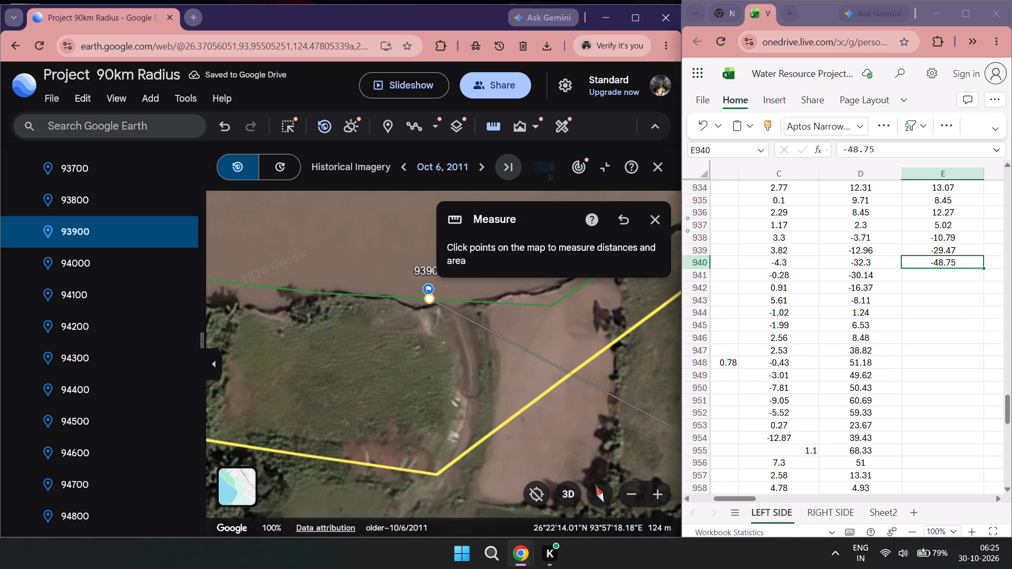
pyautogui.press('-')
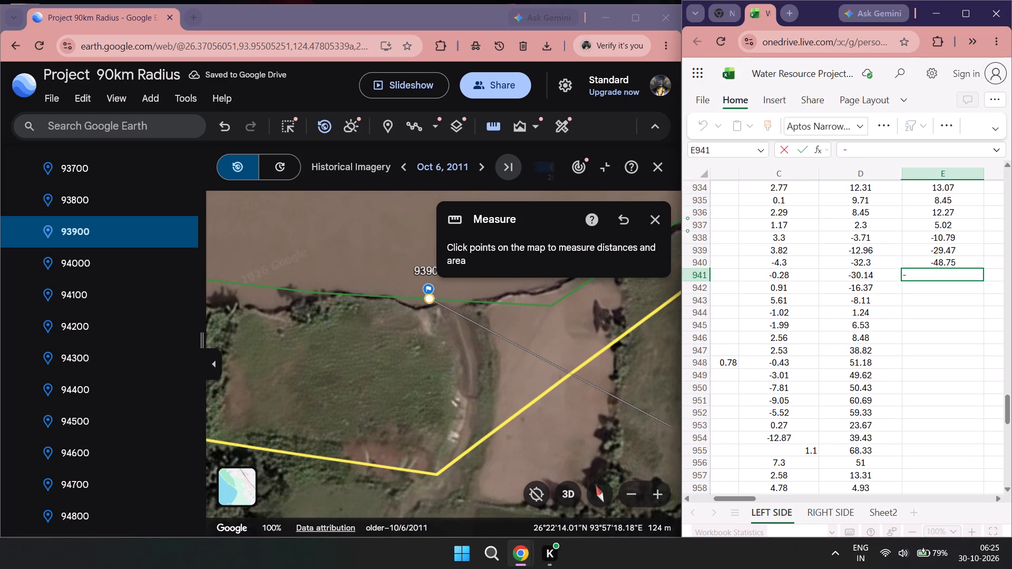
pyautogui.write('55')
pyautogui.press('.')
pyautogui.write('68')
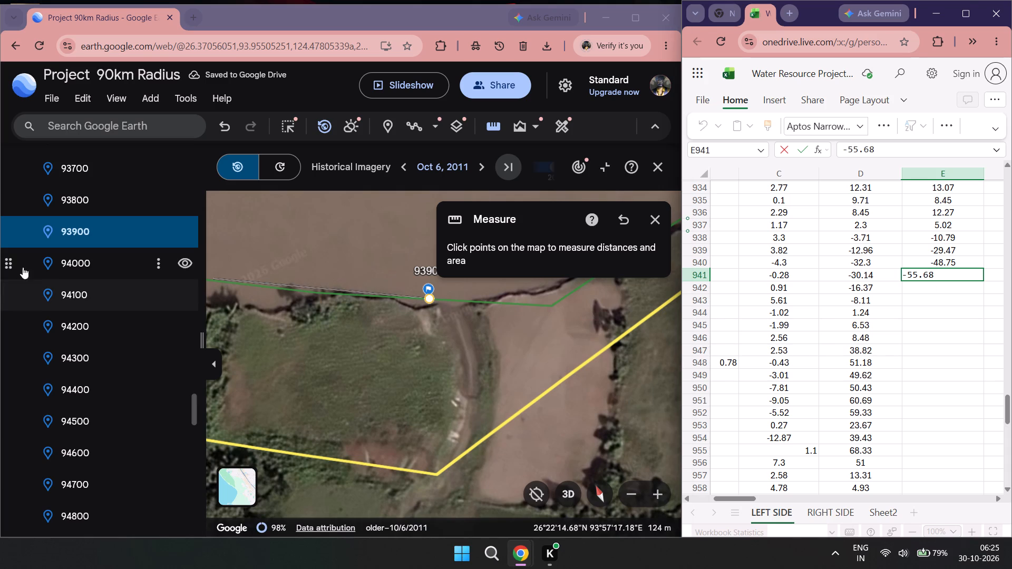
# Fly to the 94000 placemark, measure from its marker to the yellow bank line, and record -18.34 in cell E942.
pyautogui.doubleClick(81, 260)
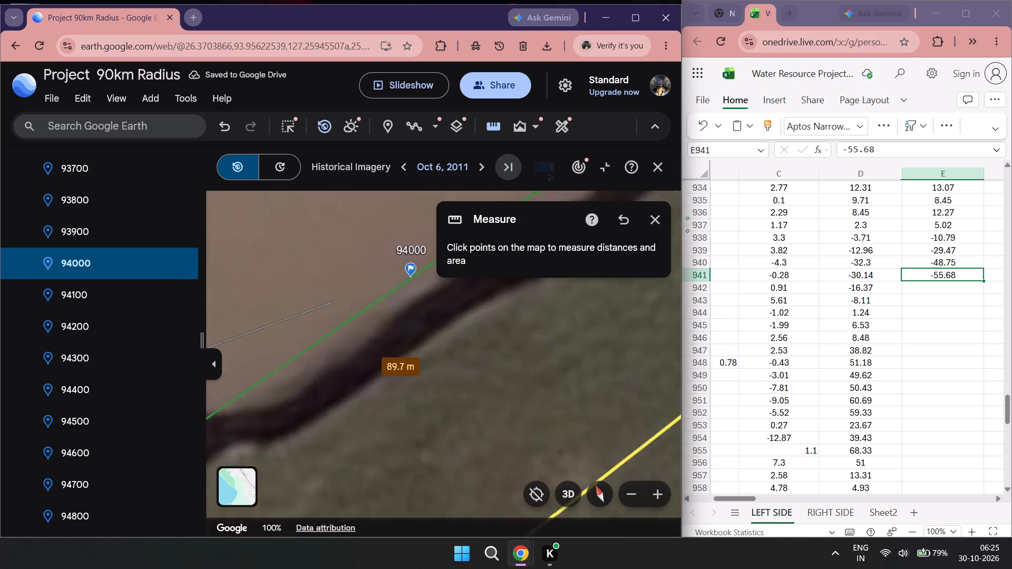
pyautogui.moveTo(400, 351); pyautogui.dragTo(255, 297)
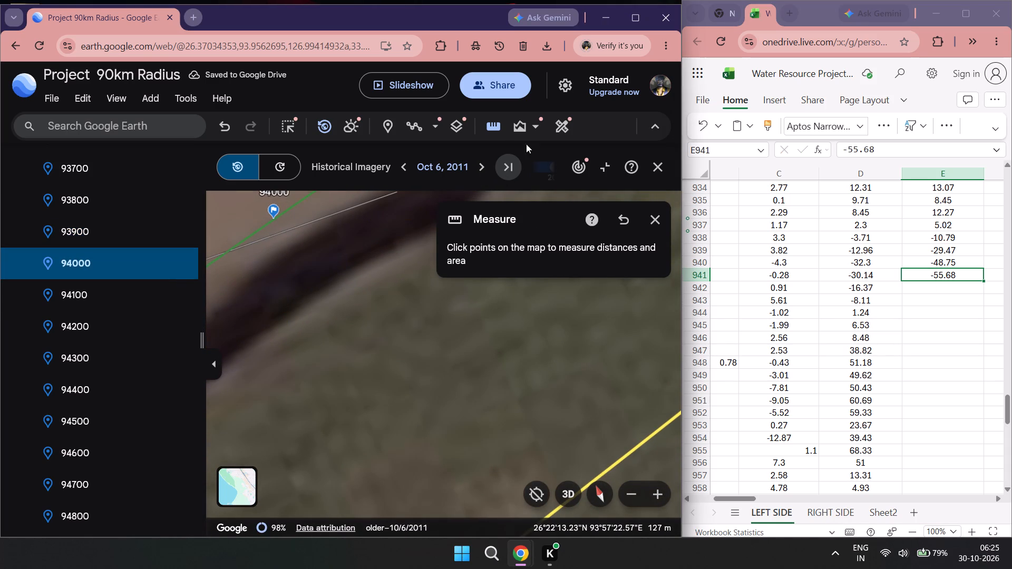
pyautogui.doubleClick(488, 128)
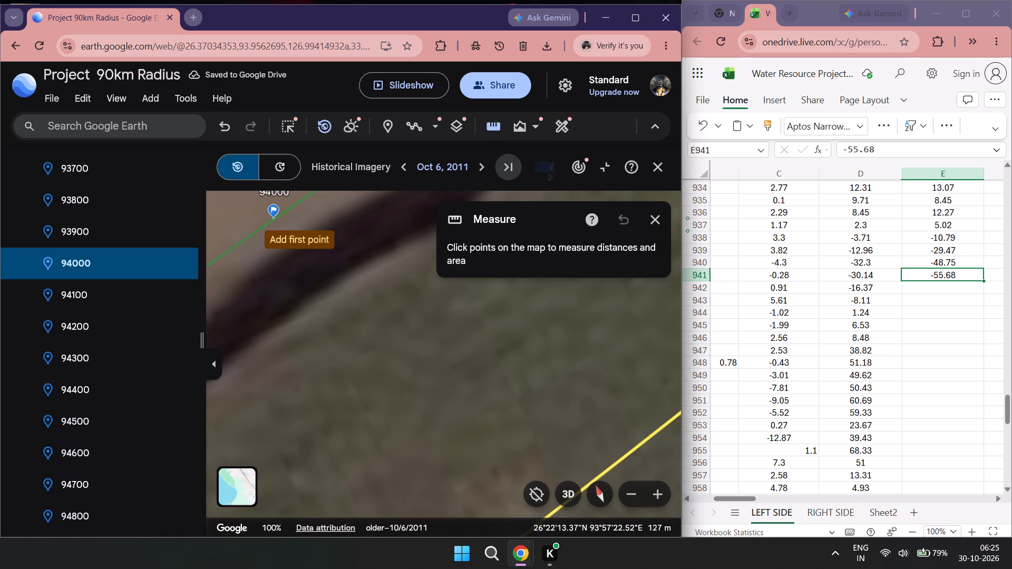
pyautogui.click(274, 220)
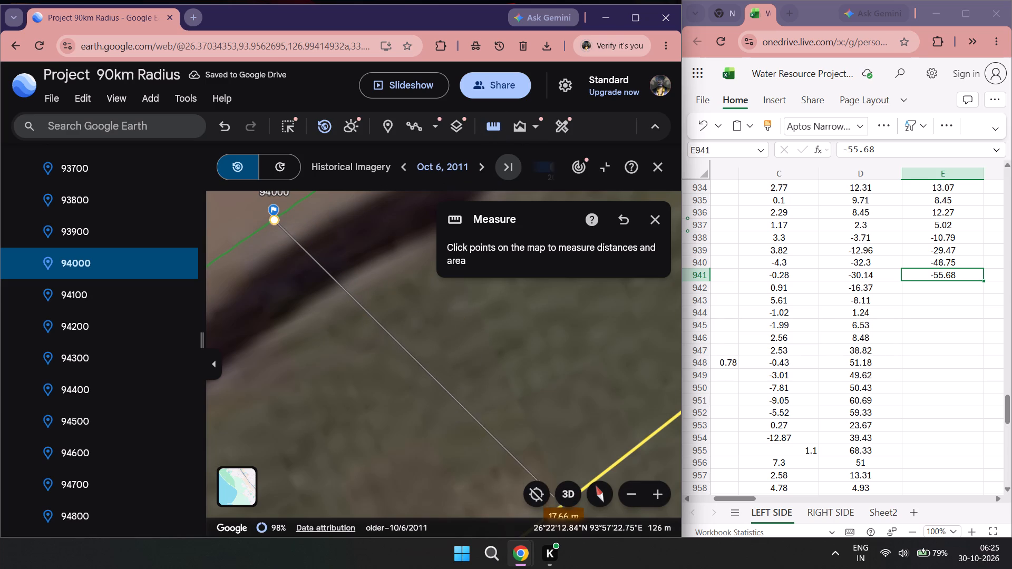
pyautogui.scroll(-3, 556, 506)
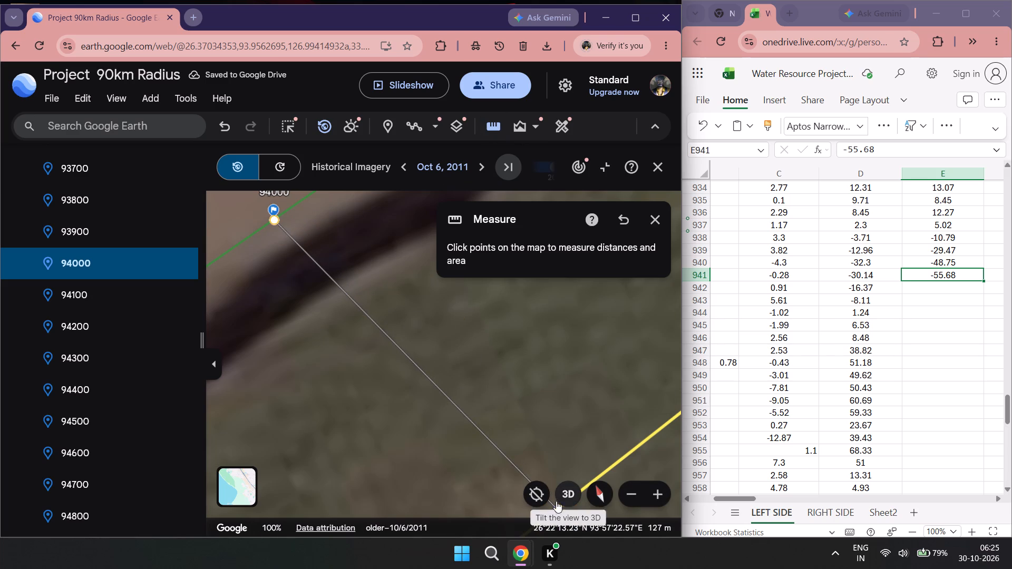
pyautogui.scroll(-3, 531, 377)
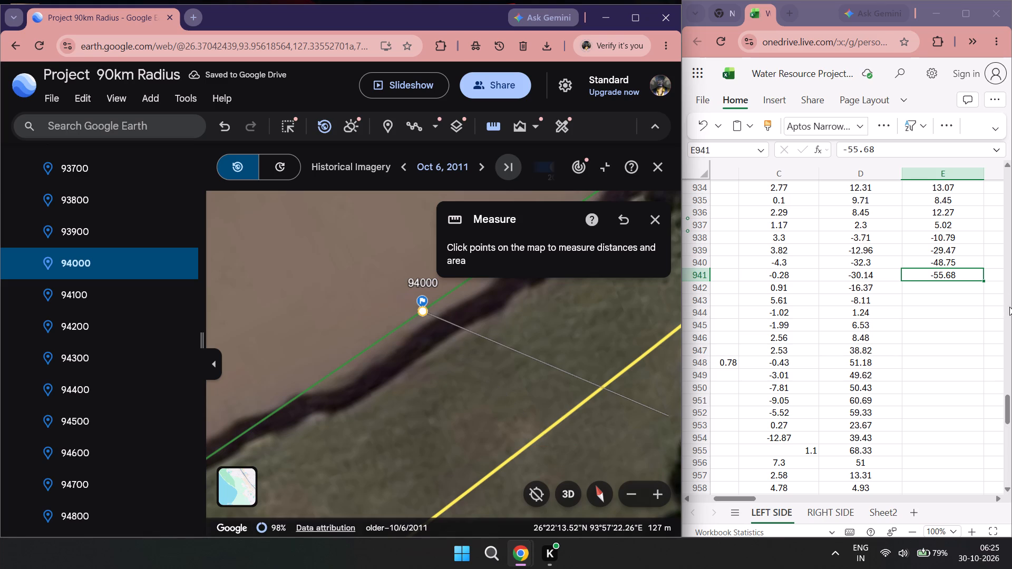
pyautogui.doubleClick(955, 292)
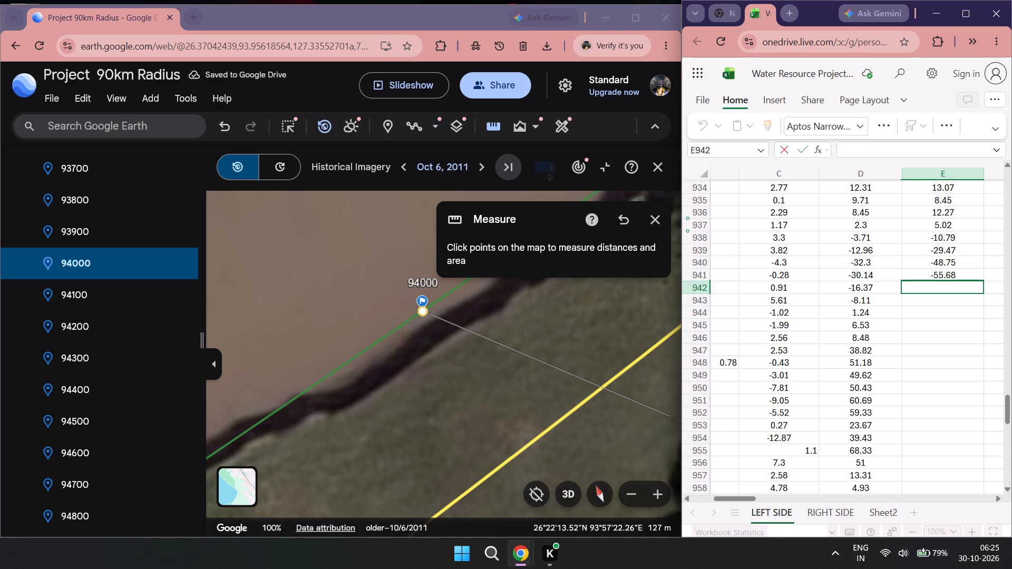
pyautogui.press('-')
pyautogui.write('18.')
pyautogui.write('34')
# Clear the finished measurement and fly to the 94100 placemark.
pyautogui.click(500, 127)
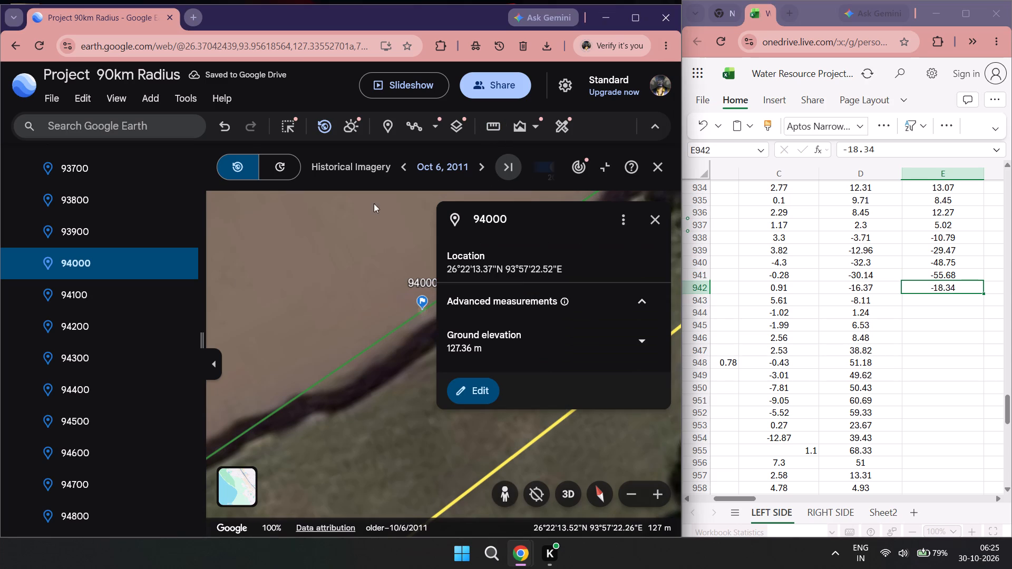
pyautogui.doubleClick(116, 300)
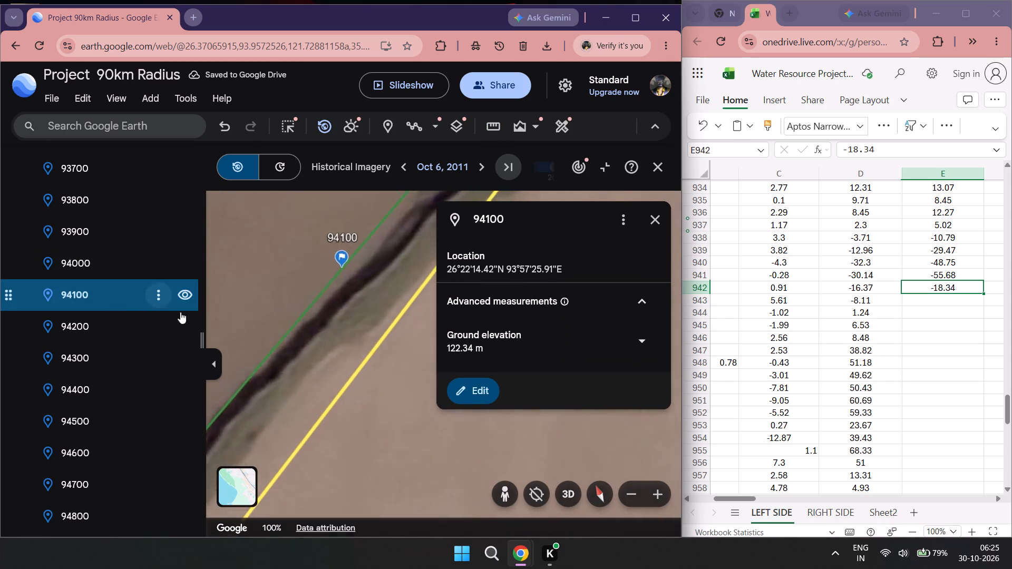
pyautogui.moveTo(270, 345); pyautogui.dragTo(310, 340)
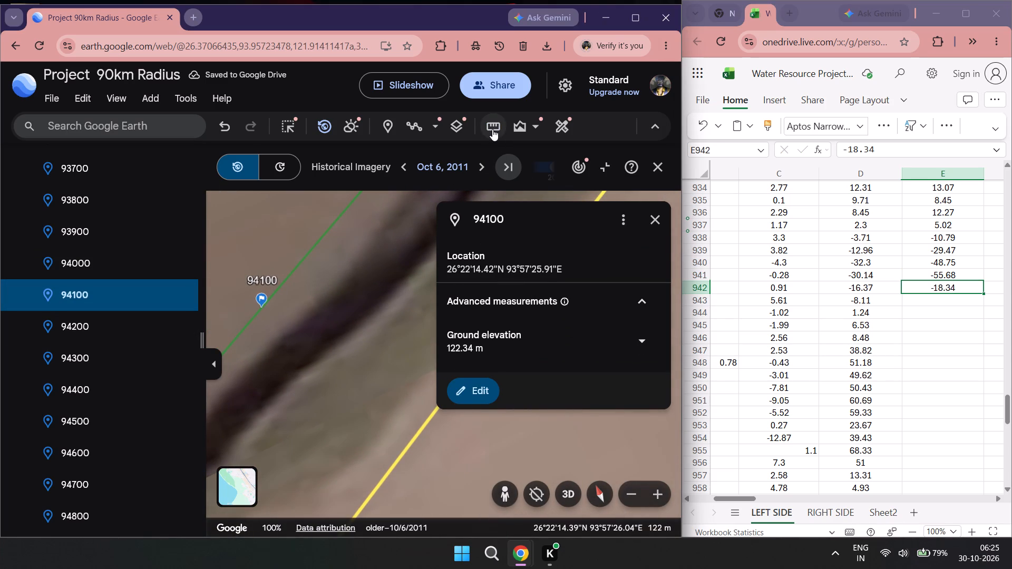
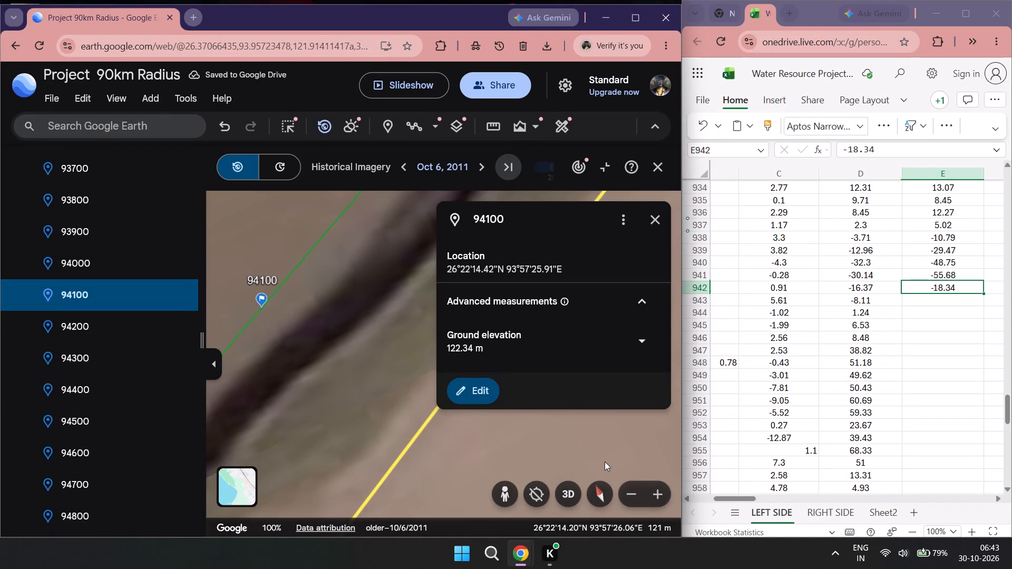
# Measure from the 94100 marker to the yellow bank line and record 9.52 in cell E943.
pyautogui.moveTo(740, 498); pyautogui.dragTo(626, 492)
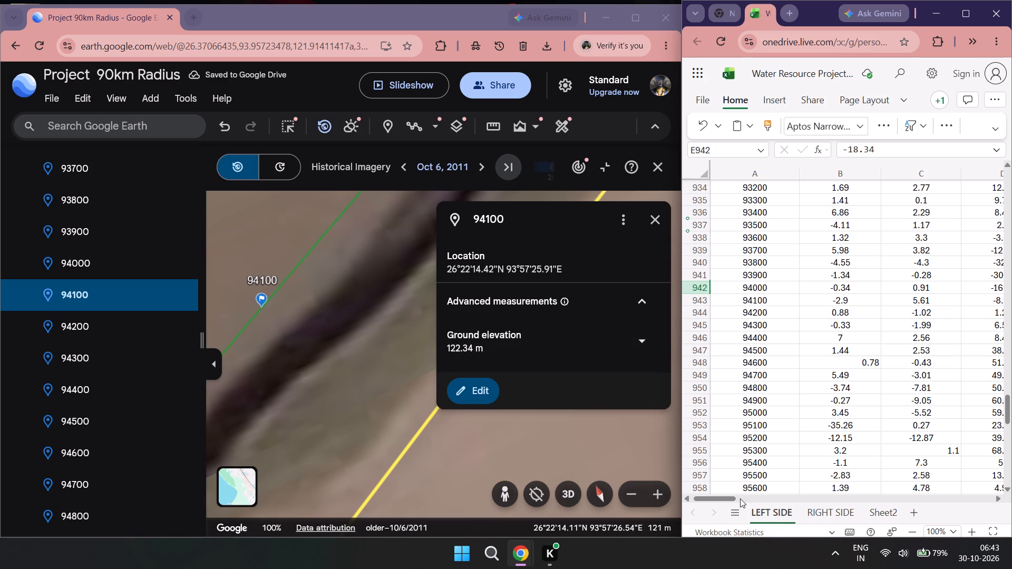
pyautogui.moveTo(726, 498); pyautogui.dragTo(760, 498)
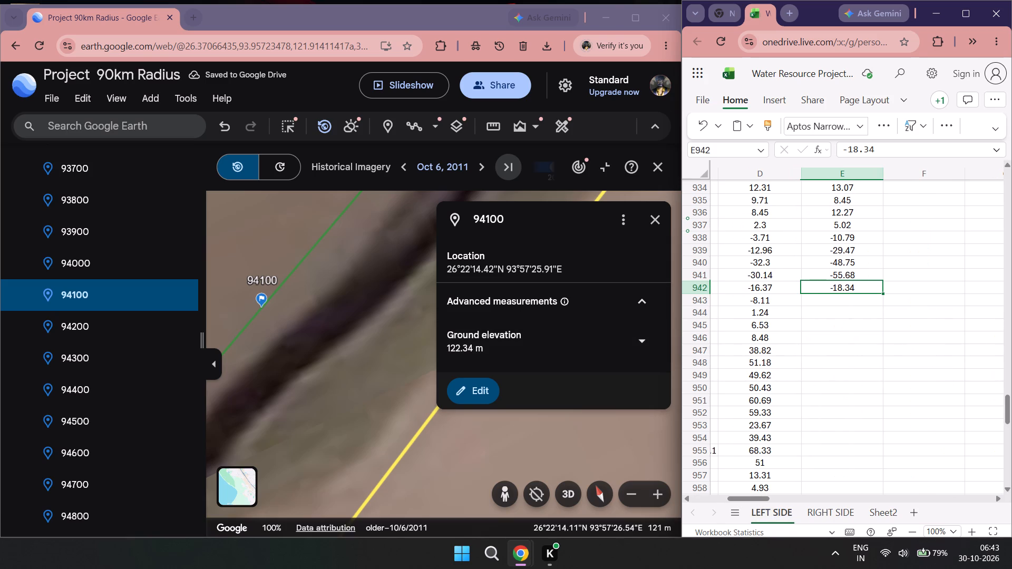
pyautogui.doubleClick(840, 299)
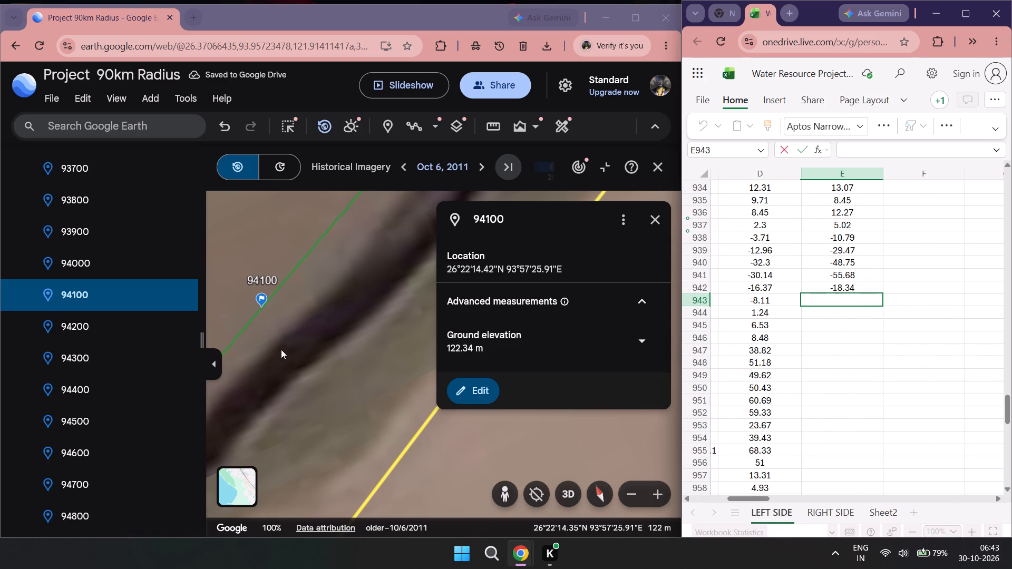
pyautogui.moveTo(281, 349); pyautogui.dragTo(347, 313)
pyautogui.click(498, 129)
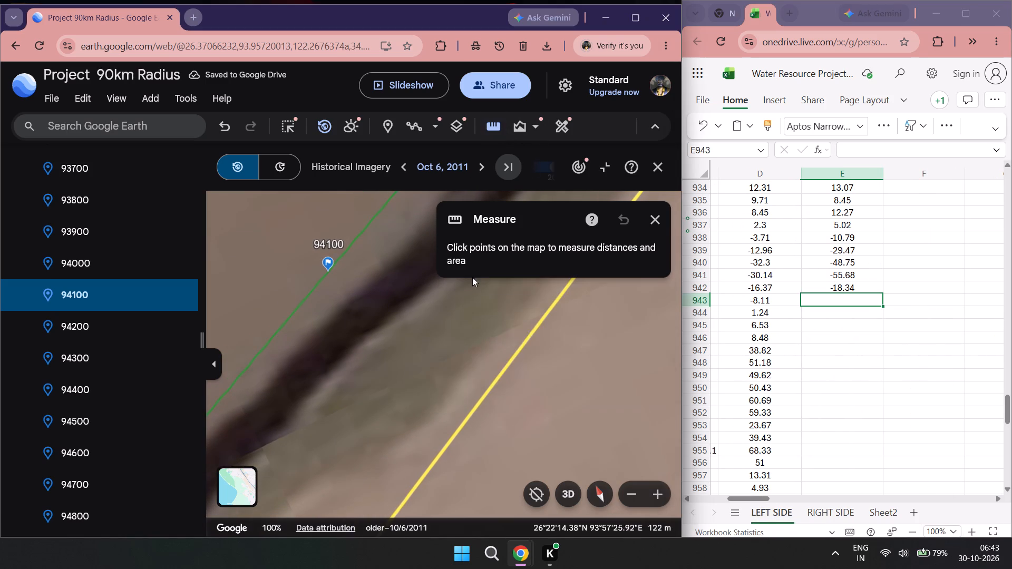
pyautogui.scroll(3, 328, 273)
pyautogui.click(327, 270)
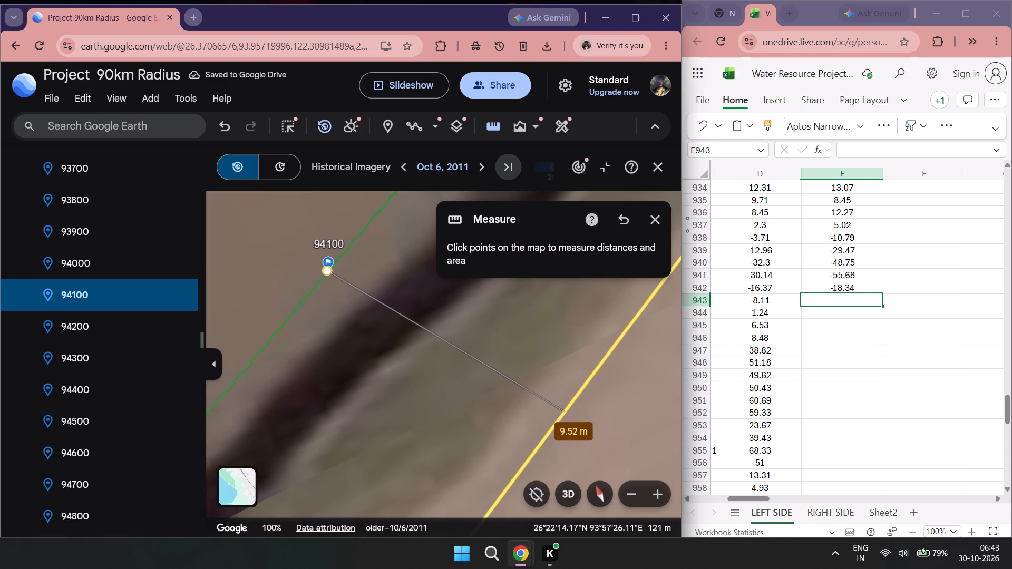
pyautogui.doubleClick(855, 300)
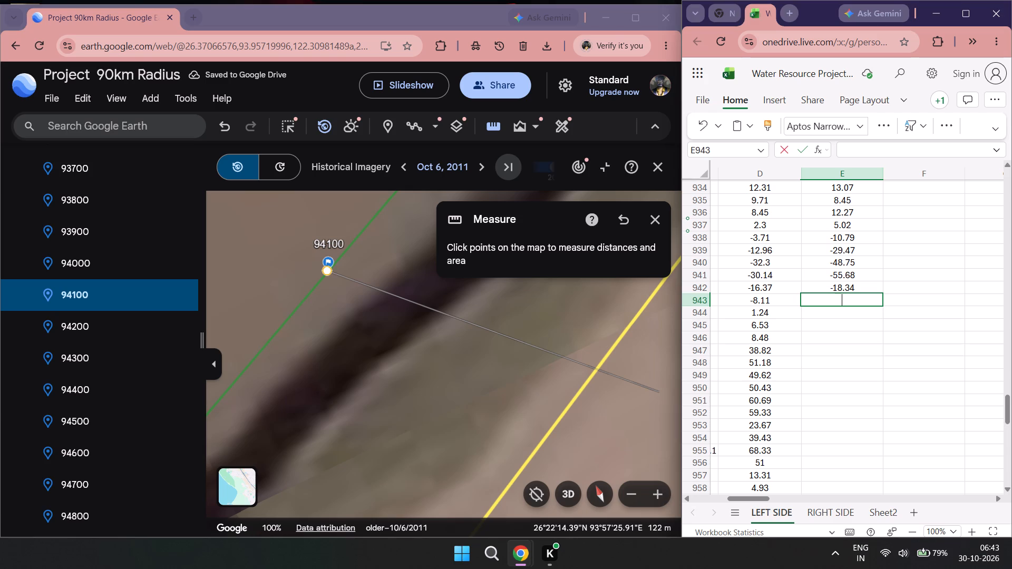
pyautogui.press('9')
pyautogui.write('.52')
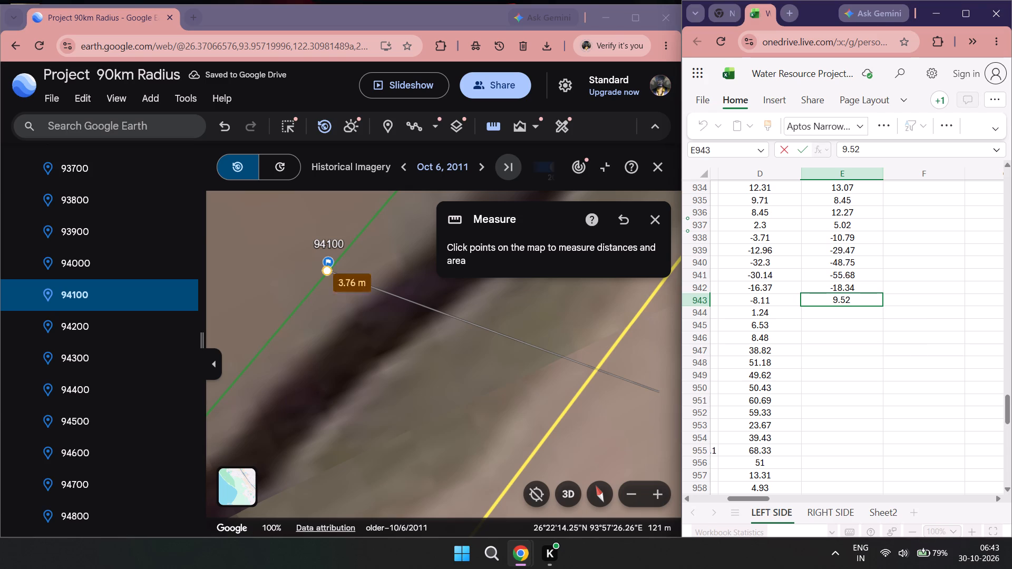
# Fly to the 94200 placemark and frame its marker together with the green and yellow bank lines.
pyautogui.doubleClick(62, 327)
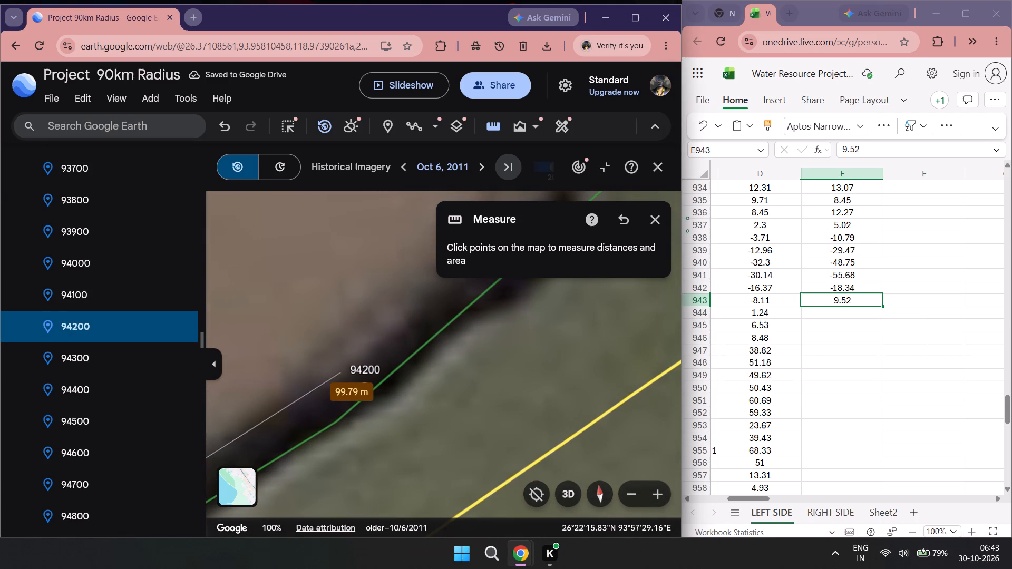
pyautogui.scroll(-8, 340, 372)
pyautogui.scroll(4, 340, 372)
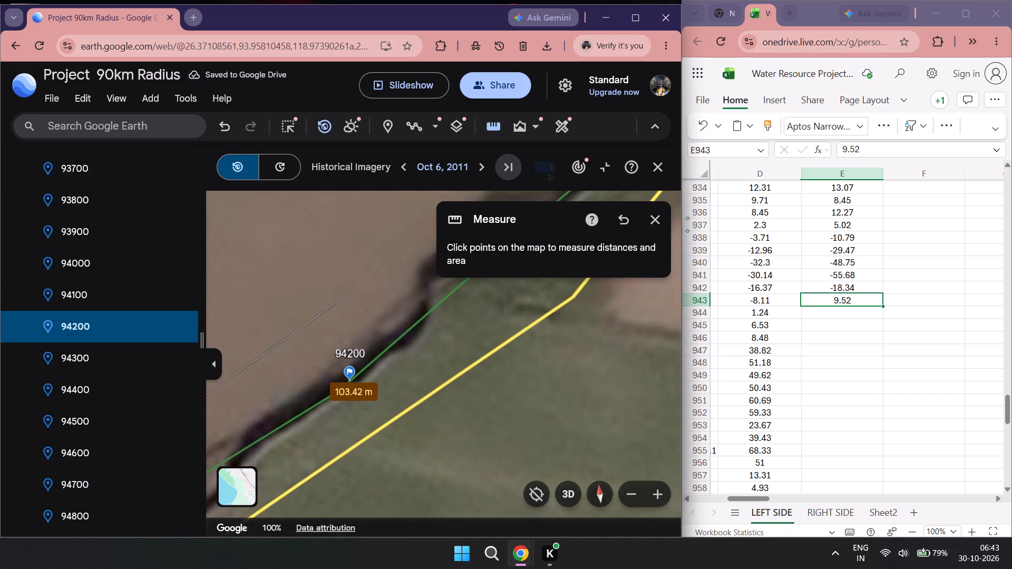
pyautogui.scroll(-7, 418, 347)
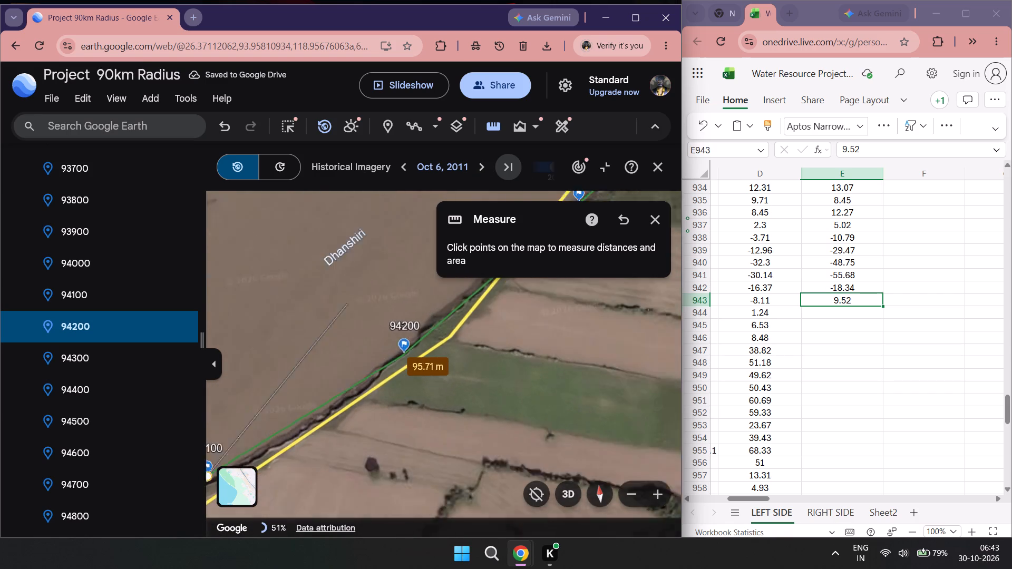
pyautogui.scroll(8, 418, 347)
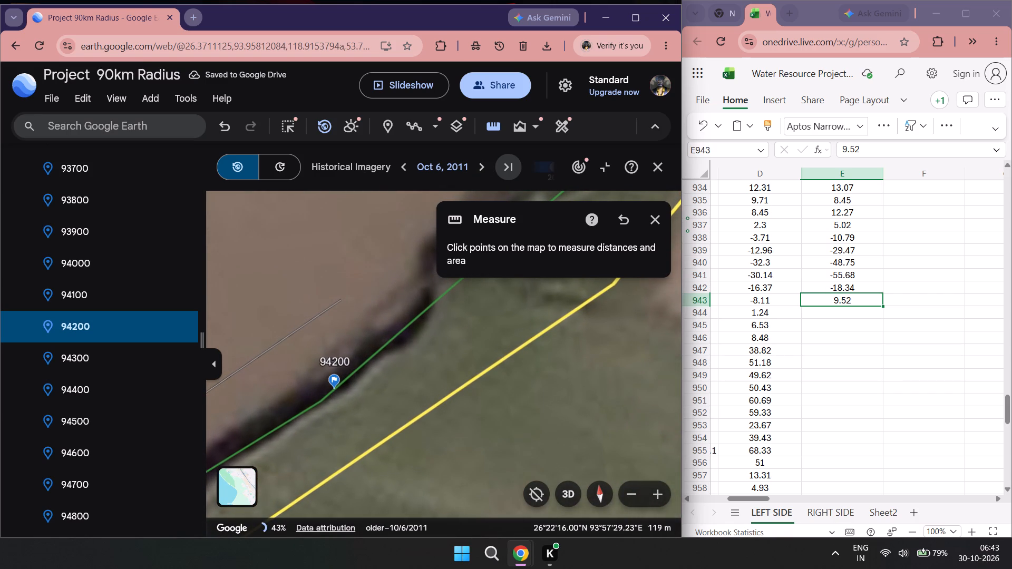
# Correct the 94100 shift value in cell E943 to -9.52.
pyautogui.doubleClick(852, 301)
pyautogui.press('BackSpace')
pyautogui.press('BackSpace')
pyautogui.press('BackSpace')
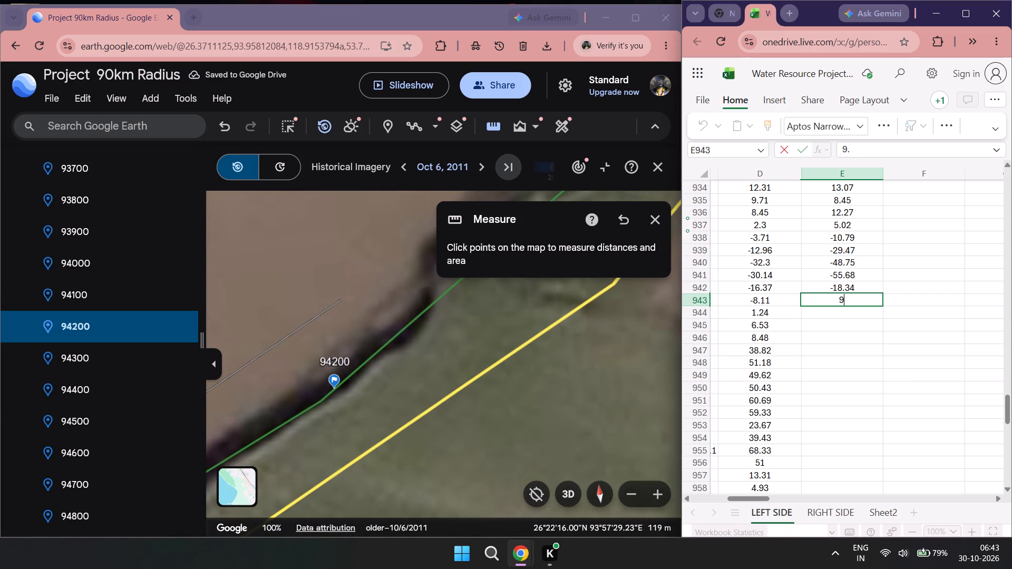
pyautogui.press('BackSpace')
pyautogui.write('-9.')
pyautogui.write('52')
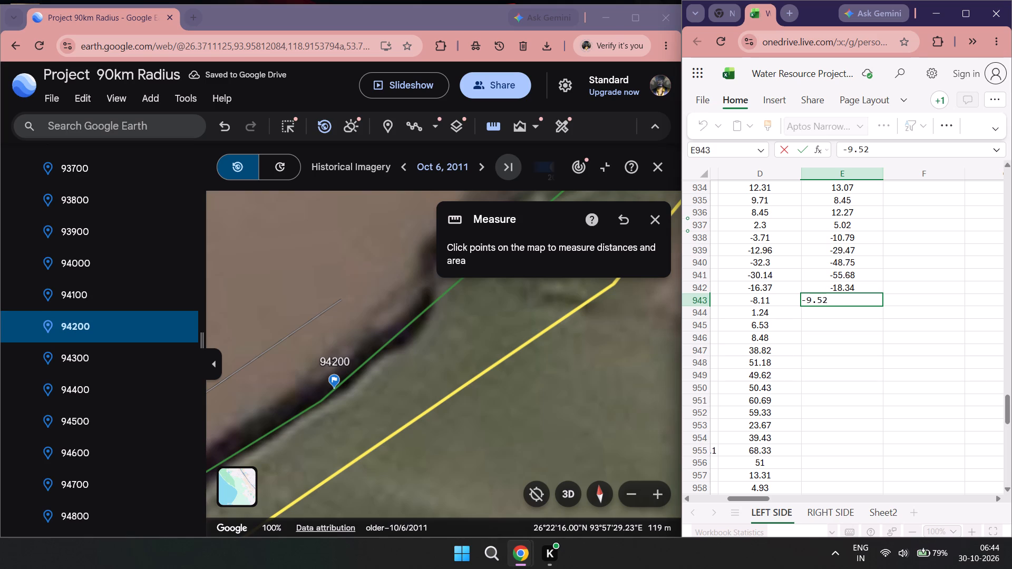
# Start a new measurement from the 94200 marker to the yellow bank line and record -4,78 in cell E944.
pyautogui.doubleClick(491, 125)
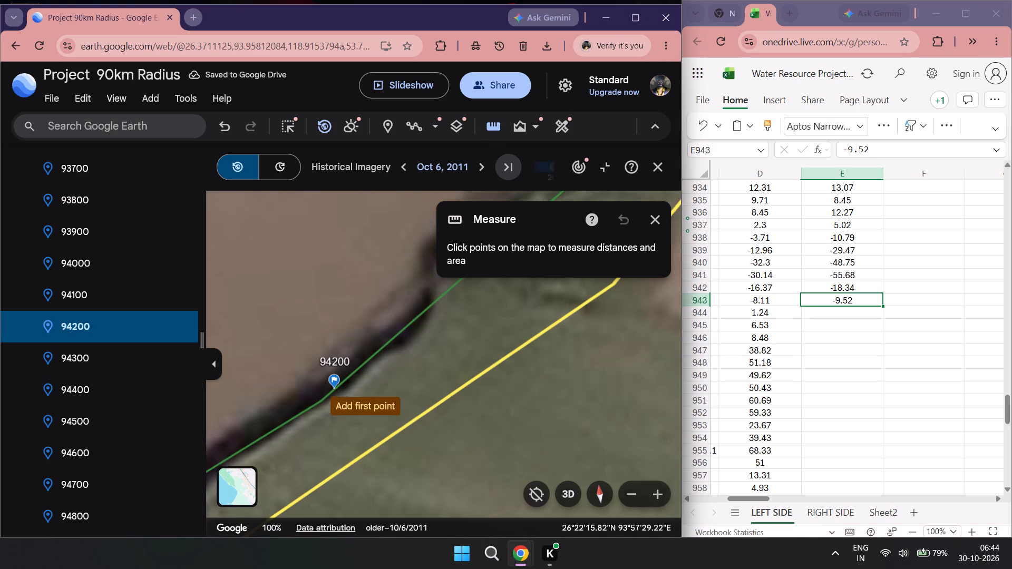
pyautogui.click(336, 390)
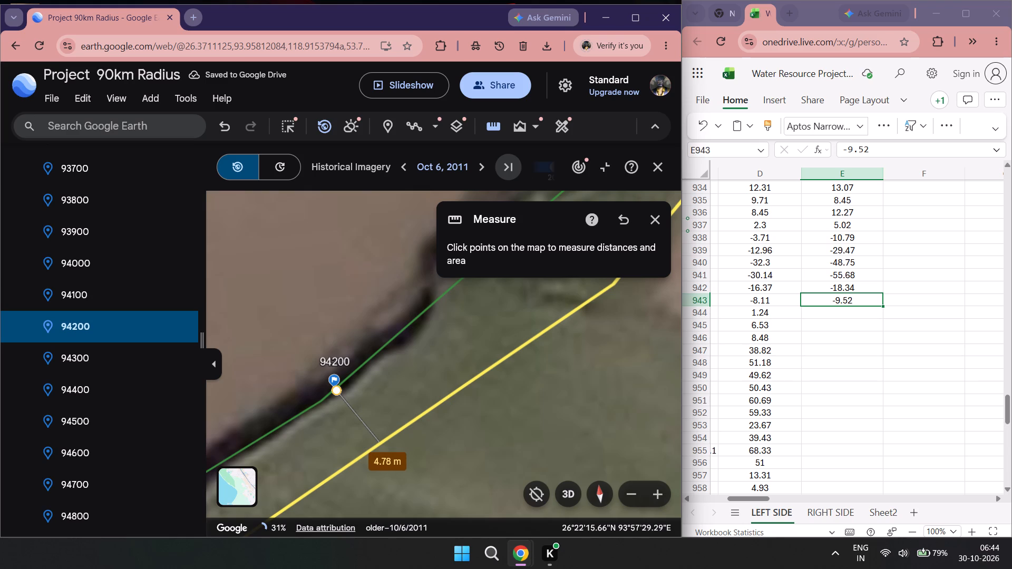
pyautogui.doubleClick(850, 314)
pyautogui.write('-4,78')
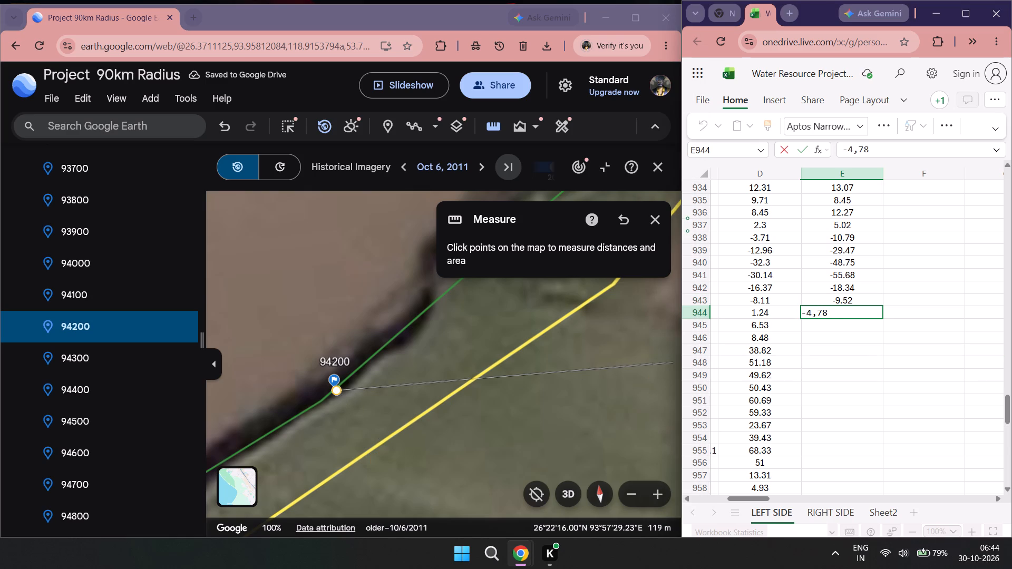
# Fly to the 94300 placemark, measure from its marker to the yellow bank line, and record 6.76 in cell E945.
pyautogui.doubleClick(85, 349)
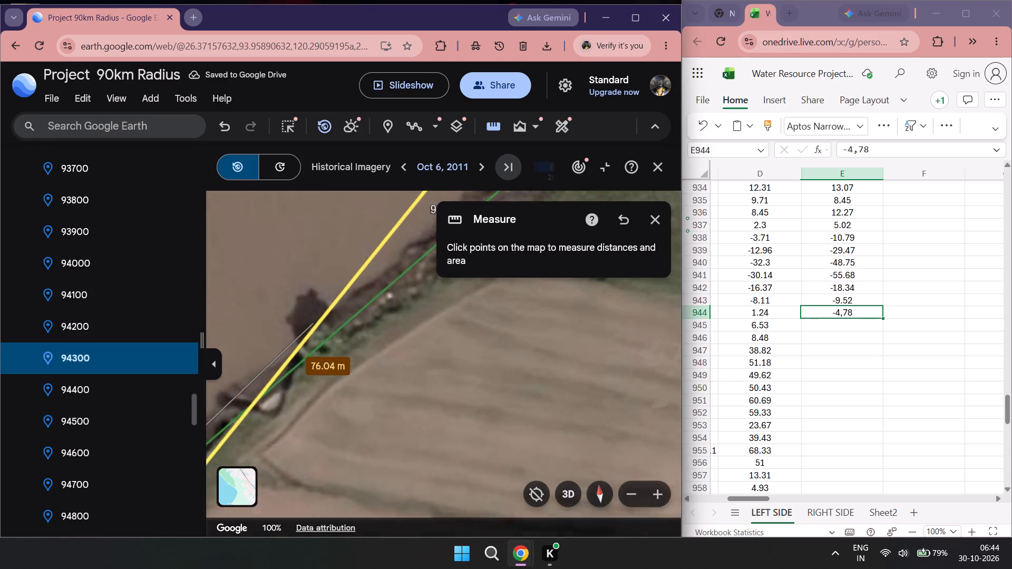
pyautogui.scroll(-4, 376, 326)
pyautogui.moveTo(381, 319); pyautogui.dragTo(387, 358)
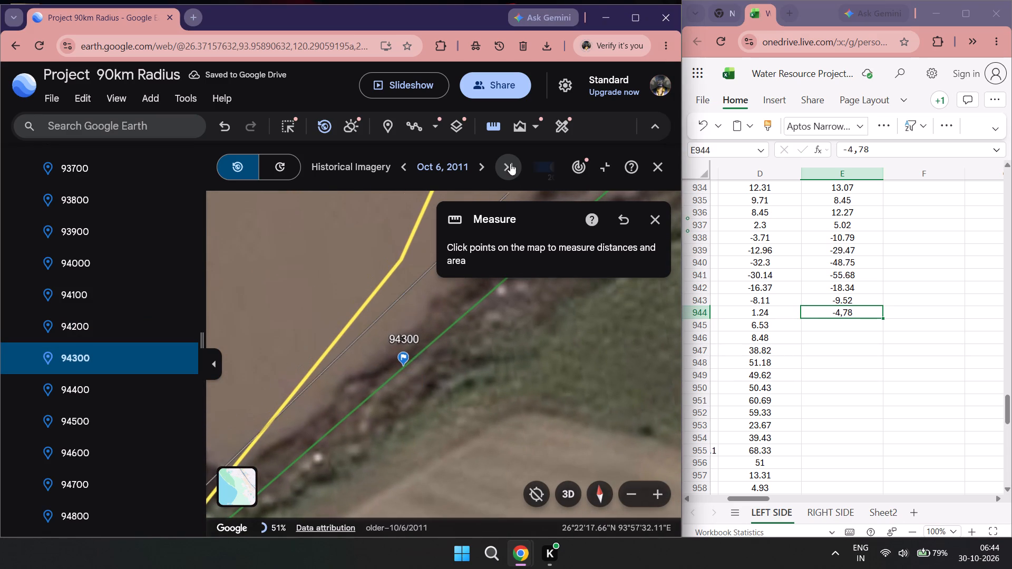
pyautogui.doubleClick(484, 125)
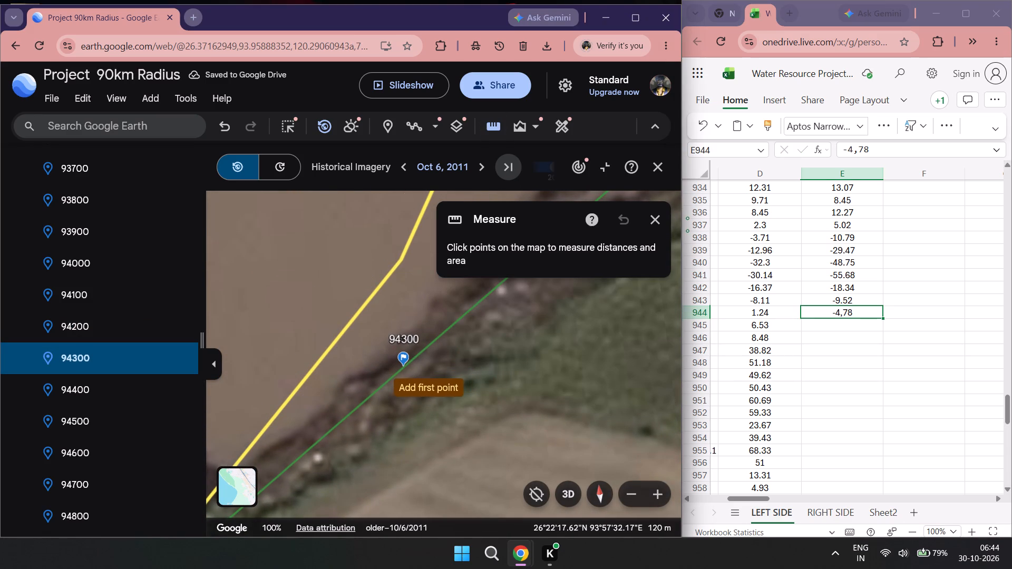
pyautogui.click(403, 369)
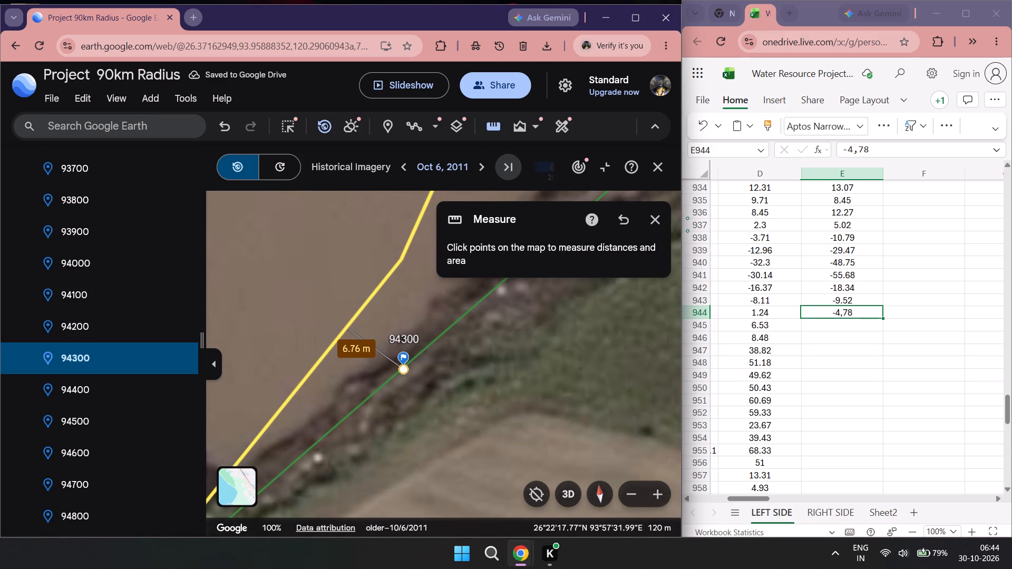
pyautogui.doubleClick(829, 327)
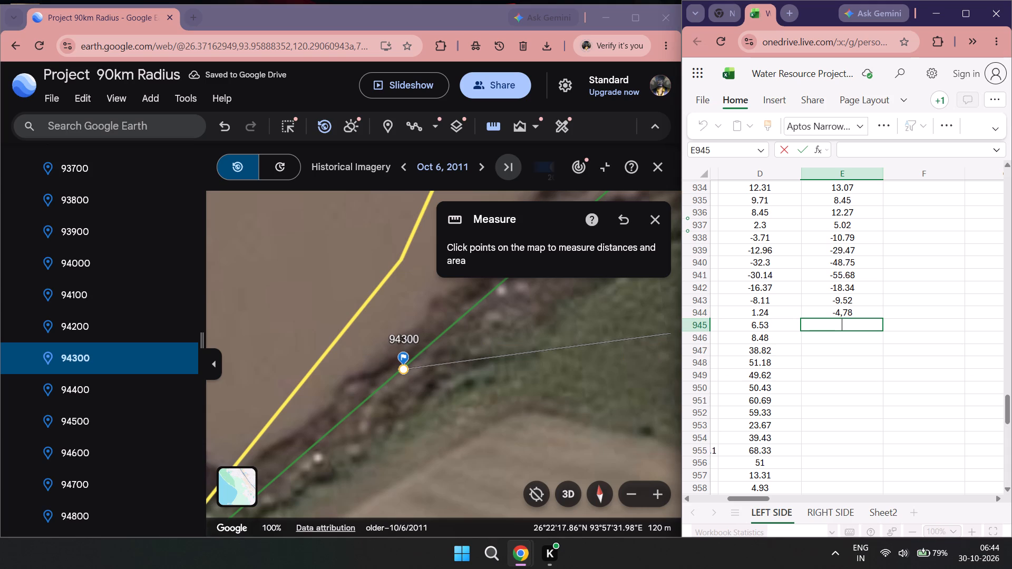
pyautogui.write('6.7')
pyautogui.press('6')
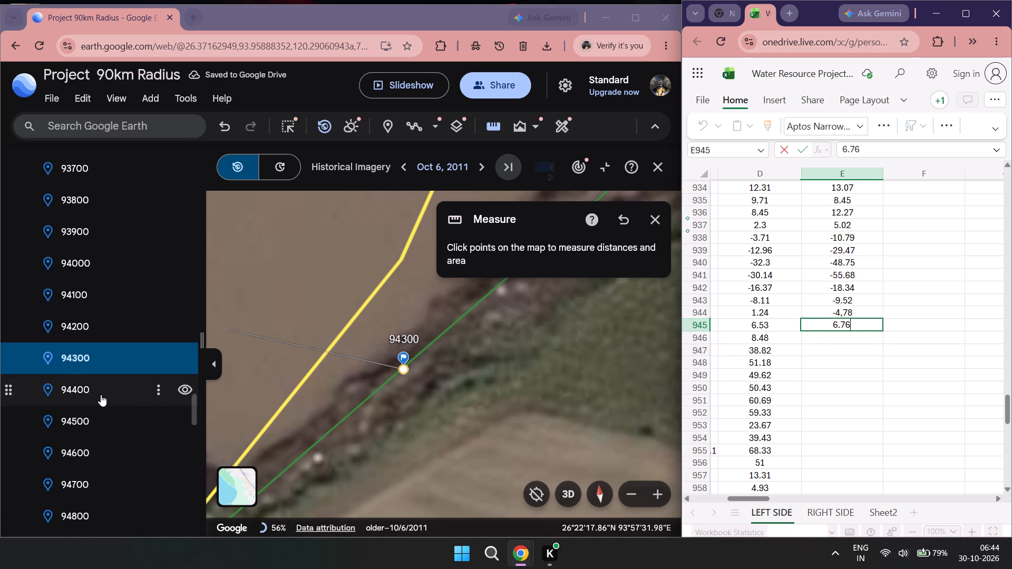
# Fly to the 94400 placemark, measure from its marker to the yellow bank line, and record 17.72 in cell E946.
pyautogui.doubleClick(101, 395)
pyautogui.scroll(-4, 305, 378)
pyautogui.moveTo(305, 378); pyautogui.dragTo(452, 399)
pyautogui.doubleClick(493, 134)
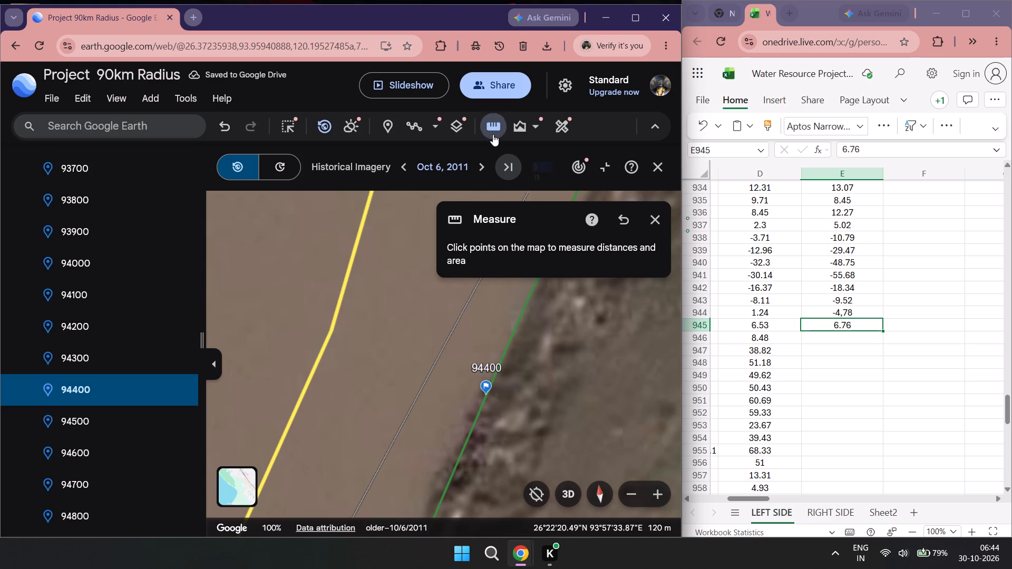
pyautogui.click(486, 395)
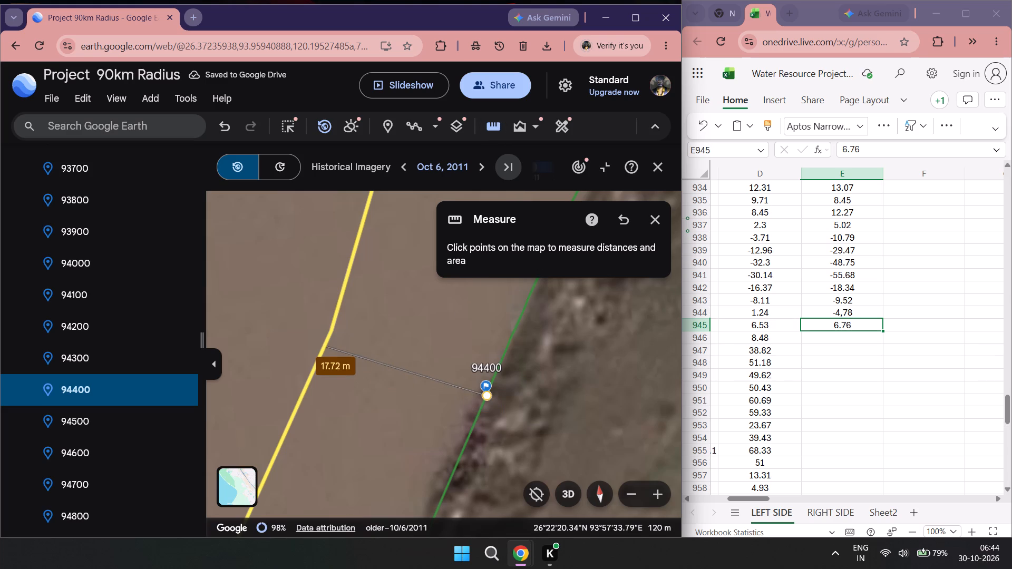
pyautogui.doubleClick(818, 343)
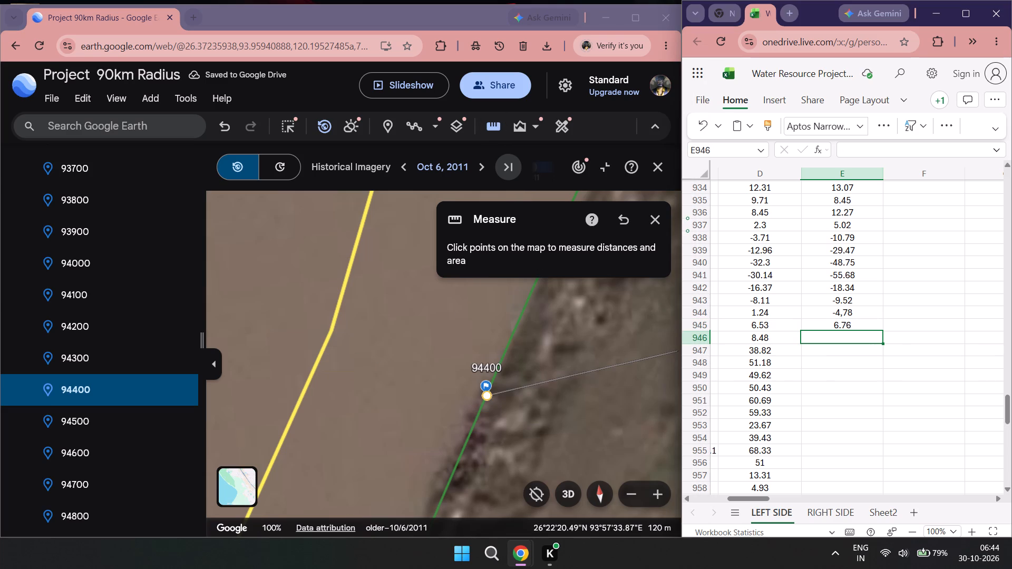
pyautogui.doubleClick(819, 337)
pyautogui.press('1')
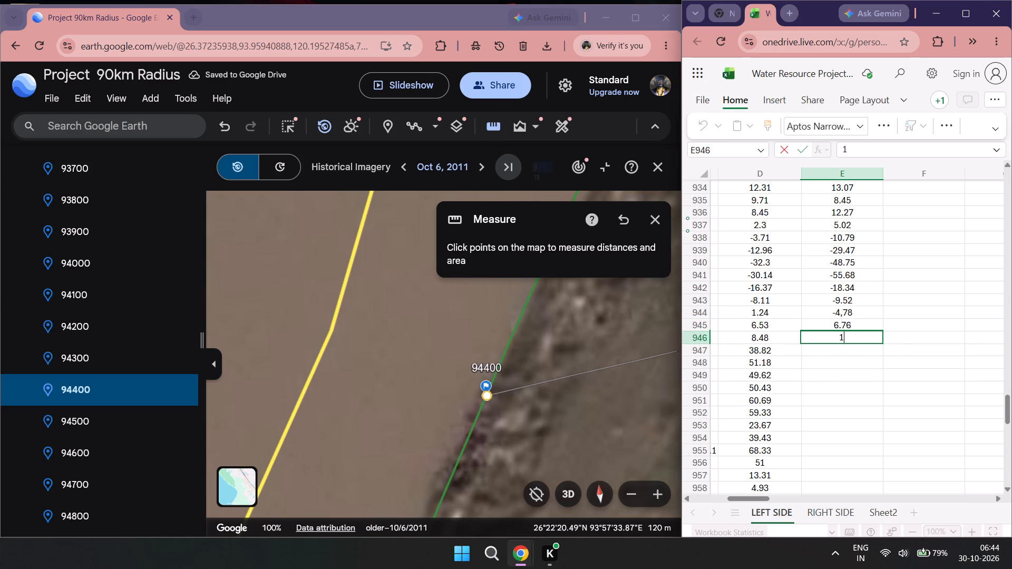
pyautogui.press('7')
pyautogui.press('.')
pyautogui.write('72')
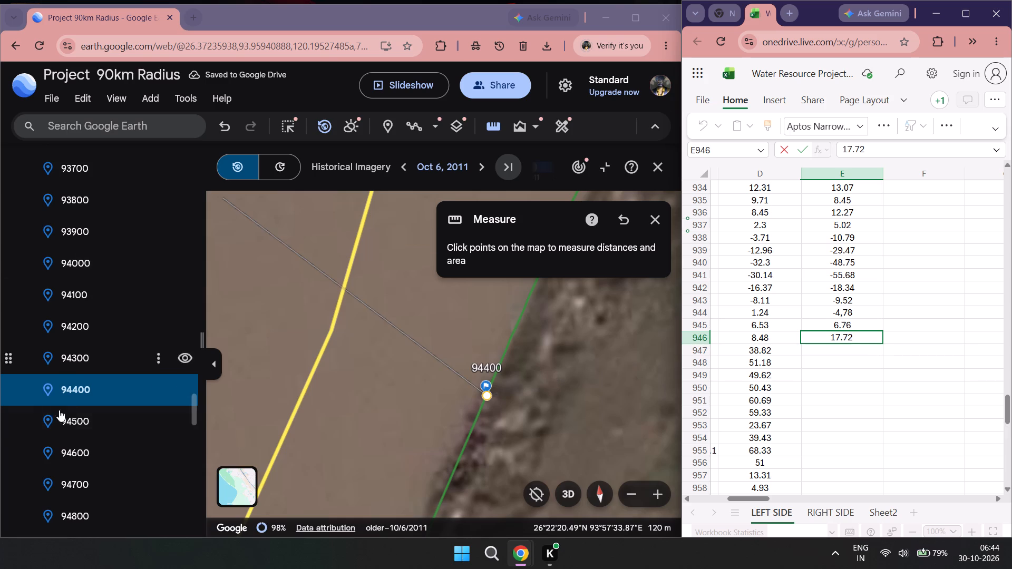
# Fly to the 94500 placemark, measure from its marker to the yellow bank line, and record 30.35 in cell E947.
pyautogui.doubleClick(70, 420)
pyautogui.scroll(-3, 235, 364)
pyautogui.moveTo(247, 339); pyautogui.dragTo(249, 335)
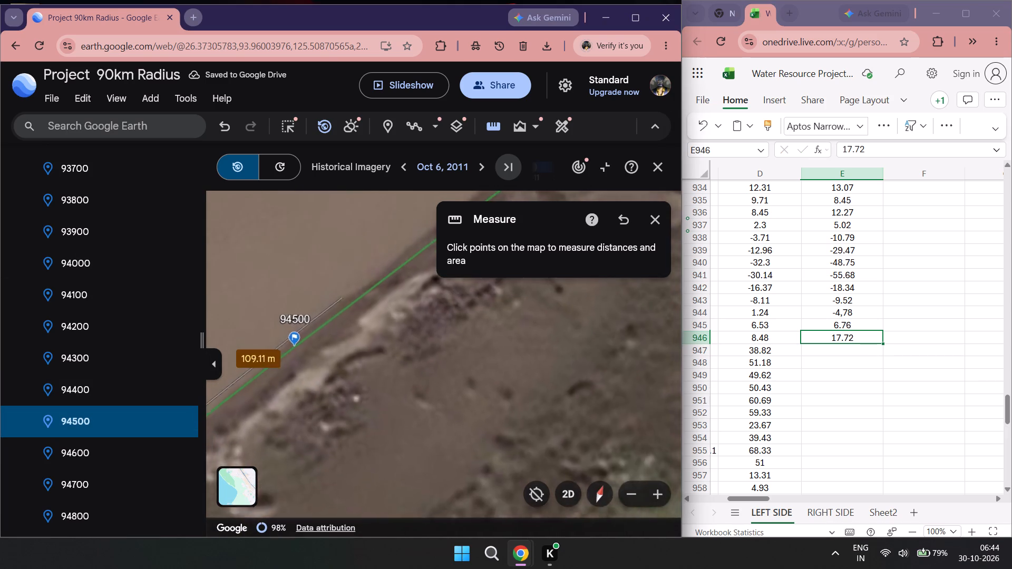
pyautogui.moveTo(249, 335); pyautogui.dragTo(422, 416)
pyautogui.doubleClick(494, 125)
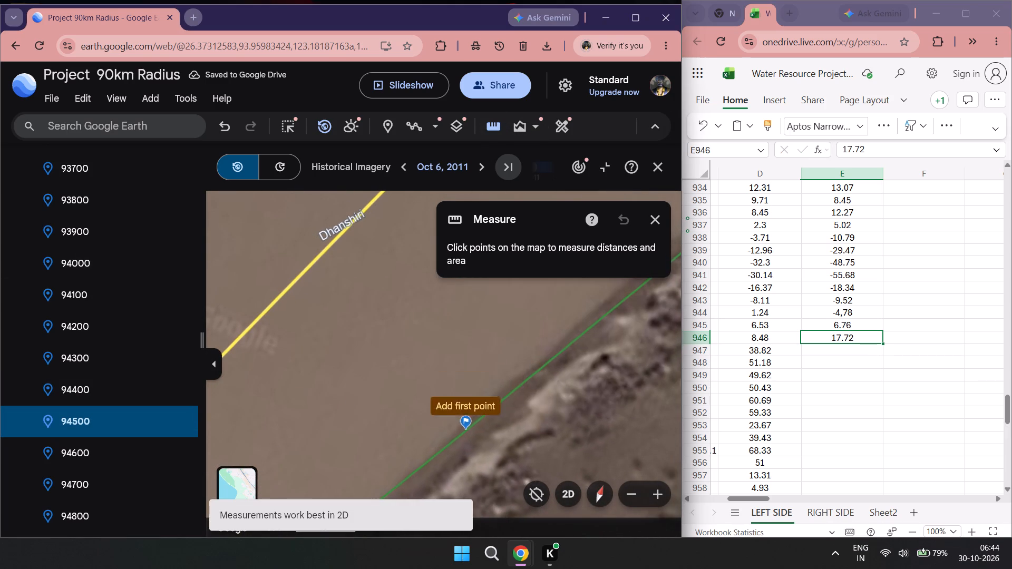
pyautogui.click(464, 431)
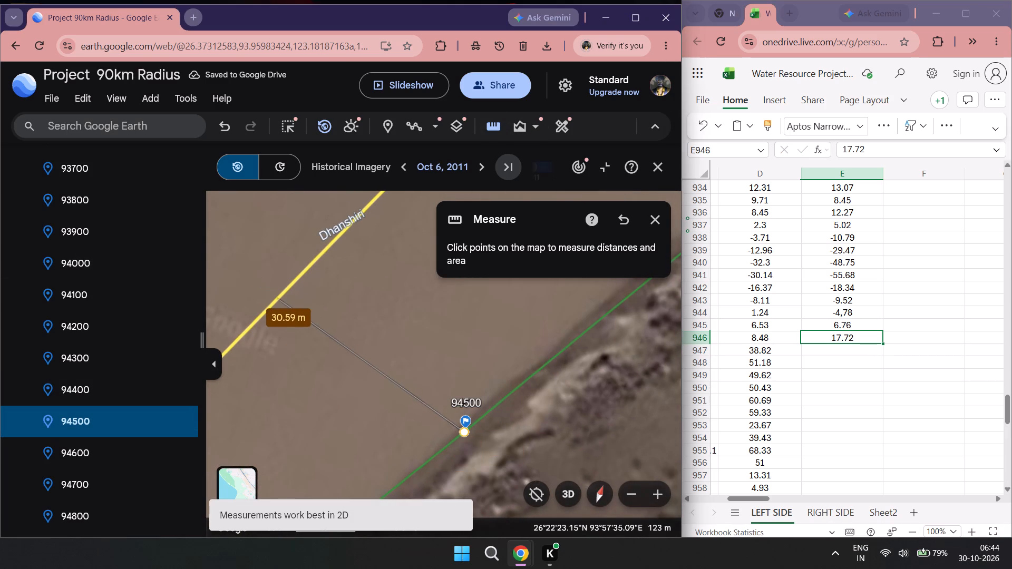
pyautogui.doubleClick(855, 349)
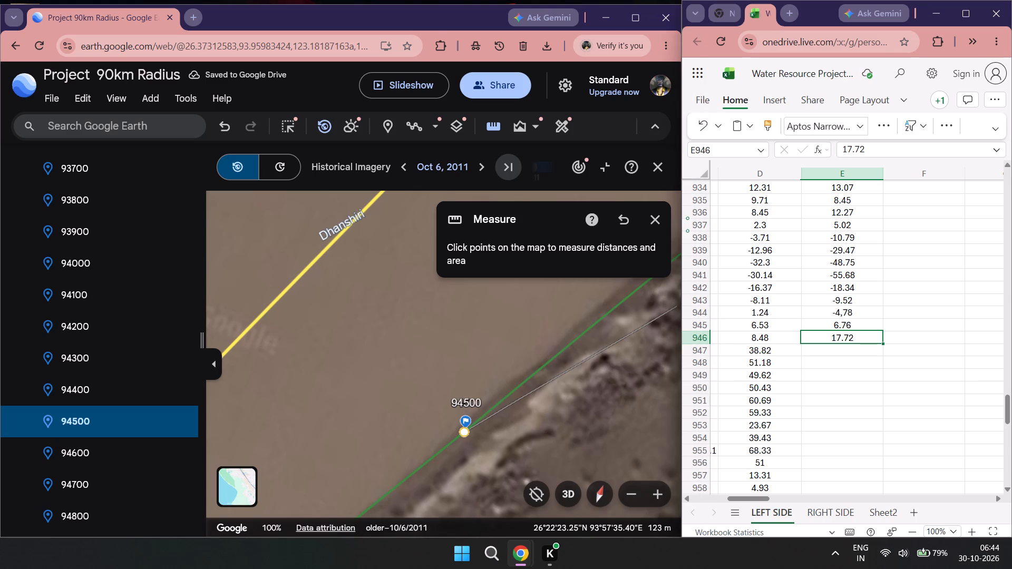
pyautogui.write('30.')
pyautogui.write('35')
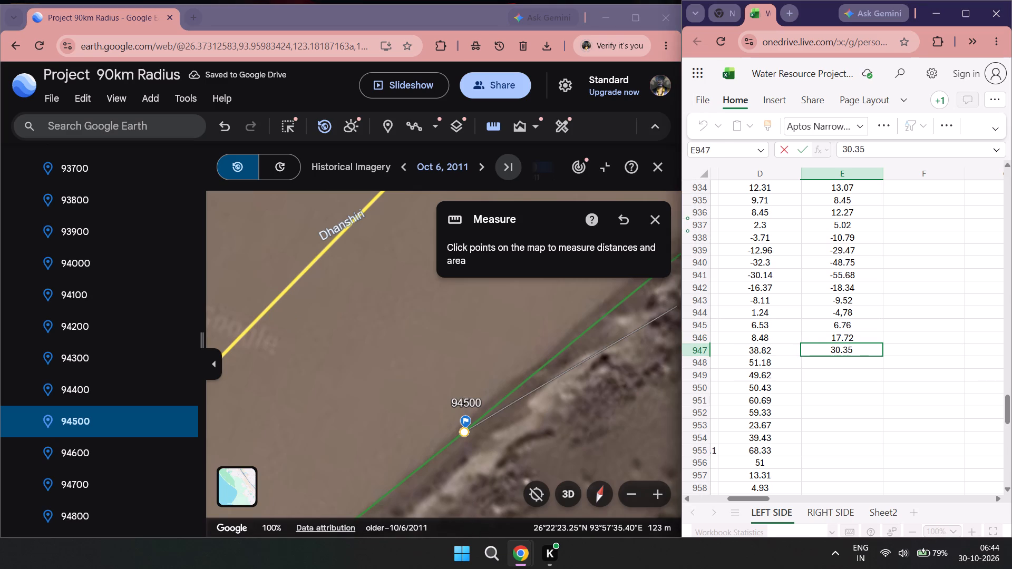
pyautogui.scroll(-2, 528, 389)
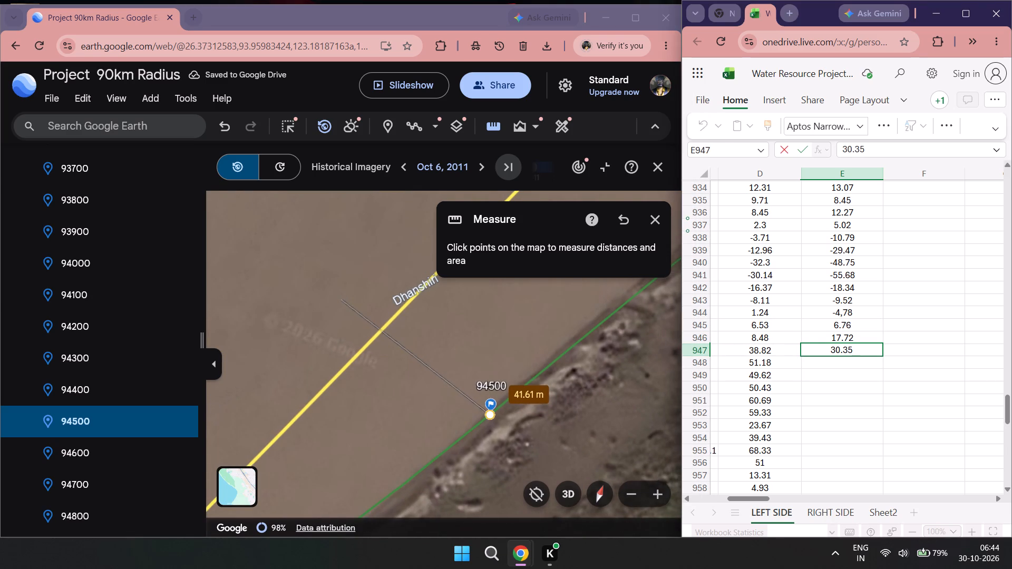
# Fly to the 94600 placemark, measure from its marker to the yellow bank line, and record 42.39 in cell E948.
pyautogui.doubleClick(124, 445)
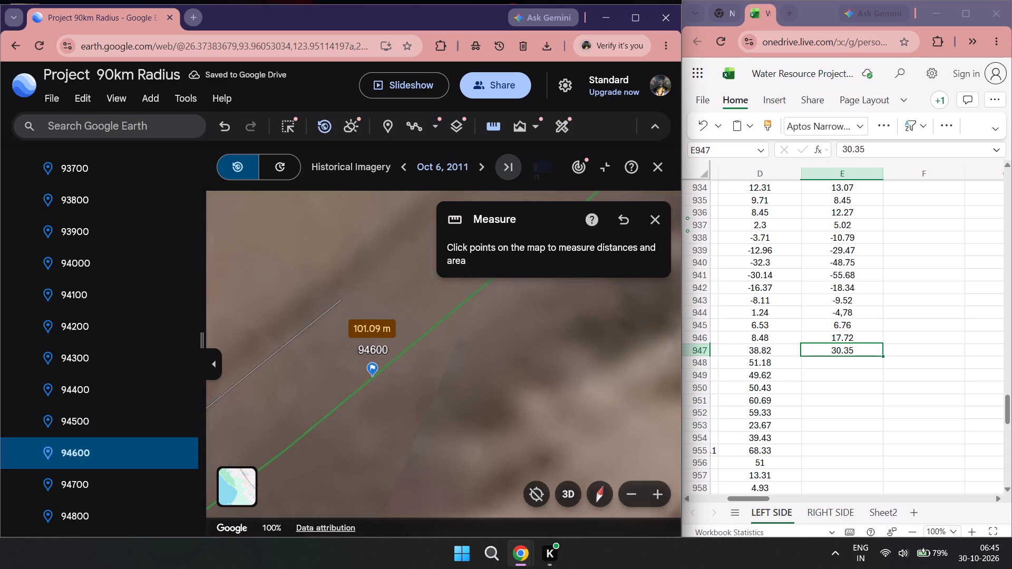
pyautogui.scroll(-3, 359, 309)
pyautogui.moveTo(354, 309); pyautogui.dragTo(520, 398)
pyautogui.scroll(-3, 518, 398)
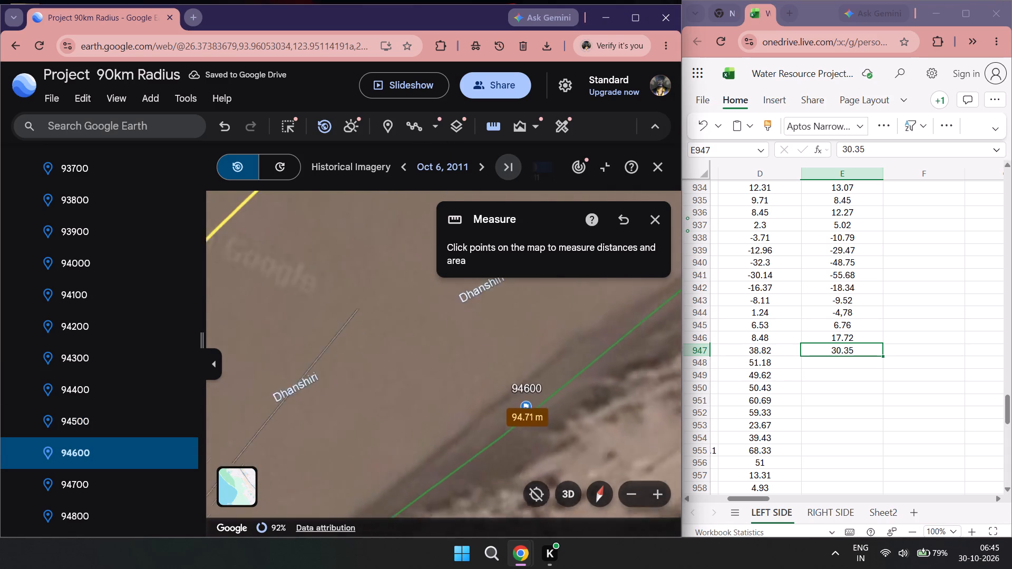
pyautogui.click(497, 127)
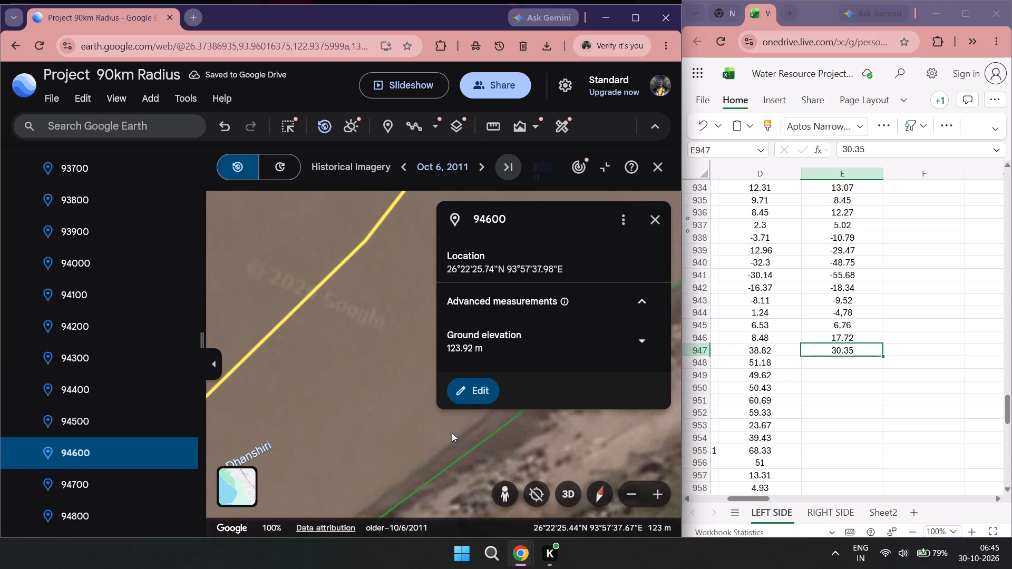
pyautogui.moveTo(452, 433); pyautogui.dragTo(435, 517)
pyautogui.moveTo(440, 498); pyautogui.dragTo(434, 443)
pyautogui.click(503, 123)
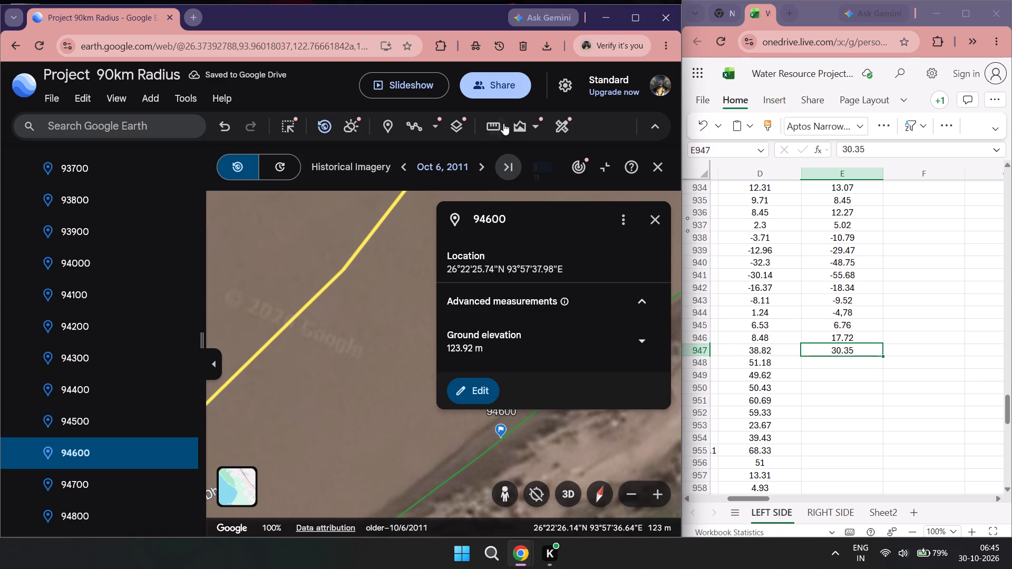
pyautogui.click(500, 439)
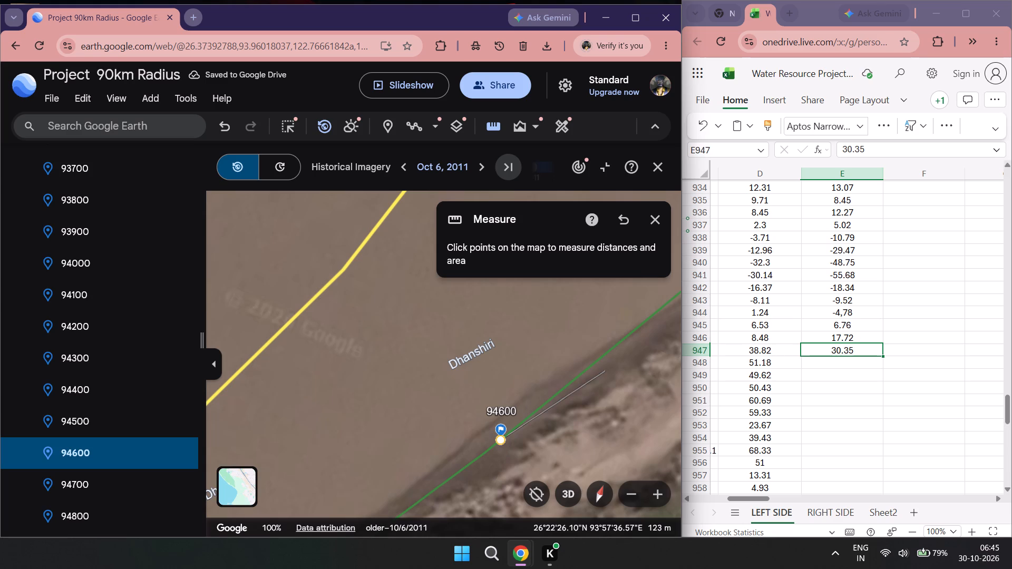
pyautogui.doubleClick(831, 365)
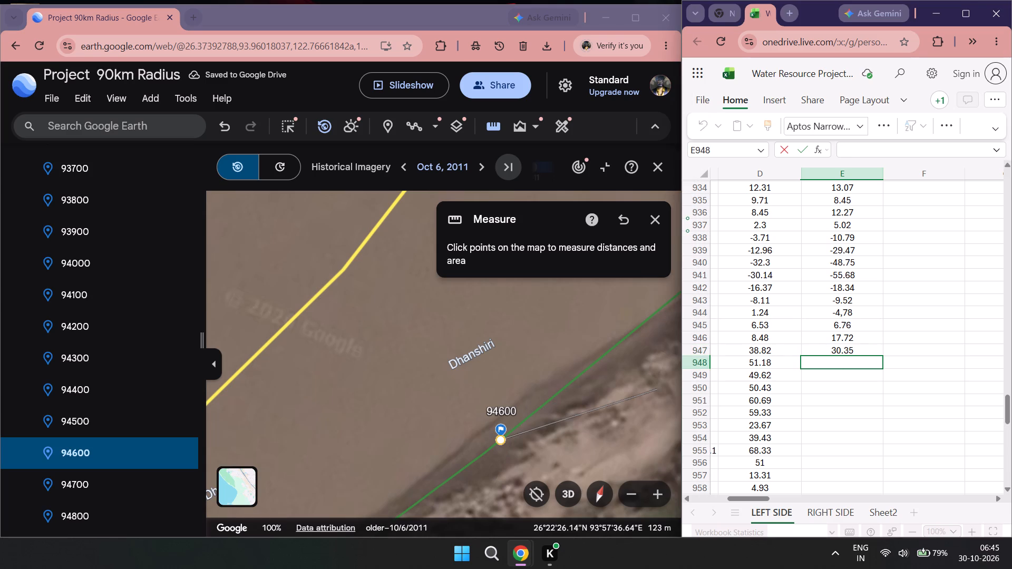
pyautogui.write('42.')
pyautogui.press('3')
pyautogui.press('9')
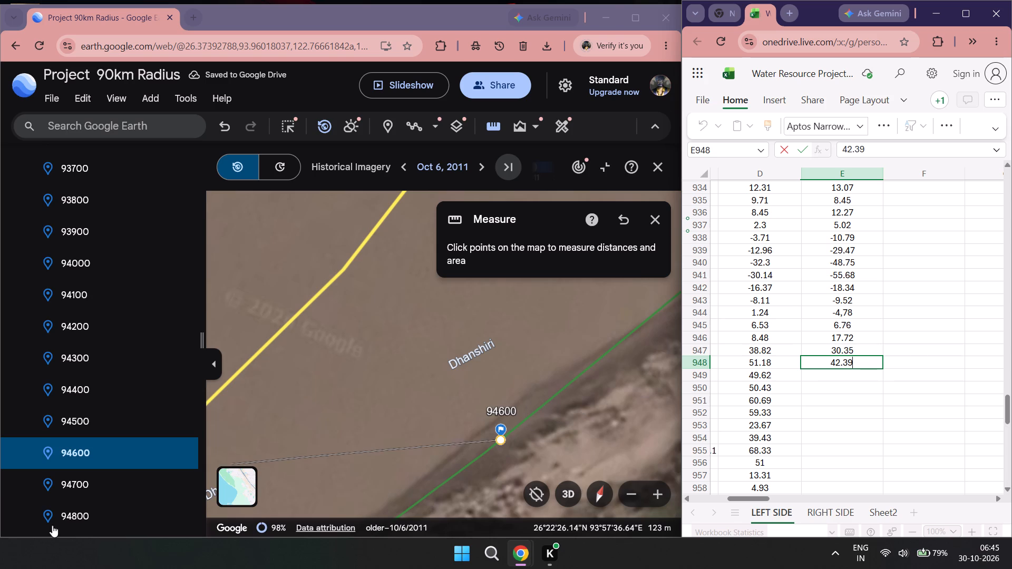
# Fly to the 94700 placemark, measure from its marker to the yellow bank line, and record 64.31 in cell E949.
pyautogui.doubleClick(96, 473)
pyautogui.scroll(-6, 279, 366)
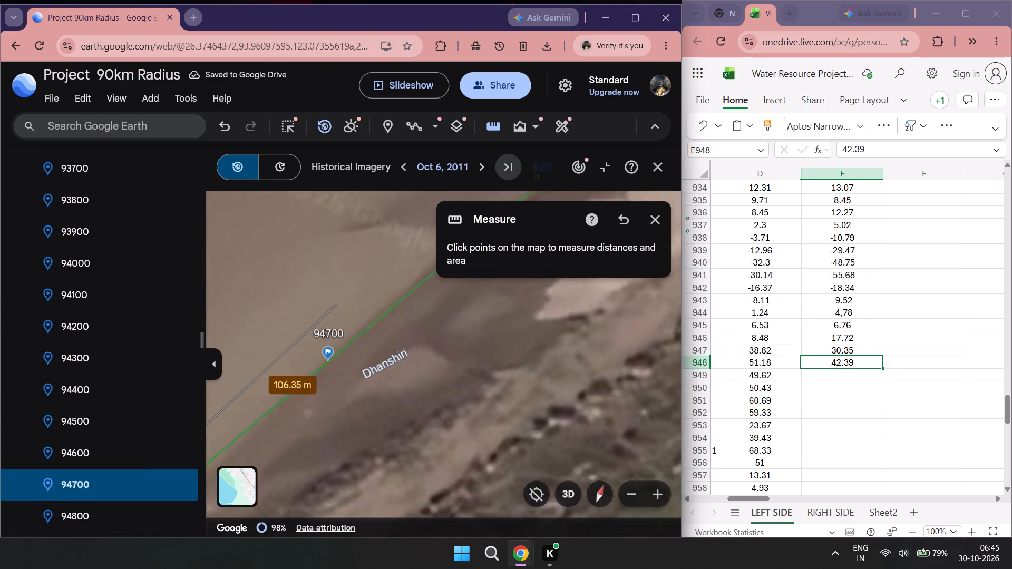
pyautogui.moveTo(280, 362); pyautogui.dragTo(492, 419)
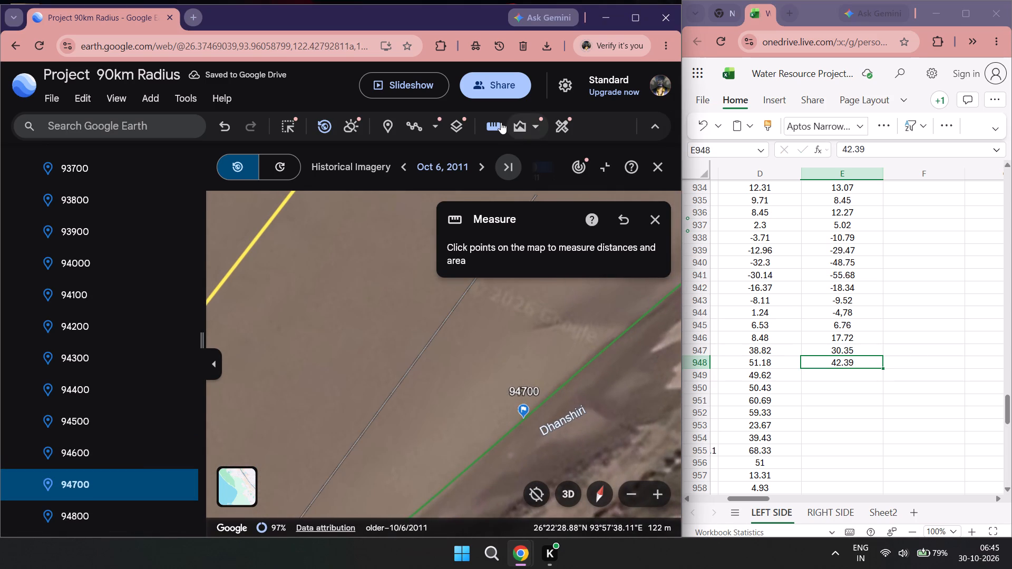
pyautogui.doubleClick(500, 122)
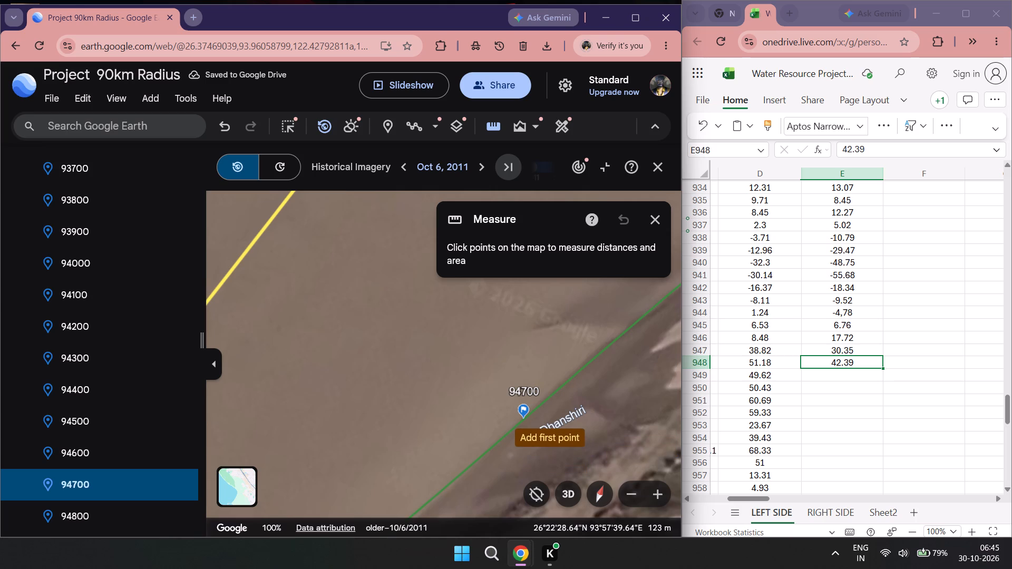
pyautogui.click(525, 417)
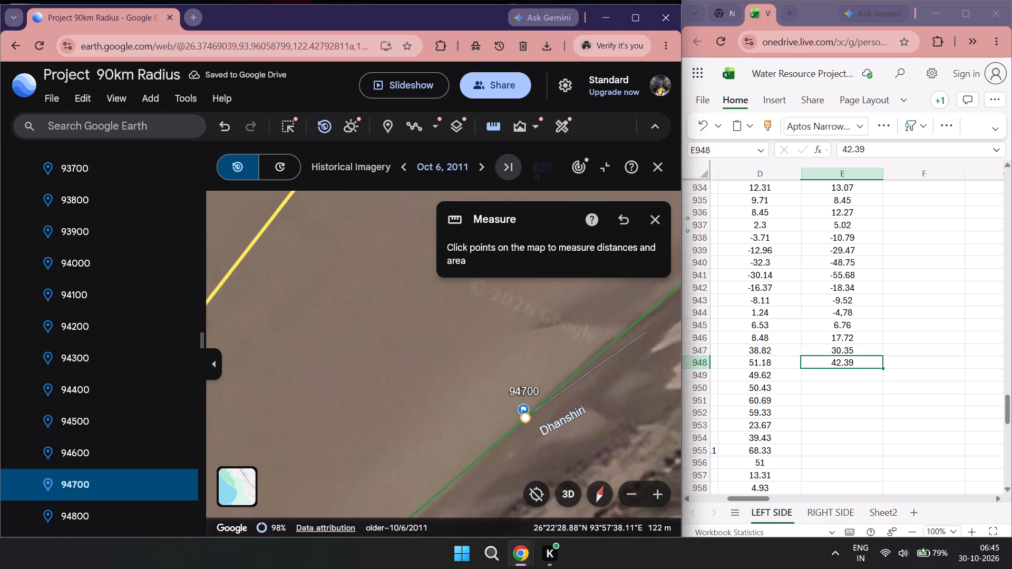
pyautogui.doubleClick(830, 372)
pyautogui.write('64.31')
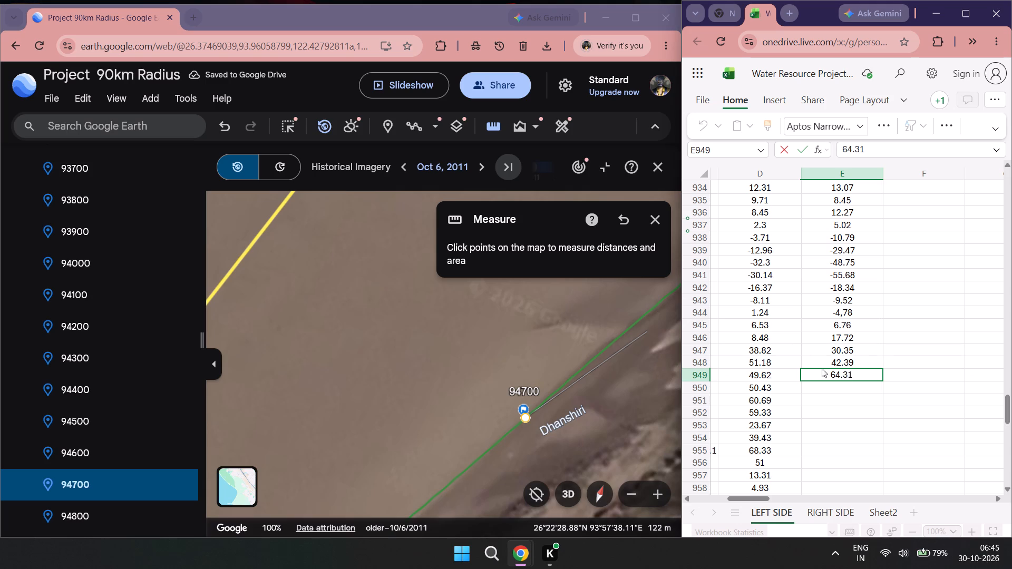
# Fly to the 94800 placemark, measure from its marker to the yellow bank line, and record 50.55 in cell E950.
pyautogui.doubleClick(106, 521)
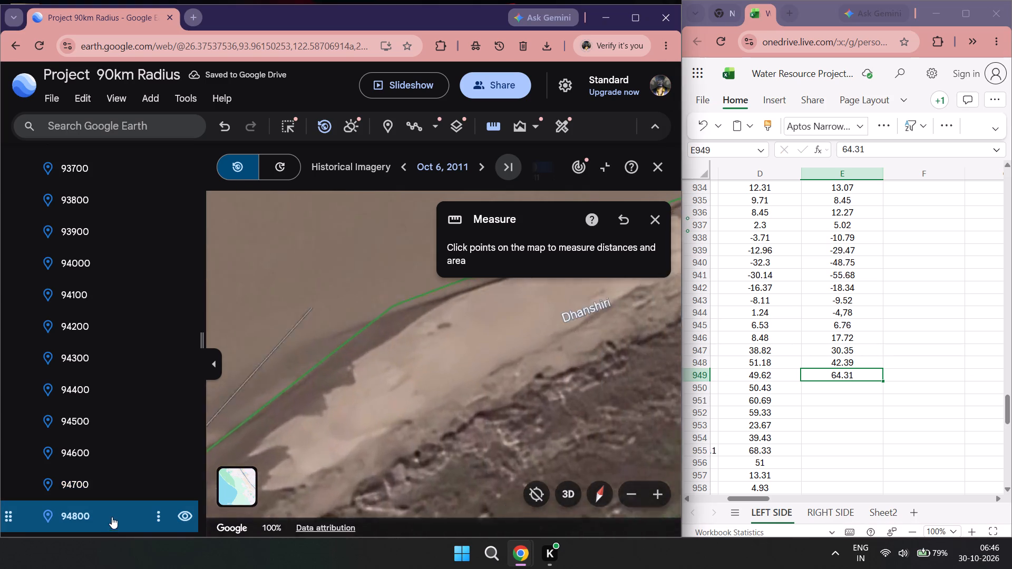
pyautogui.scroll(-5, 320, 384)
pyautogui.moveTo(320, 378); pyautogui.dragTo(365, 472)
pyautogui.scroll(-2, 365, 457)
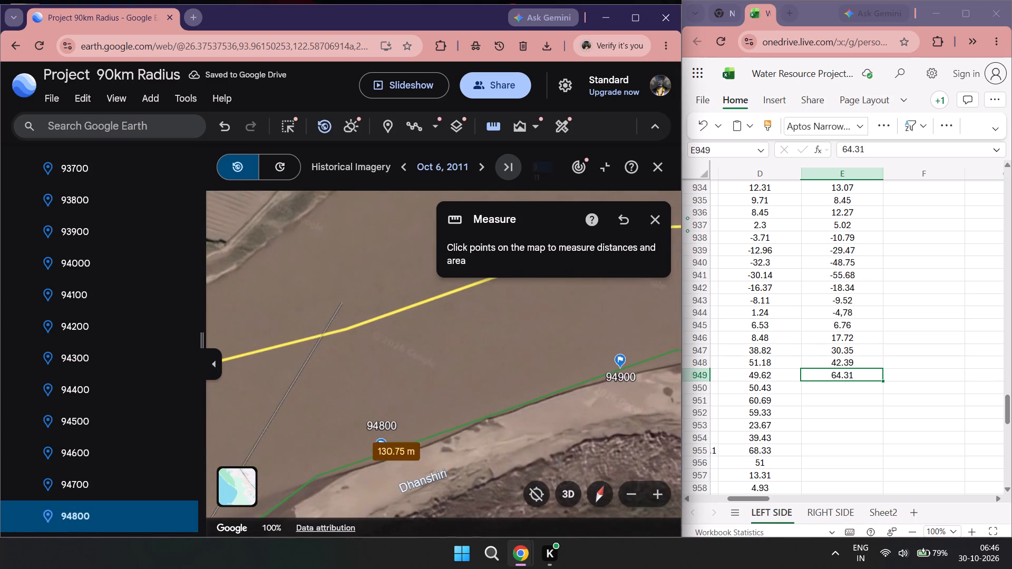
pyautogui.click(488, 129)
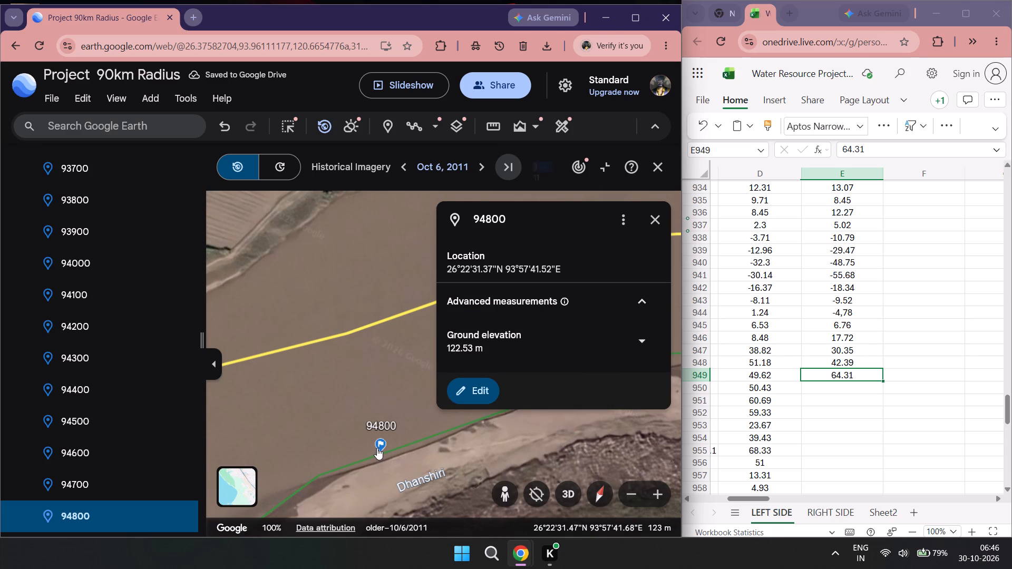
pyautogui.click(497, 118)
pyautogui.click(382, 453)
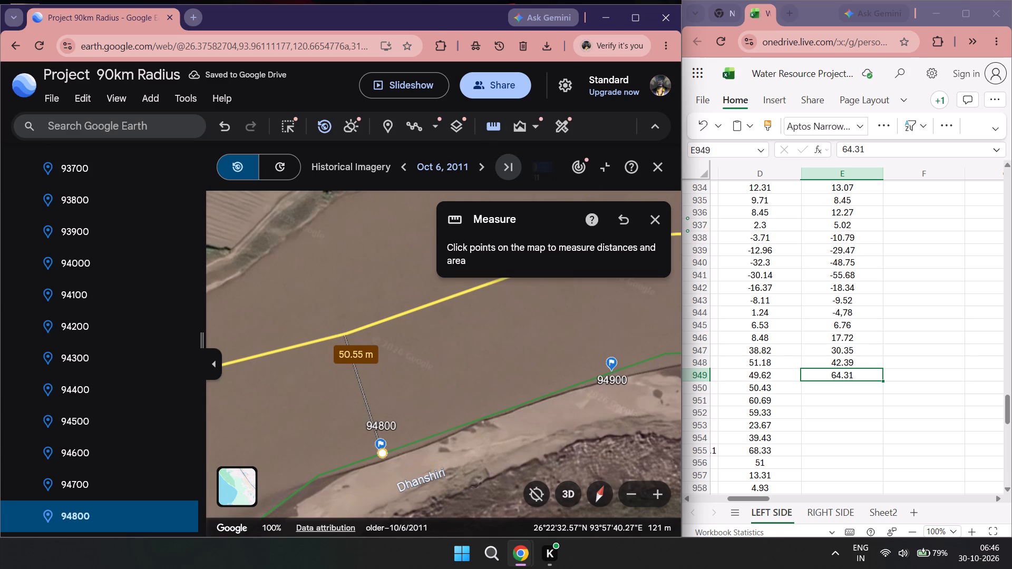
pyautogui.doubleClick(855, 387)
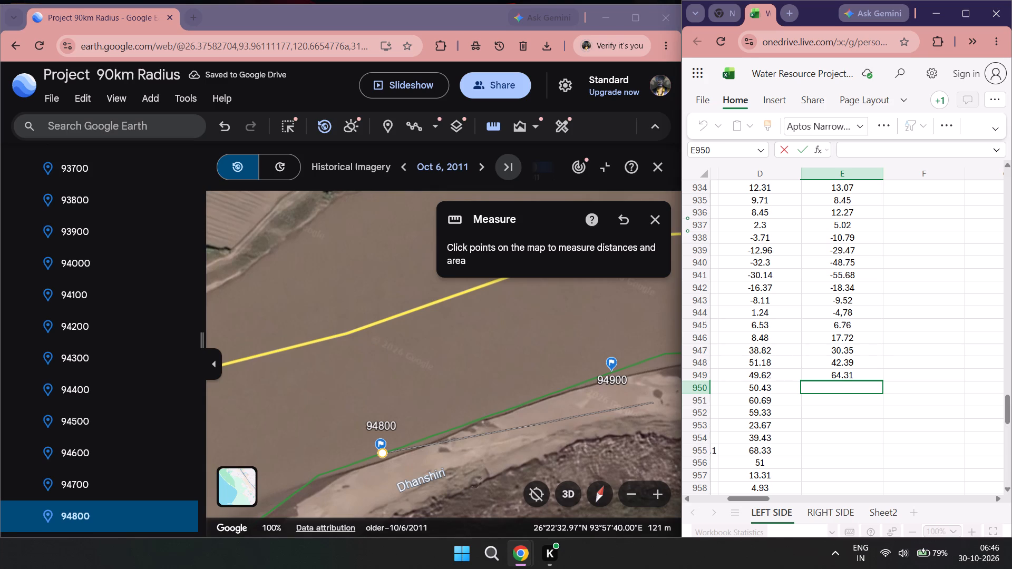
pyautogui.write('50.55')
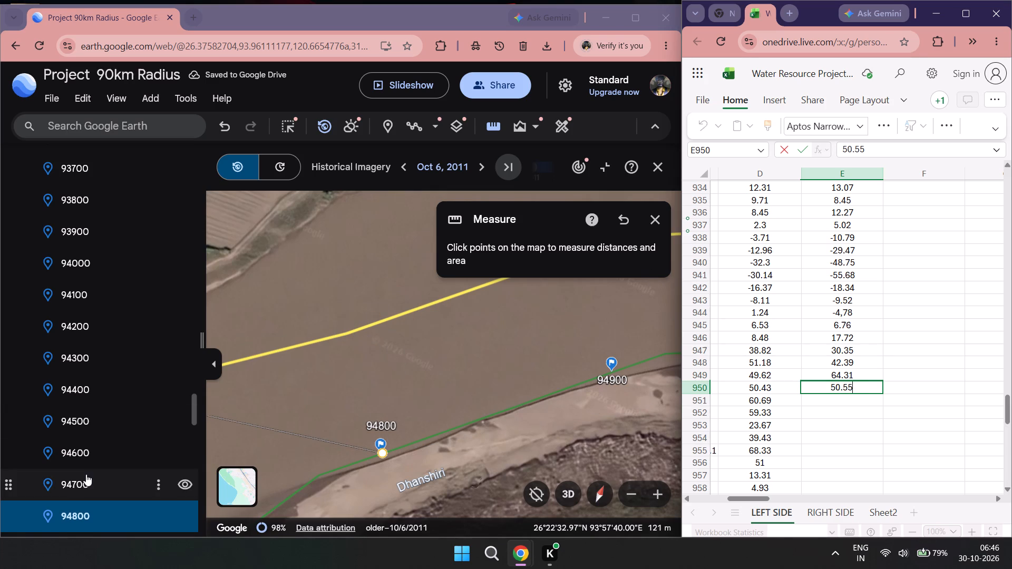
# Fly to the 94900 placemark, measure from its marker to the yellow bank line, and record 50.36 in cell E951.
pyautogui.scroll(-7, 87, 473)
pyautogui.doubleClick(87, 173)
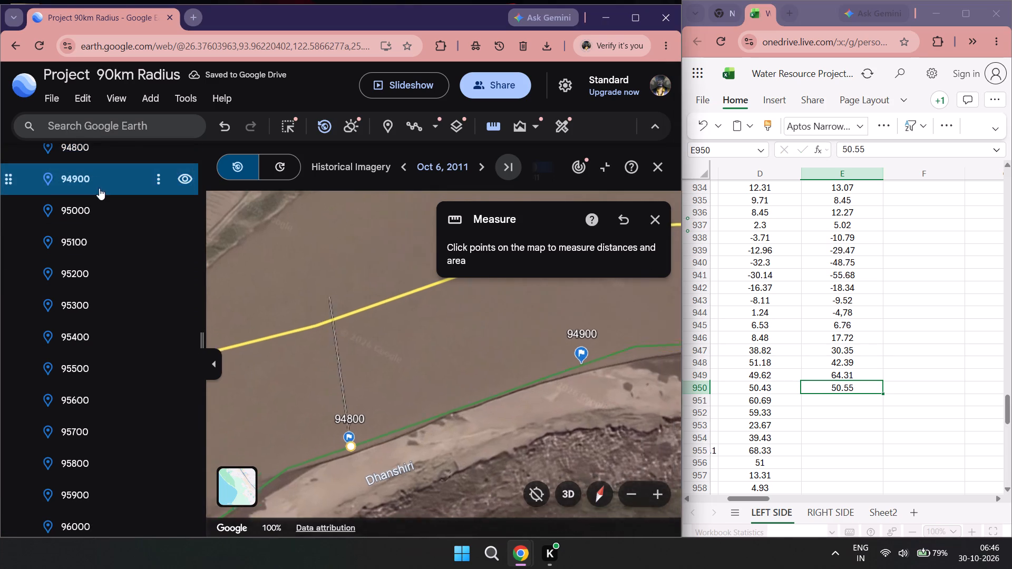
pyautogui.scroll(-3, 398, 310)
pyautogui.moveTo(398, 312); pyautogui.dragTo(412, 401)
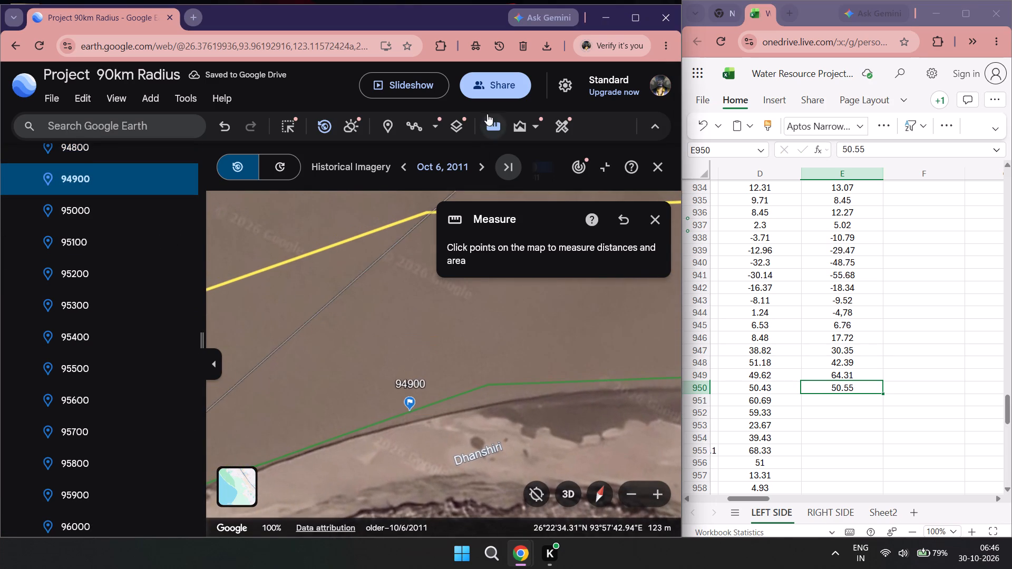
pyautogui.click(493, 120)
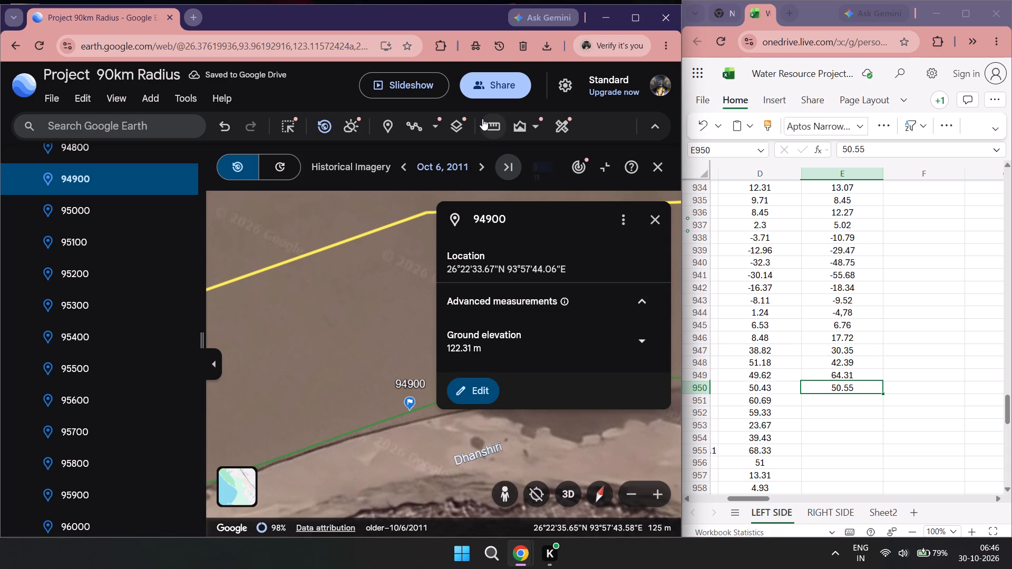
pyautogui.click(485, 124)
pyautogui.click(410, 412)
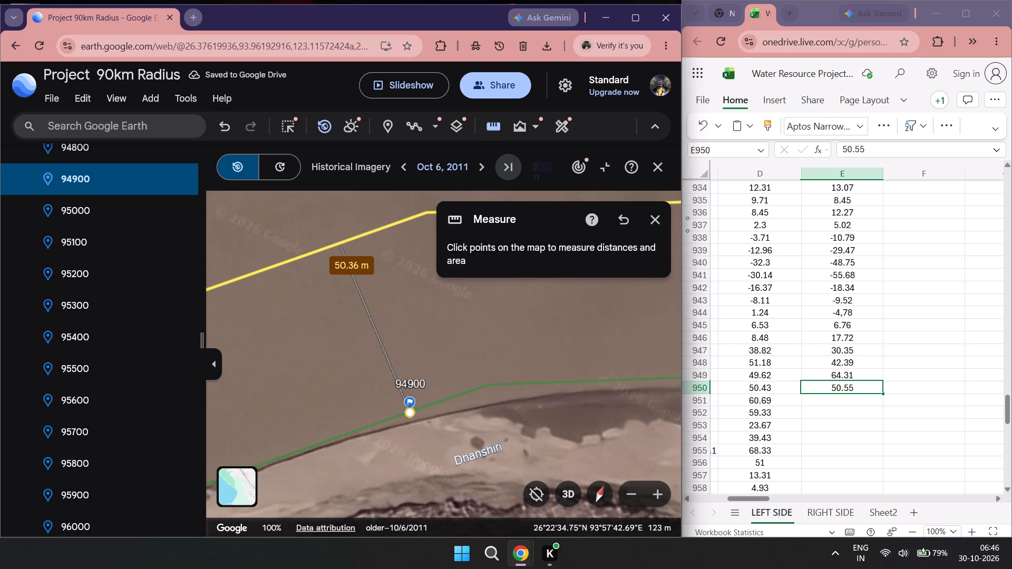
pyautogui.doubleClick(824, 403)
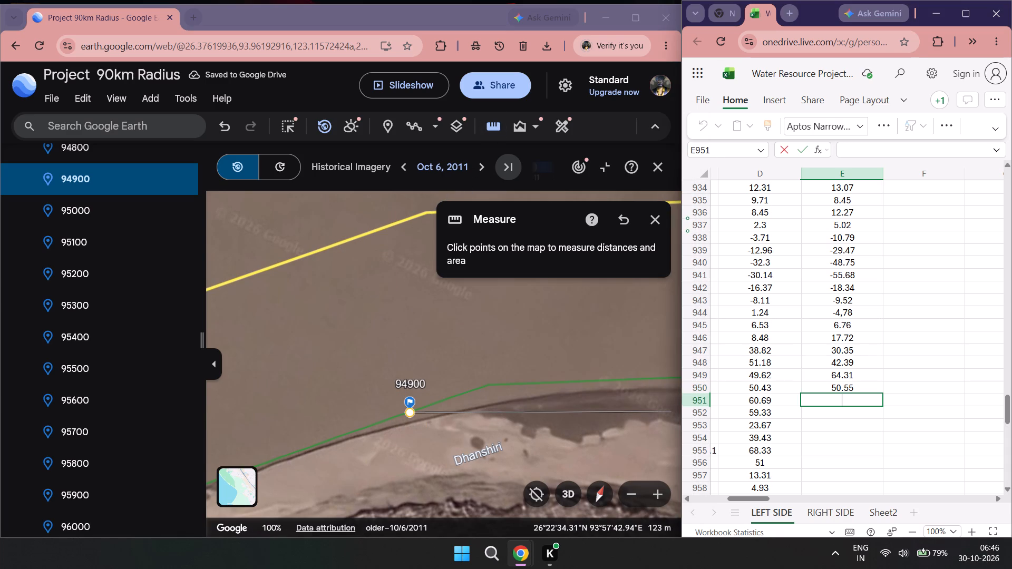
pyautogui.write('50.36')
# Fly to the 95000 placemark, measure from its marker to the yellow bank line, and record 49.76 in cell E952.
pyautogui.doubleClick(76, 199)
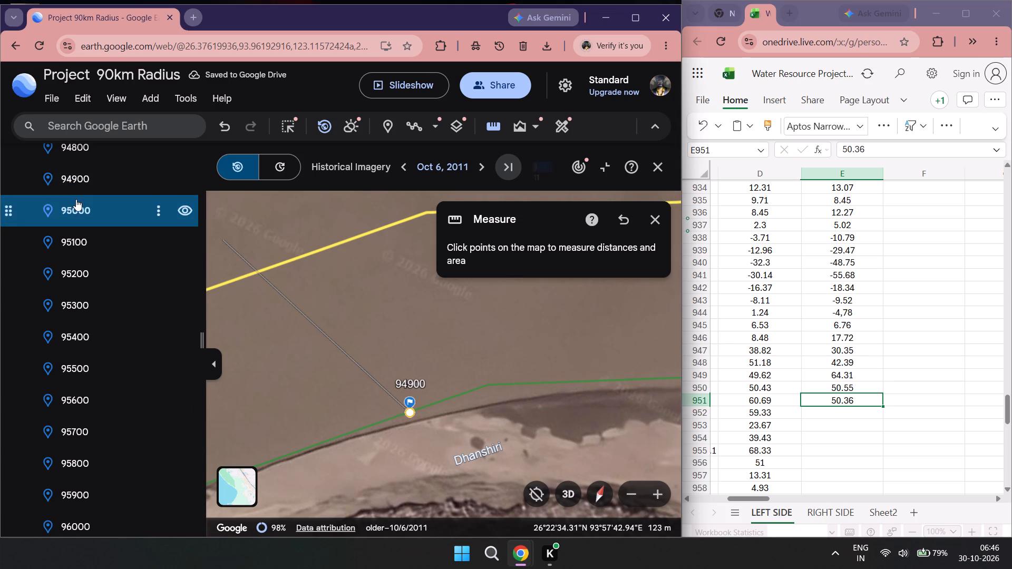
pyautogui.doubleClick(77, 202)
pyautogui.scroll(-4, 344, 327)
pyautogui.moveTo(350, 318); pyautogui.dragTo(348, 338)
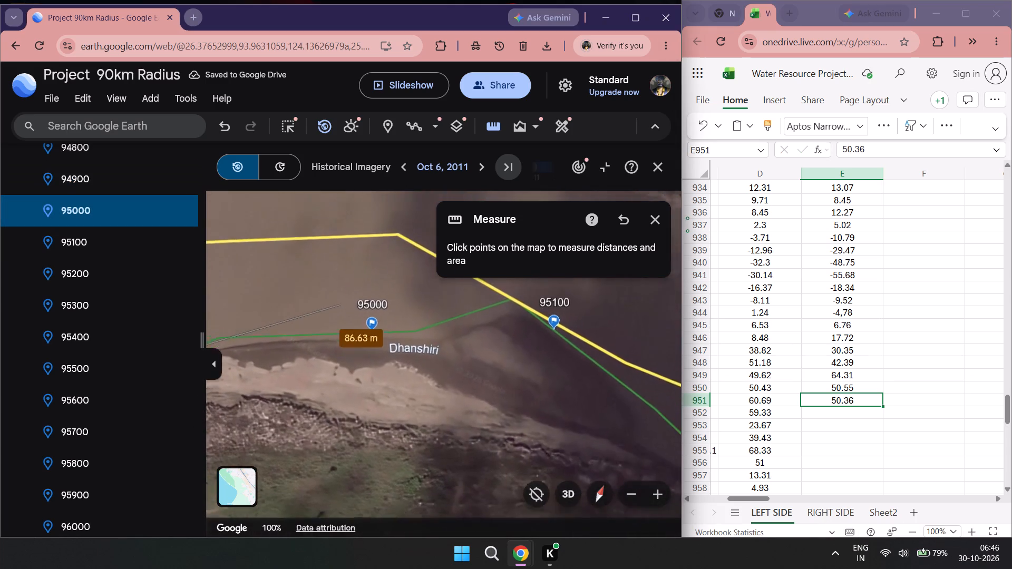
pyautogui.moveTo(348, 338); pyautogui.dragTo(348, 341)
pyautogui.doubleClick(493, 127)
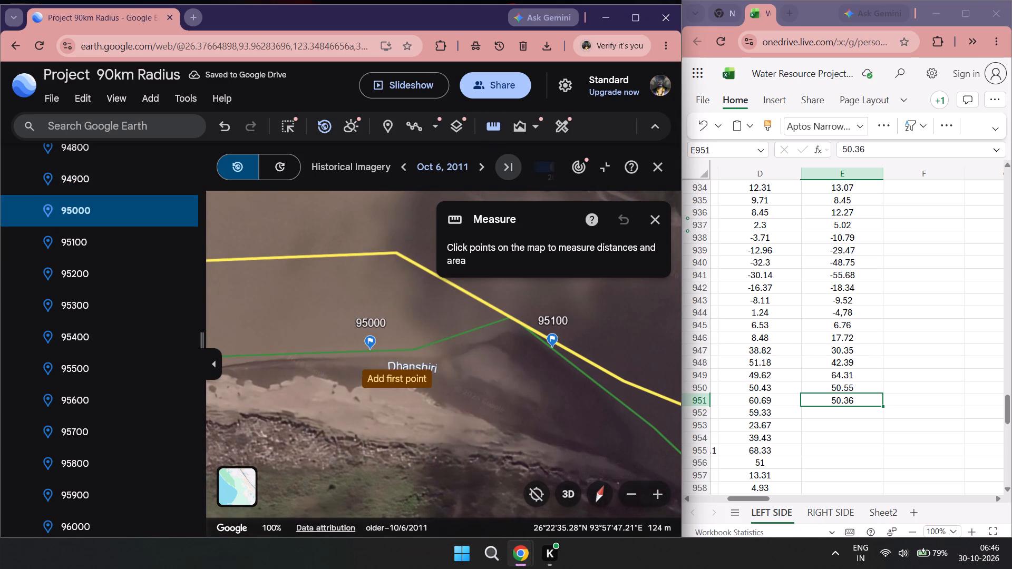
pyautogui.click(371, 351)
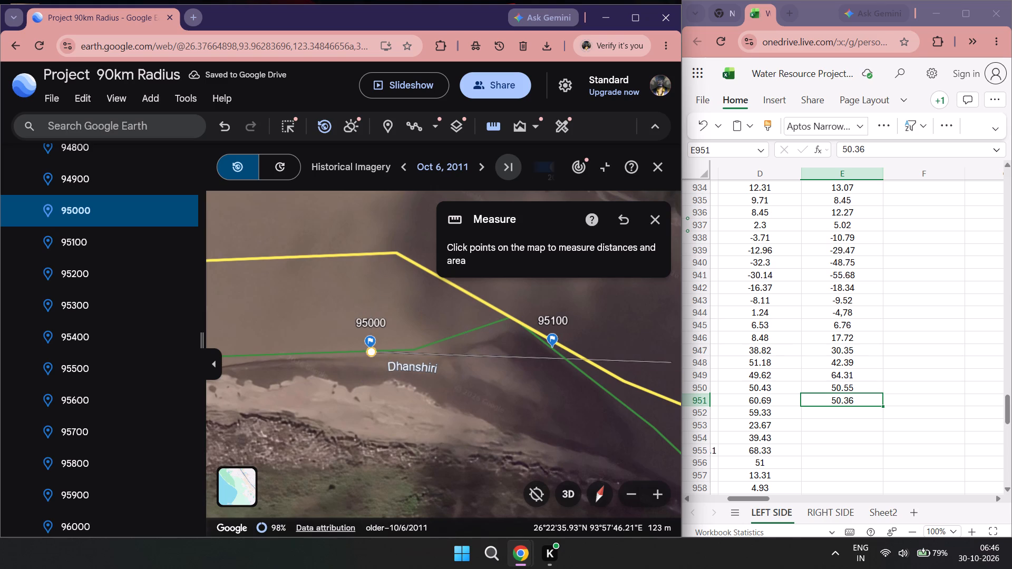
pyautogui.doubleClick(835, 414)
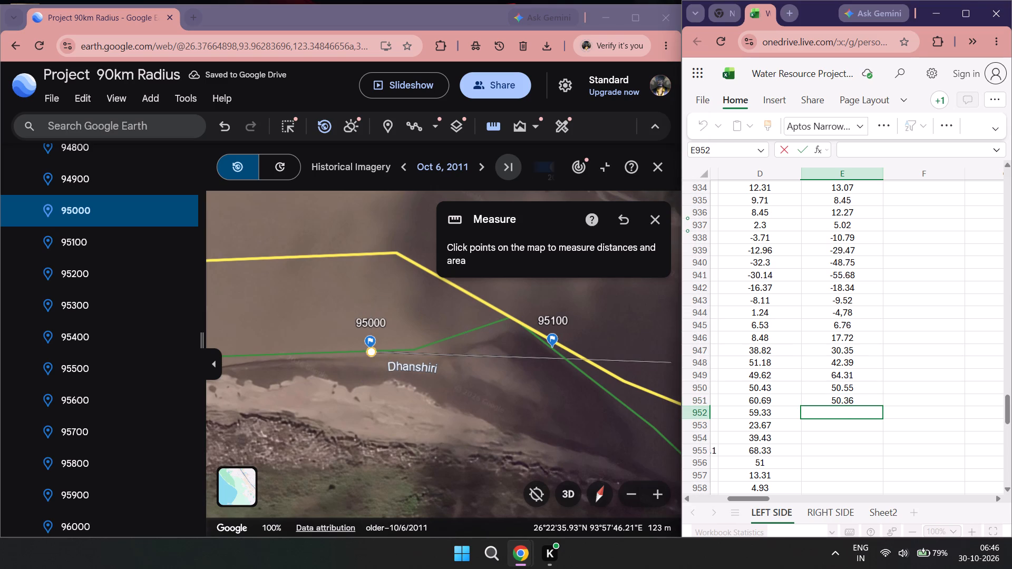
pyautogui.write('49.')
pyautogui.write('76')
# Fly to the 95100 placemark, measure from its marker to the yellow bank line, and record 3.48 in cell E953.
pyautogui.doubleClick(98, 237)
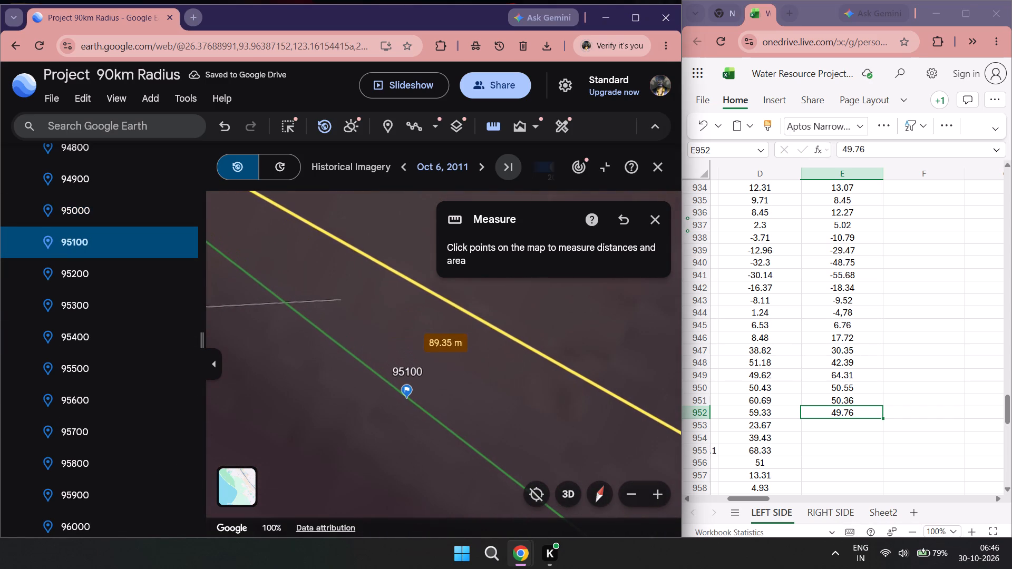
pyautogui.doubleClick(491, 123)
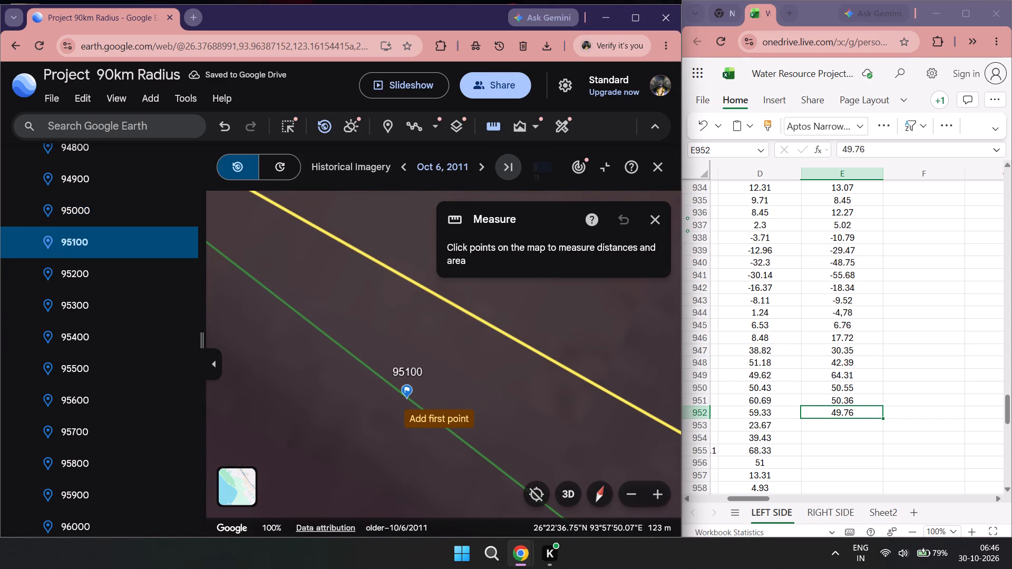
pyautogui.click(409, 399)
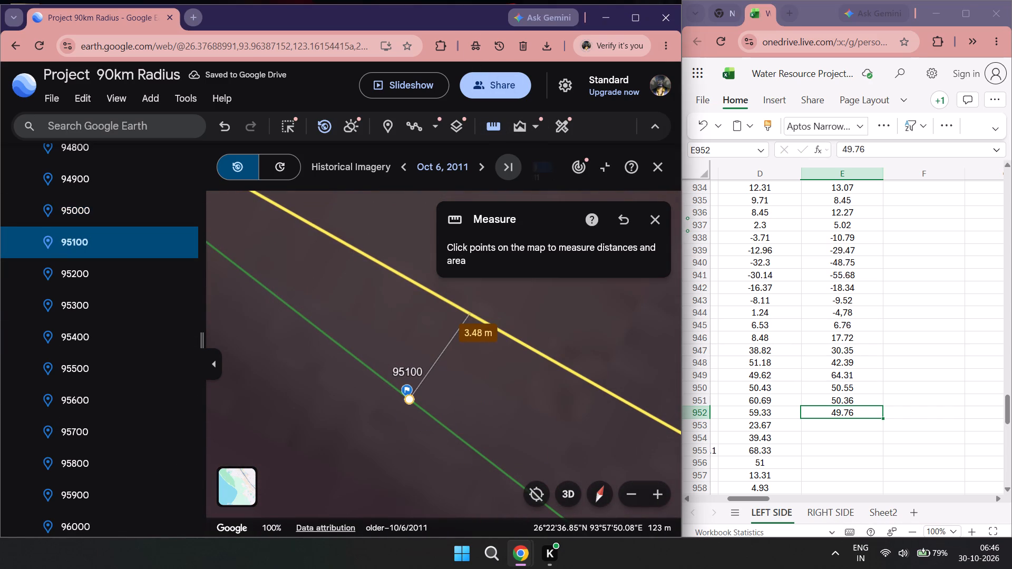
pyautogui.doubleClick(854, 427)
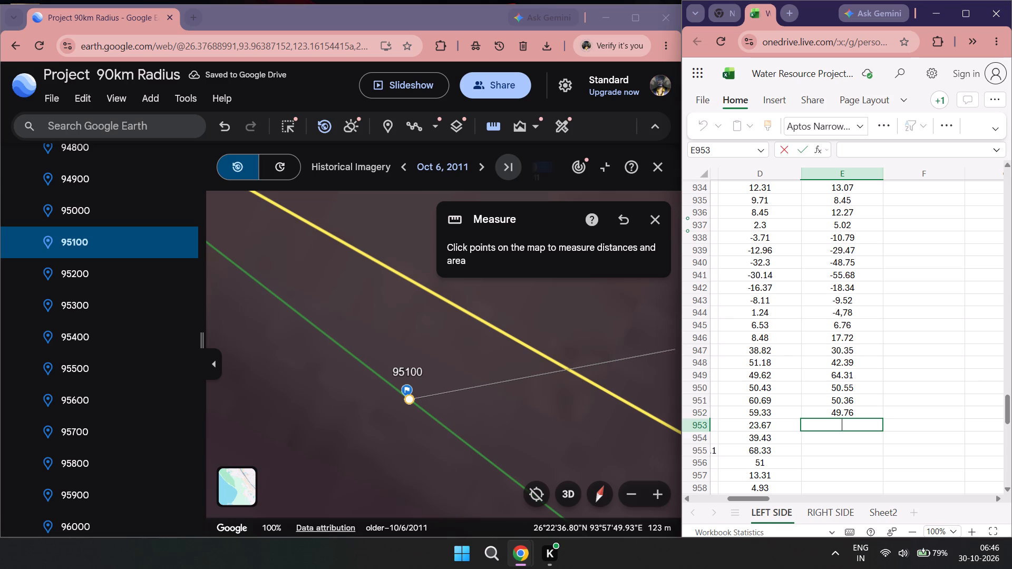
pyautogui.write('3.48')
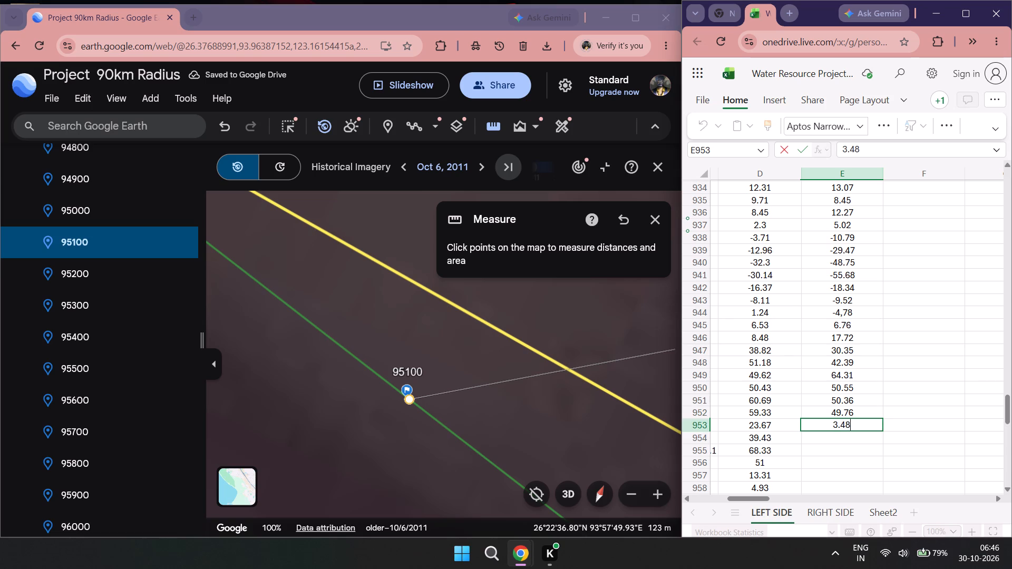
# Fly to the 95200 placemark, measure from its marker to the yellow bank line, and record 29.52 in cell E954.
pyautogui.doubleClick(80, 263)
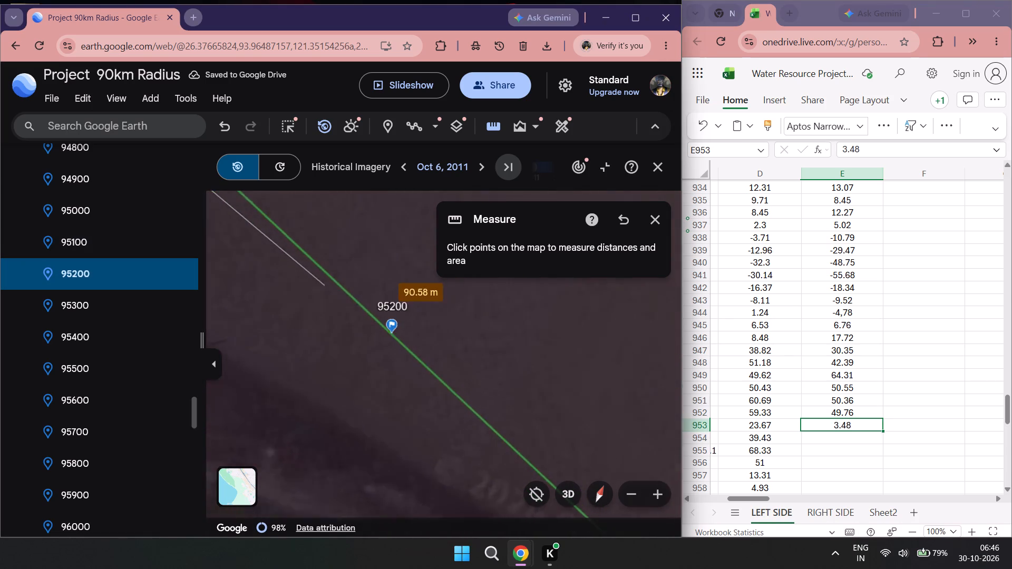
pyautogui.scroll(-5, 410, 272)
pyautogui.moveTo(404, 280); pyautogui.dragTo(362, 396)
pyautogui.doubleClick(493, 127)
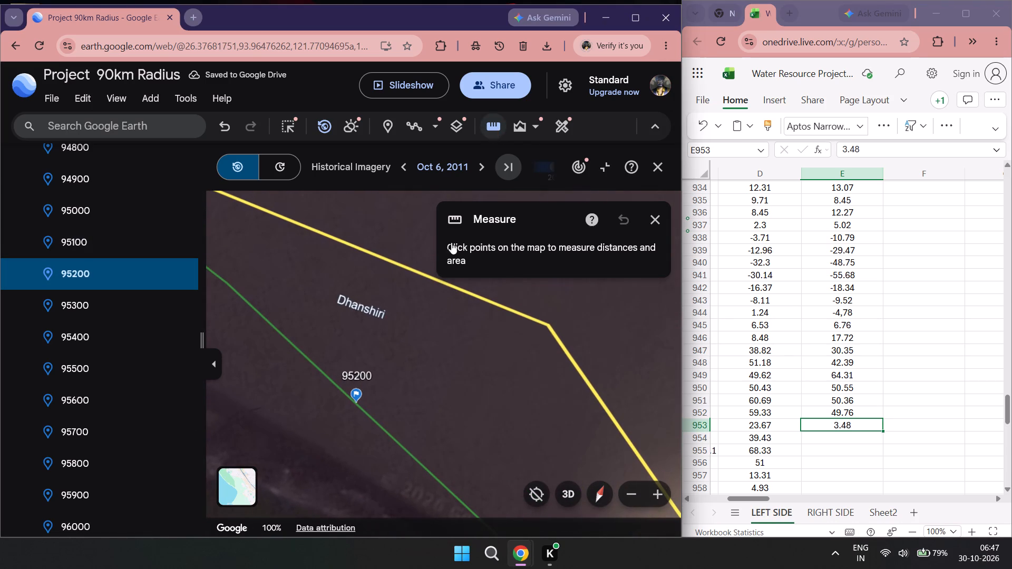
pyautogui.click(357, 405)
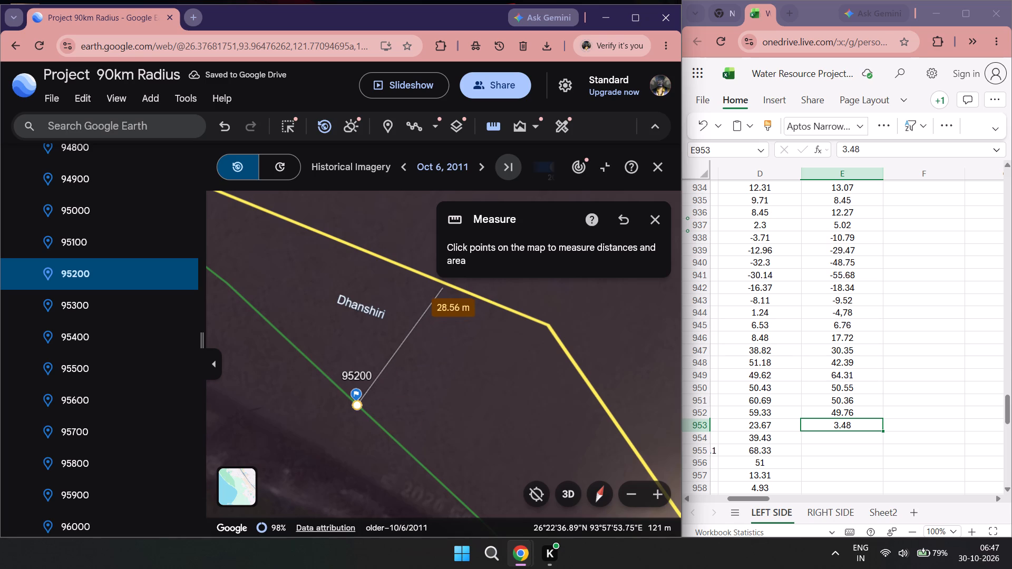
pyautogui.doubleClick(848, 434)
pyautogui.write('29.52')
# Fly to the 95300 placemark, measure from its marker to the yellow bank line, and record 27.53 in cell E955.
pyautogui.doubleClick(78, 308)
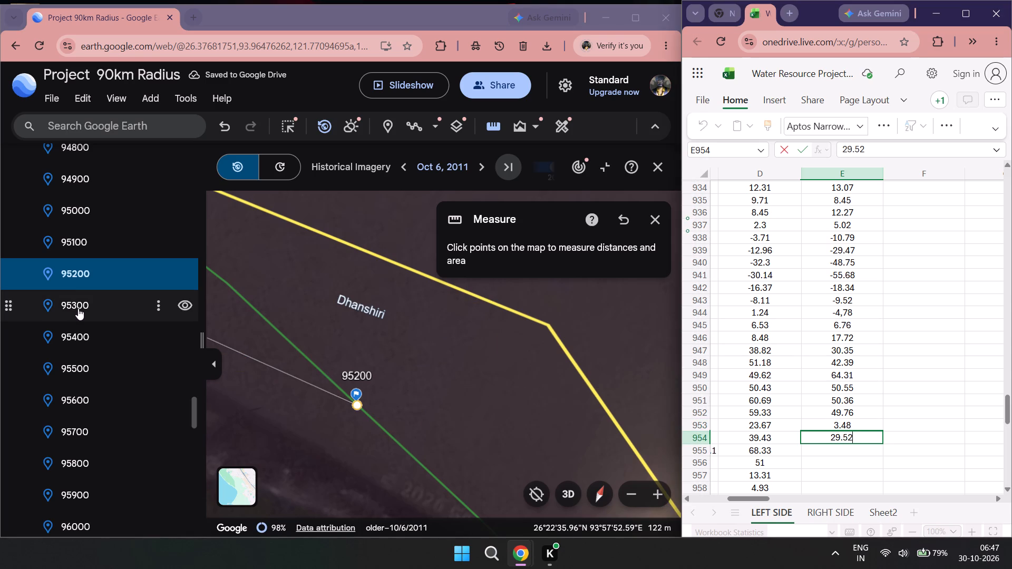
pyautogui.scroll(-3, 440, 371)
pyautogui.moveTo(441, 371); pyautogui.dragTo(426, 390)
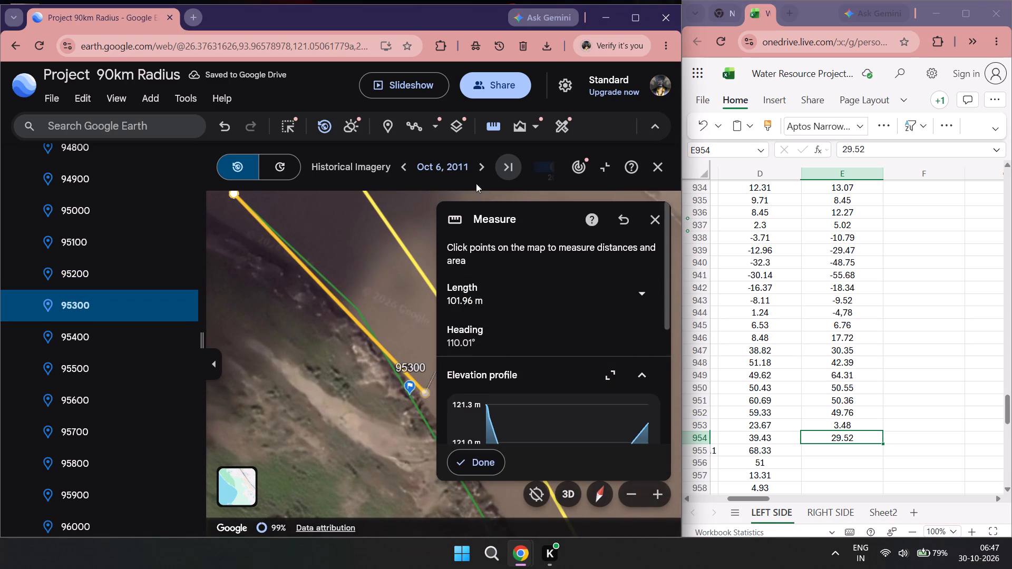
pyautogui.doubleClick(501, 121)
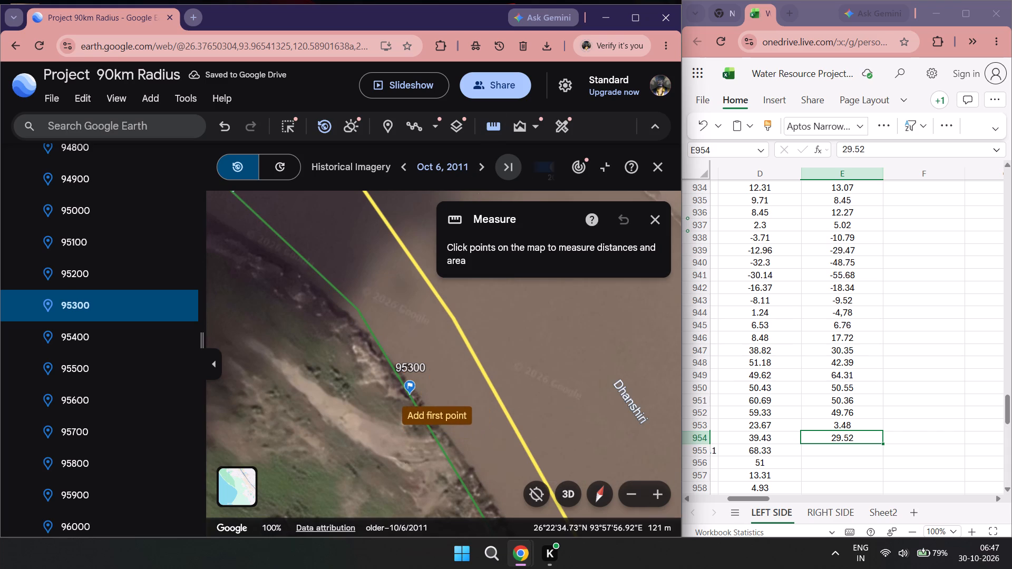
pyautogui.click(408, 396)
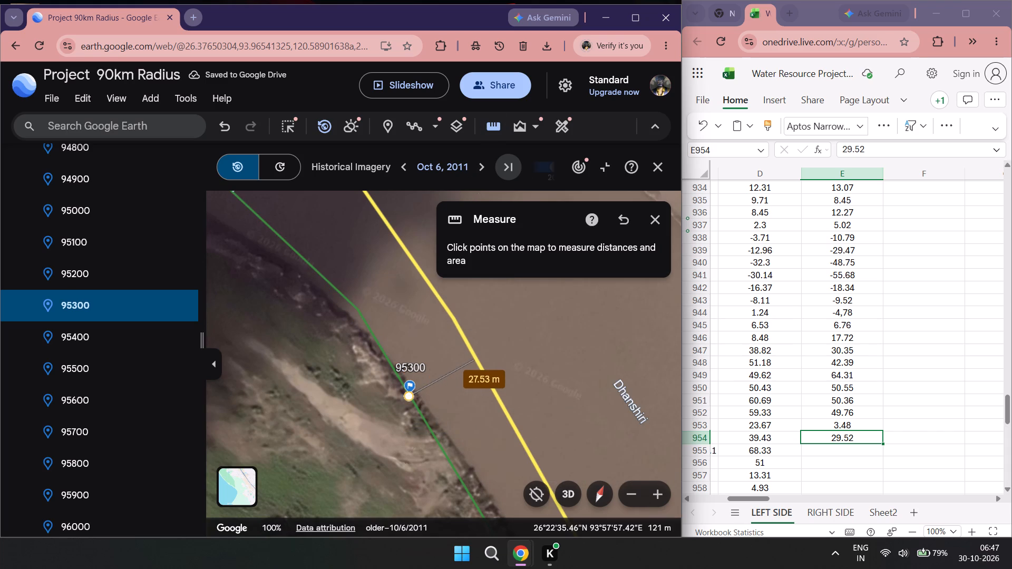
pyautogui.doubleClick(857, 451)
pyautogui.write('27.5')
pyautogui.press('3')
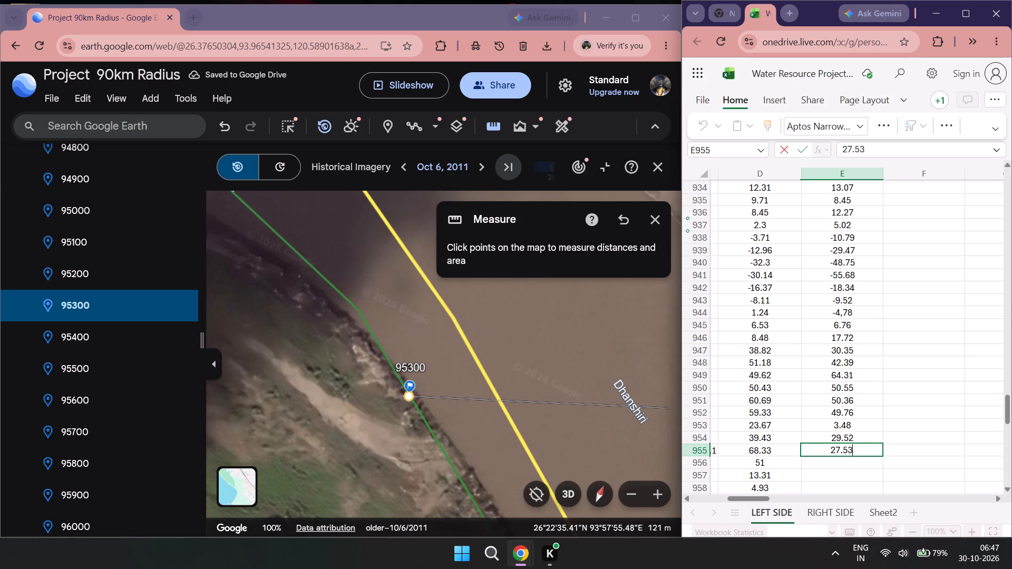
# Fly to the 95400 placemark, measure from its marker to the yellow bank line, and record 24.49 in cell E956.
pyautogui.doubleClick(84, 335)
pyautogui.moveTo(340, 251); pyautogui.dragTo(366, 349)
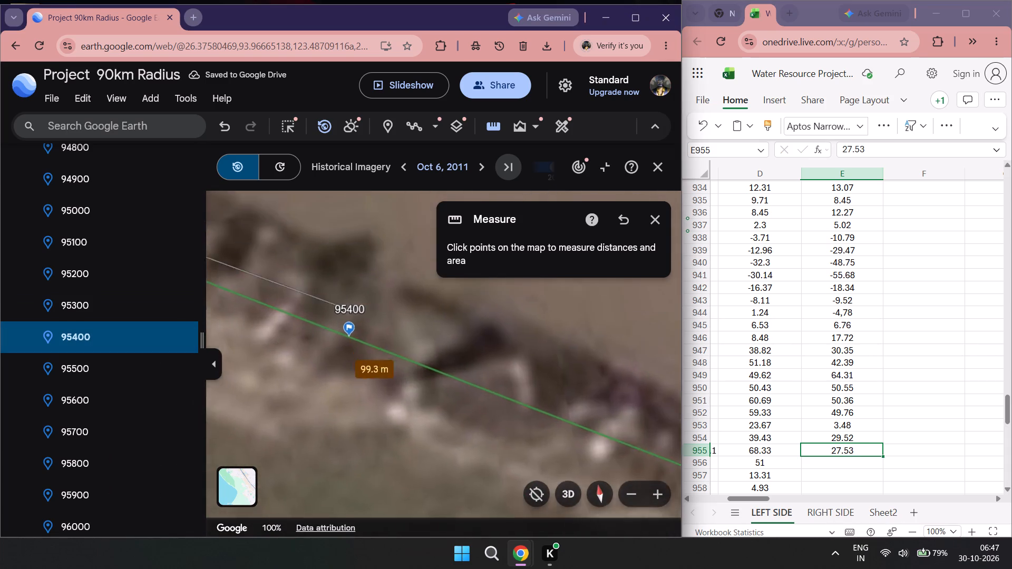
pyautogui.scroll(-3, 368, 346)
pyautogui.moveTo(373, 259); pyautogui.dragTo(366, 359)
pyautogui.doubleClick(494, 123)
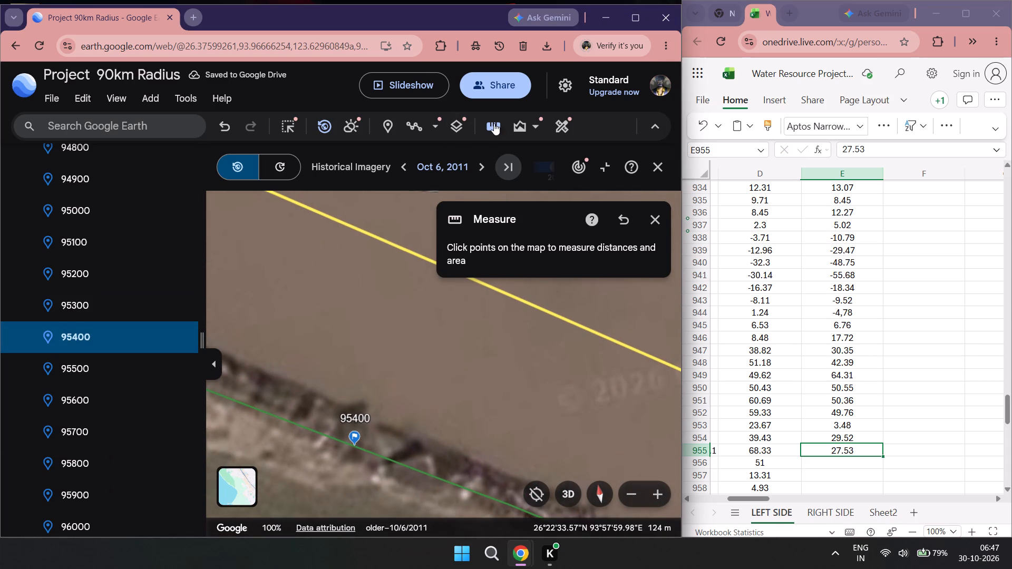
pyautogui.click(357, 449)
pyautogui.moveTo(454, 297); pyautogui.dragTo(445, 321)
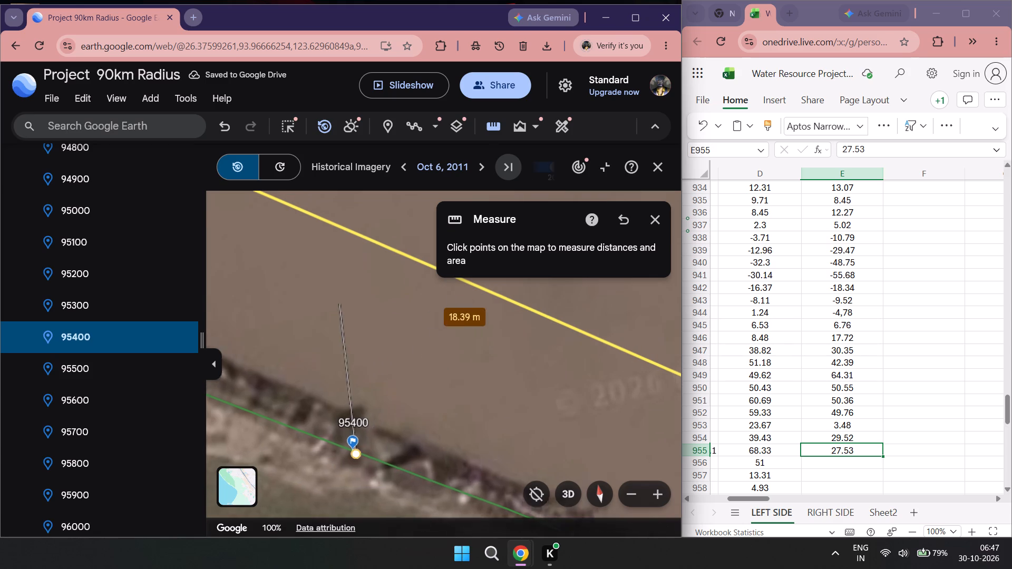
pyautogui.moveTo(445, 321); pyautogui.dragTo(435, 342)
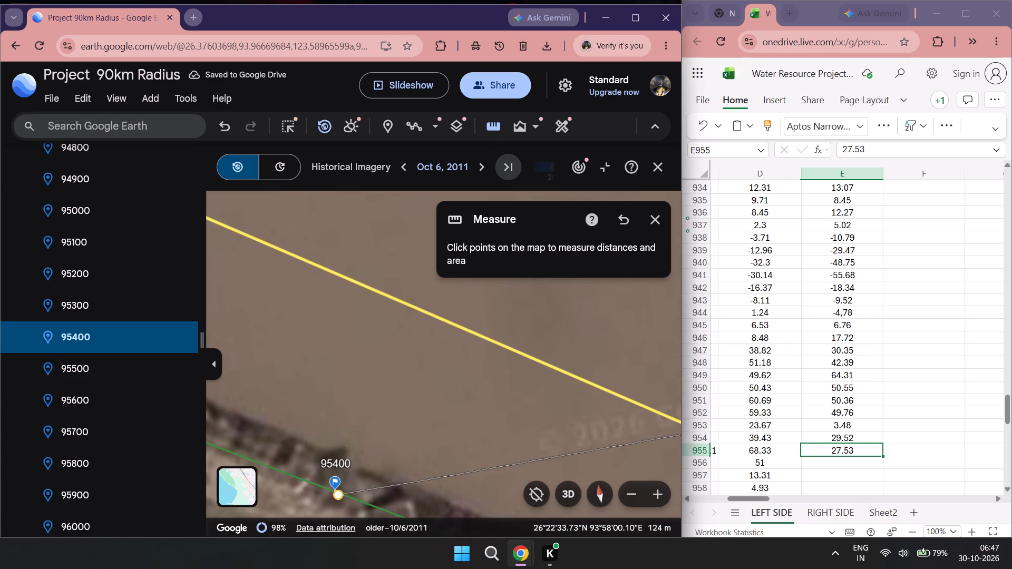
pyautogui.doubleClick(842, 461)
pyautogui.write('24.49')
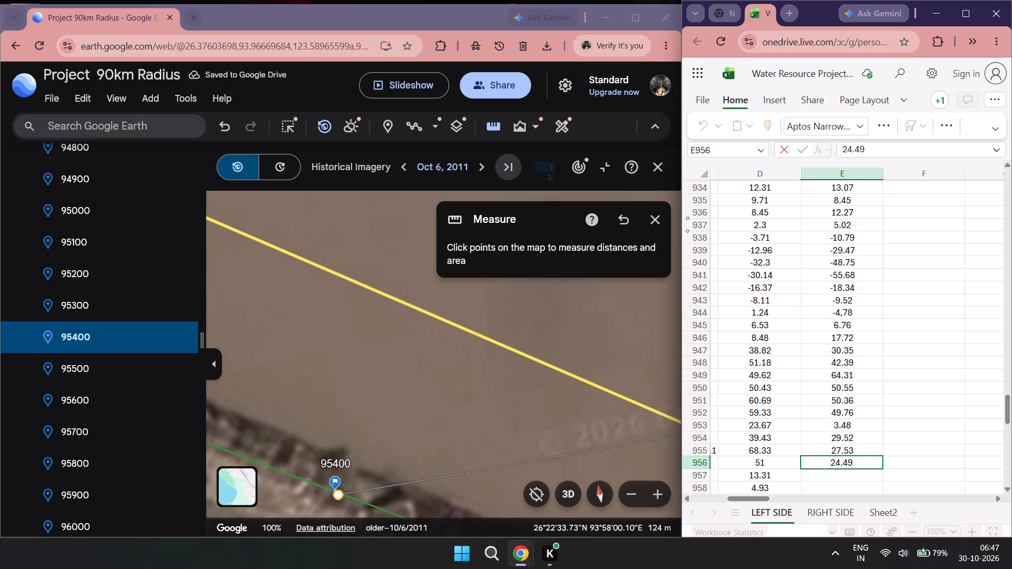
# Fly to the 95500 placemark, measure from its marker to the yellow bank line, and record 12.57 in cell E957.
pyautogui.doubleClick(75, 366)
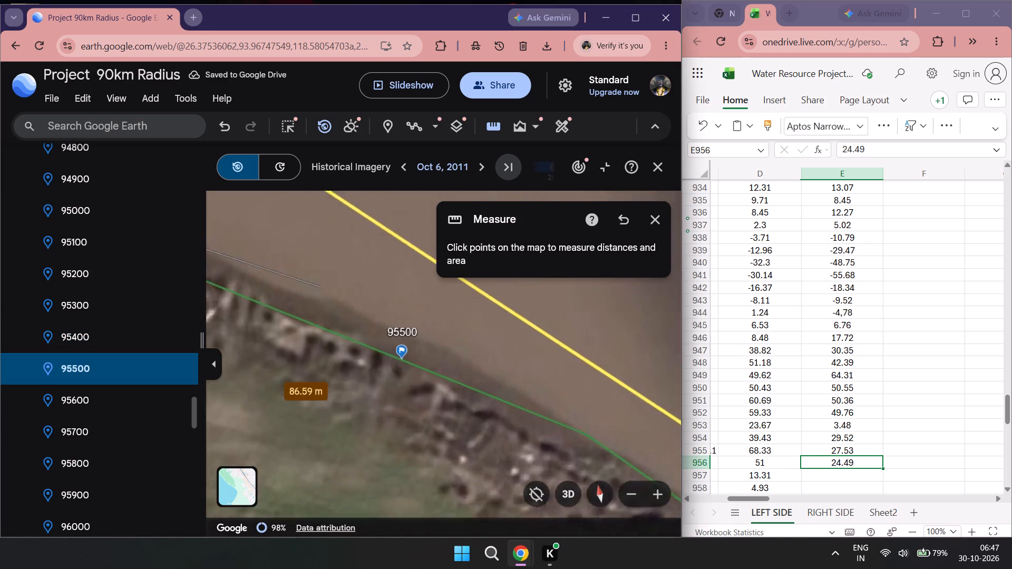
pyautogui.scroll(-2, 296, 371)
pyautogui.moveTo(297, 365); pyautogui.dragTo(289, 395)
pyautogui.doubleClick(491, 122)
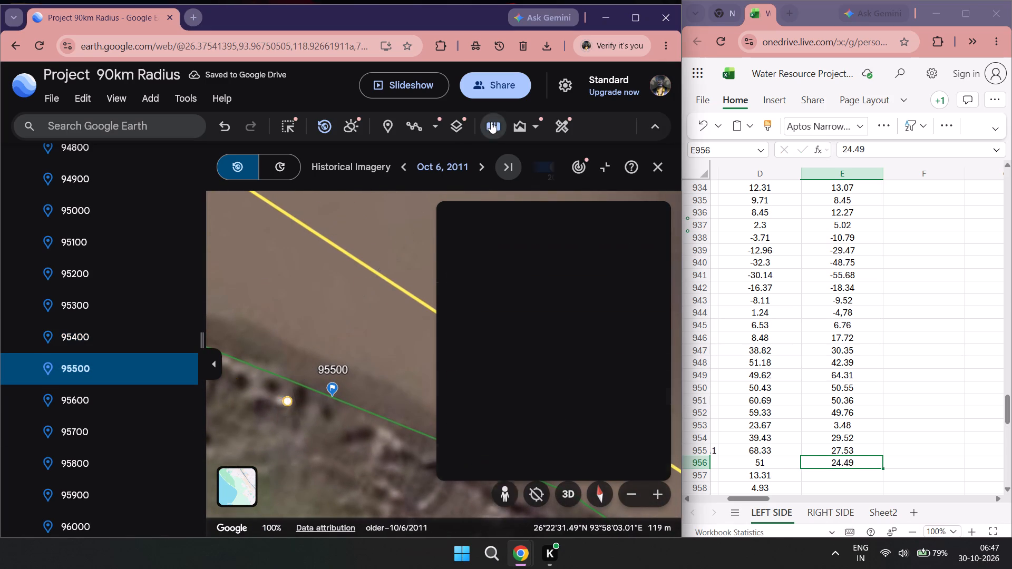
pyautogui.click(334, 397)
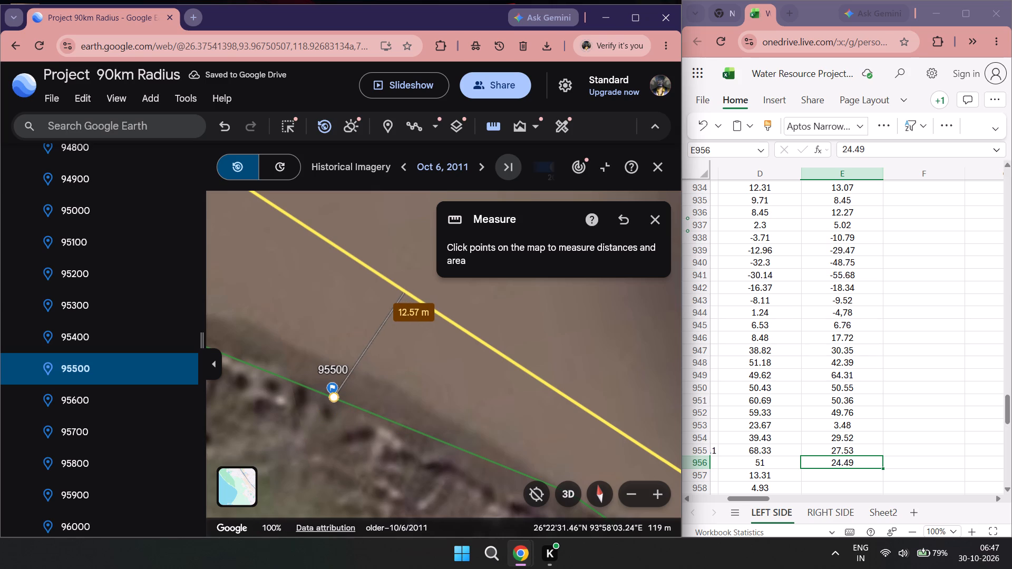
pyautogui.scroll(-2, 996, 456)
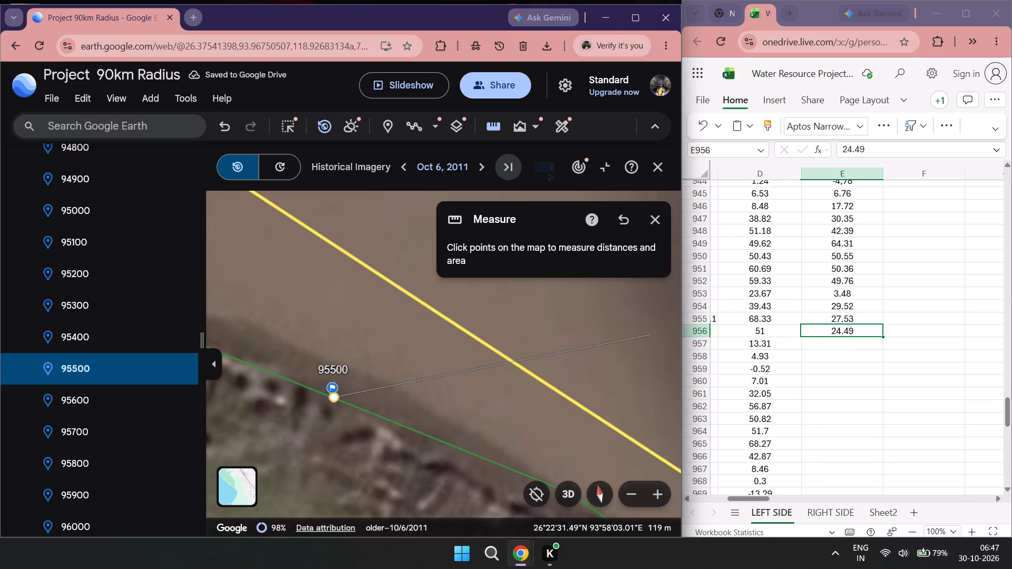
pyautogui.click(852, 338)
pyautogui.doubleClick(849, 345)
pyautogui.write('12.')
pyautogui.write('57')
# Fly to the 95600 placemark, measure from its marker to the yellow bank line, and record 10.04 in cell E958.
pyautogui.doubleClick(66, 396)
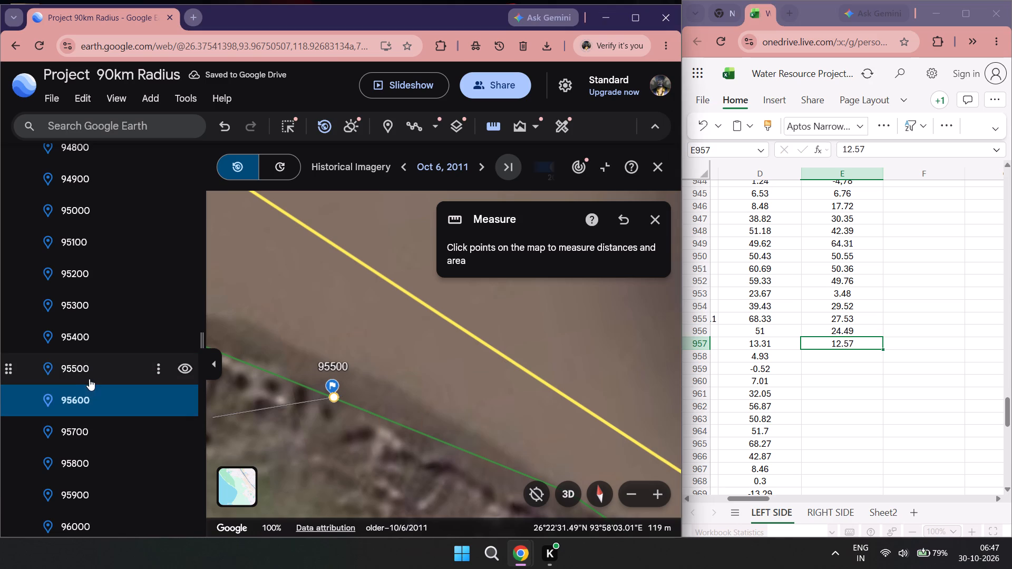
pyautogui.doubleClick(89, 393)
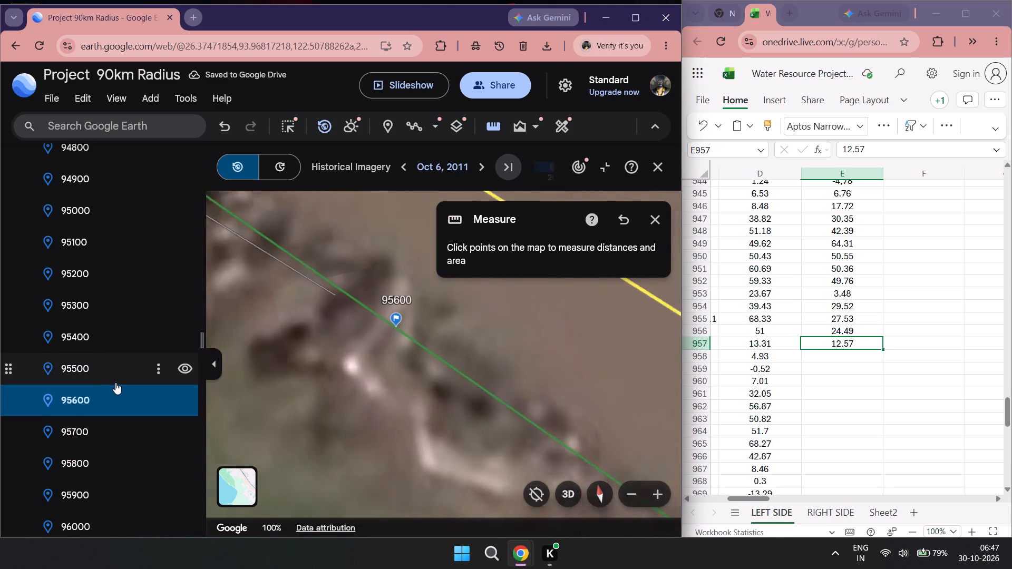
pyautogui.scroll(-3, 115, 382)
pyautogui.scroll(-2, 372, 345)
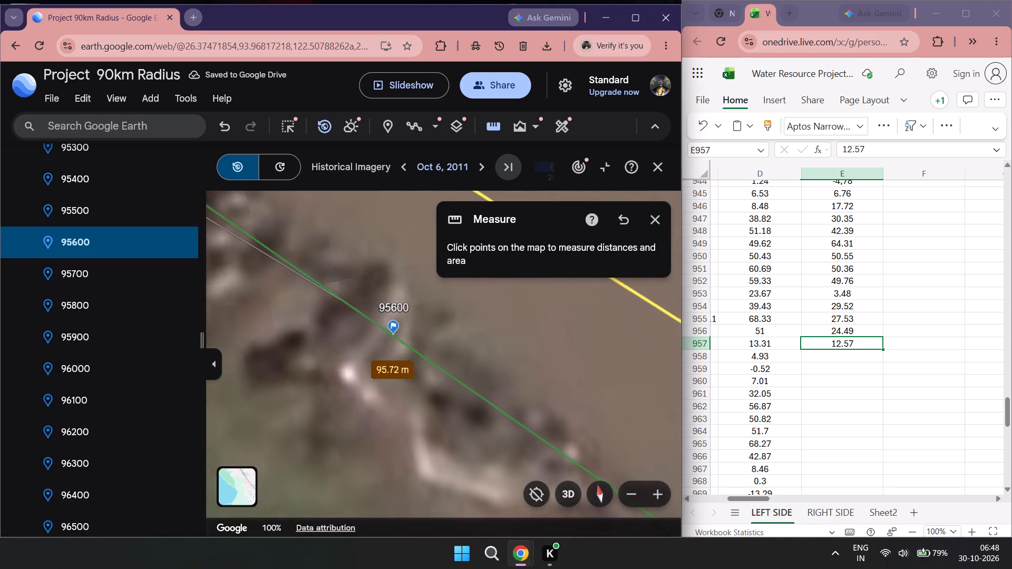
pyautogui.moveTo(397, 322); pyautogui.dragTo(381, 359)
pyautogui.scroll(-1, 432, 297)
pyautogui.moveTo(431, 311); pyautogui.dragTo(423, 366)
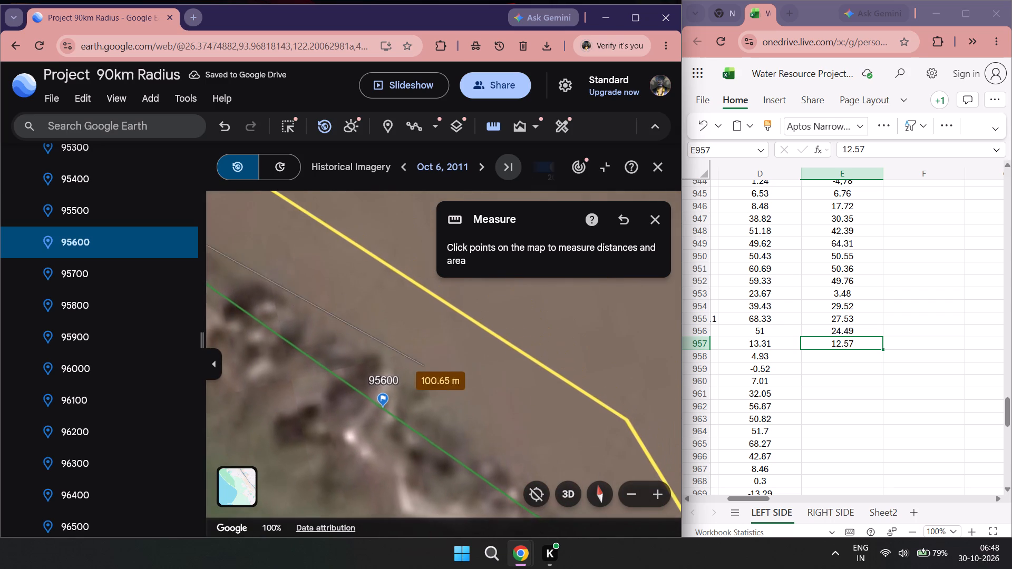
pyautogui.doubleClick(486, 124)
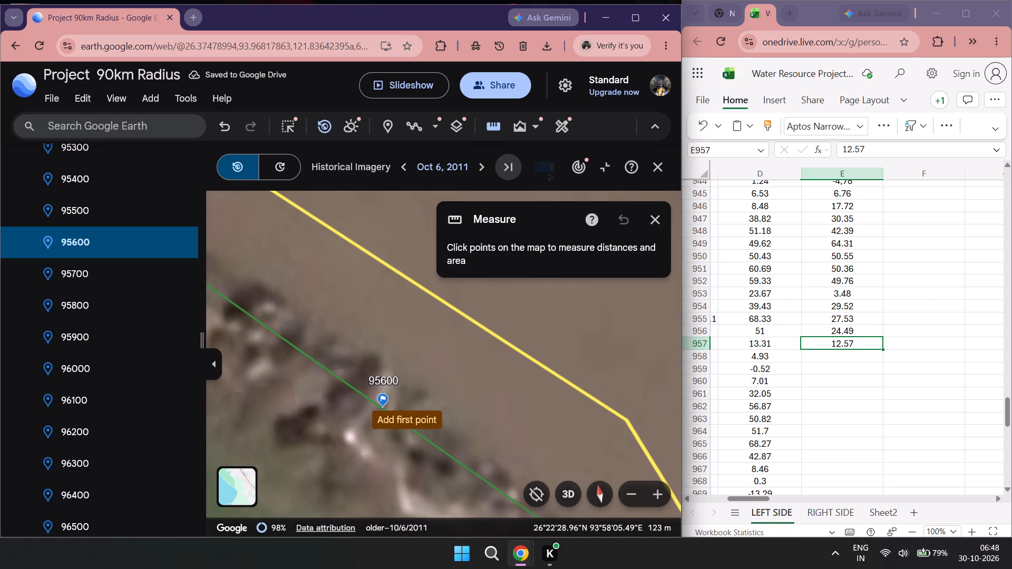
pyautogui.click(383, 408)
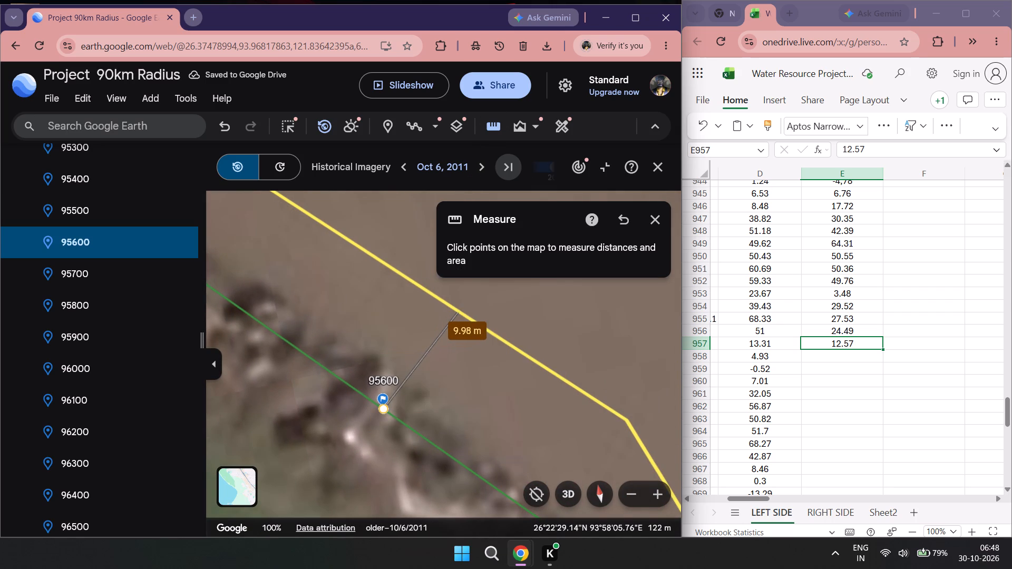
pyautogui.doubleClick(854, 354)
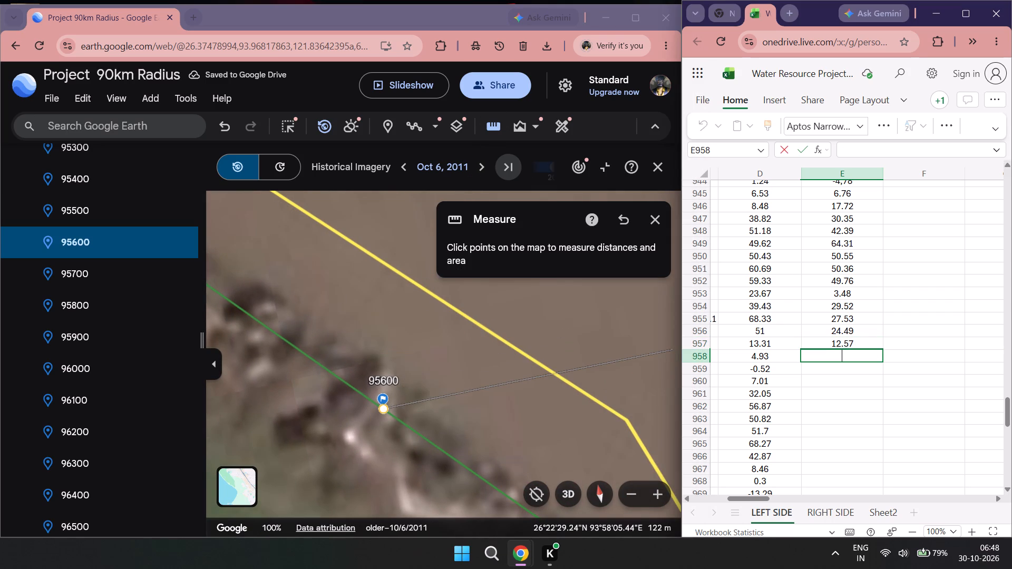
pyautogui.write('10.04')
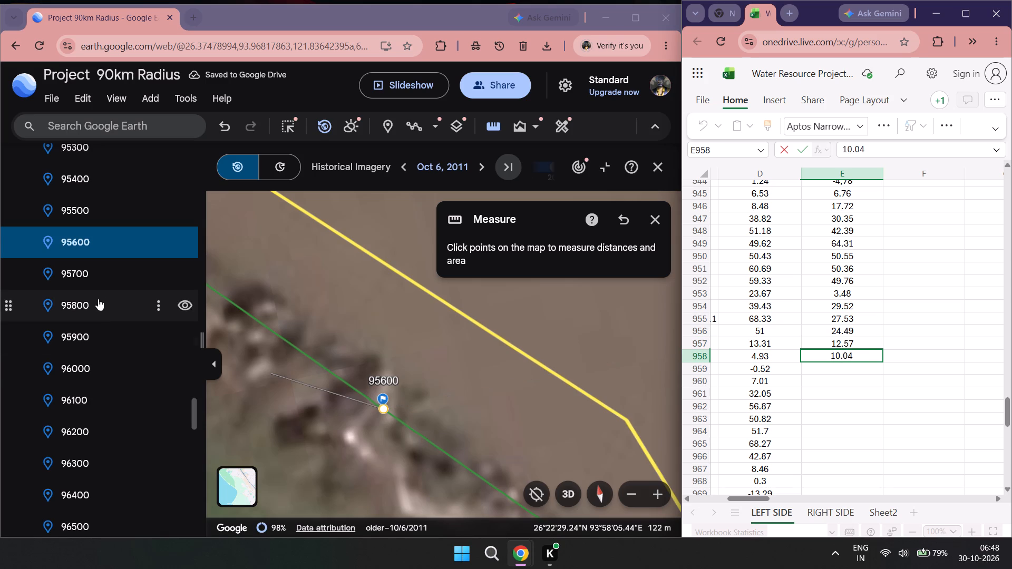
# Fly to the 95700 placemark, measure from its marker to the yellow bank line, and record -7.66 in cell E959.
pyautogui.doubleClick(102, 276)
pyautogui.scroll(-2, 318, 297)
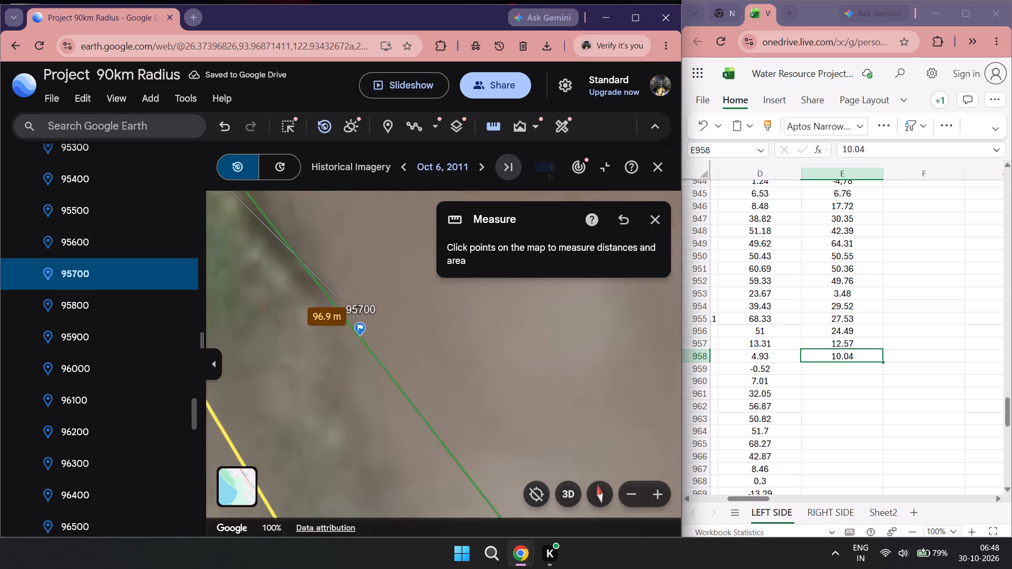
pyautogui.moveTo(303, 310); pyautogui.dragTo(334, 322)
pyautogui.doubleClick(500, 122)
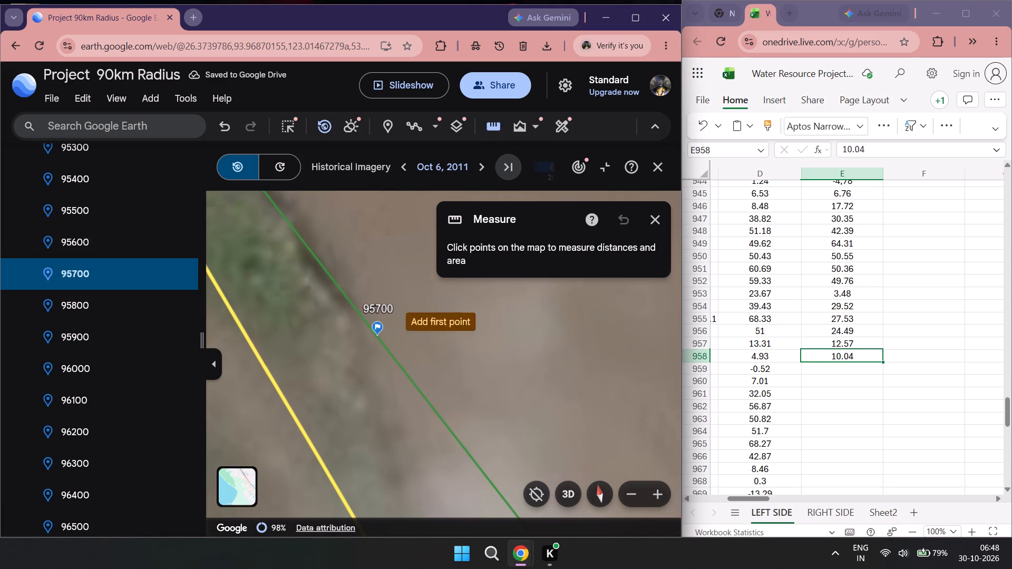
pyautogui.click(376, 338)
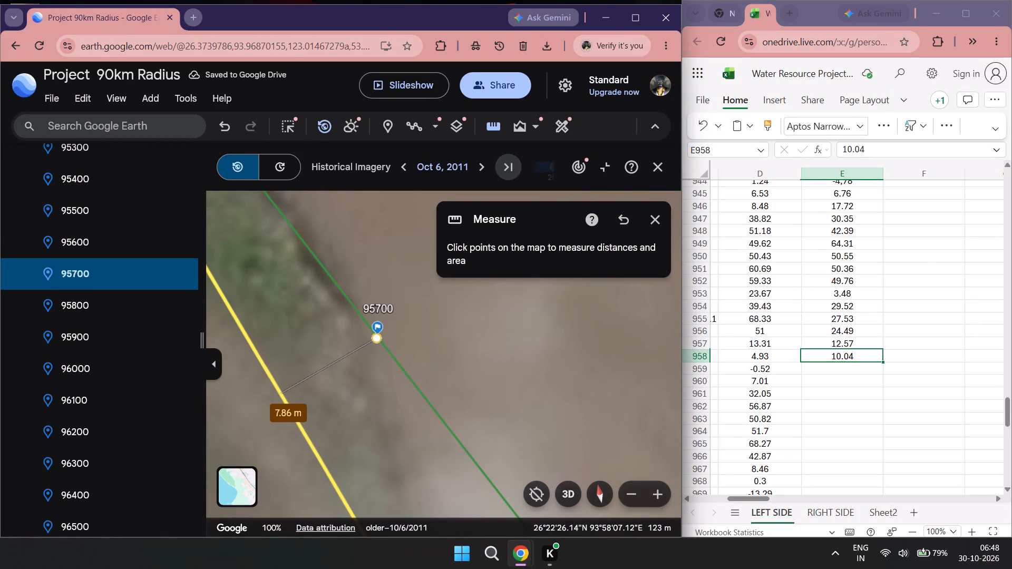
pyautogui.doubleClick(851, 371)
pyautogui.write('-7')
pyautogui.press('.')
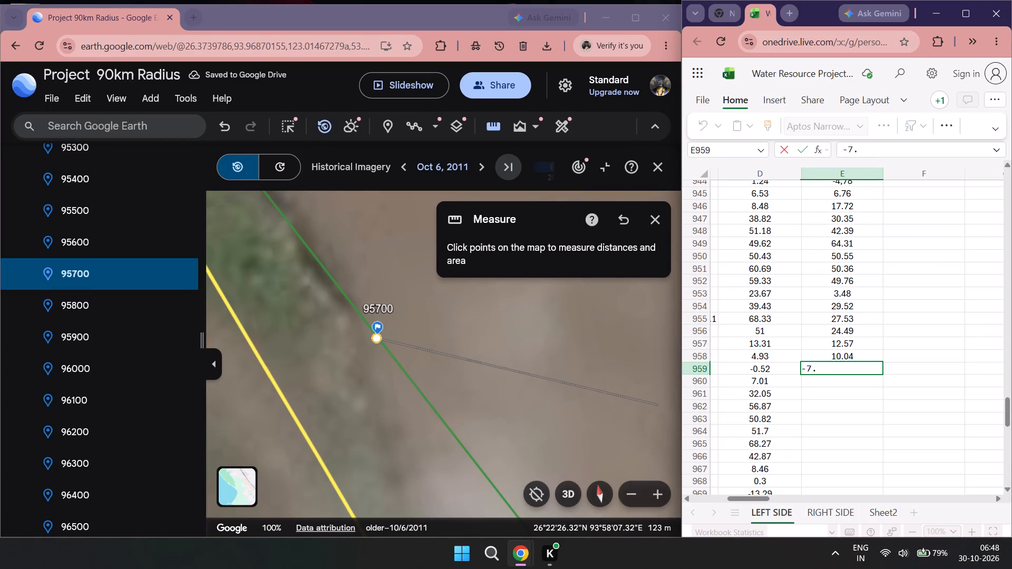
pyautogui.write('66')
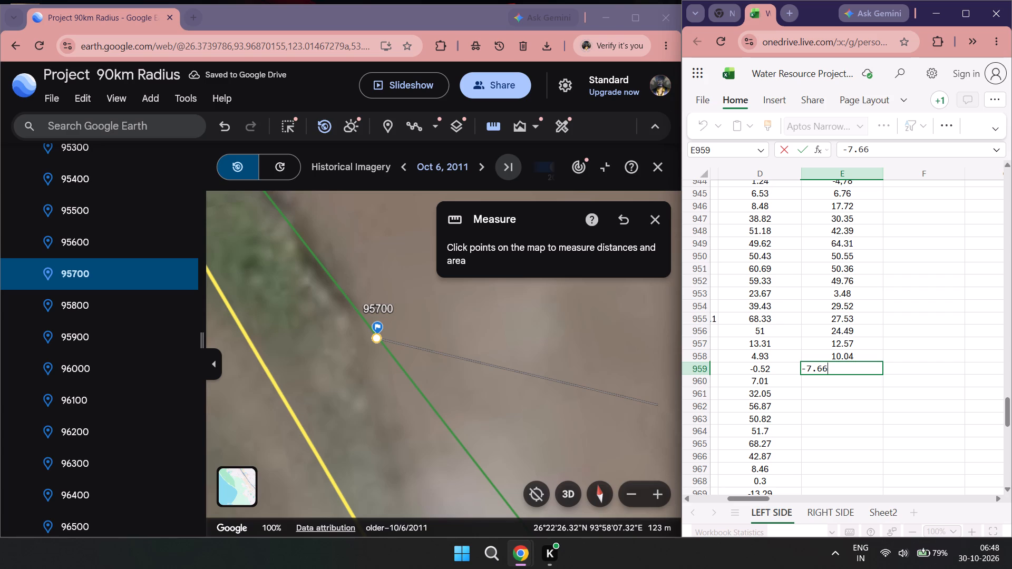
# Fly to the 95800 placemark, measure from its marker to the yellow bank line, and record 10.24 in cell E960.
pyautogui.doubleClick(105, 293)
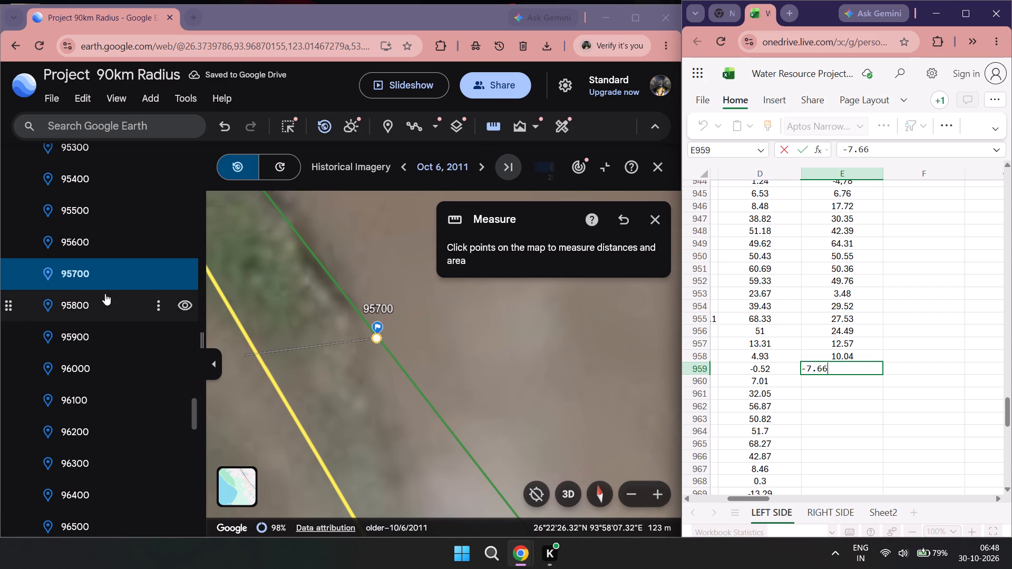
pyautogui.scroll(-3, 390, 292)
pyautogui.moveTo(390, 292); pyautogui.dragTo(363, 346)
pyautogui.doubleClick(489, 124)
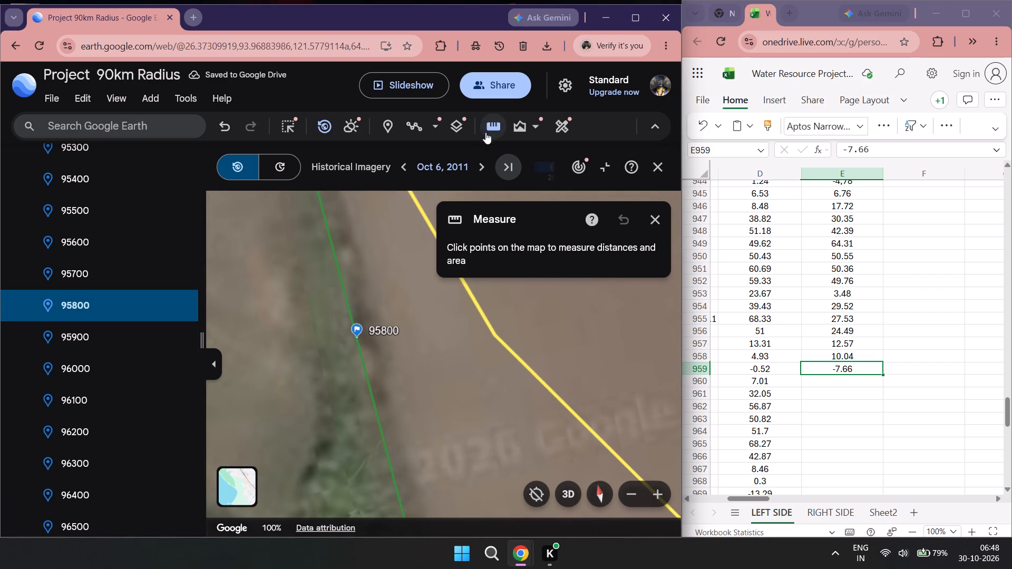
pyautogui.moveTo(439, 312); pyautogui.dragTo(422, 345)
pyautogui.click(339, 370)
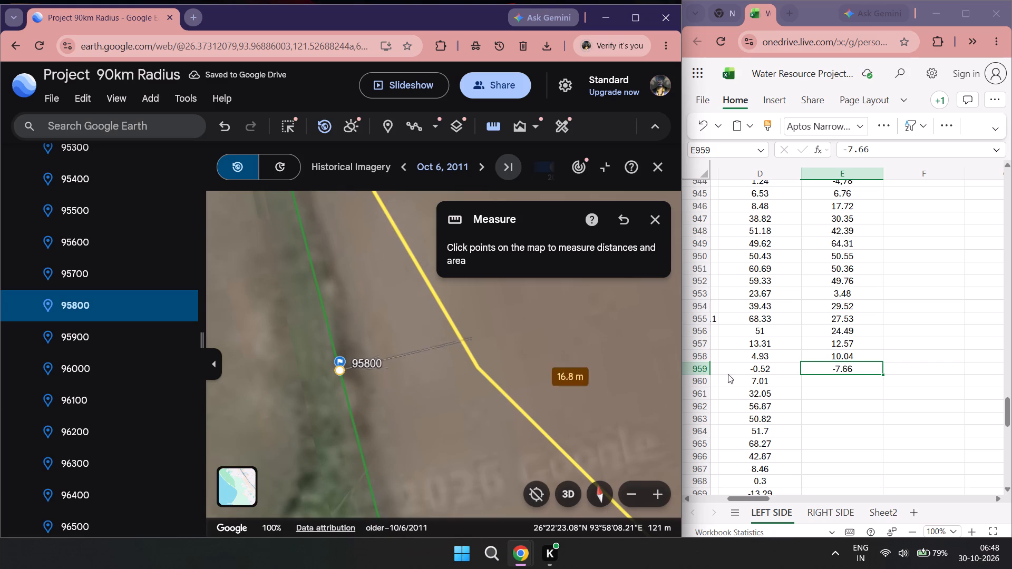
pyautogui.doubleClick(846, 381)
pyautogui.write('10-')
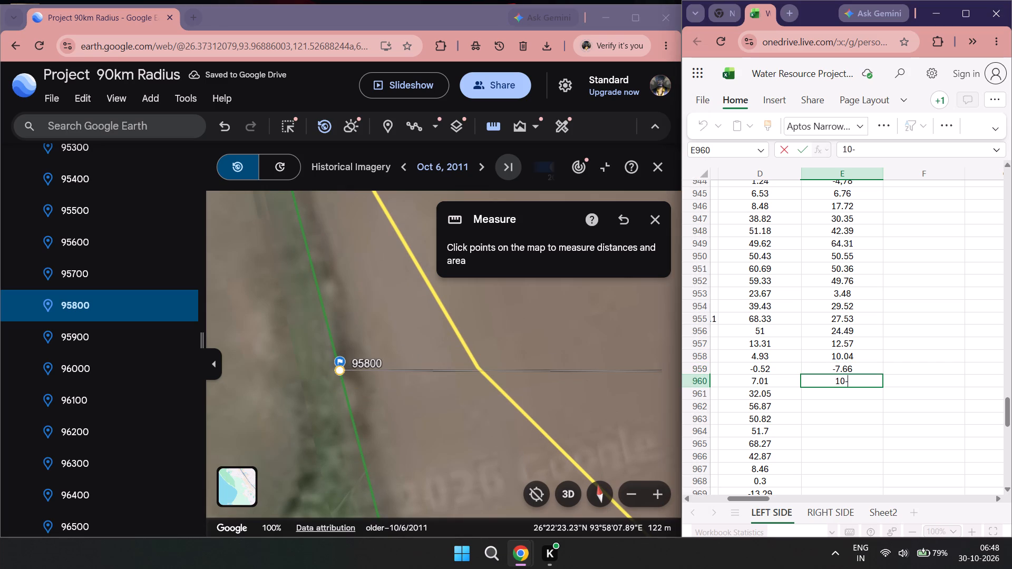
pyautogui.press('BackSpace')
pyautogui.write('.2')
pyautogui.press('4')
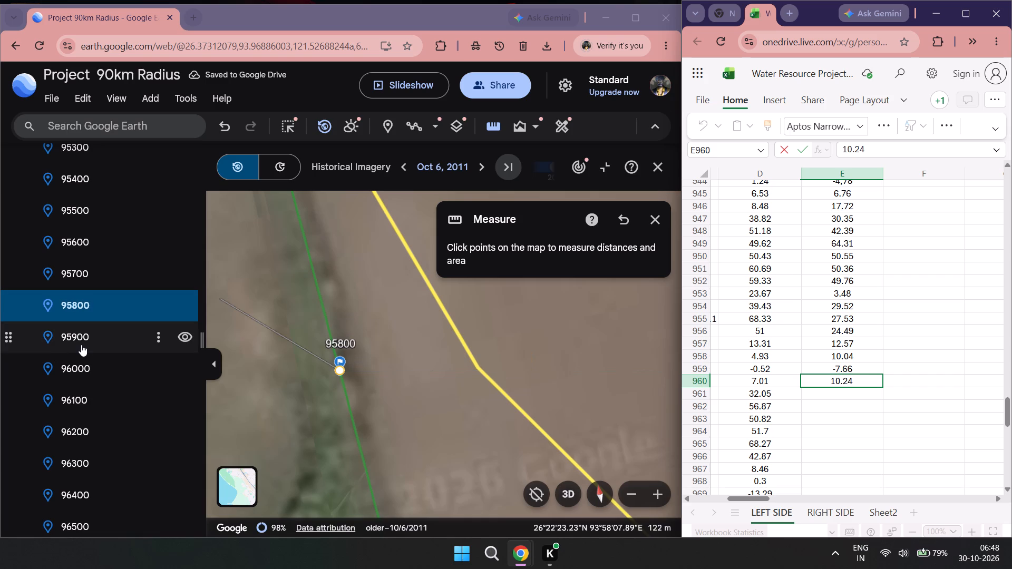
# Fly to the 95900 placemark, measure from its marker to the yellow bank line, and record 37.23 in cell E961.
pyautogui.doubleClick(85, 332)
pyautogui.scroll(-5, 249, 304)
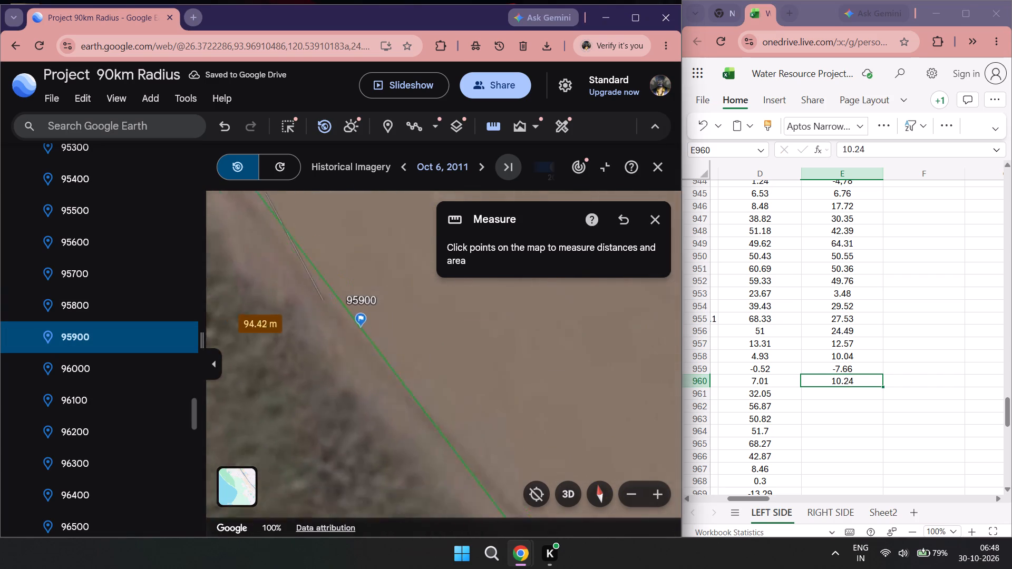
pyautogui.moveTo(257, 302); pyautogui.dragTo(259, 352)
pyautogui.doubleClick(498, 124)
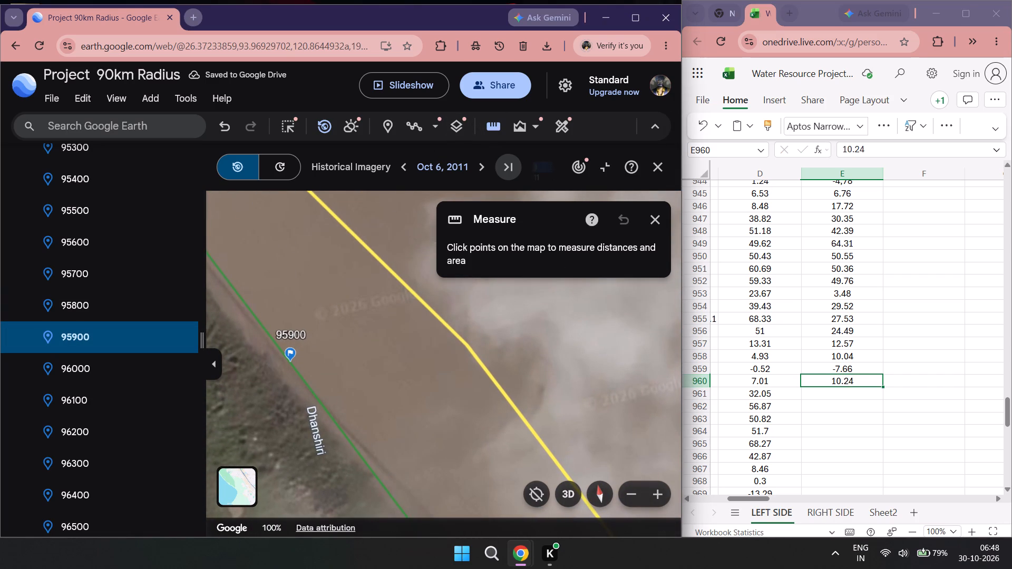
pyautogui.click(289, 362)
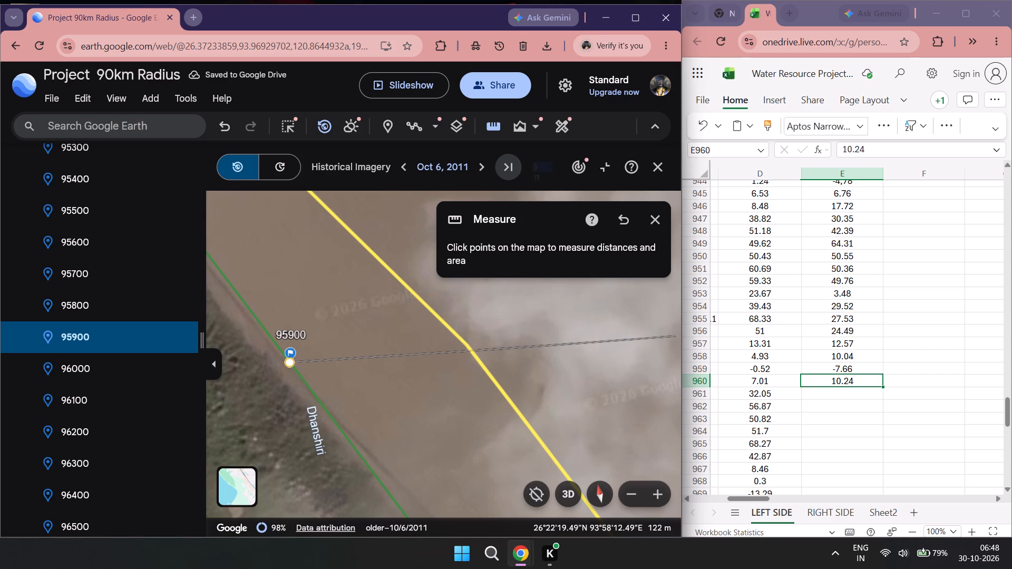
pyautogui.doubleClick(844, 393)
pyautogui.write('37.2')
pyautogui.press('3')
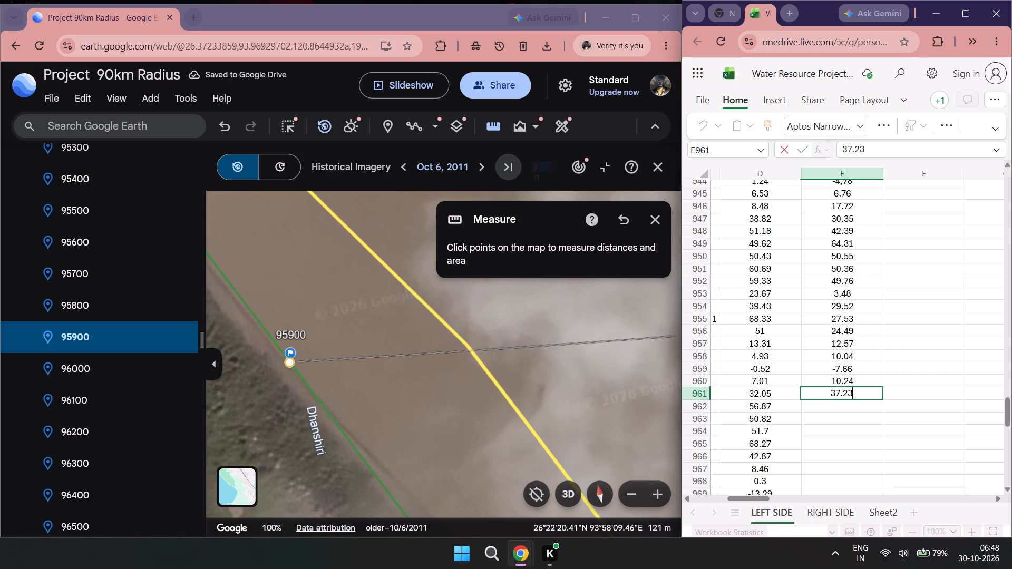
# Fly to the 96000 placemark, measure from its marker to the yellow bank line, and record 40.05 in cell E962.
pyautogui.doubleClick(51, 375)
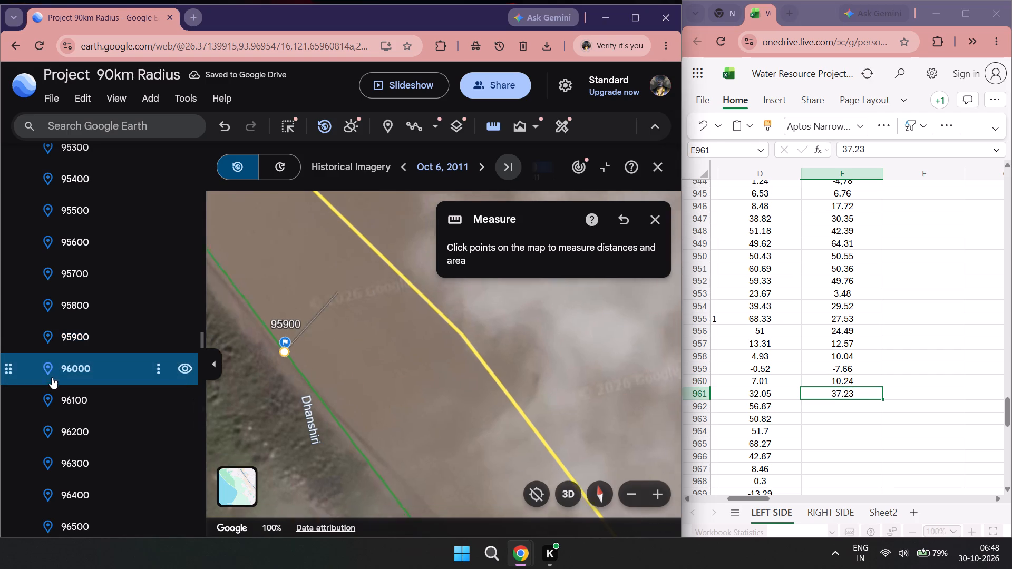
pyautogui.scroll(-2, 327, 368)
pyautogui.moveTo(327, 372); pyautogui.dragTo(296, 472)
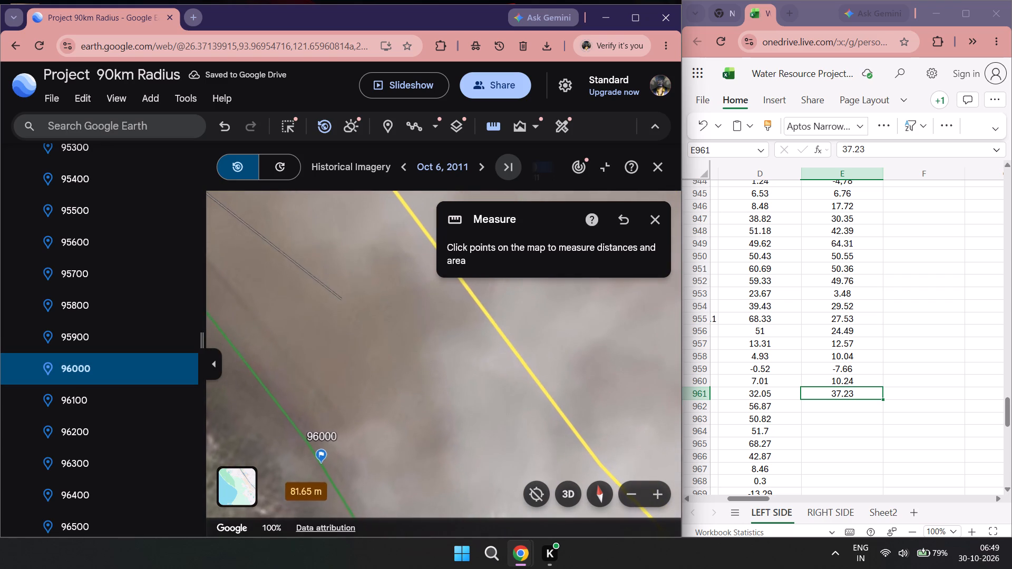
pyautogui.doubleClick(498, 129)
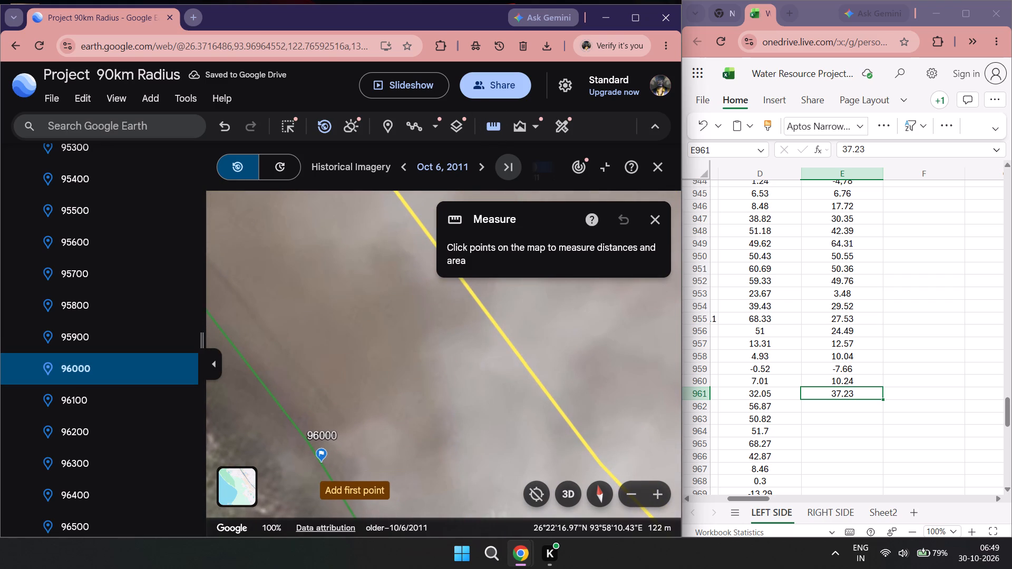
pyautogui.click(322, 464)
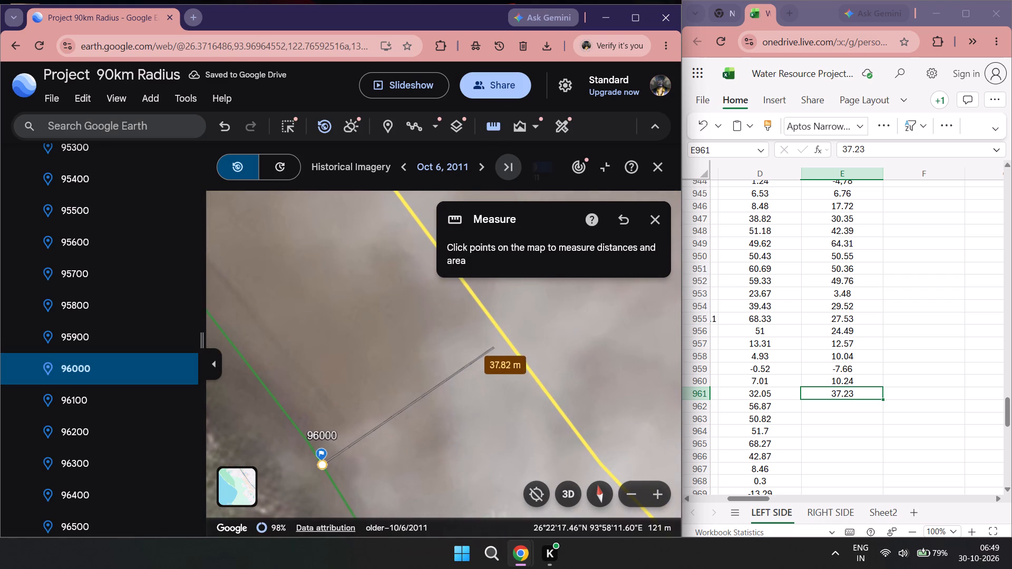
pyautogui.doubleClick(849, 409)
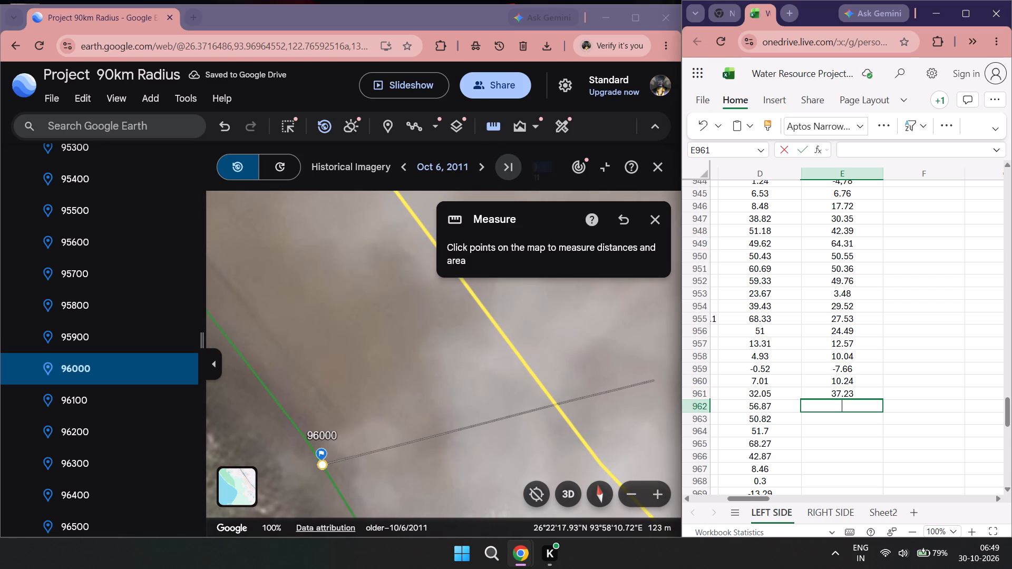
pyautogui.write('40.05')
# Fly to the 96100 placemark, measure from its marker to the yellow bank line, and record 56.88 in cell E963.
pyautogui.doubleClick(63, 397)
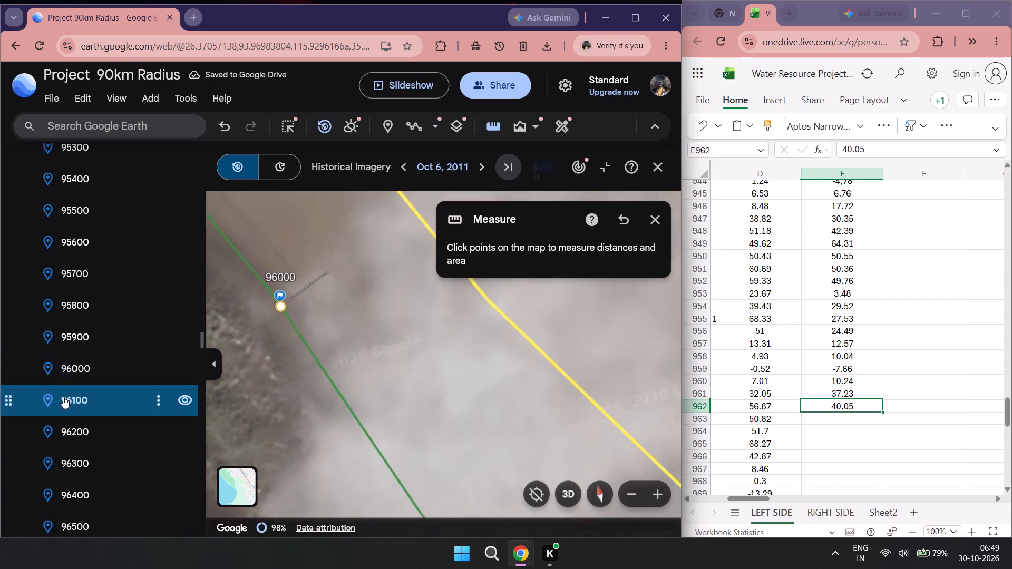
pyautogui.scroll(-3, 310, 376)
pyautogui.click(310, 376)
pyautogui.moveTo(310, 376); pyautogui.dragTo(293, 457)
pyautogui.doubleClick(497, 132)
pyautogui.scroll(-1, 398, 344)
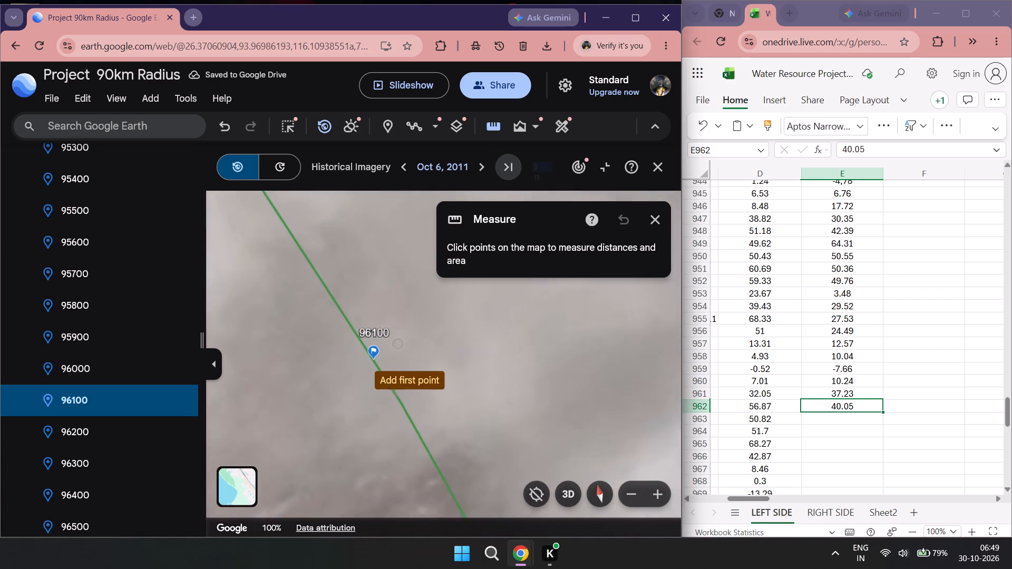
pyautogui.click(377, 360)
pyautogui.moveTo(457, 341); pyautogui.dragTo(405, 414)
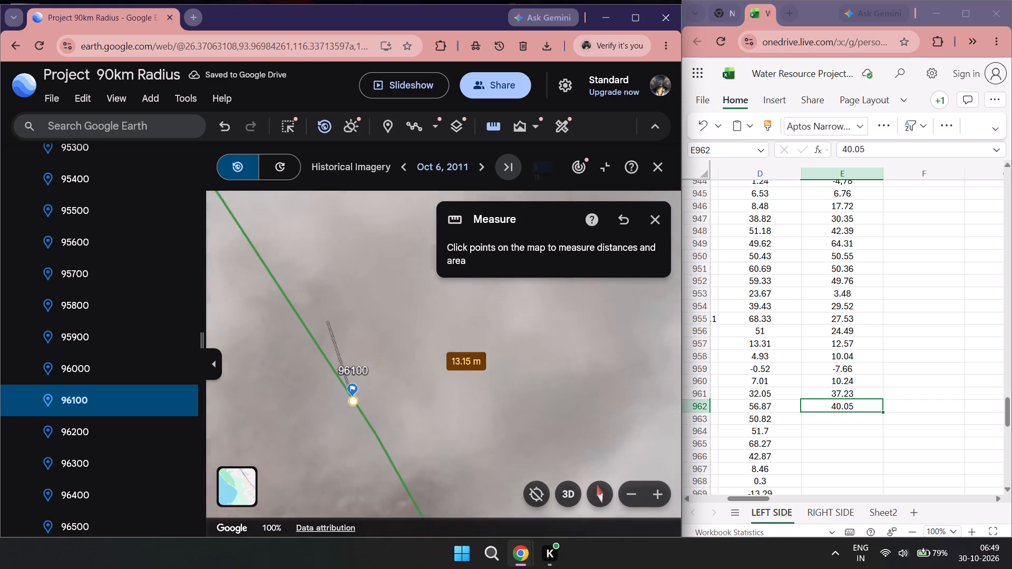
pyautogui.moveTo(405, 414); pyautogui.dragTo(384, 420)
pyautogui.scroll(-2, 464, 364)
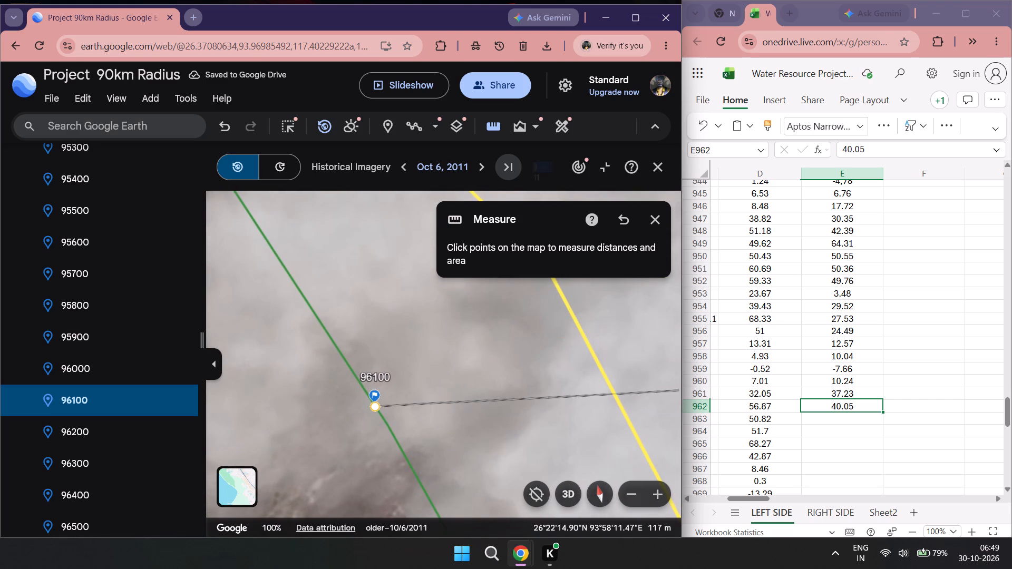
pyautogui.doubleClick(832, 420)
pyautogui.write('57')
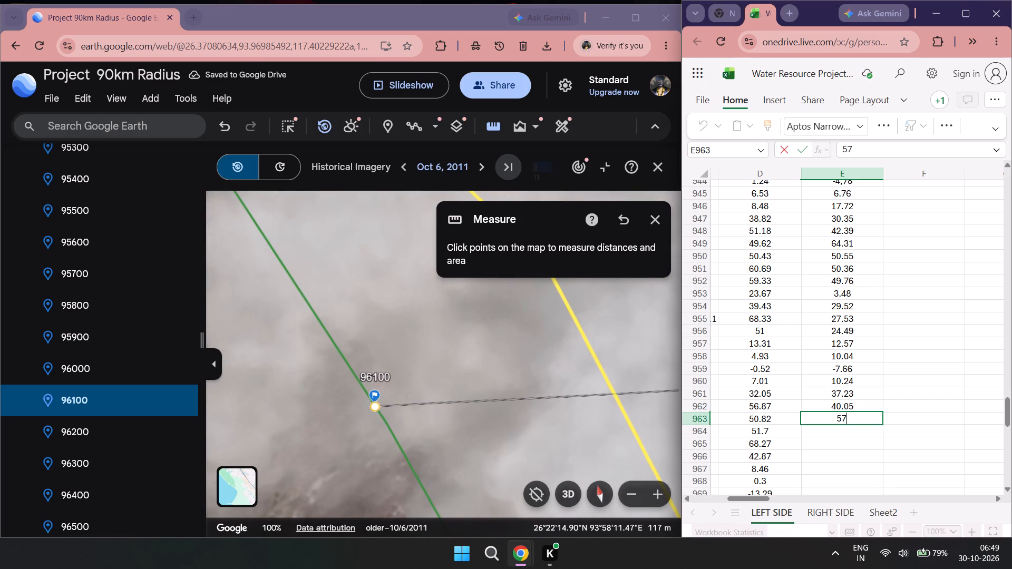
pyautogui.press('BackSpace')
pyautogui.write('6.88')
# Fly to the 96200 placemark, measure from its marker to the yellow bank line, and record 52.97 in cell E964.
pyautogui.doubleClick(133, 426)
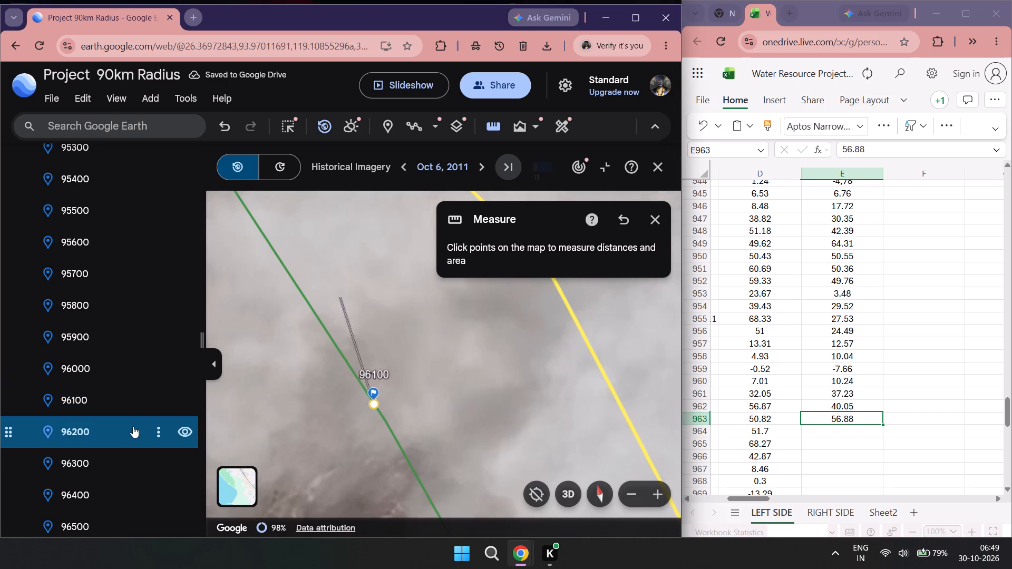
pyautogui.scroll(-3, 435, 367)
pyautogui.moveTo(416, 372); pyautogui.dragTo(373, 410)
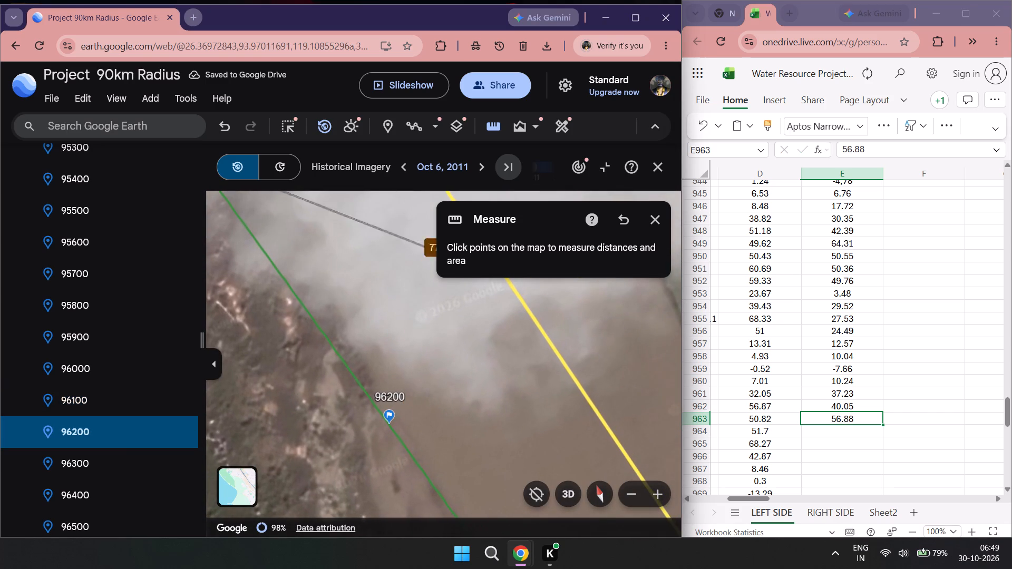
pyautogui.doubleClick(502, 126)
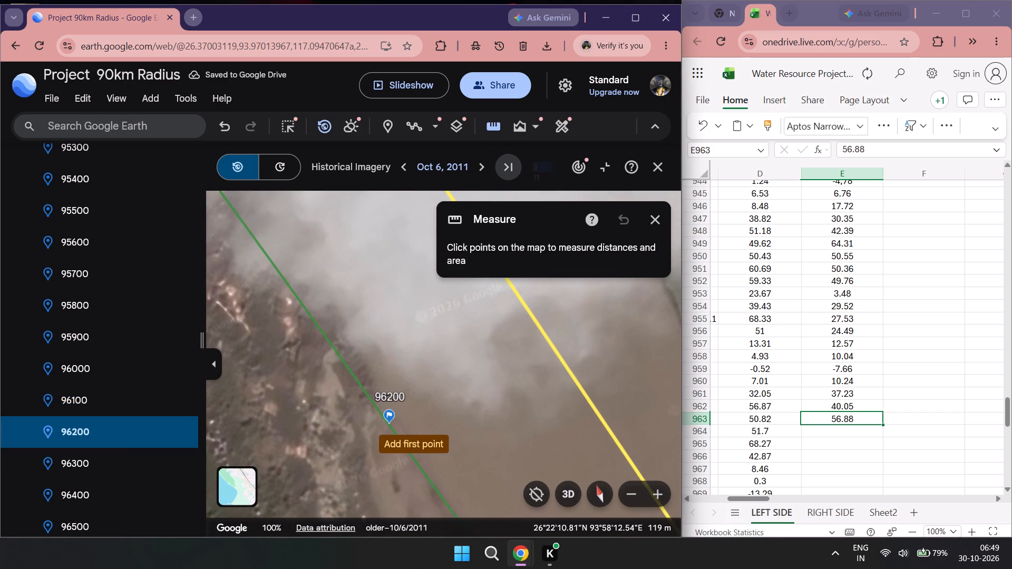
pyautogui.click(390, 424)
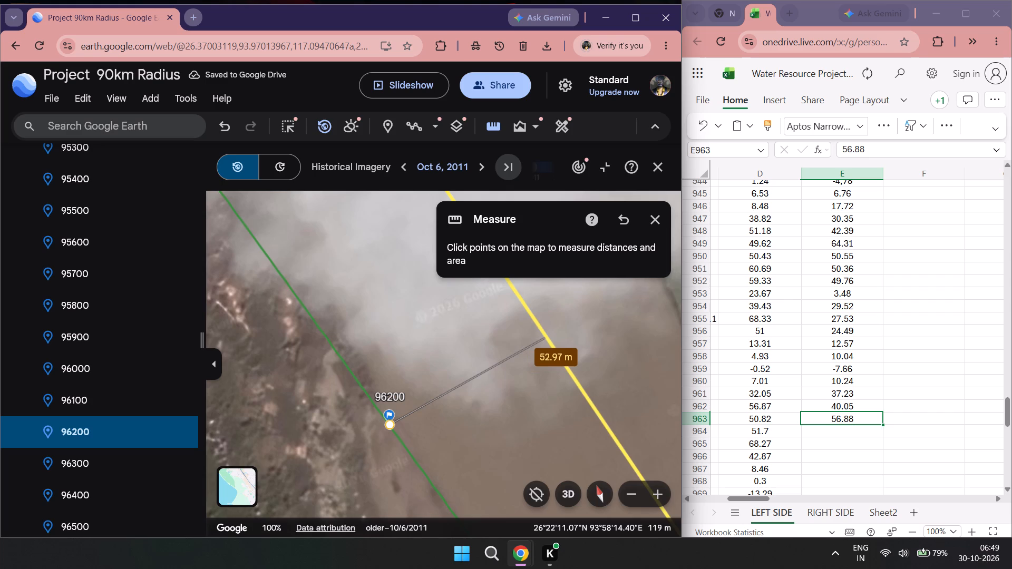
pyautogui.doubleClick(844, 433)
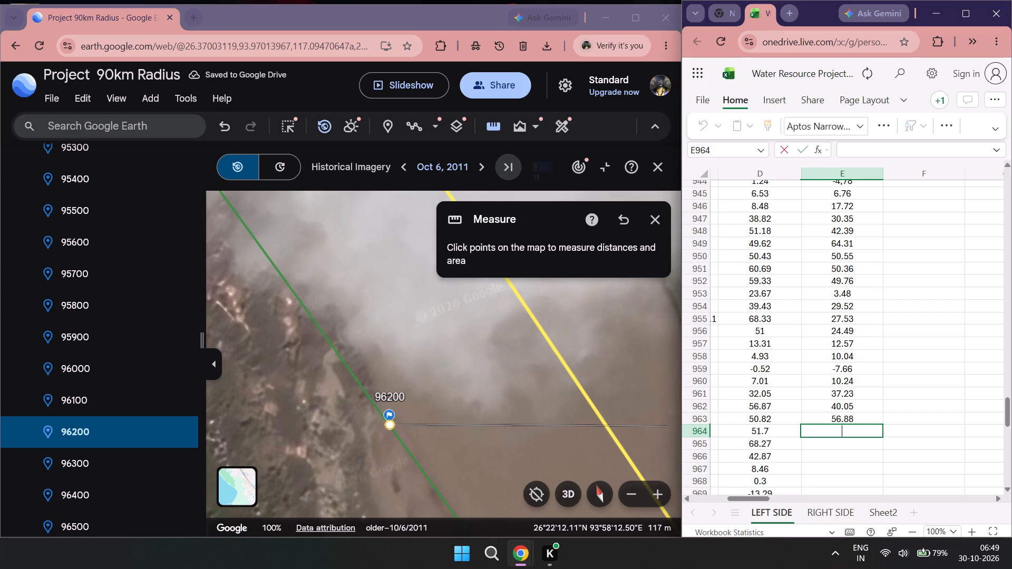
pyautogui.write('53')
pyautogui.press('BackSpace')
pyautogui.write('2.97')
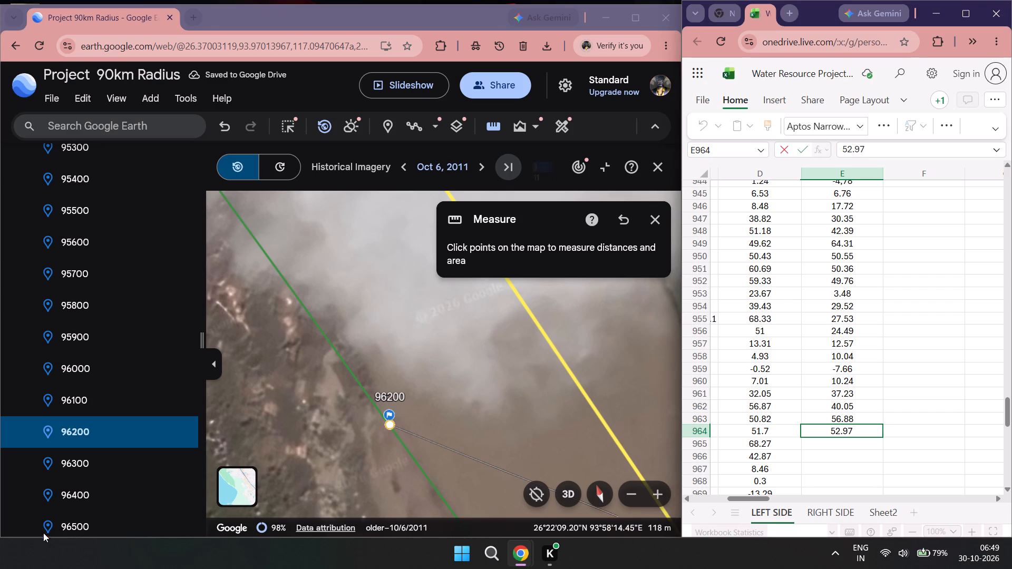
# Fly to the 96300 placemark, measure from its marker to the yellow bank line, and record 73.26 in cell E965.
pyautogui.doubleClick(121, 450)
pyautogui.scroll(-3, 395, 340)
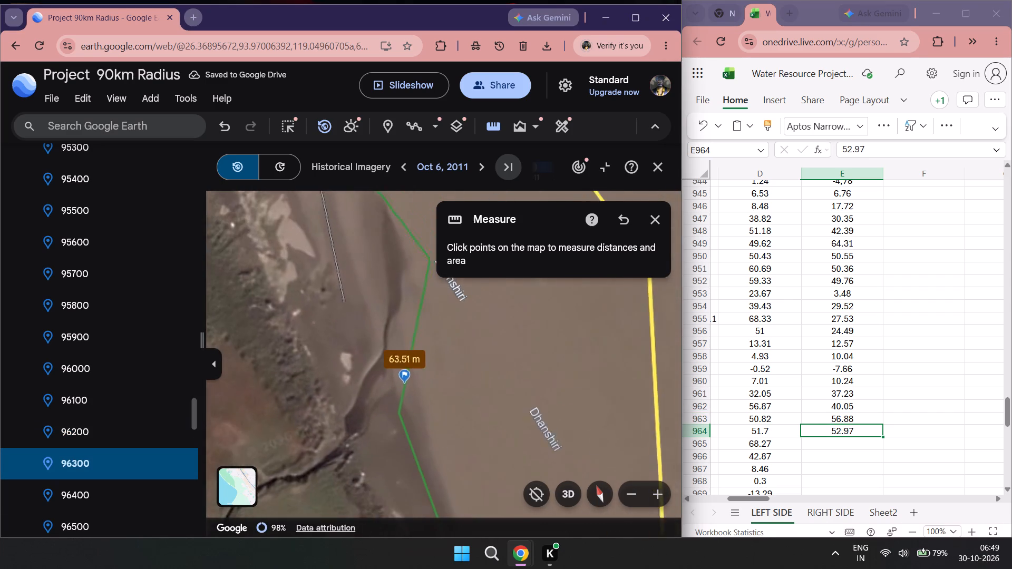
pyautogui.doubleClick(499, 132)
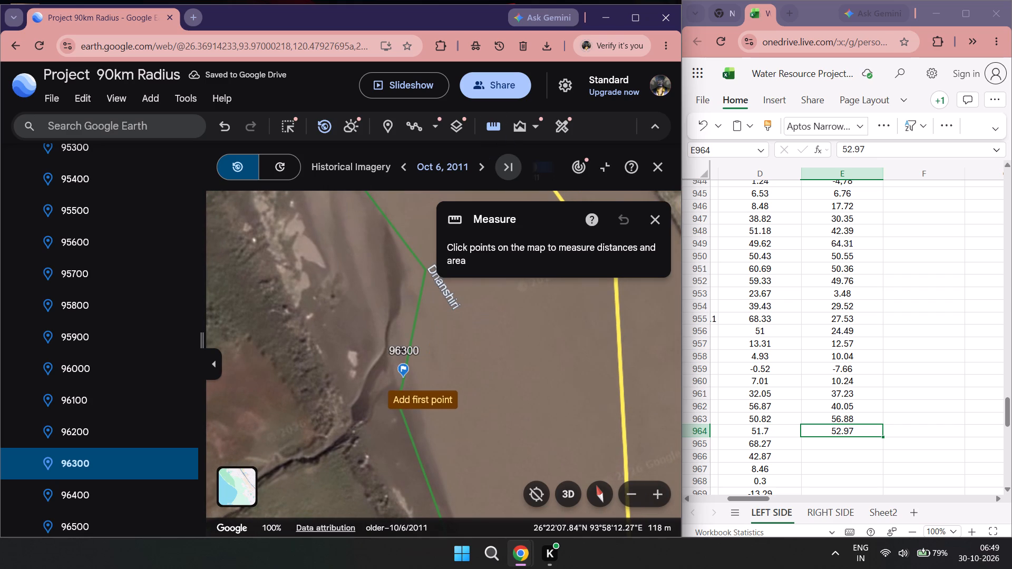
pyautogui.click(404, 377)
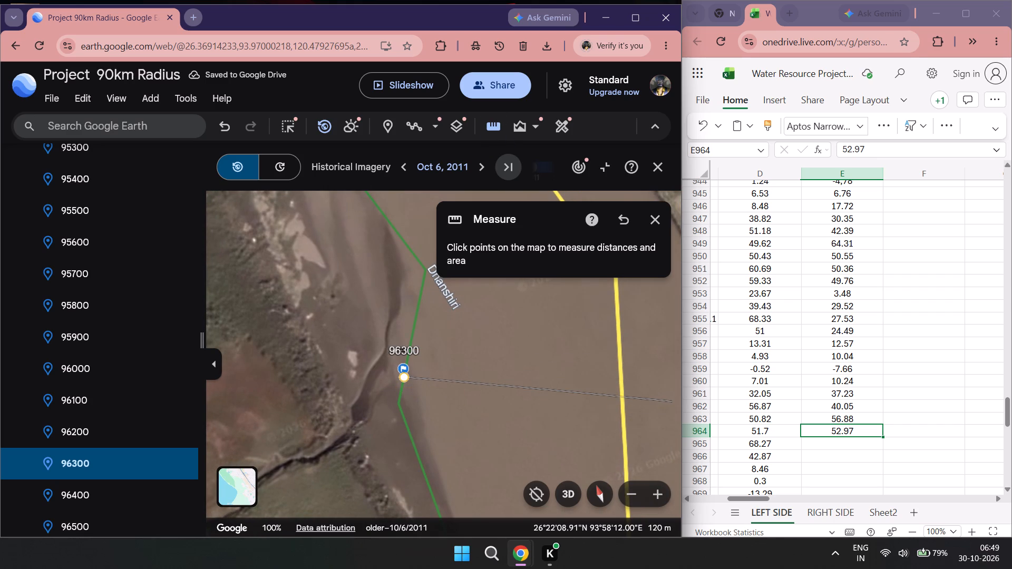
pyautogui.doubleClick(844, 447)
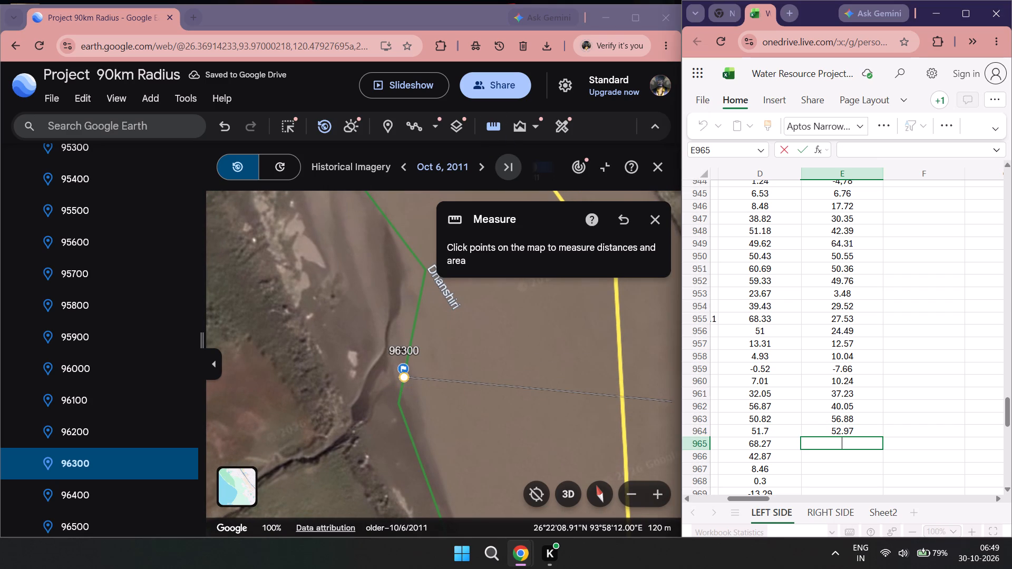
pyautogui.write('73')
pyautogui.write('.26')
# Fly to the 96400 placemark, measure from its marker to the yellow bank line, and record 50.12 in cell E966.
pyautogui.doubleClick(95, 495)
pyautogui.scroll(-3, 410, 401)
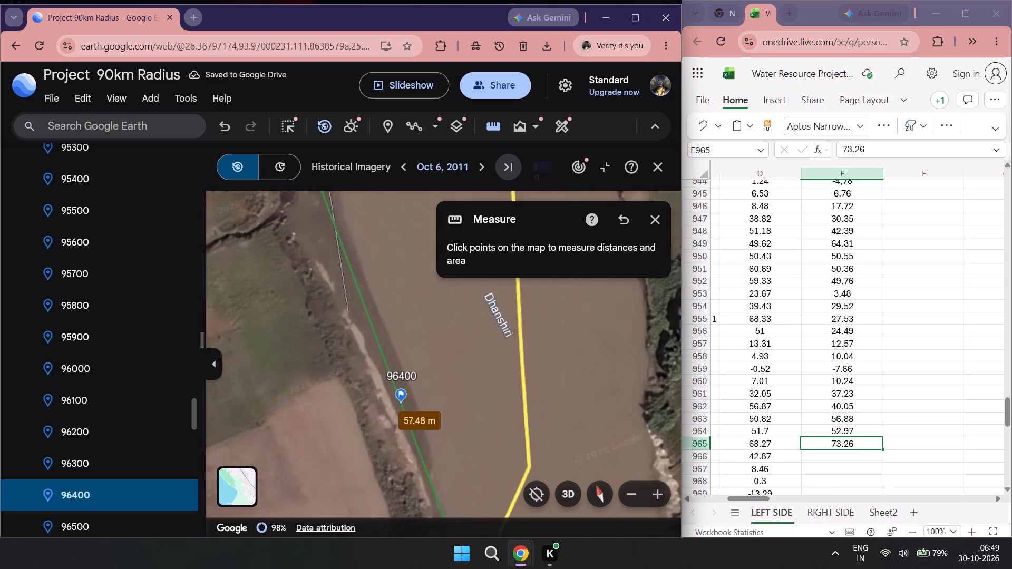
pyautogui.moveTo(408, 401); pyautogui.dragTo(386, 379)
pyautogui.doubleClick(498, 120)
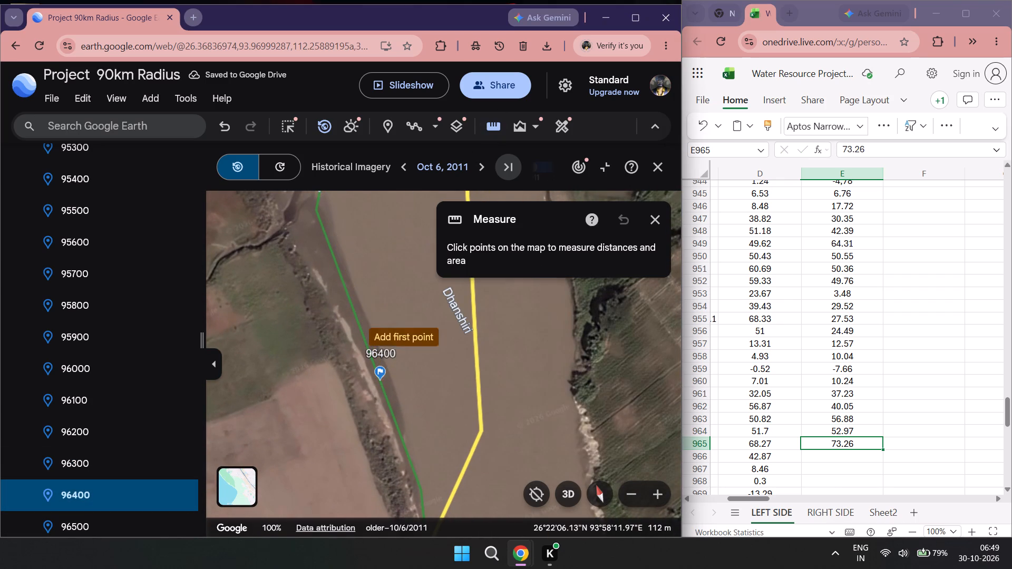
pyautogui.click(381, 380)
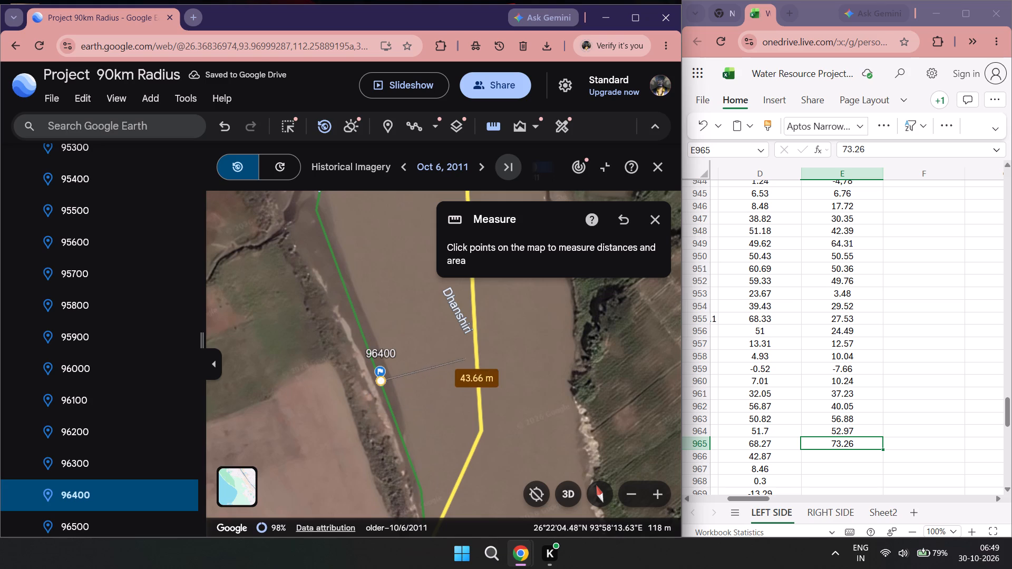
pyautogui.doubleClick(831, 457)
pyautogui.write('50.12')
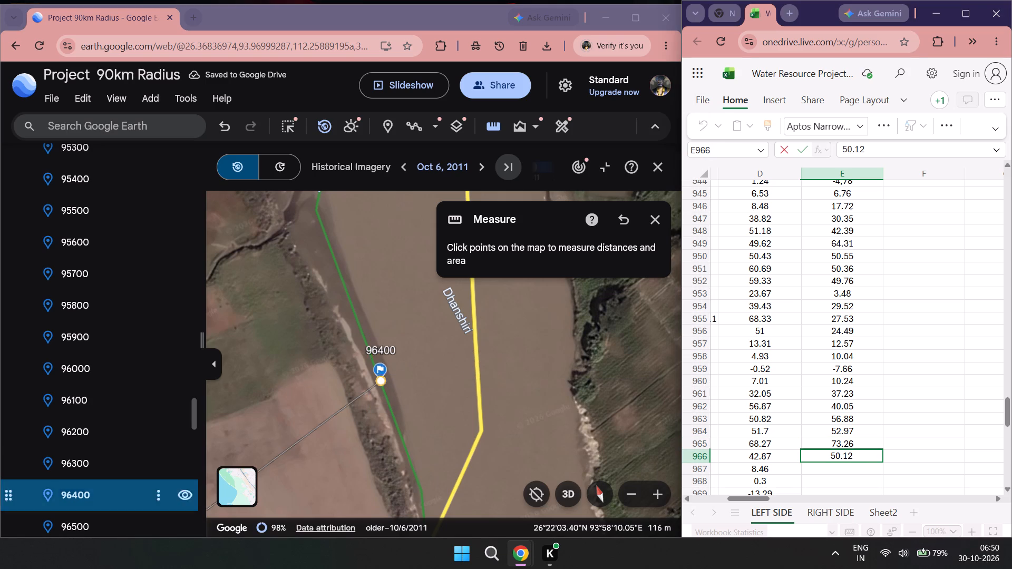
# Fly to the 96500 placemark, measure from its marker to the yellow bank line, and record -6.47 in cell E967.
pyautogui.scroll(-4, 72, 415)
pyautogui.doubleClick(83, 322)
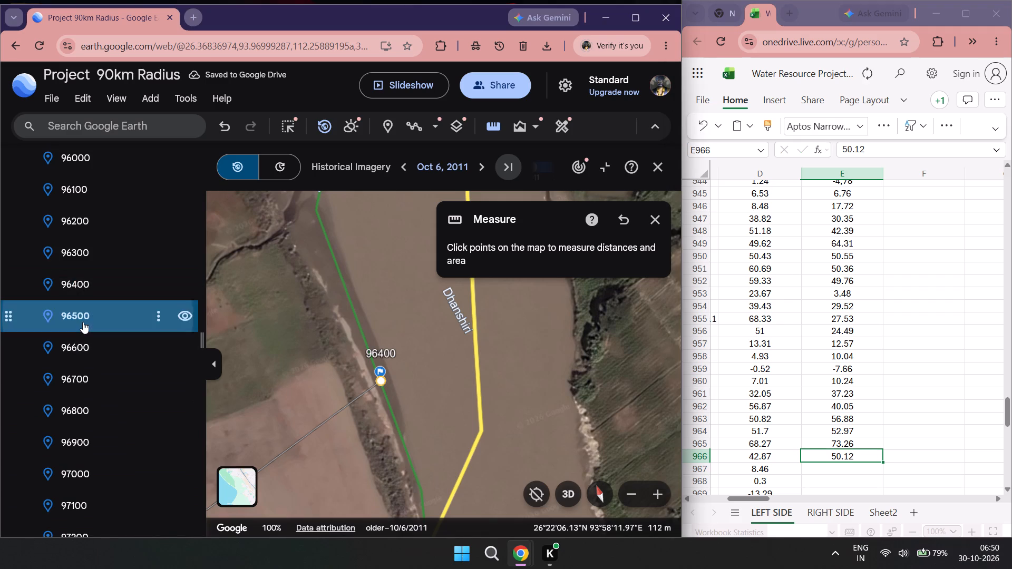
pyautogui.scroll(-2, 315, 376)
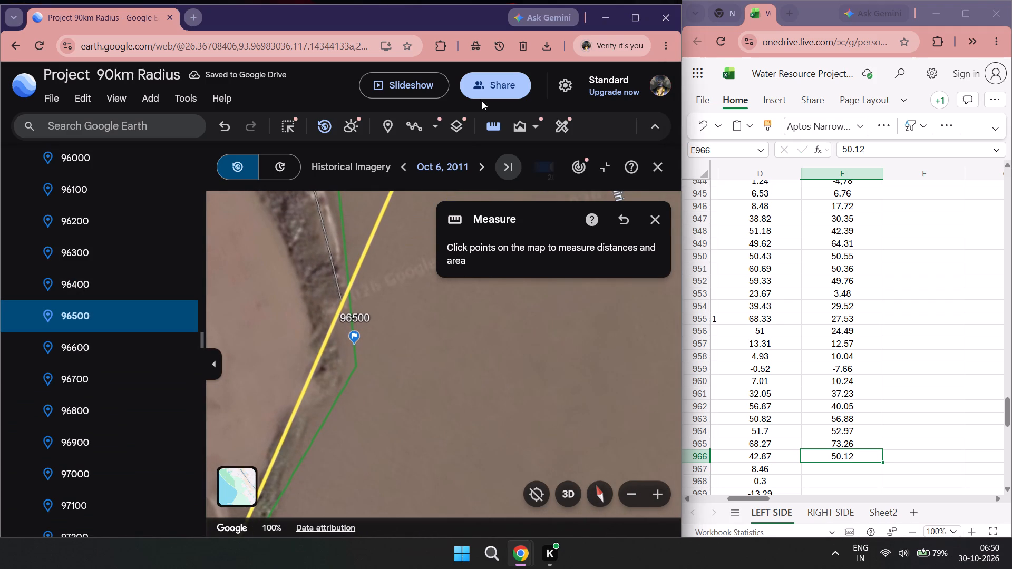
pyautogui.doubleClick(492, 122)
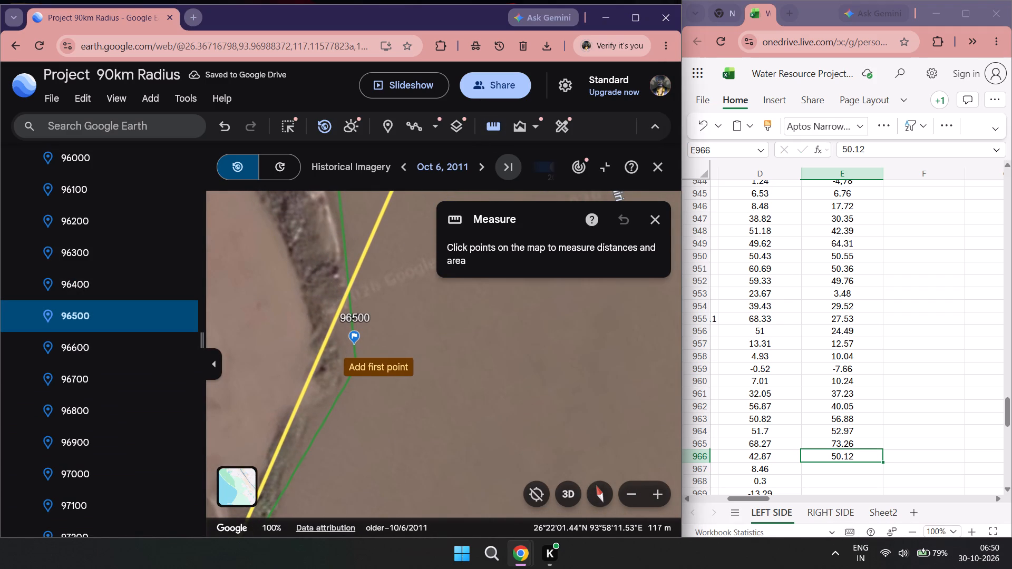
pyautogui.click(354, 347)
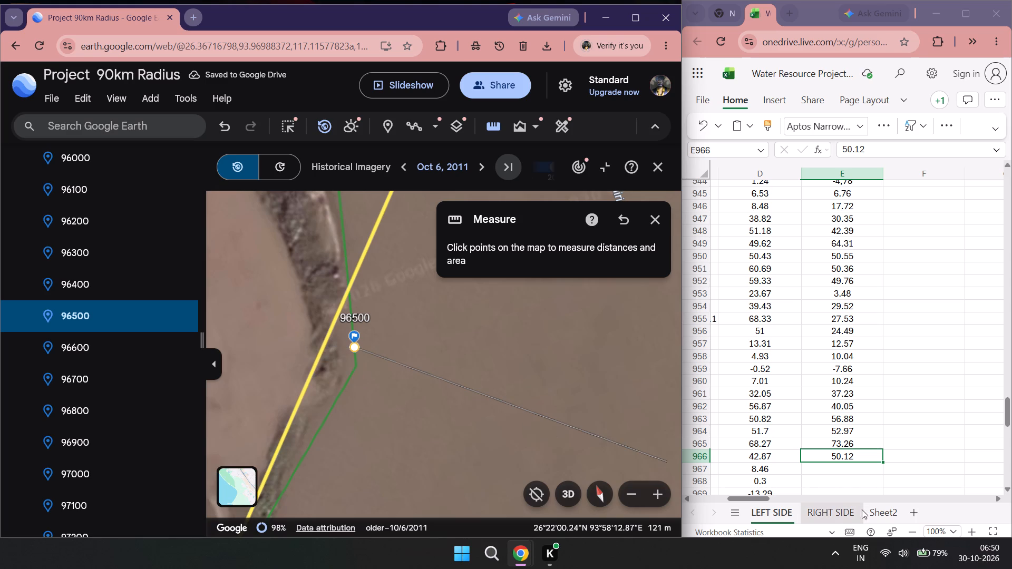
pyautogui.doubleClick(841, 468)
pyautogui.press('-')
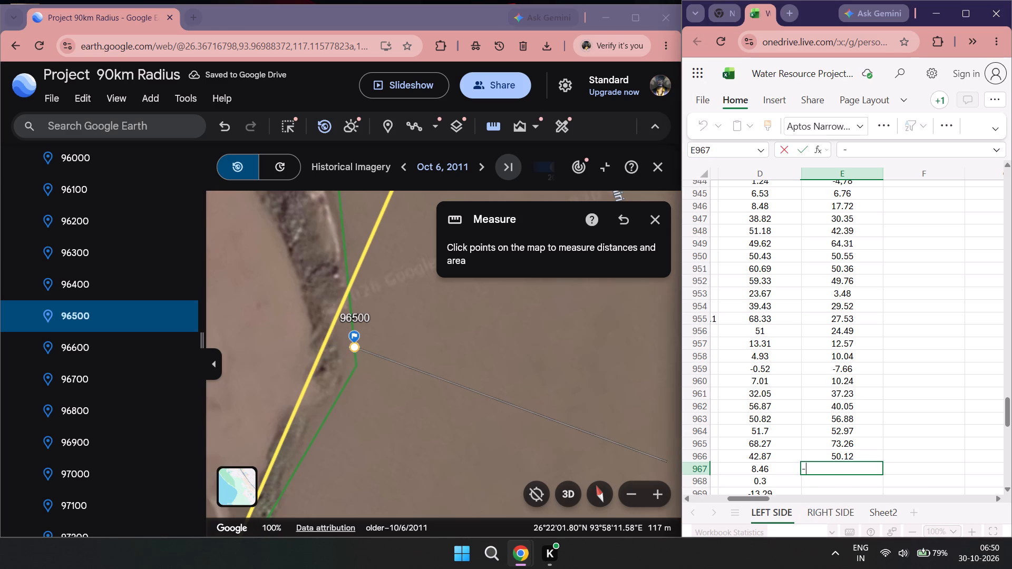
pyautogui.write('6.47')
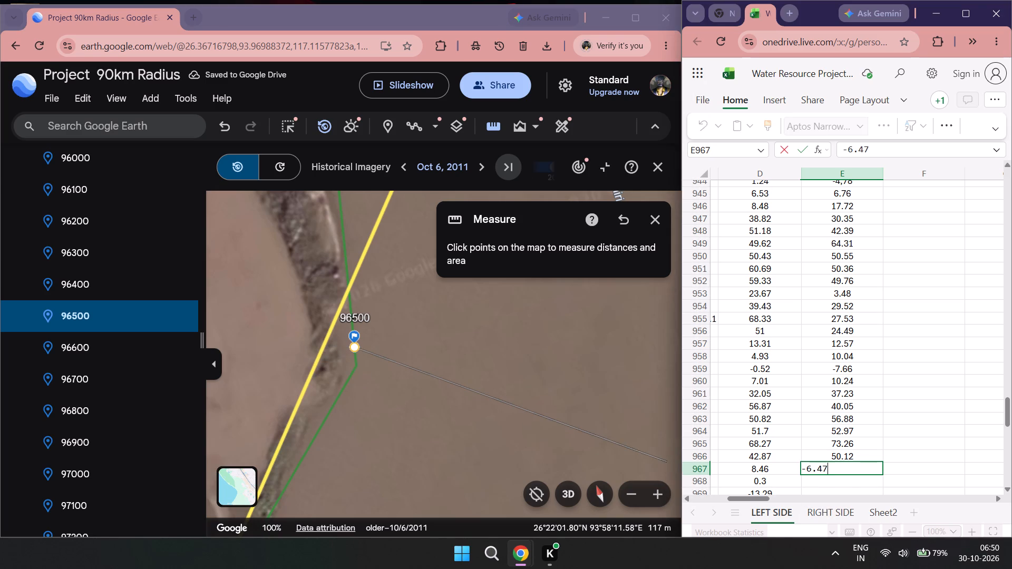
# Fly to the 96600 placemark, compare the green and yellow bank lines there, and record 0.03 in cell E968.
pyautogui.doubleClick(111, 348)
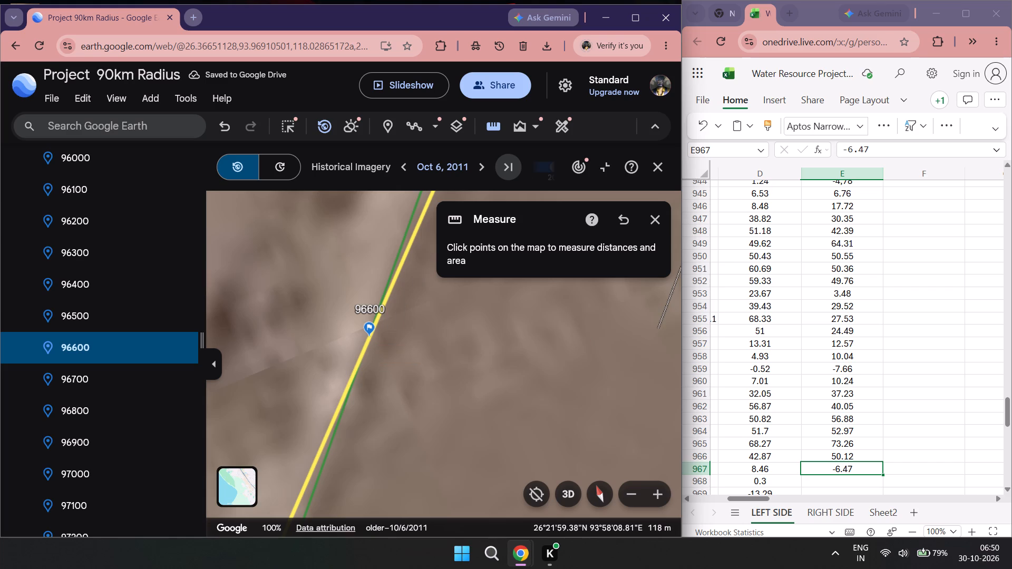
pyautogui.scroll(-1, 848, 443)
pyautogui.doubleClick(840, 418)
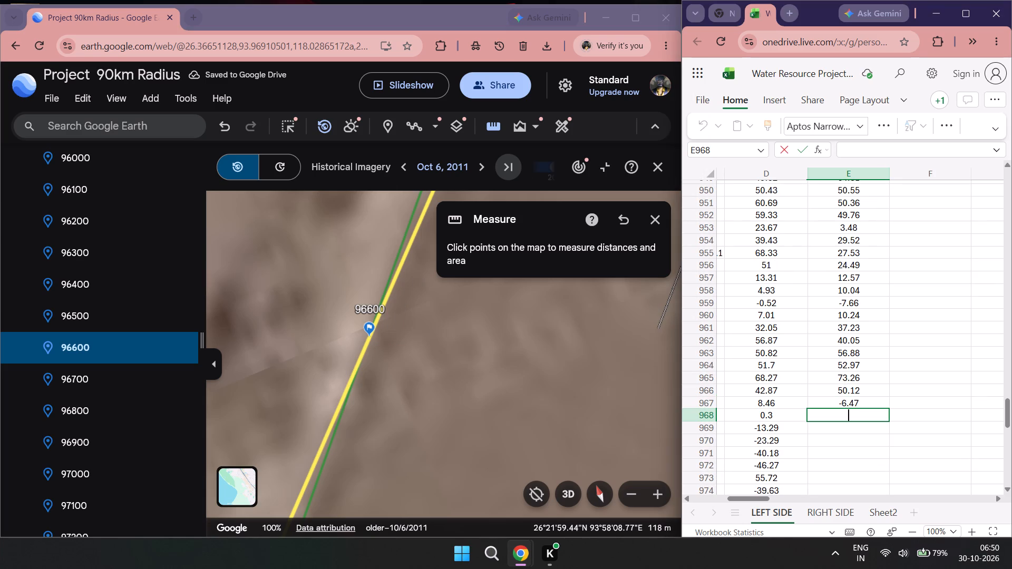
pyautogui.write('0.')
pyautogui.write('03')
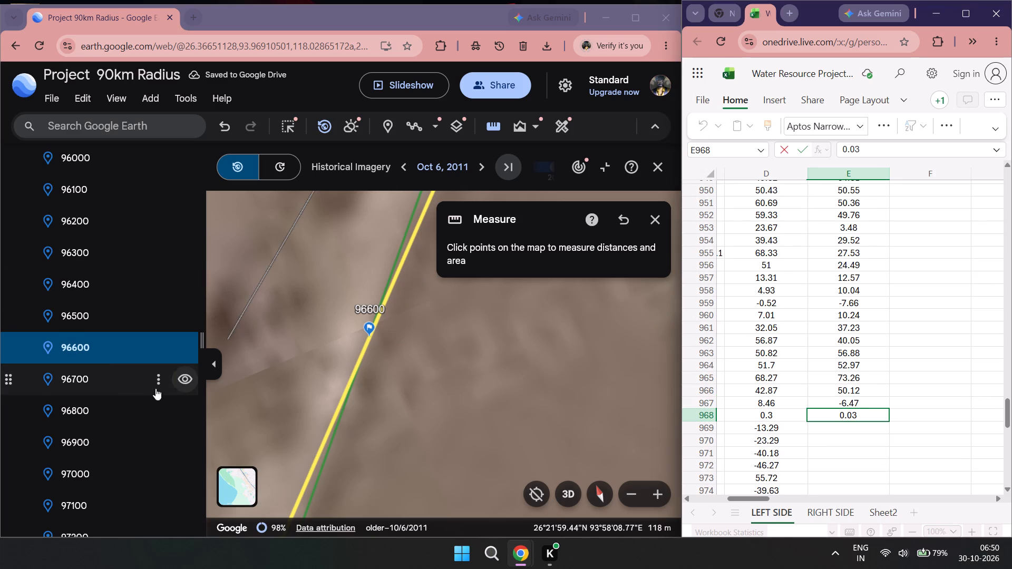
# Fly to the 96700 placemark, measure from its marker to the yellow bank line, and record -6.73 in cell E969.
pyautogui.doubleClick(108, 368)
pyautogui.scroll(-3, 277, 378)
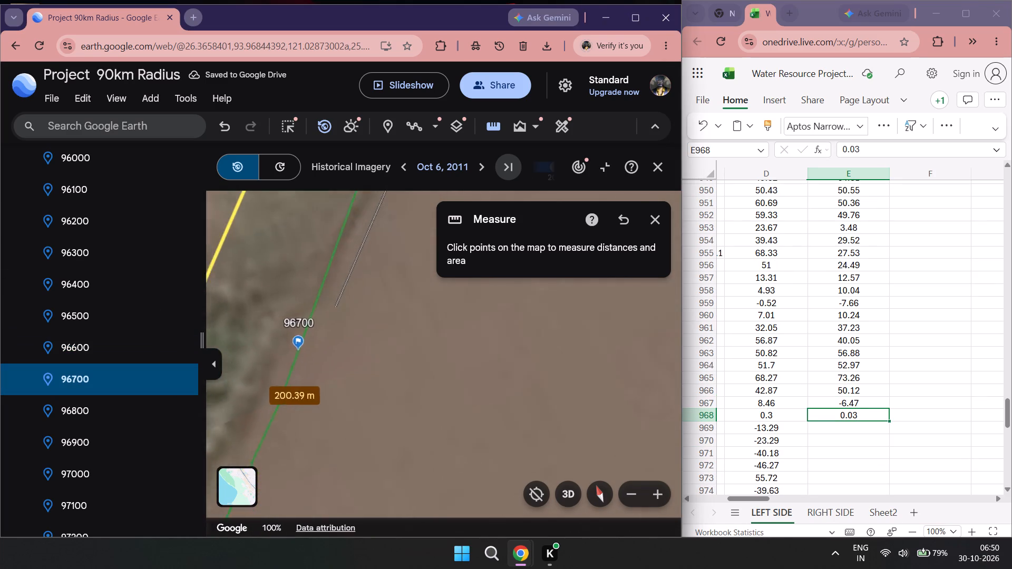
pyautogui.moveTo(281, 374); pyautogui.dragTo(439, 376)
pyautogui.doubleClick(500, 127)
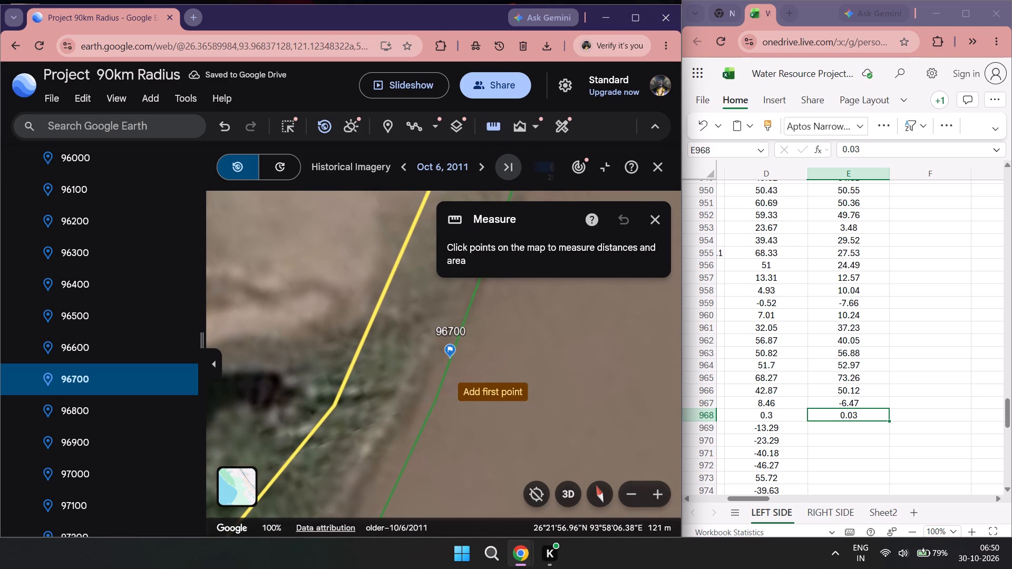
pyautogui.click(451, 362)
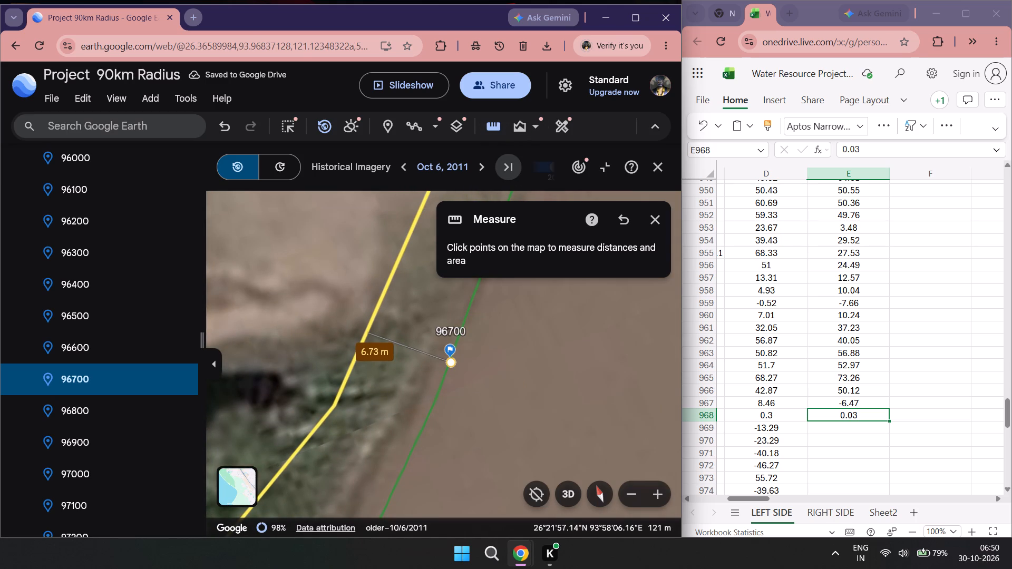
pyautogui.doubleClick(857, 430)
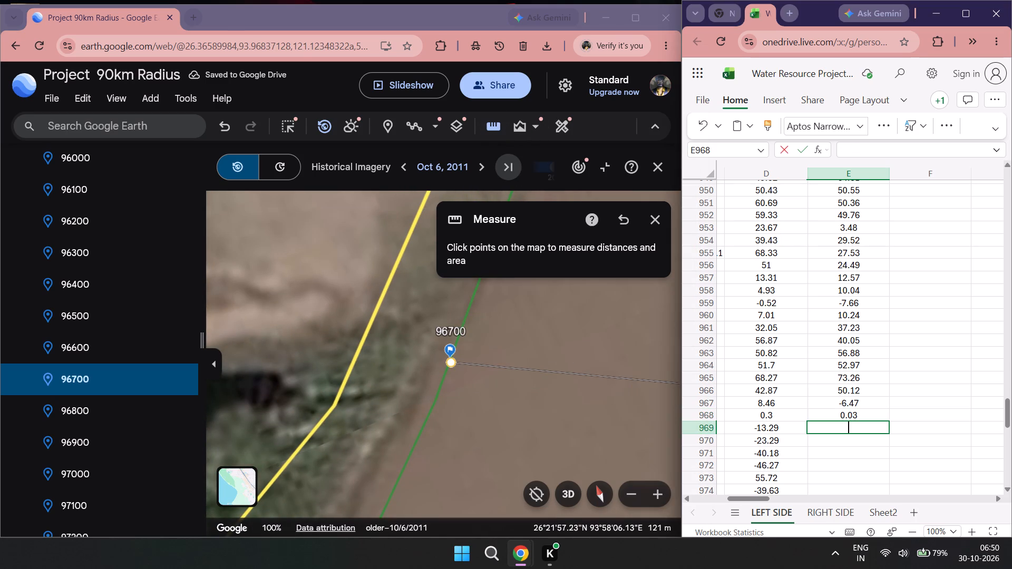
pyautogui.write('-6')
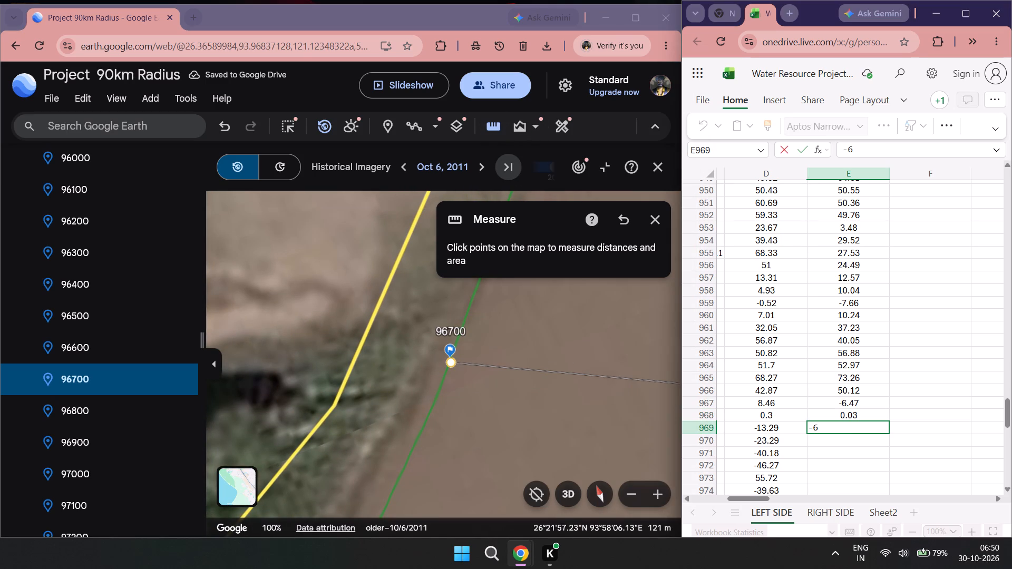
pyautogui.write('.73')
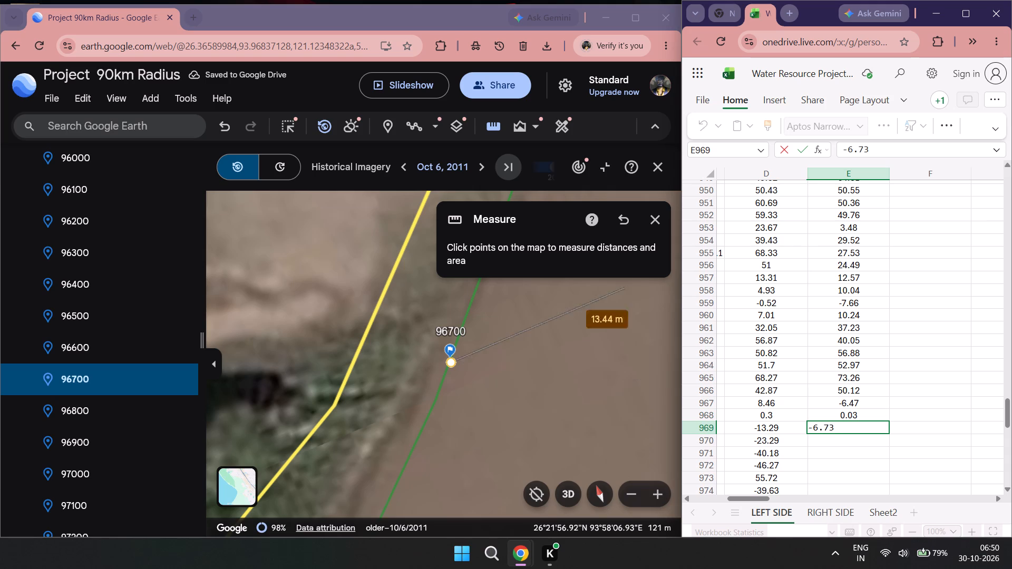
# Fly to the 96800 placemark, measure from its marker to the yellow bank line, and record -30.03 in cell E970.
pyautogui.doubleClick(57, 417)
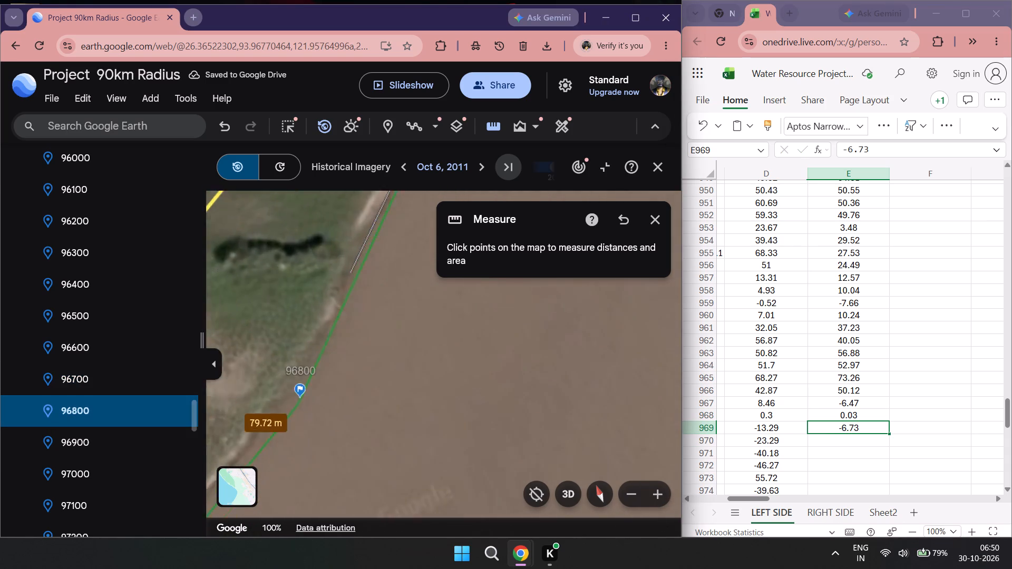
pyautogui.scroll(-4, 269, 399)
pyautogui.moveTo(277, 388); pyautogui.dragTo(402, 379)
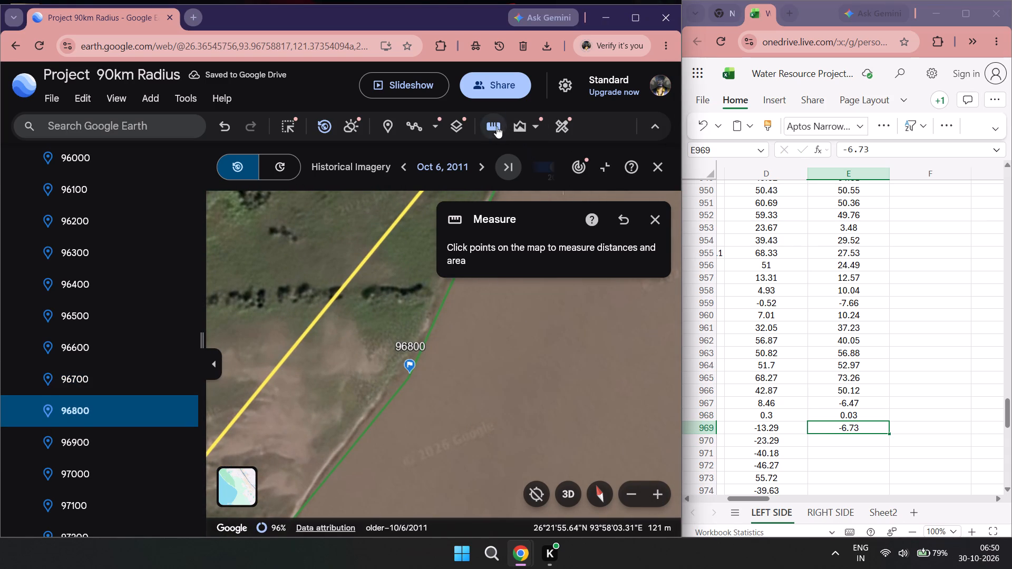
pyautogui.doubleClick(497, 126)
pyautogui.click(412, 372)
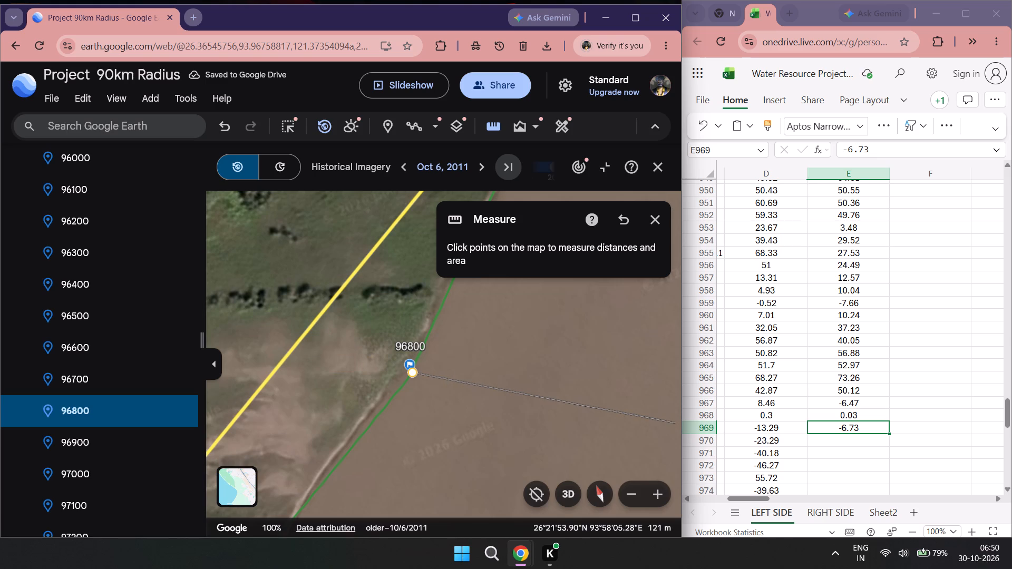
pyautogui.doubleClick(849, 443)
pyautogui.write('-39')
pyautogui.press('BackSpace')
pyautogui.write('0.03')
# Fly to the 96900 placemark, measure from its marker to the yellow bank line, and record -57.95 in cell E971.
pyautogui.doubleClick(95, 440)
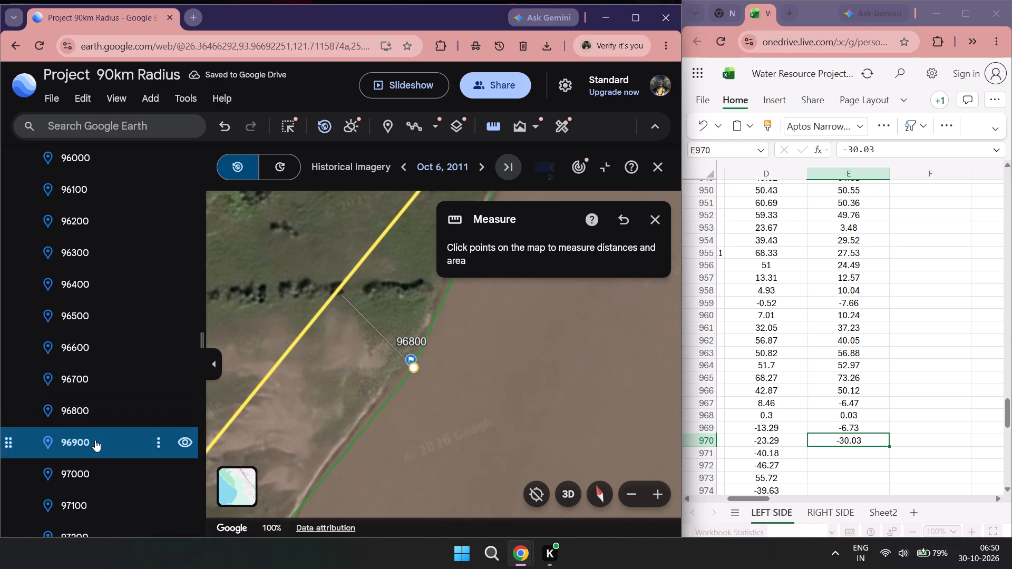
pyautogui.scroll(-1, 227, 432)
pyautogui.moveTo(262, 423); pyautogui.dragTo(482, 409)
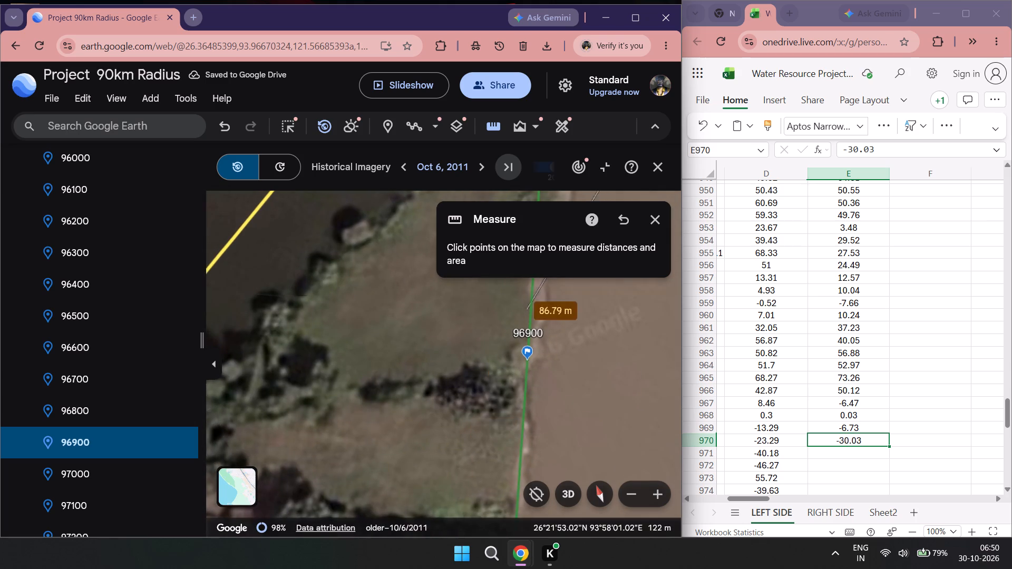
pyautogui.scroll(-2, 455, 391)
pyautogui.doubleClick(497, 133)
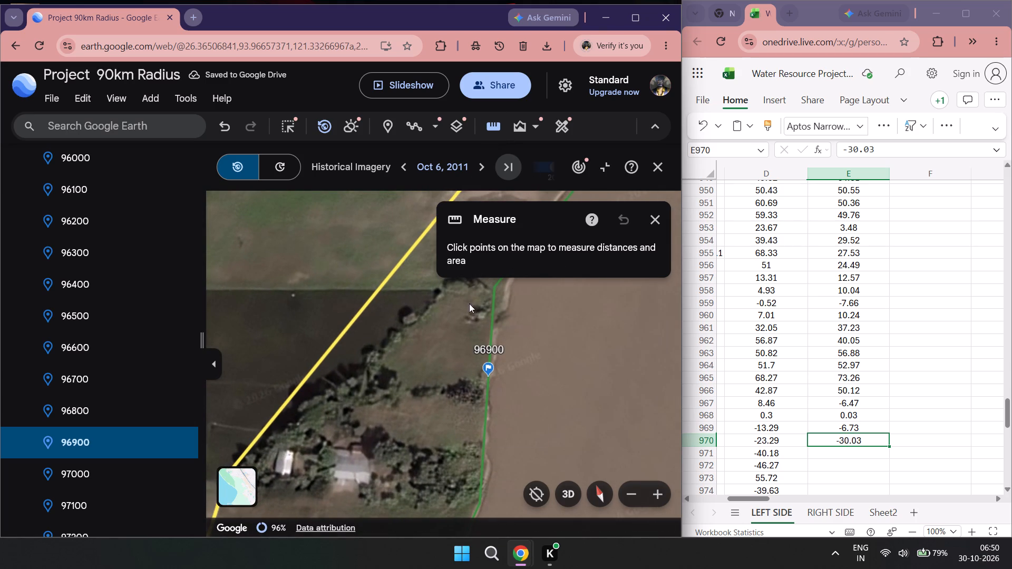
pyautogui.click(489, 377)
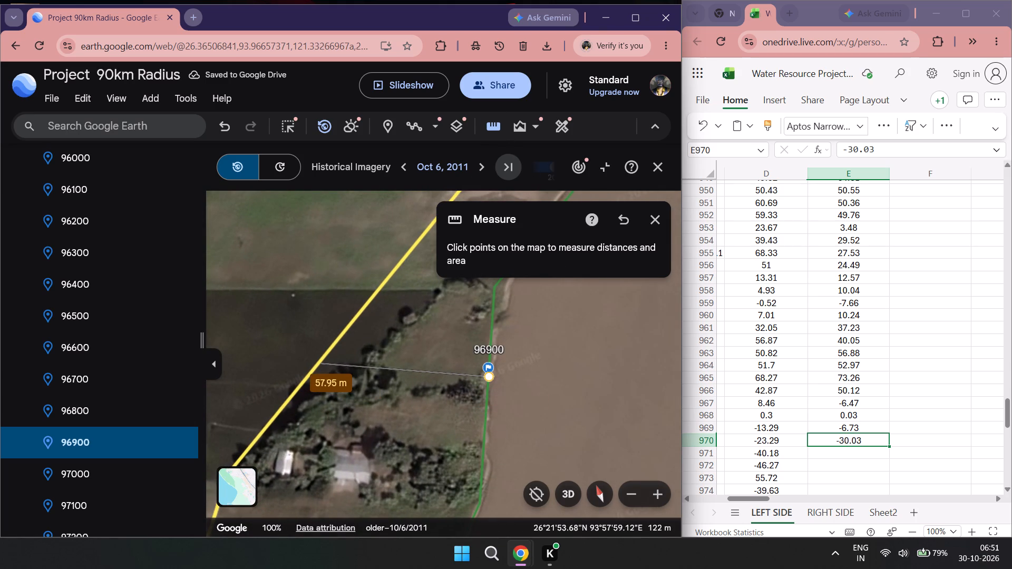
pyautogui.doubleClick(824, 453)
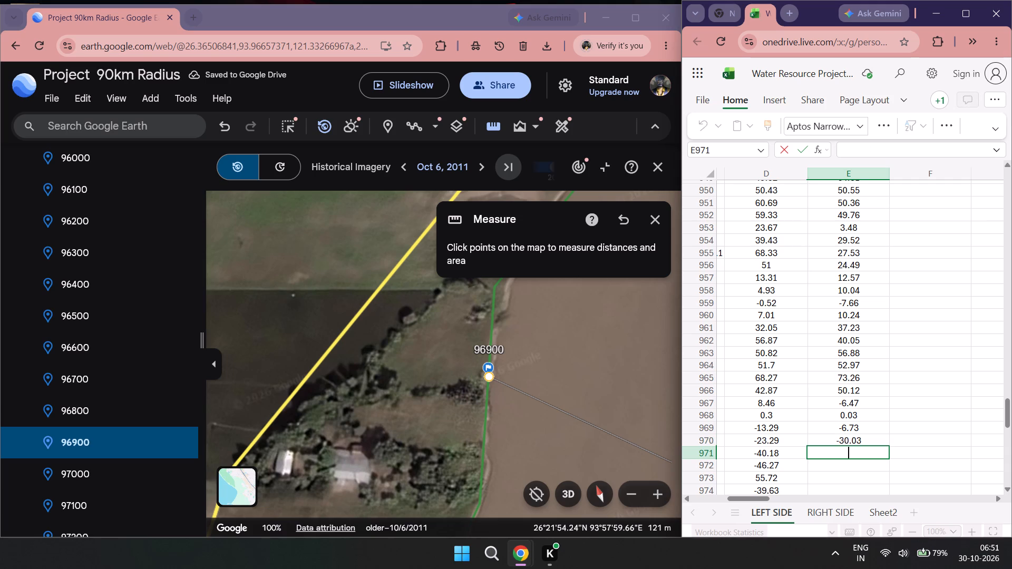
pyautogui.write('-57')
pyautogui.write('.95')
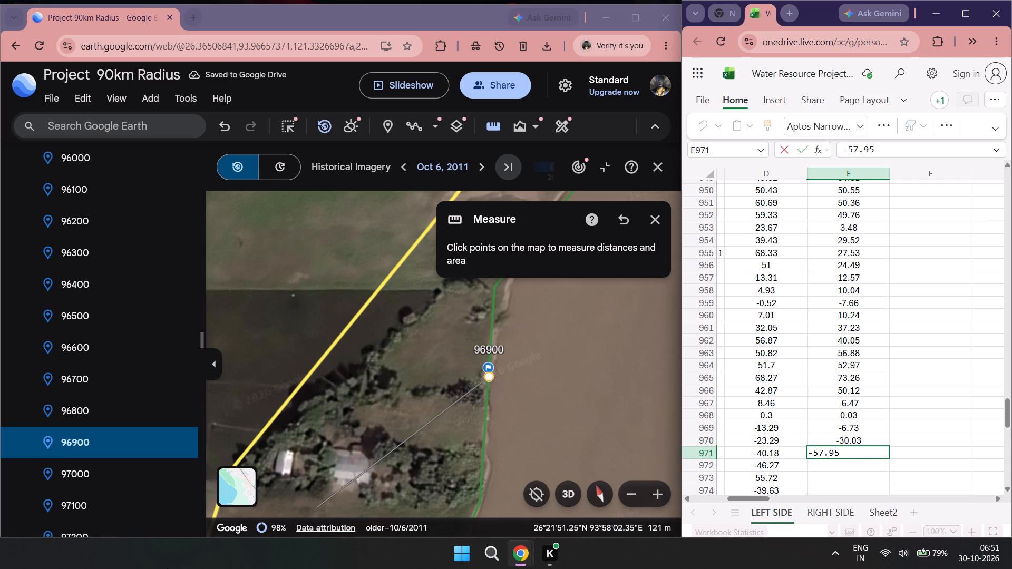
# Fly to the 97000 placemark, measure from its marker to the yellow bank line, and record -79.09 in cell E972.
pyautogui.doubleClick(84, 475)
pyautogui.doubleClick(113, 475)
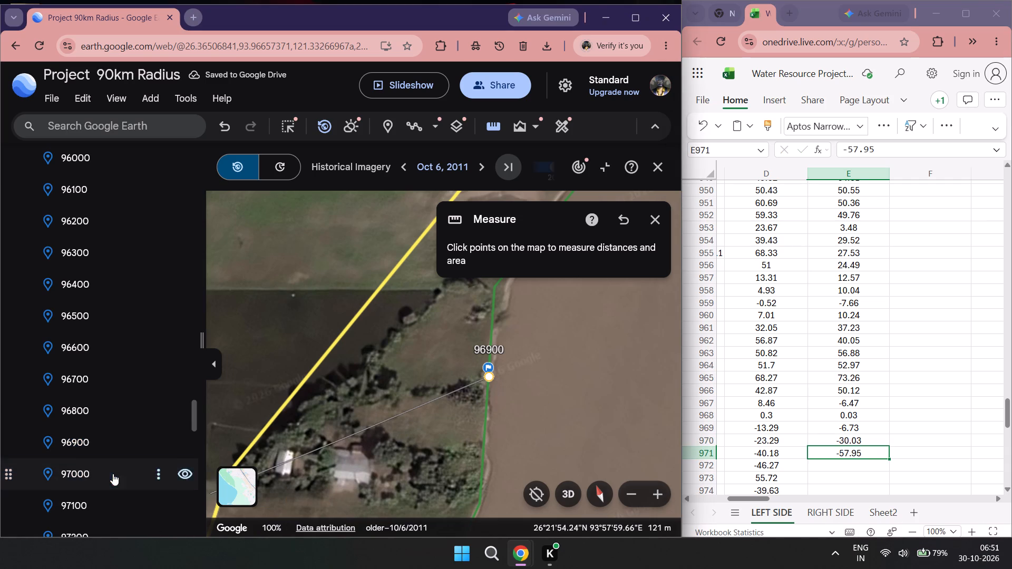
pyautogui.doubleClick(119, 478)
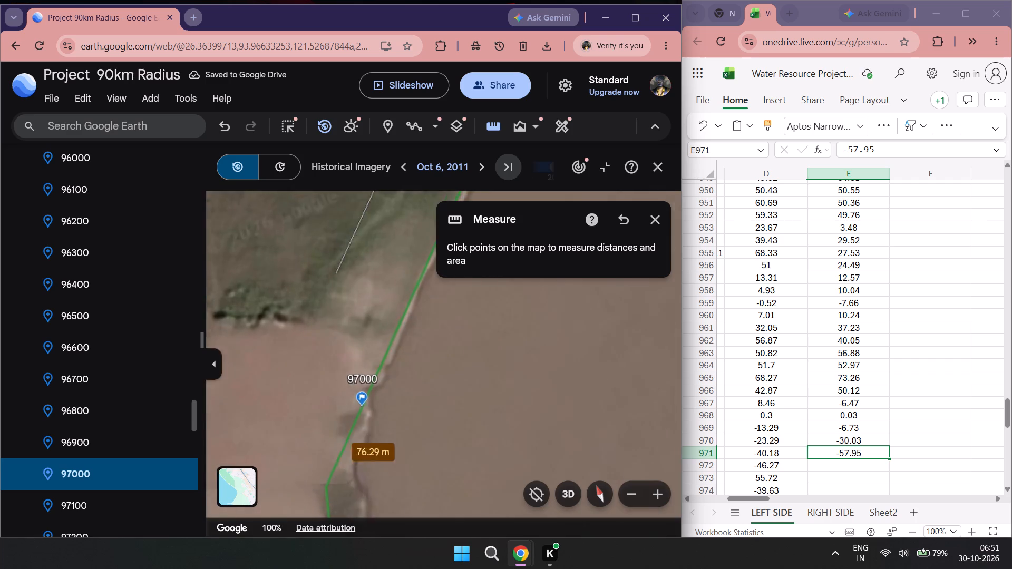
pyautogui.scroll(-3, 362, 432)
pyautogui.moveTo(362, 431); pyautogui.dragTo(488, 405)
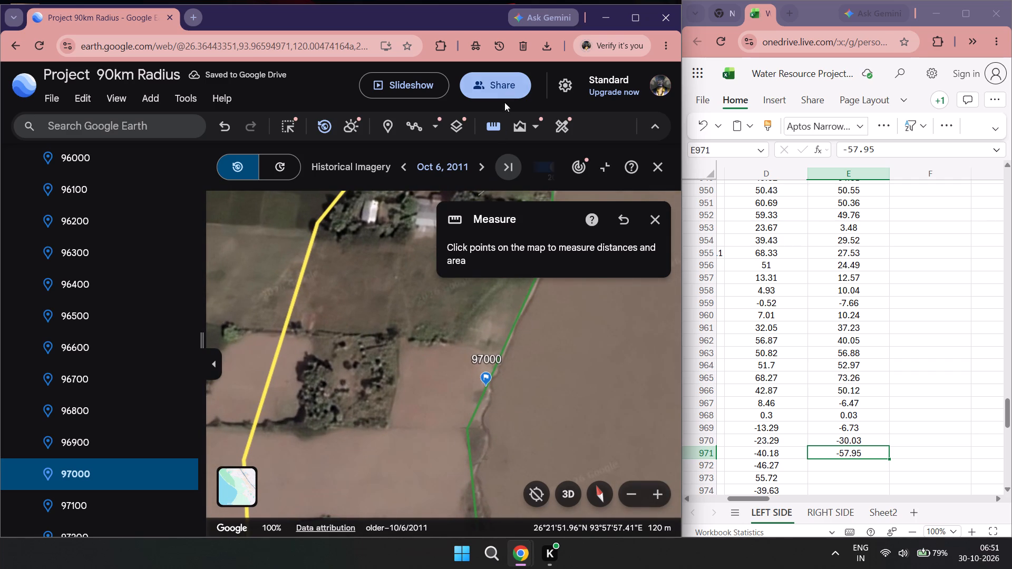
pyautogui.doubleClick(492, 123)
pyautogui.click(486, 386)
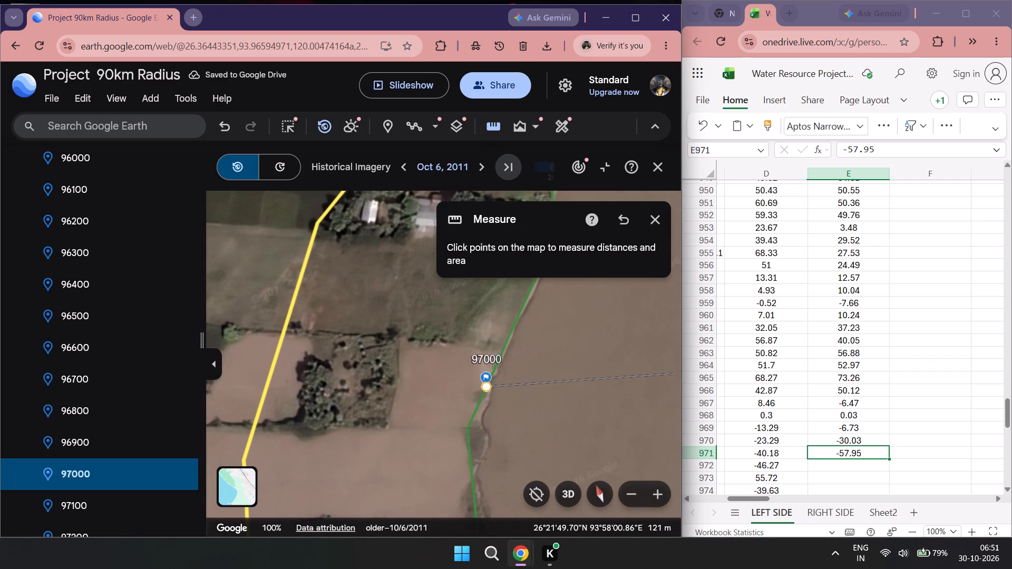
pyautogui.doubleClick(846, 465)
pyautogui.write('-79.0')
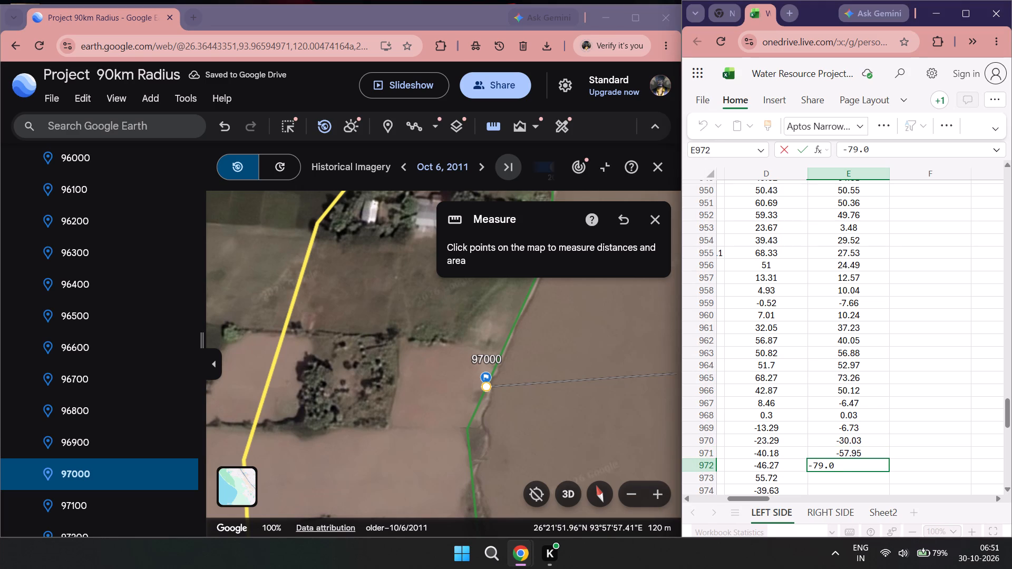
pyautogui.press('9')
pyautogui.scroll(-3, 88, 458)
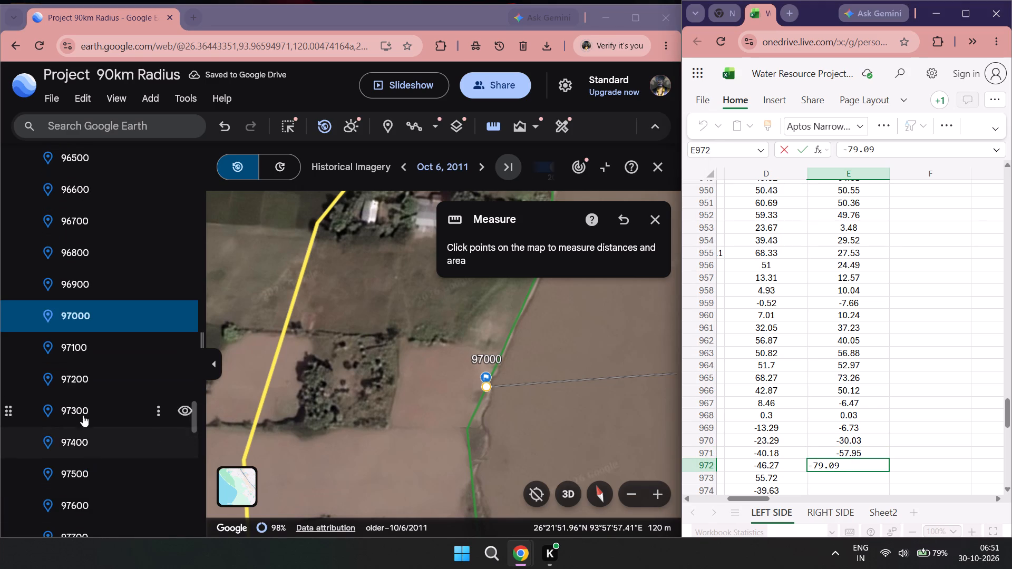
# Fly to the 97100 placemark, measure from its marker to the yellow bank line, and record -87.01 in cell E973.
pyautogui.scroll(-2, 82, 407)
pyautogui.doubleClick(106, 240)
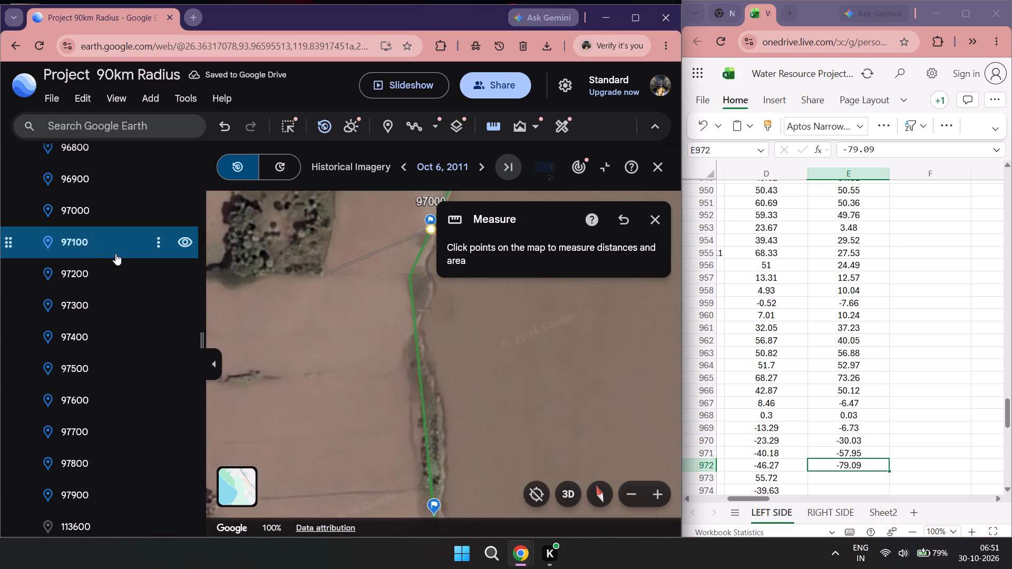
pyautogui.scroll(-3, 345, 308)
pyautogui.moveTo(344, 311); pyautogui.dragTo(406, 295)
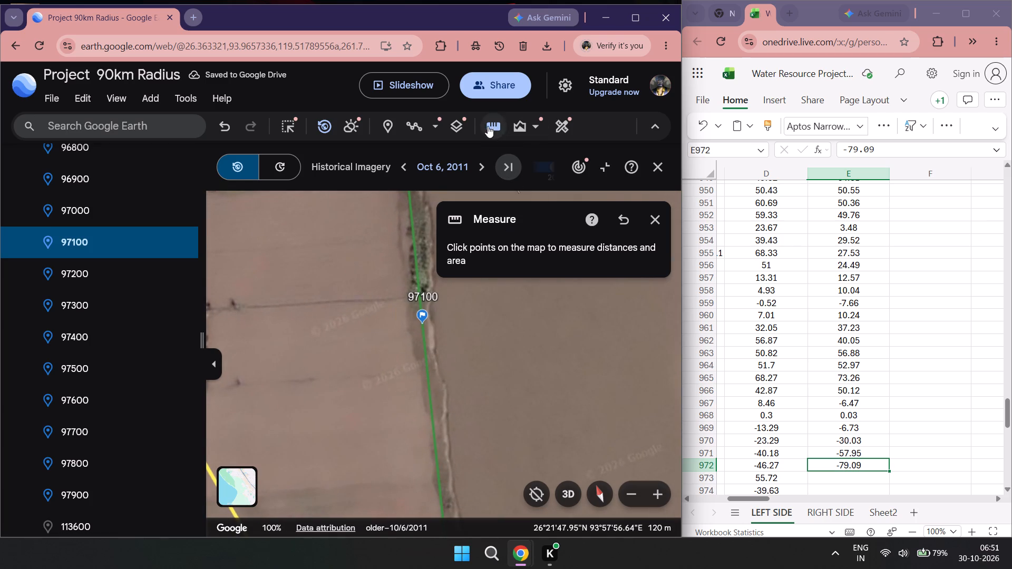
pyautogui.doubleClick(488, 126)
pyautogui.scroll(-3, 397, 372)
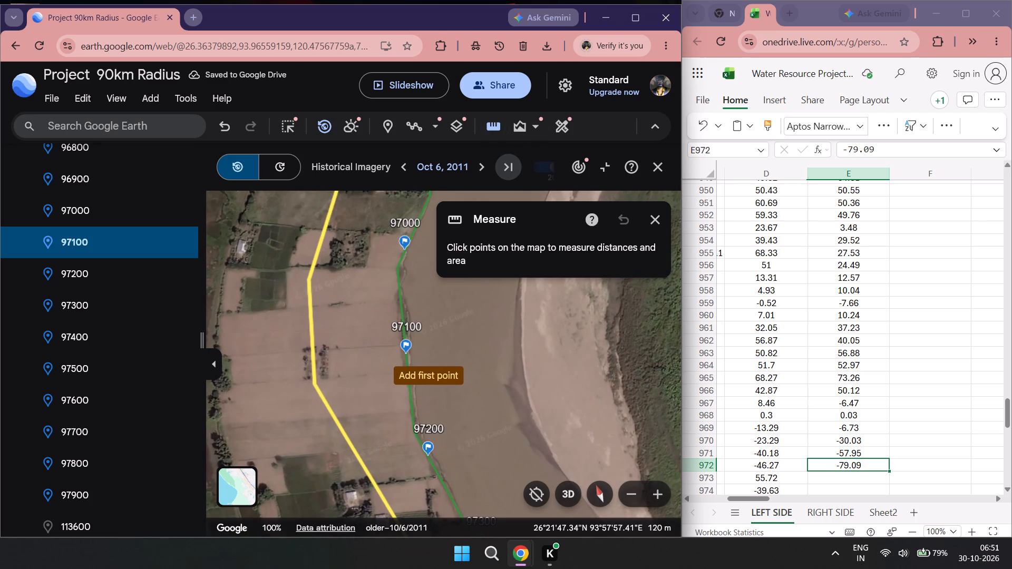
pyautogui.click(406, 356)
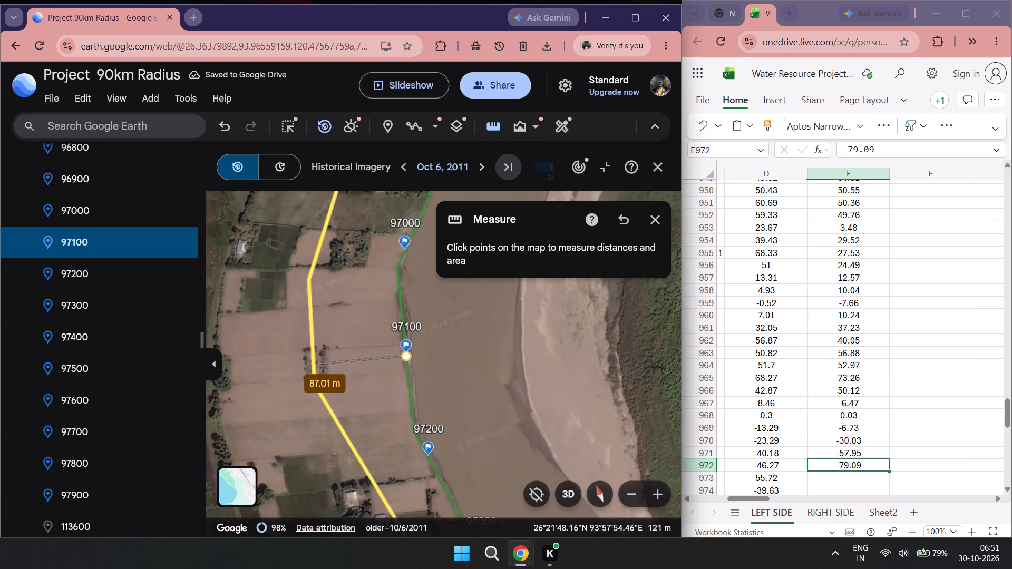
pyautogui.doubleClick(857, 482)
pyautogui.write('-87.01')
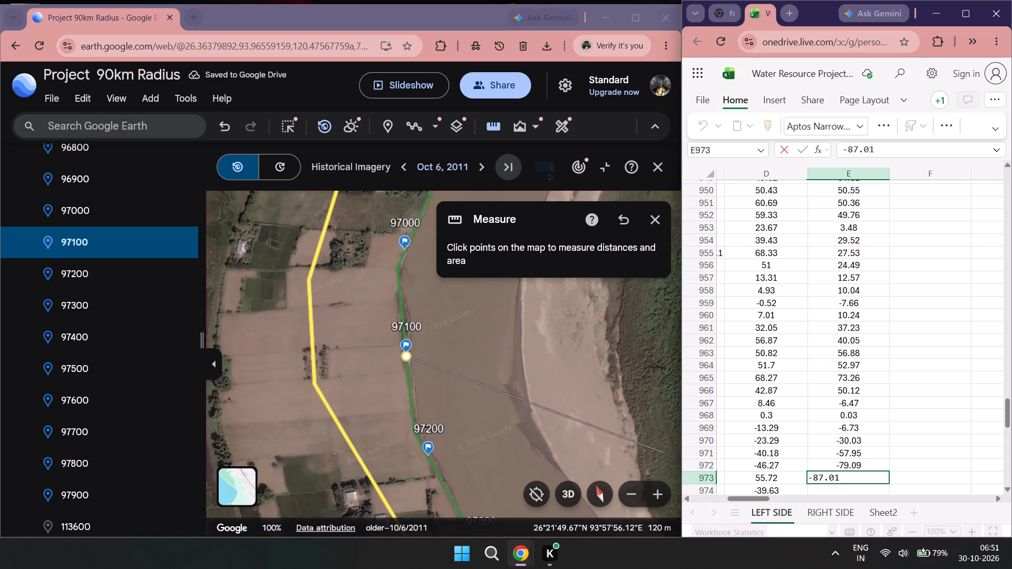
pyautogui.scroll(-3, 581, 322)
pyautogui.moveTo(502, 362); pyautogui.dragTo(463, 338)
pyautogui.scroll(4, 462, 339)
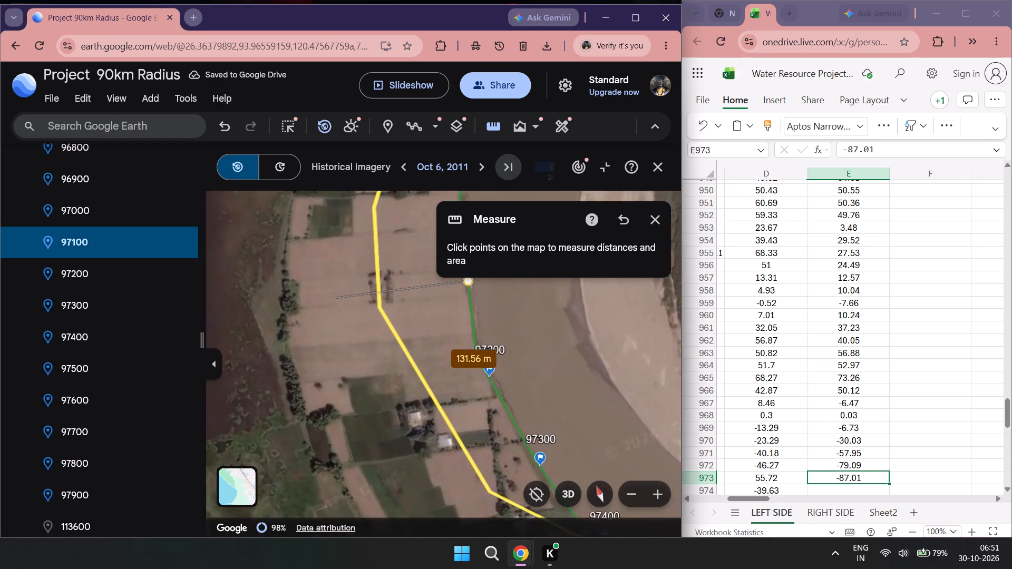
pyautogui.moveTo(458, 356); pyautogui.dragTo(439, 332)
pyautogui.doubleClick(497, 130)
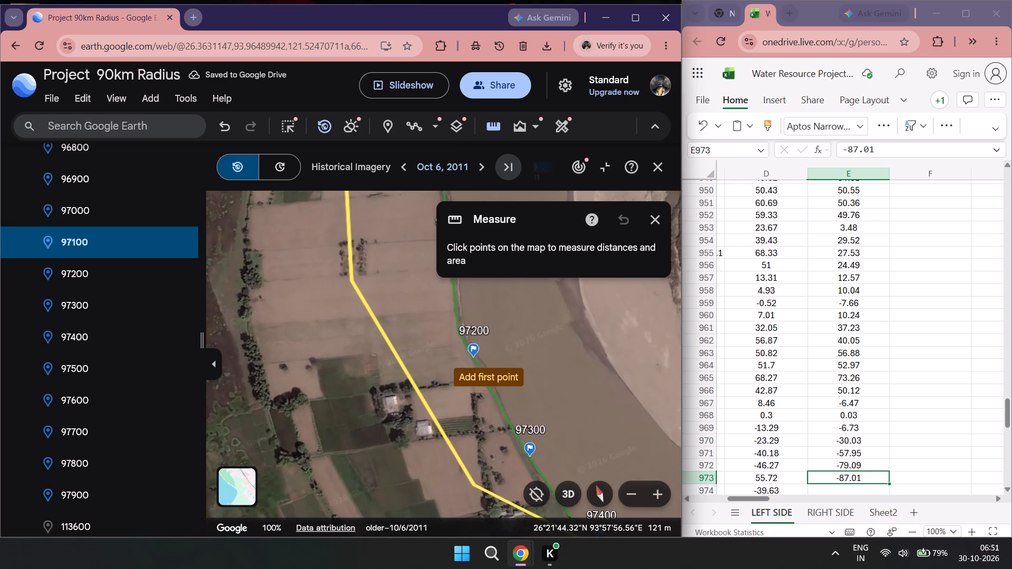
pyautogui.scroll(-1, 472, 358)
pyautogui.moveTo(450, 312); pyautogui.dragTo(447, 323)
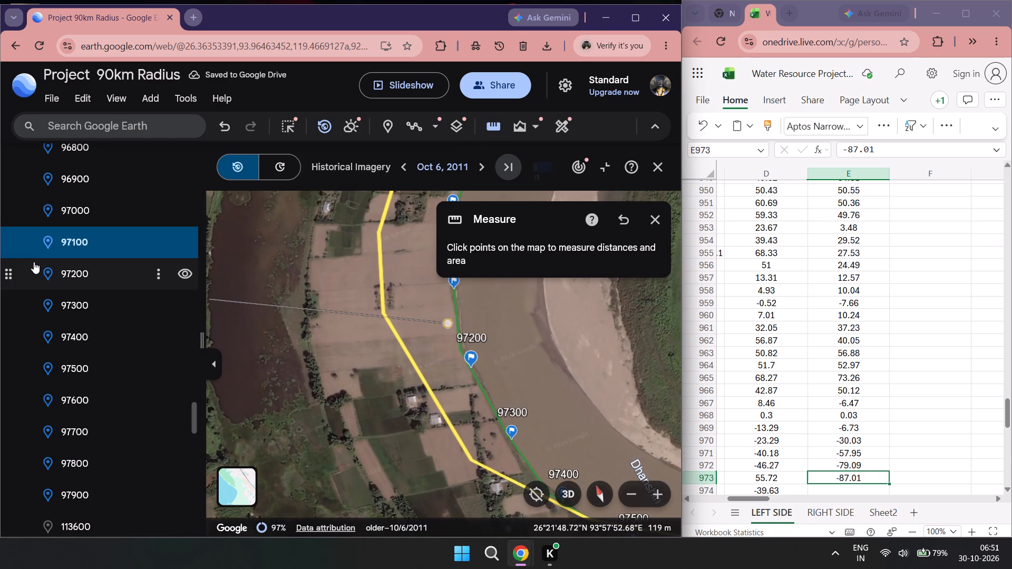
# Fly to the 97200 placemark, measure from its marker to the yellow bank line, and record 57.1 in cell E974.
pyautogui.doubleClick(86, 280)
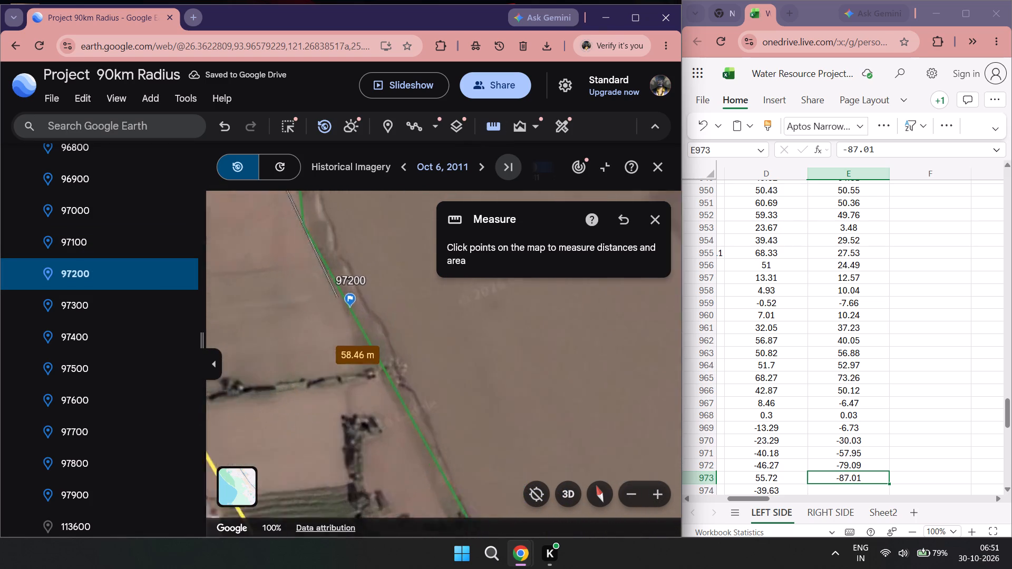
pyautogui.doubleClick(487, 125)
pyautogui.scroll(-4, 297, 389)
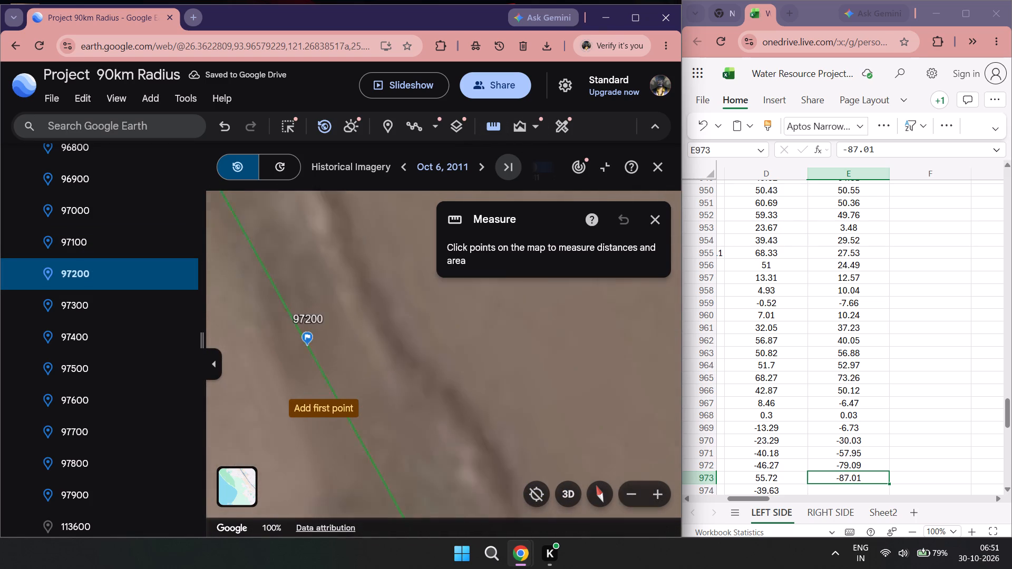
pyautogui.moveTo(296, 380); pyautogui.dragTo(395, 308)
pyautogui.scroll(-3, 392, 313)
pyautogui.moveTo(358, 325); pyautogui.dragTo(429, 311)
pyautogui.scroll(-2, 424, 313)
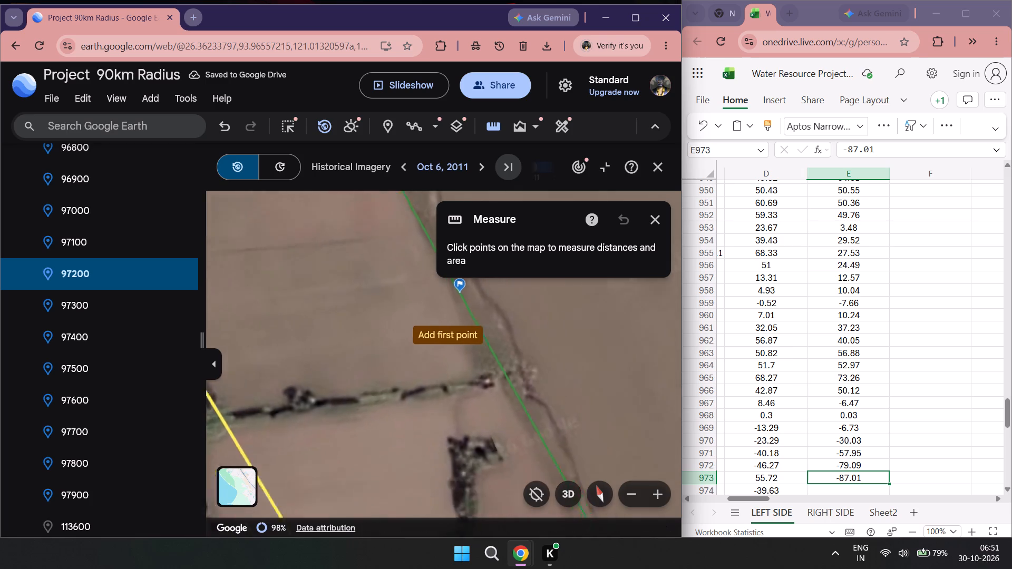
pyautogui.moveTo(422, 316); pyautogui.dragTo(417, 328)
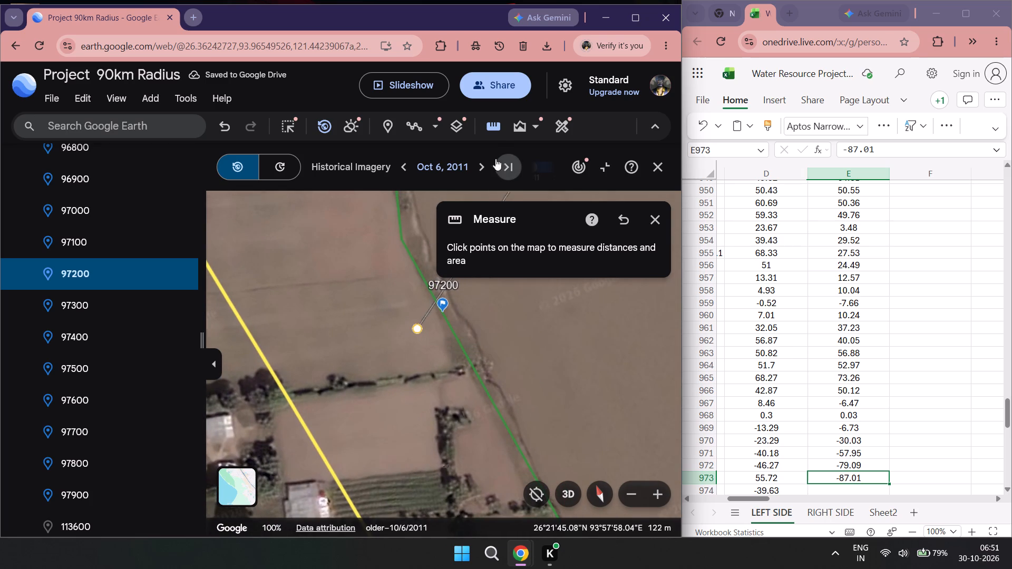
pyautogui.doubleClick(499, 132)
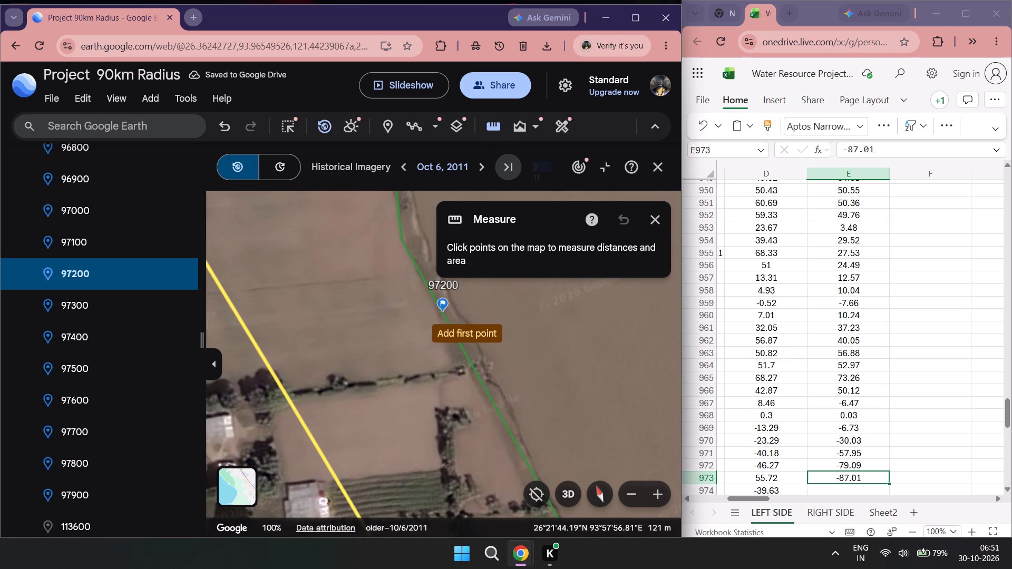
pyautogui.click(443, 313)
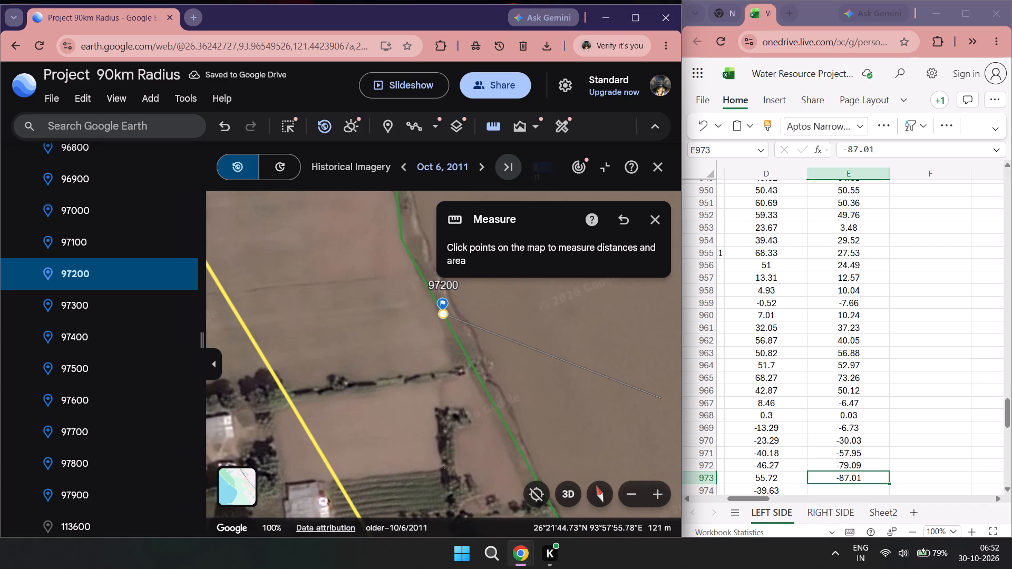
pyautogui.scroll(-3, 806, 454)
pyautogui.doubleClick(844, 291)
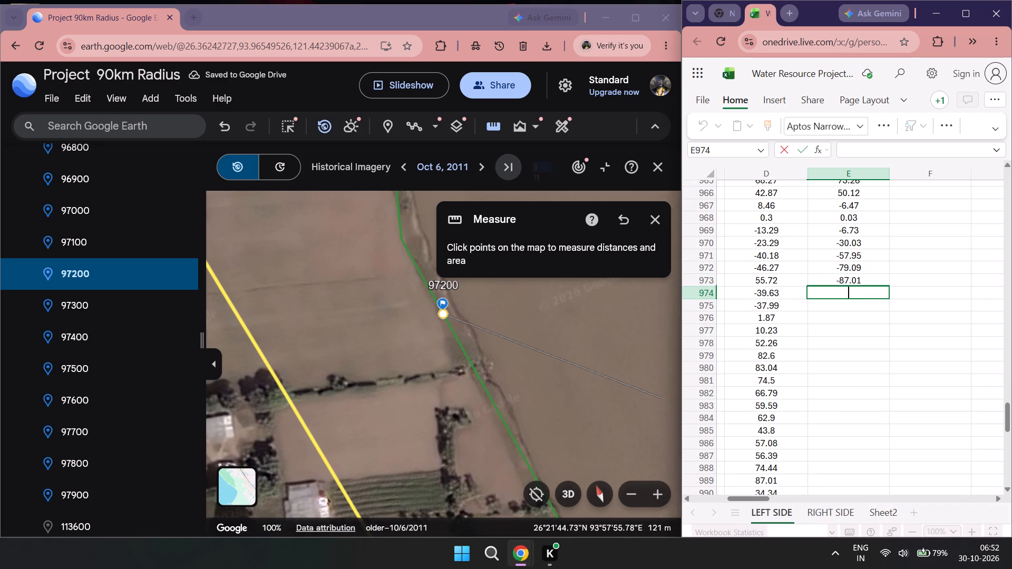
pyautogui.write('57')
pyautogui.write('.1')
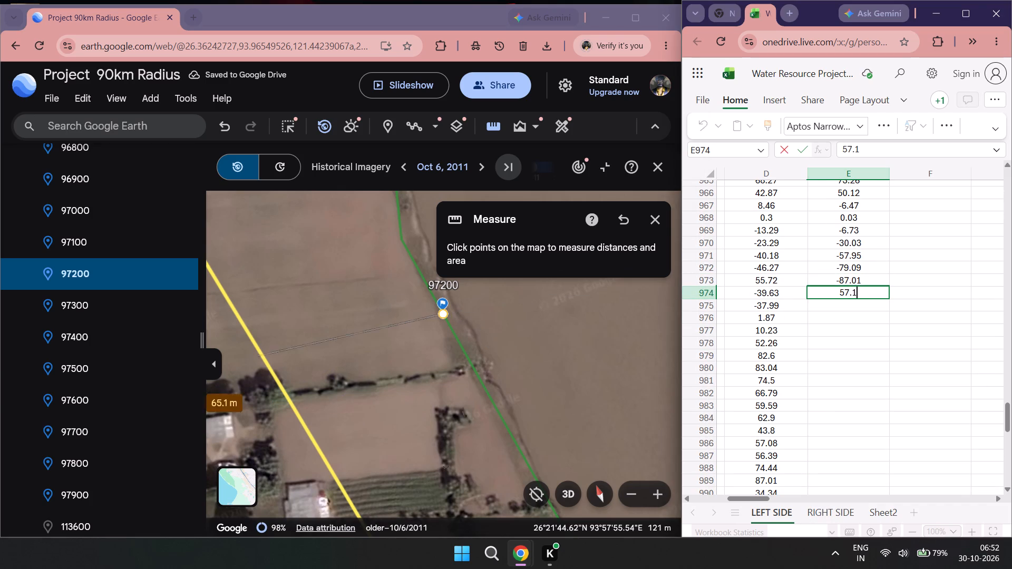
# Fly to the 97300 placemark, measure from its marker to the yellow bank line, and record 54.32 in cell E975.
pyautogui.doubleClick(94, 309)
pyautogui.scroll(-3, 192, 352)
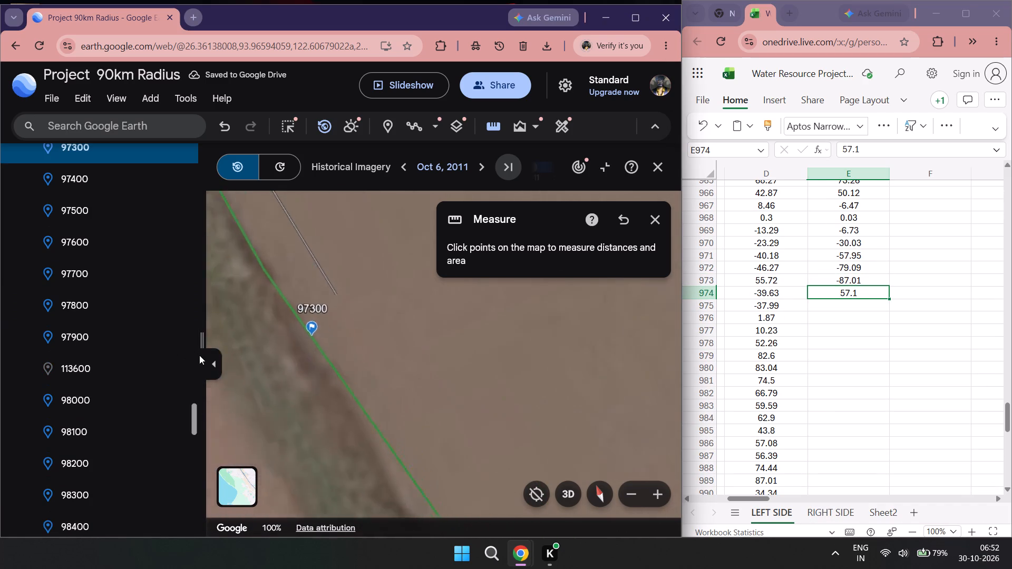
pyautogui.scroll(-5, 278, 385)
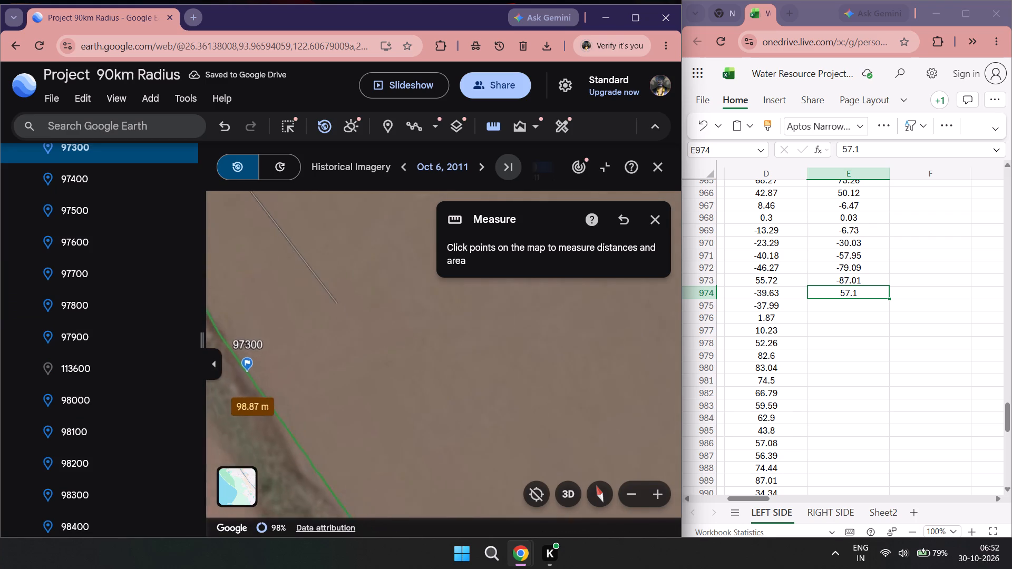
pyautogui.moveTo(242, 387); pyautogui.dragTo(414, 296)
pyautogui.scroll(-4, 396, 319)
pyautogui.moveTo(367, 334); pyautogui.dragTo(367, 352)
pyautogui.doubleClick(489, 123)
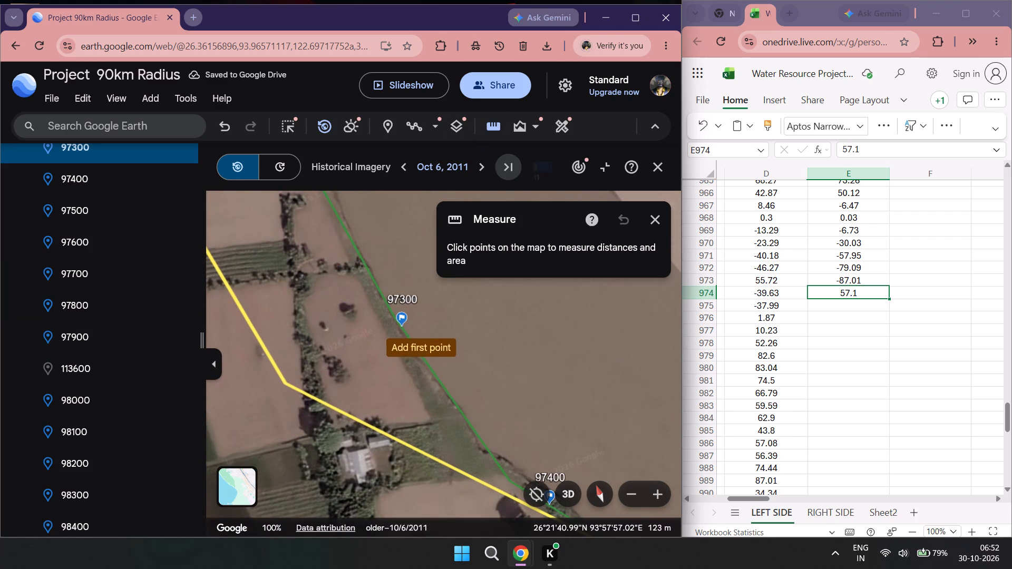
pyautogui.click(402, 328)
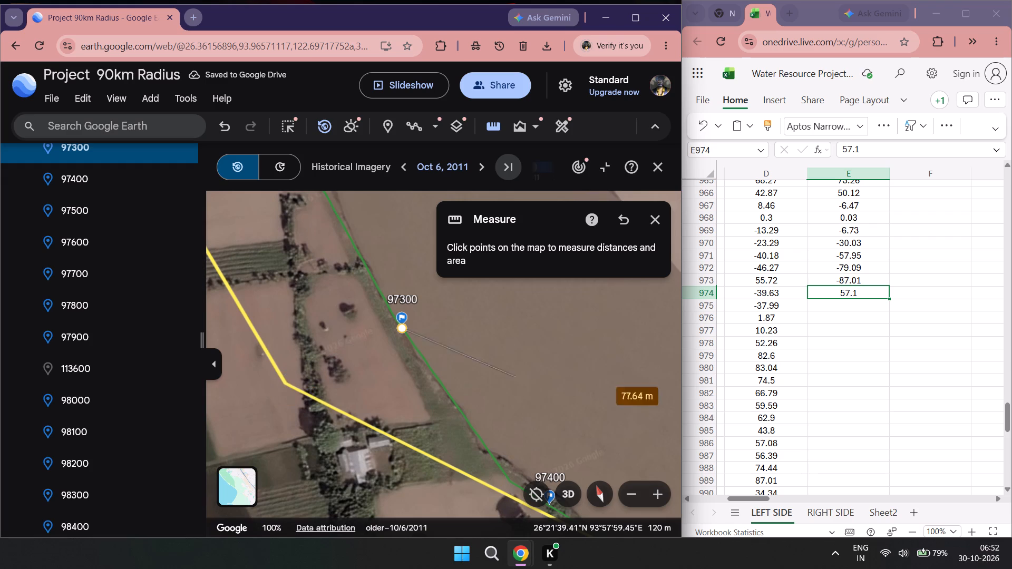
pyautogui.doubleClick(843, 310)
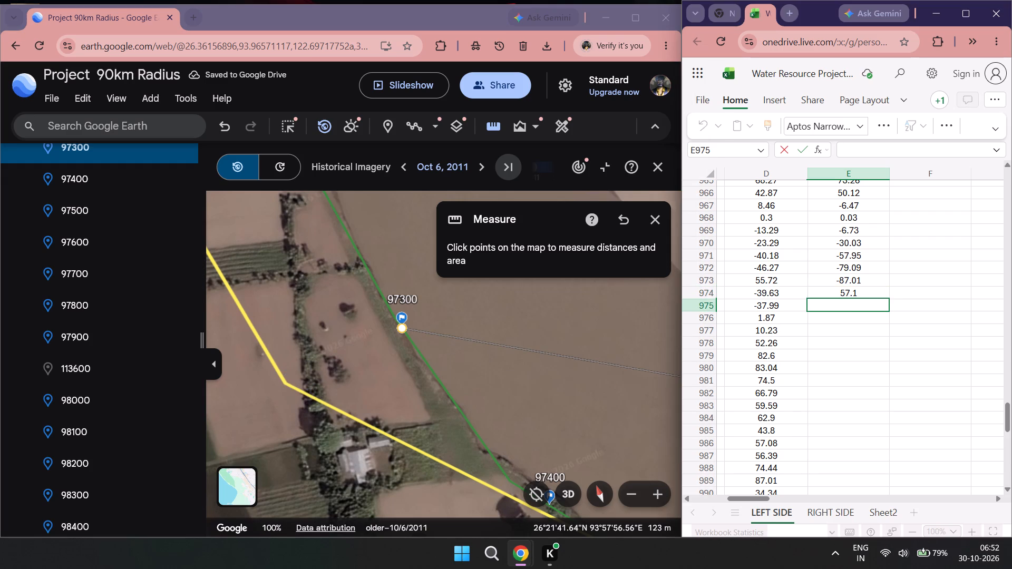
pyautogui.write('54')
pyautogui.write('.32')
# Fly to the 97400 placemark, measure from its marker to the yellow bank line, and record -4.11 in cell E976.
pyautogui.doubleClick(91, 174)
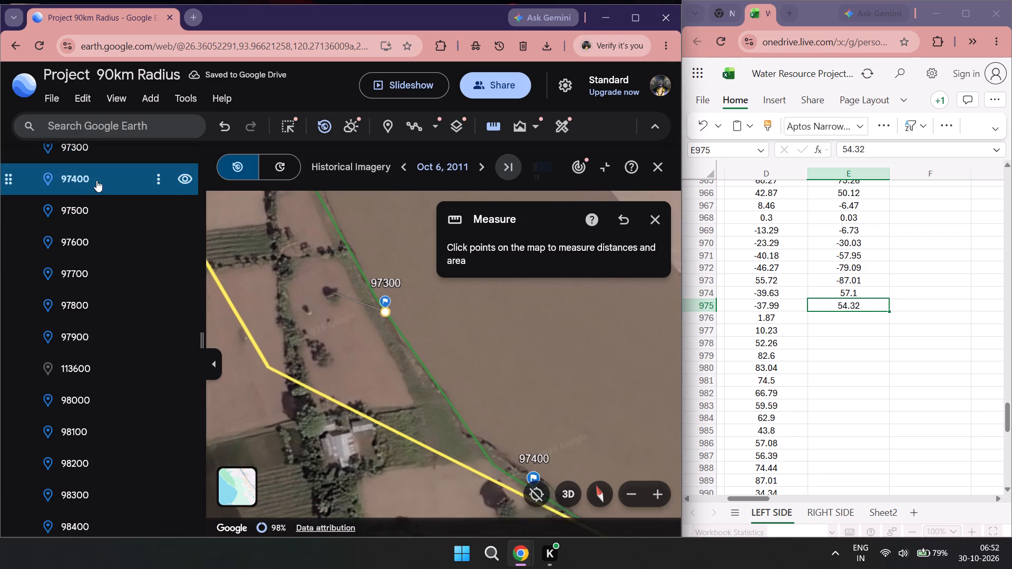
pyautogui.moveTo(361, 373); pyautogui.dragTo(419, 371)
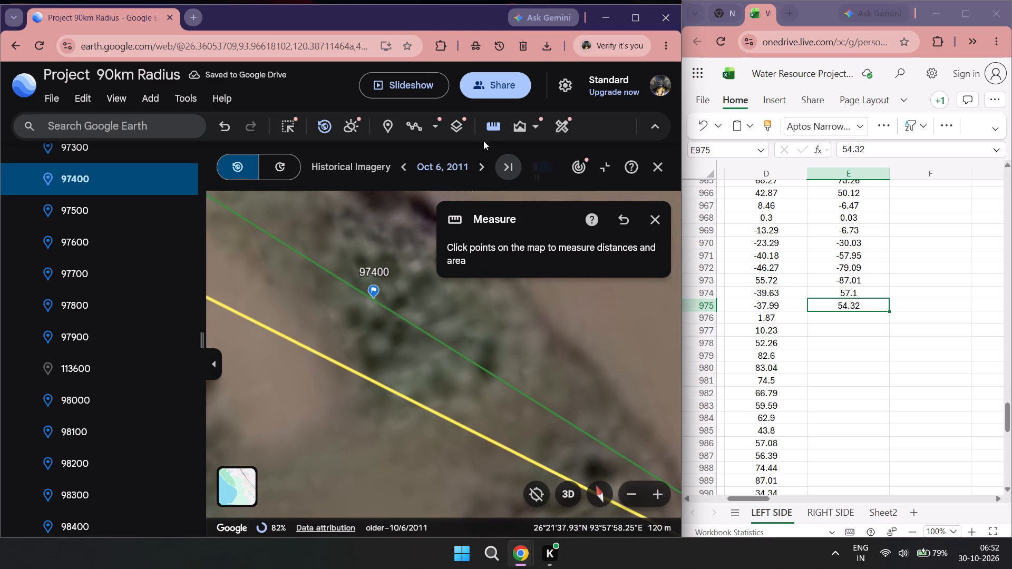
pyautogui.doubleClick(483, 133)
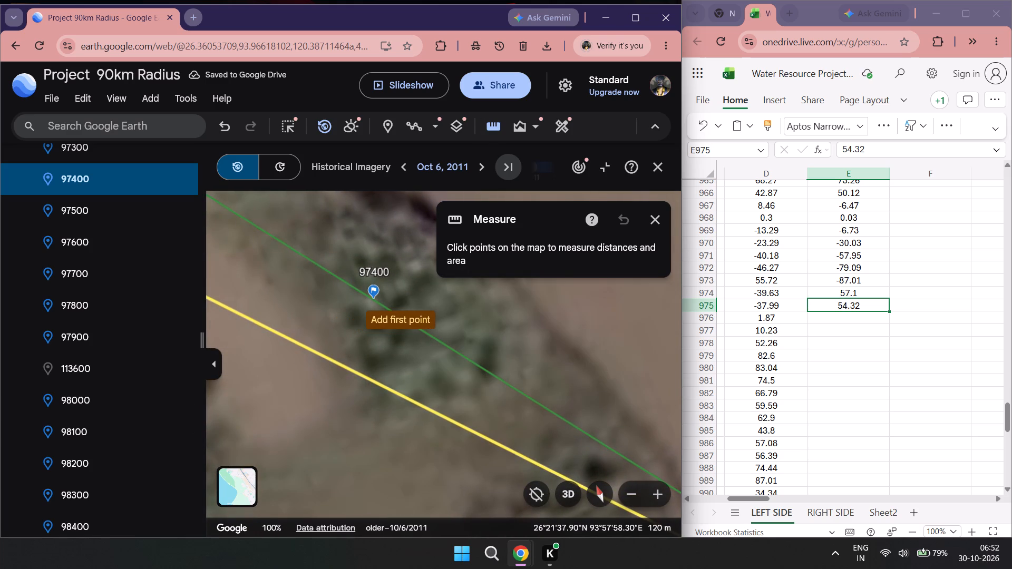
pyautogui.click(376, 300)
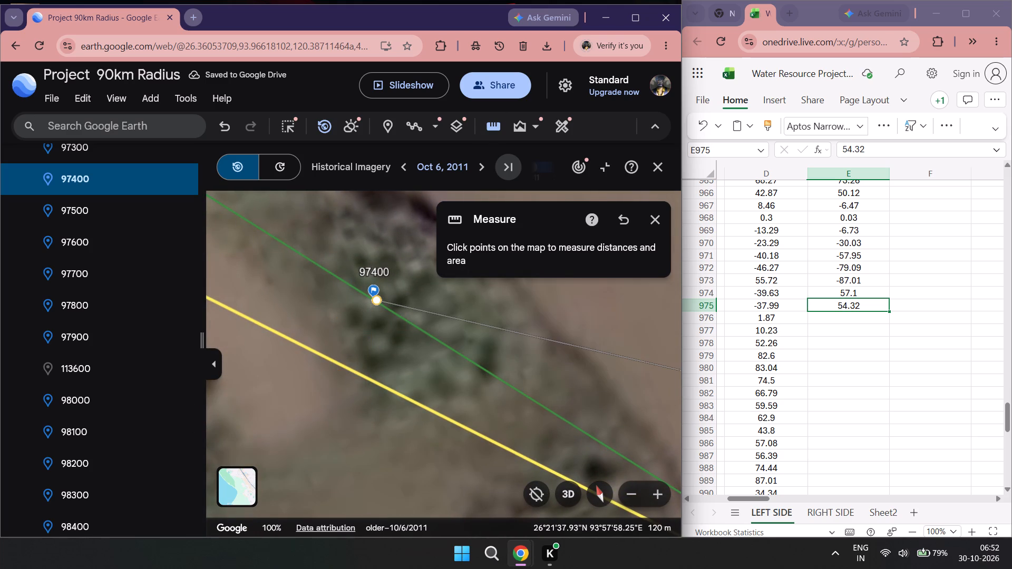
pyautogui.doubleClick(857, 321)
pyautogui.write('-4.11')
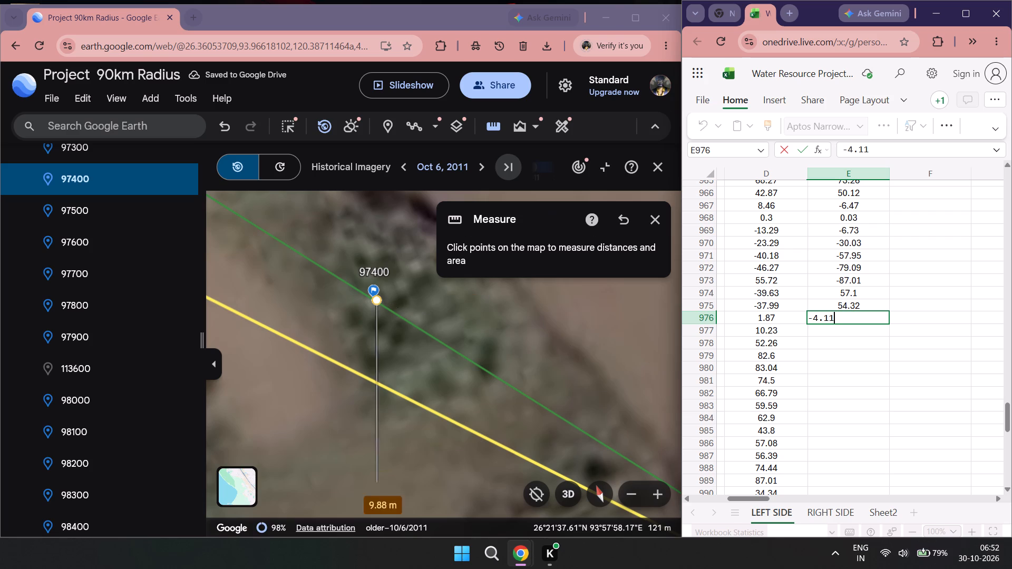
# Correct the 97300 shift value in cell E975 to -54.32.
pyautogui.scroll(-5, 370, 477)
pyautogui.moveTo(339, 435); pyautogui.dragTo(589, 407)
pyautogui.scroll(-2, 587, 408)
pyautogui.moveTo(508, 393); pyautogui.dragTo(502, 389)
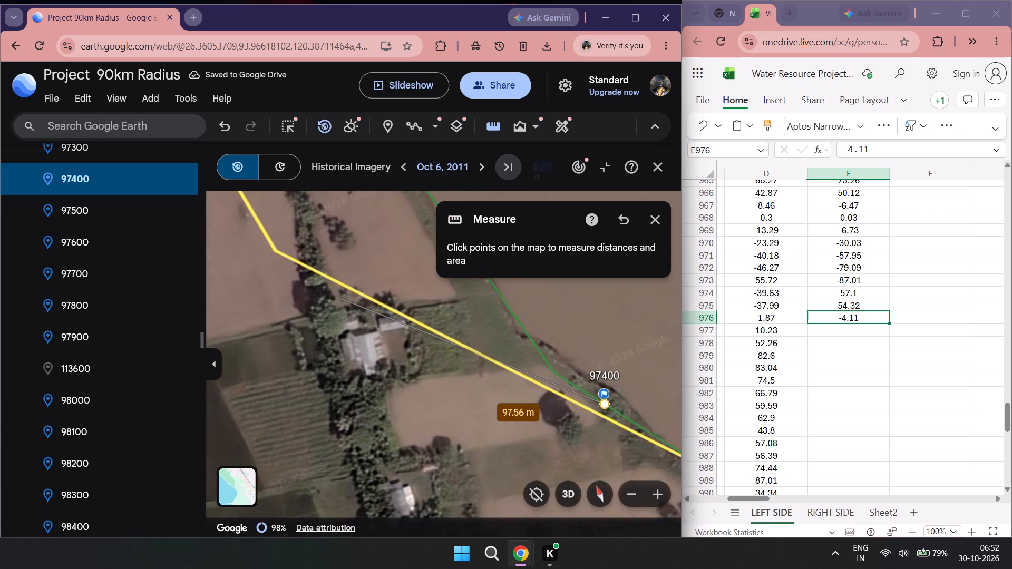
pyautogui.moveTo(502, 389); pyautogui.dragTo(395, 400)
pyautogui.doubleClick(859, 307)
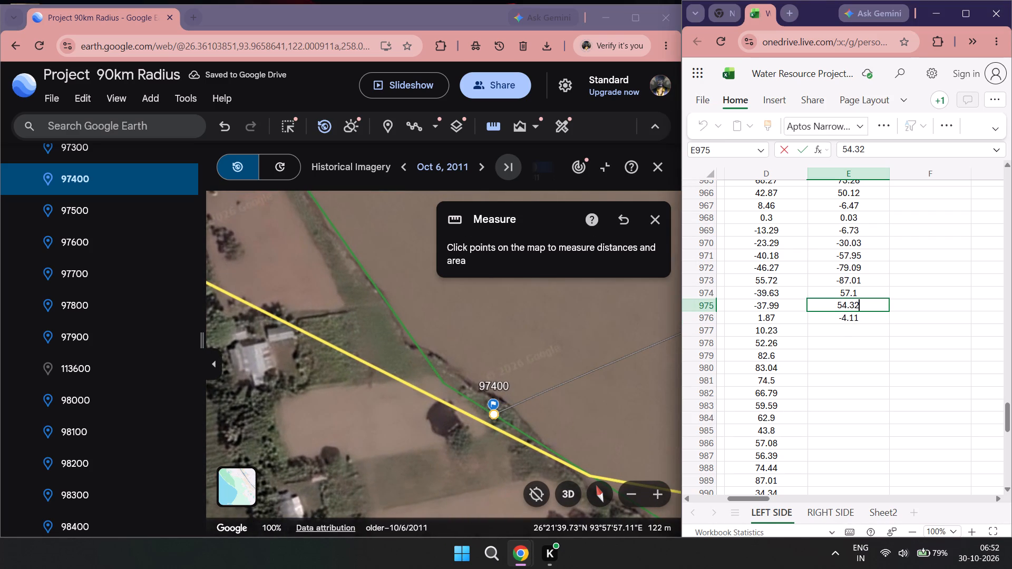
pyautogui.press('BackSpace')
pyautogui.press('BackSpace')
pyautogui.press('BackSpace')
pyautogui.press('BackSpace')
pyautogui.press('BackSpace')
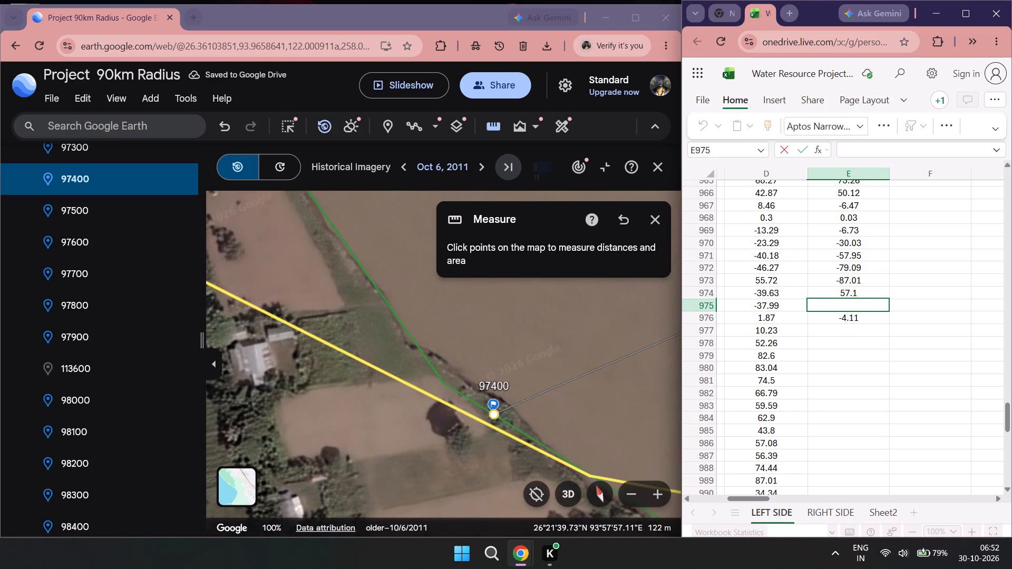
pyautogui.write('-54')
pyautogui.write('.32')
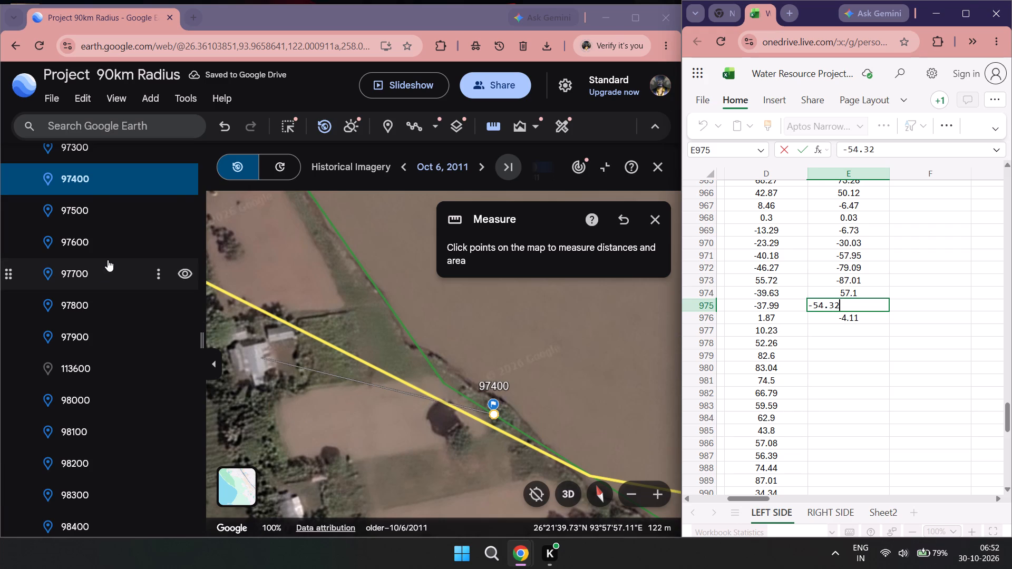
# Fly to the 97500 placemark, measure from its marker to the yellow bank line, and record 25.32 in cell E977.
pyautogui.doubleClick(110, 212)
pyautogui.scroll(-5, 412, 348)
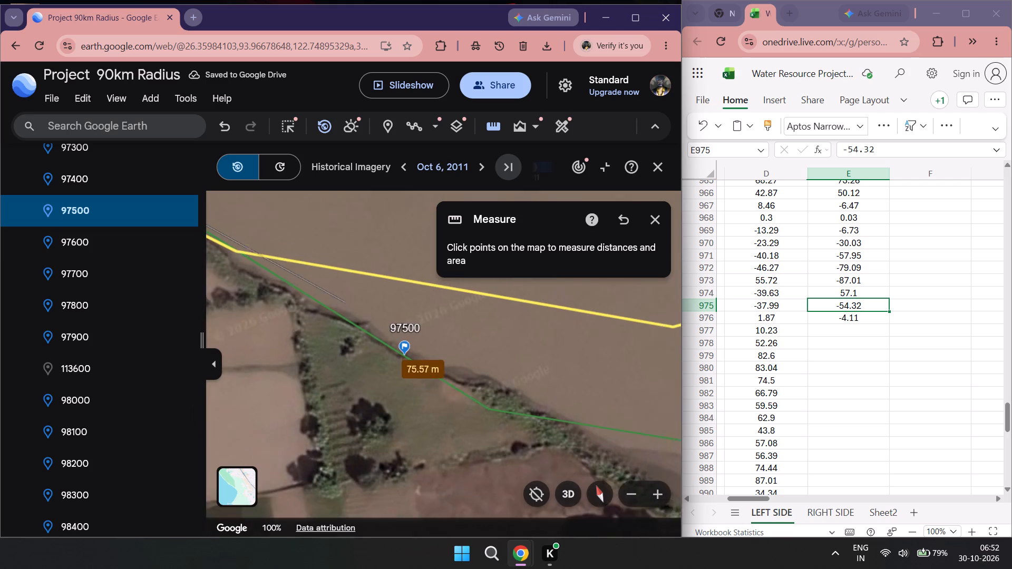
pyautogui.moveTo(412, 349); pyautogui.dragTo(394, 379)
pyautogui.doubleClick(499, 130)
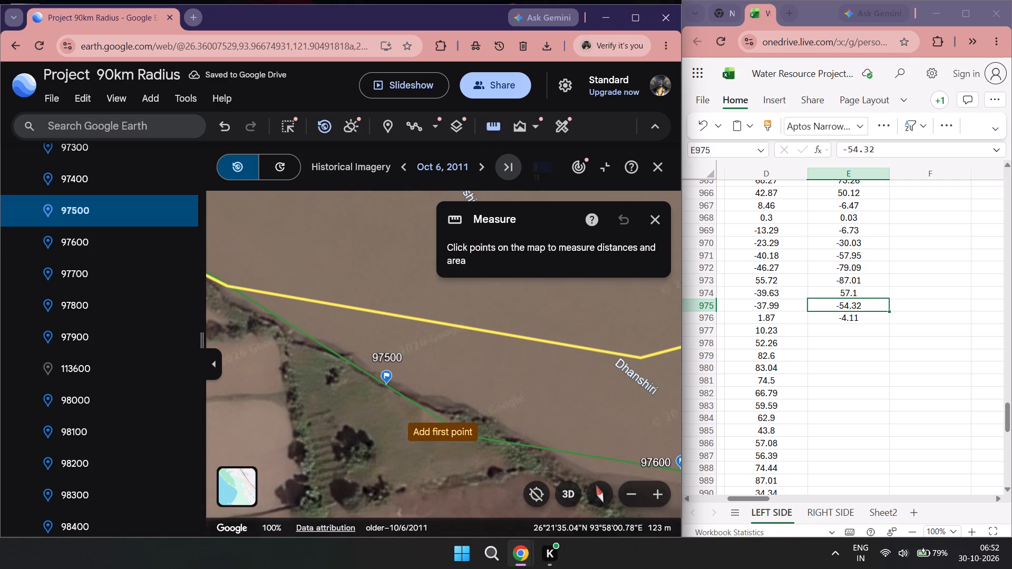
pyautogui.click(386, 386)
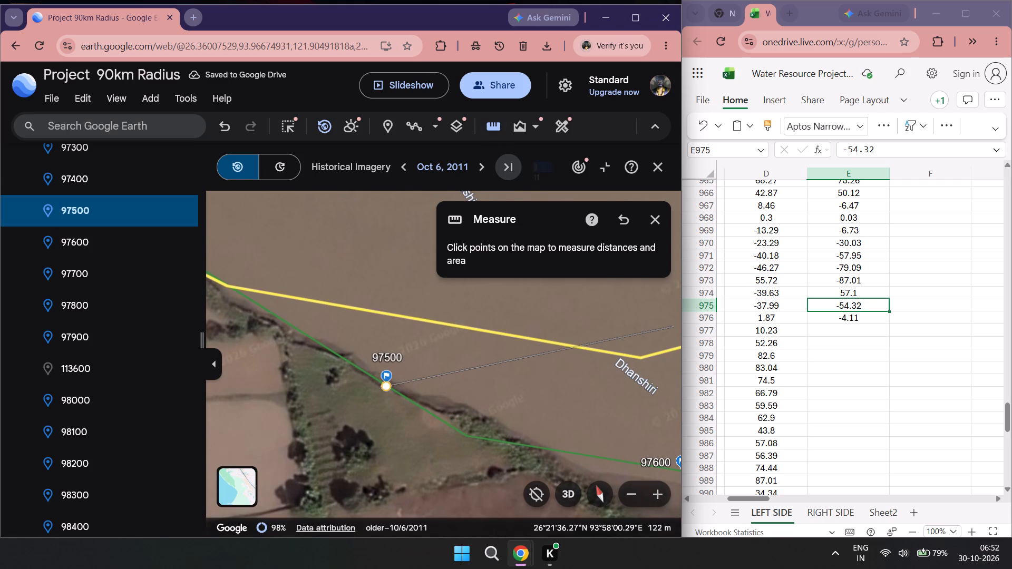
pyautogui.doubleClick(851, 328)
pyautogui.write('25.32')
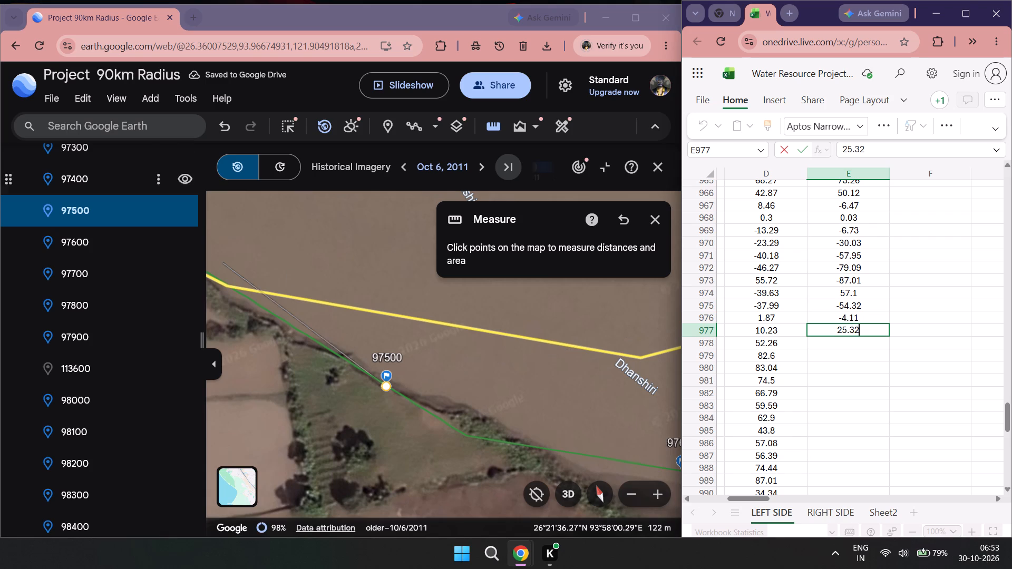
# Fly to the 97600 placemark, measure from its marker to the yellow bank line, and record 39.23 in cell E978.
pyautogui.doubleClick(101, 240)
pyautogui.scroll(-4, 554, 377)
pyautogui.moveTo(540, 375); pyautogui.dragTo(540, 374)
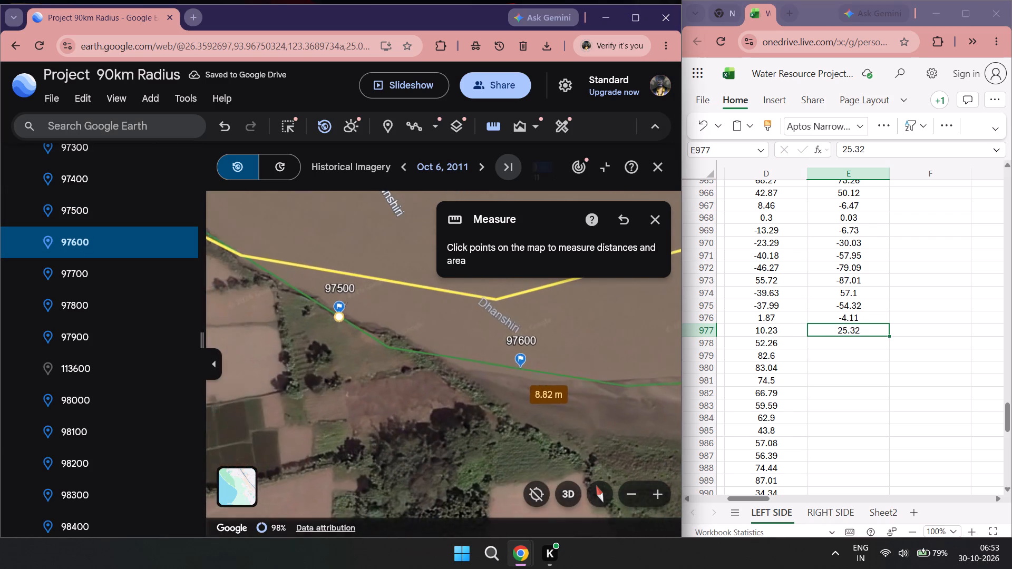
pyautogui.moveTo(540, 374); pyautogui.dragTo(417, 389)
pyautogui.doubleClick(498, 121)
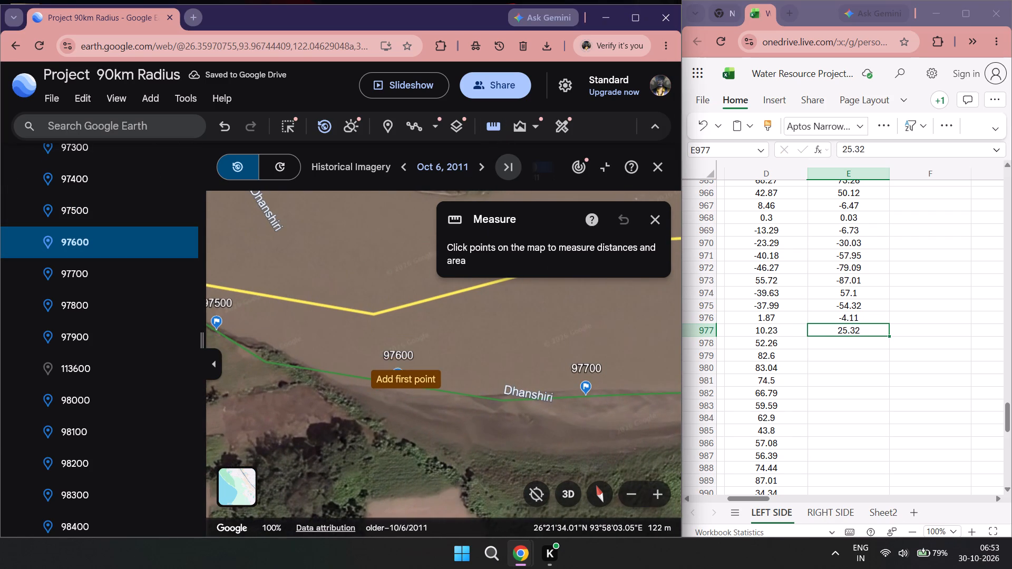
pyautogui.click(398, 384)
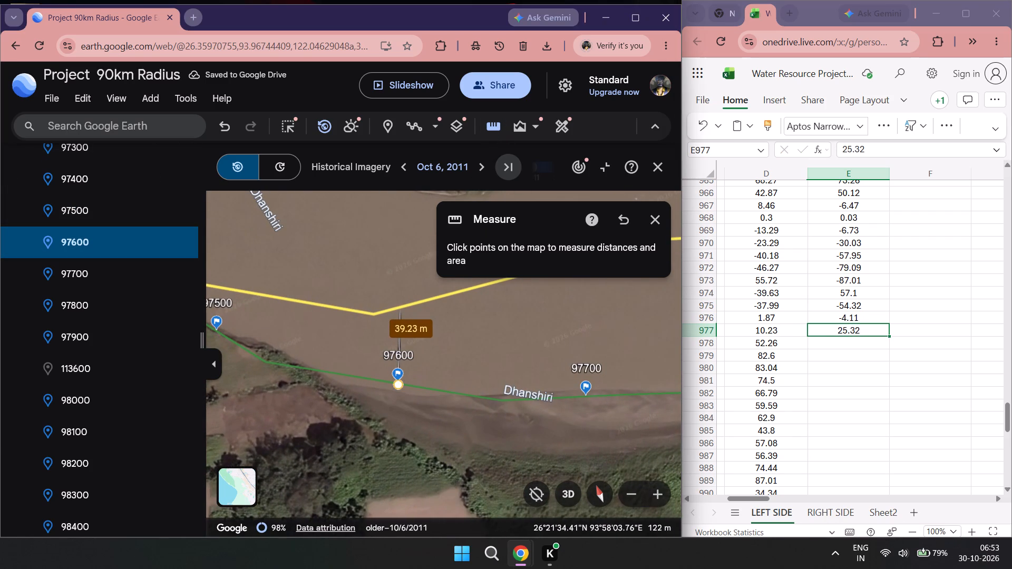
pyautogui.doubleClick(841, 345)
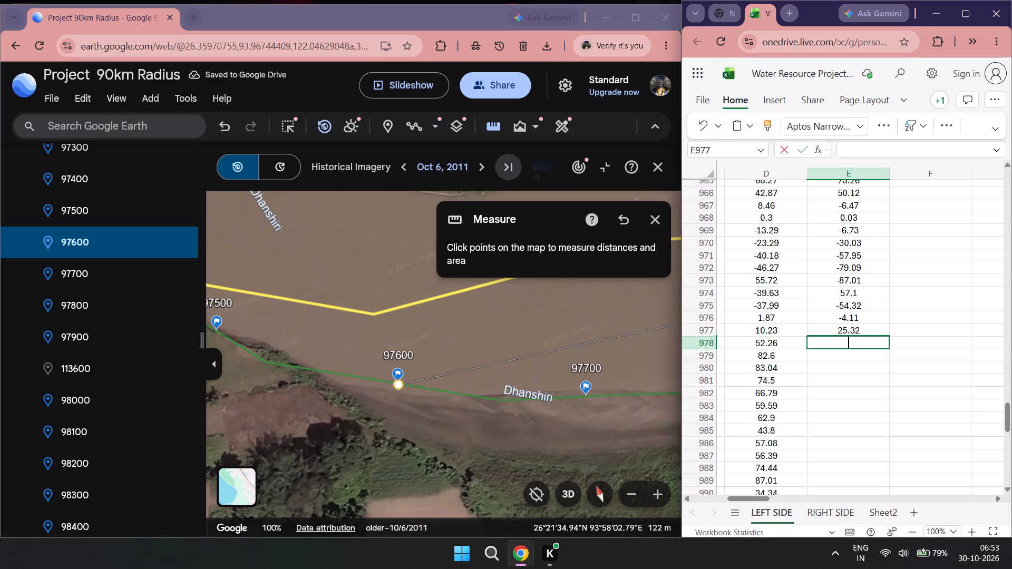
pyautogui.write('39.2')
pyautogui.press('3')
# Fly to the 97700 placemark, measure from its marker to the yellow bank line, and record 72.75 in cell E979.
pyautogui.doubleClick(88, 284)
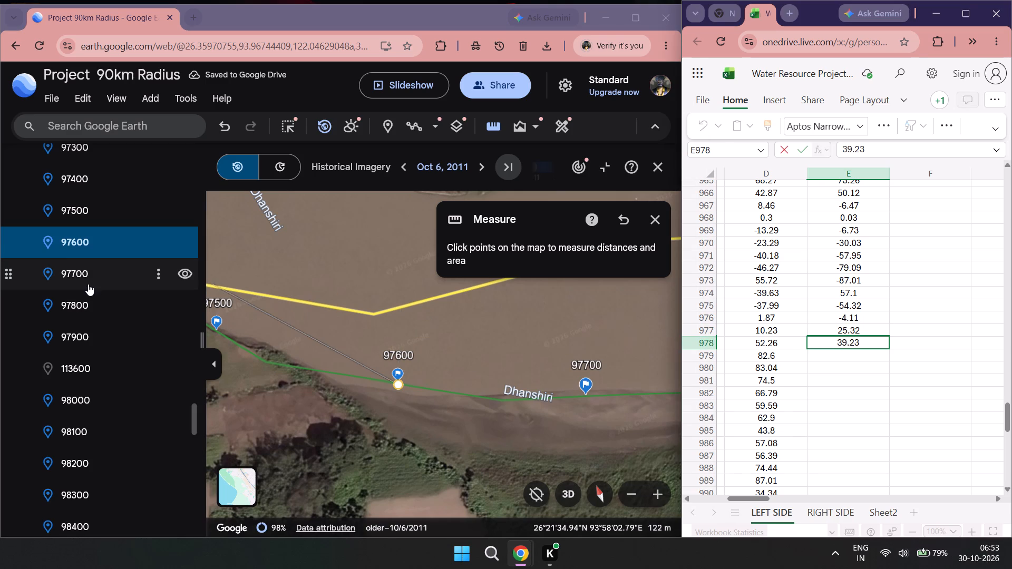
pyautogui.scroll(-4, 423, 347)
pyautogui.moveTo(426, 339); pyautogui.dragTo(410, 356)
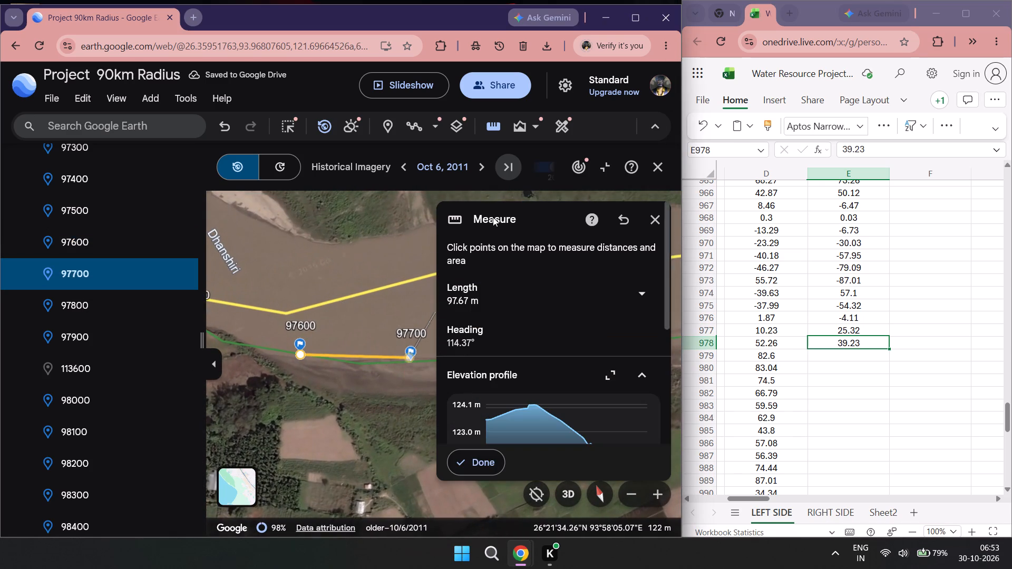
pyautogui.doubleClick(497, 122)
pyautogui.scroll(2, 422, 371)
pyautogui.moveTo(420, 373); pyautogui.dragTo(416, 421)
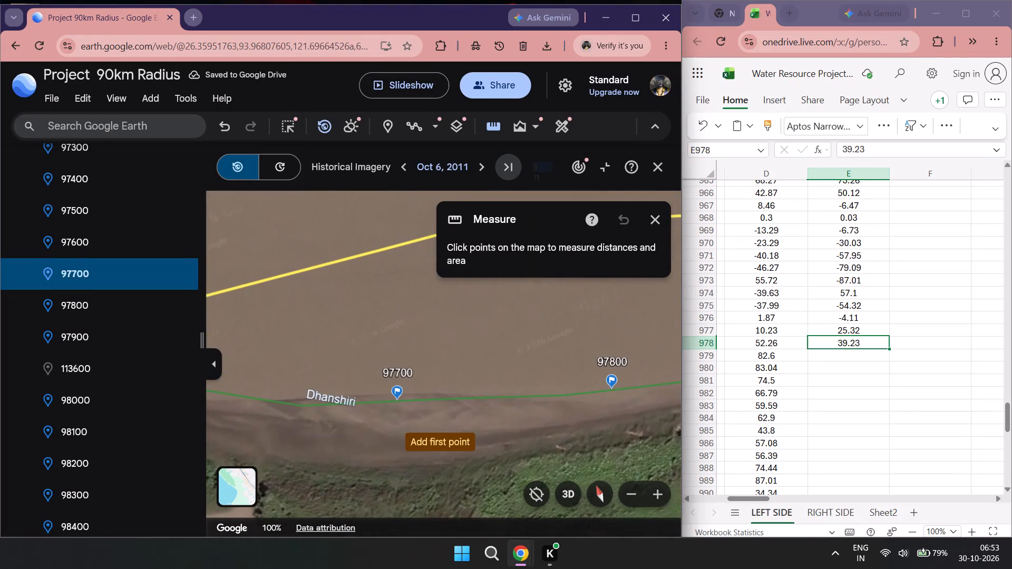
pyautogui.click(397, 401)
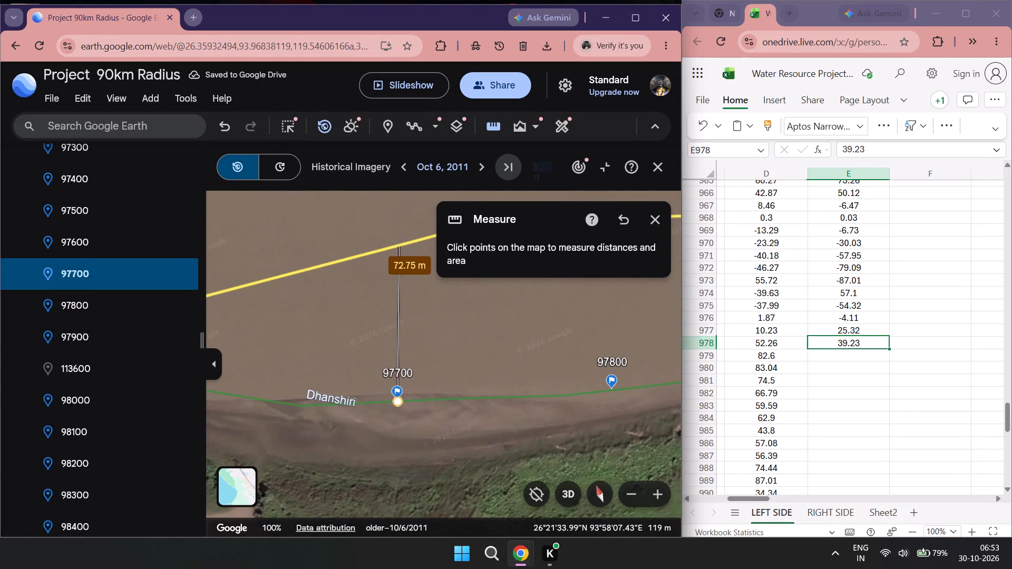
pyautogui.doubleClick(863, 359)
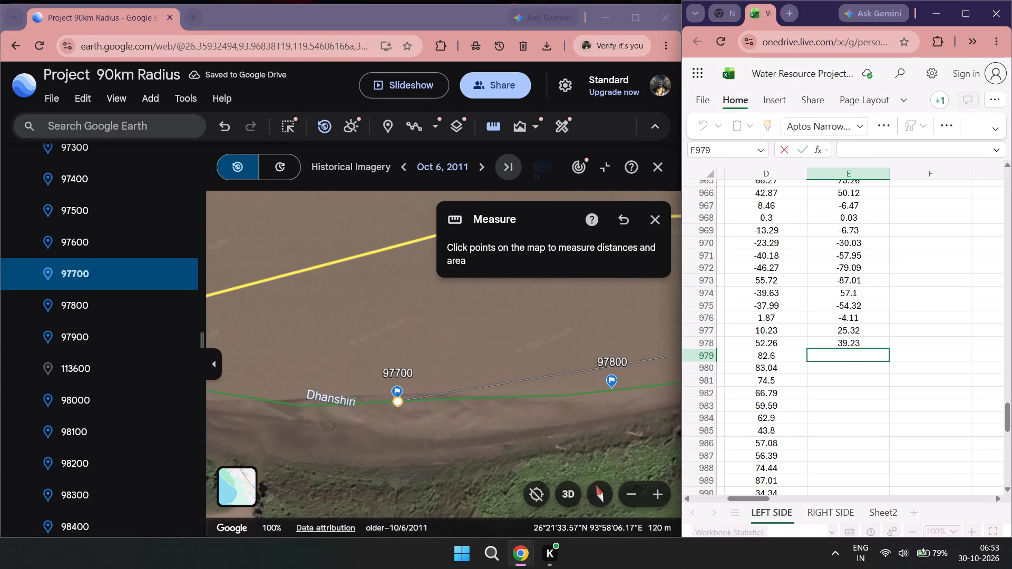
pyautogui.write('72')
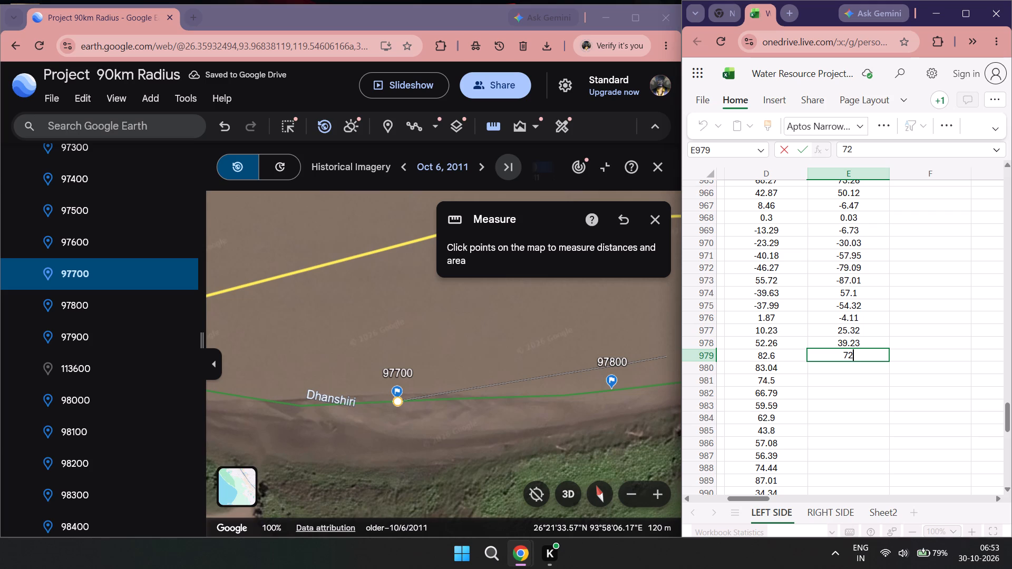
pyautogui.press('.')
pyautogui.press('7')
pyautogui.press('5')
# Fly to the 97800 placemark, measure from its marker to the yellow bank line, and record 79.41 in cell E980.
pyautogui.doubleClick(76, 306)
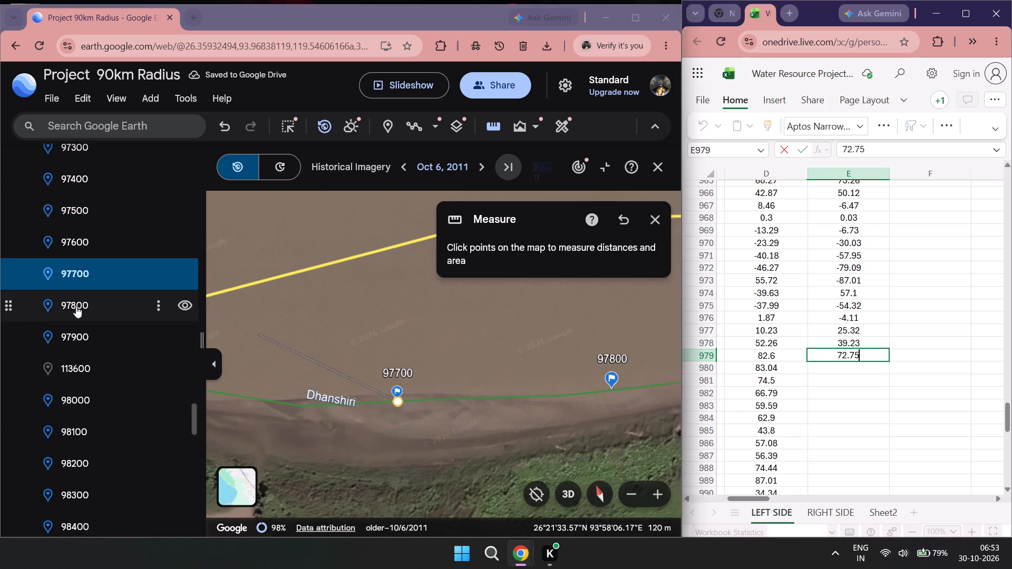
pyautogui.scroll(-2, 521, 390)
pyautogui.moveTo(472, 361); pyautogui.dragTo(421, 431)
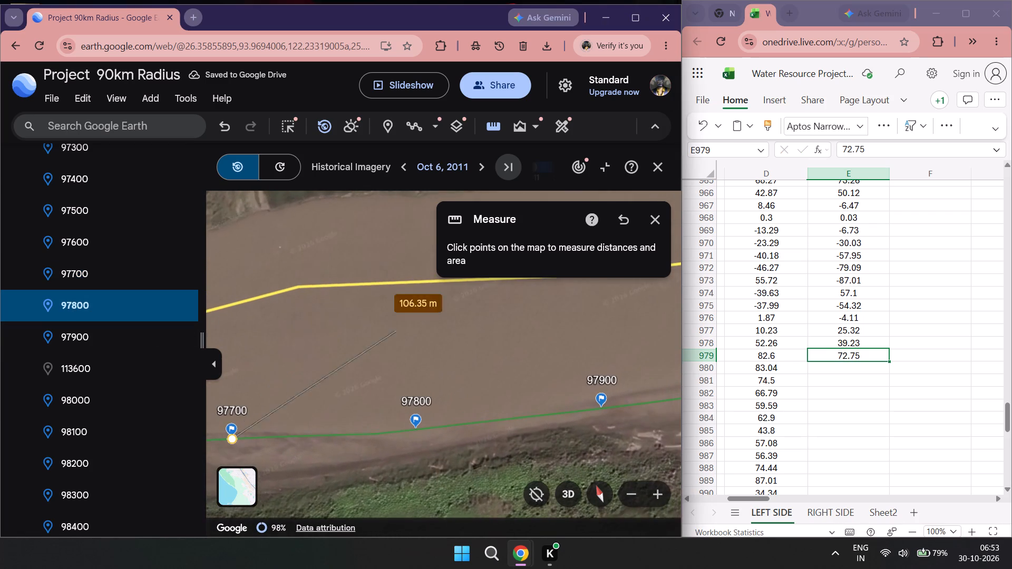
pyautogui.doubleClick(491, 125)
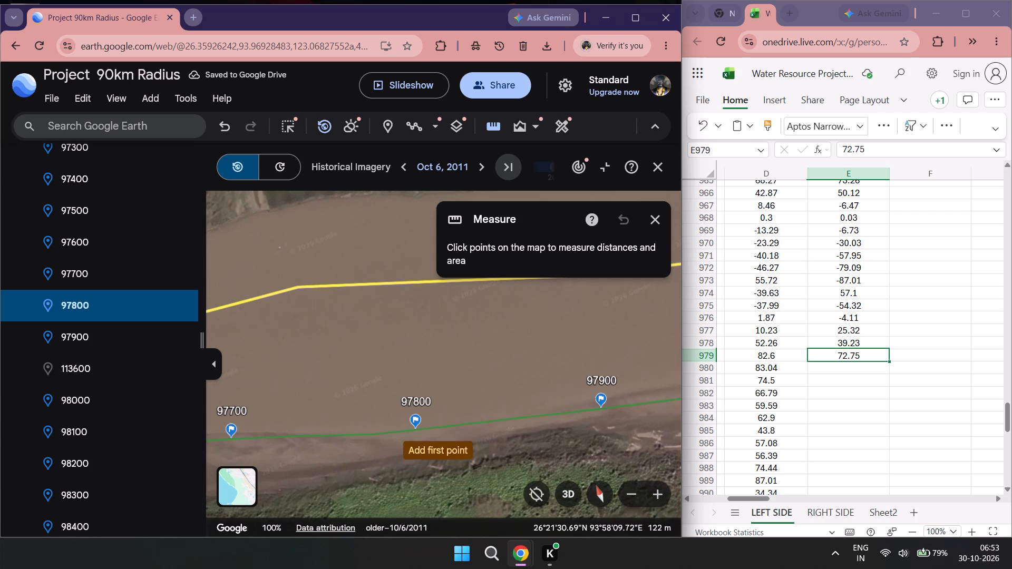
pyautogui.click(415, 428)
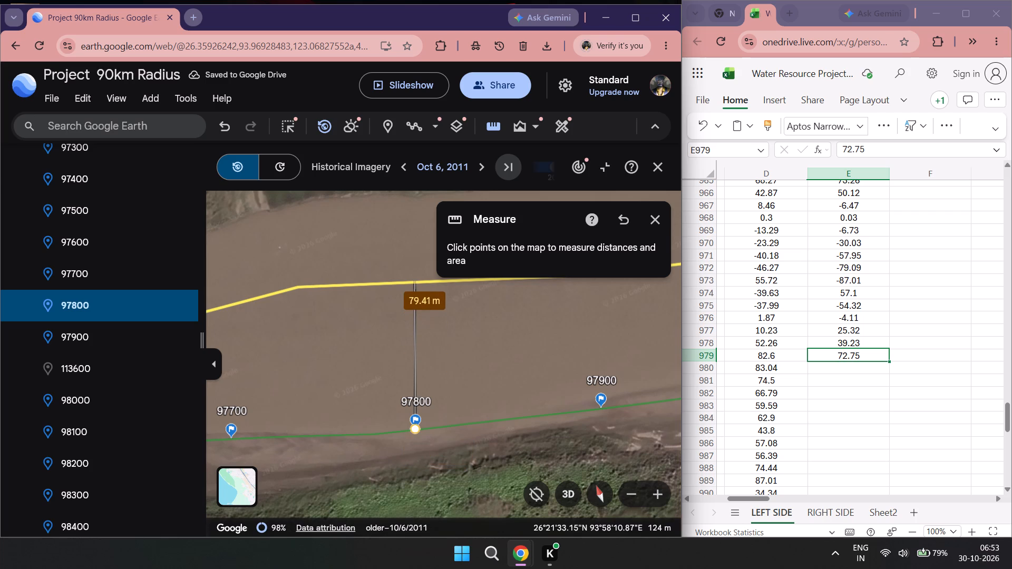
pyautogui.doubleClick(866, 365)
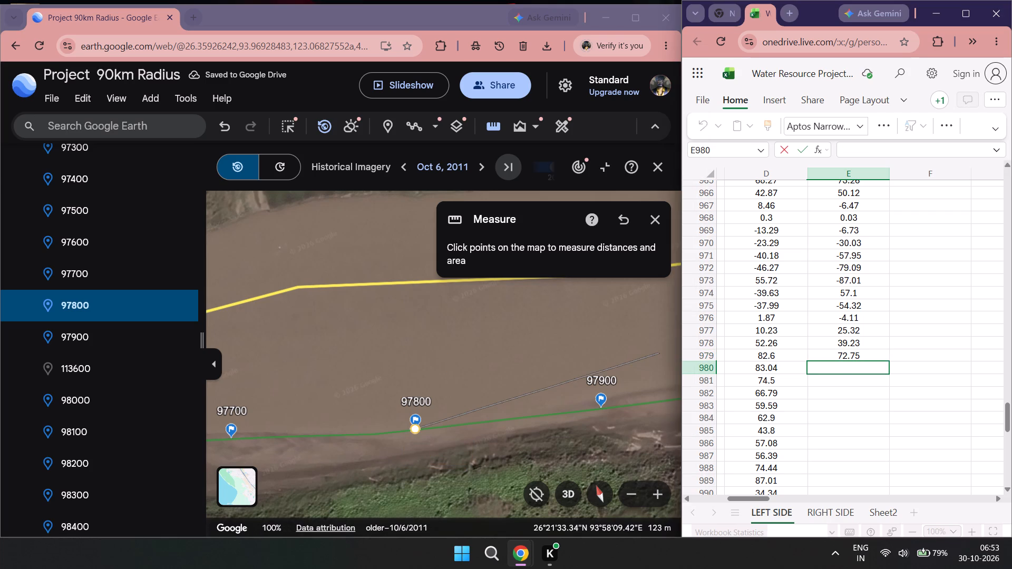
pyautogui.write('79.41')
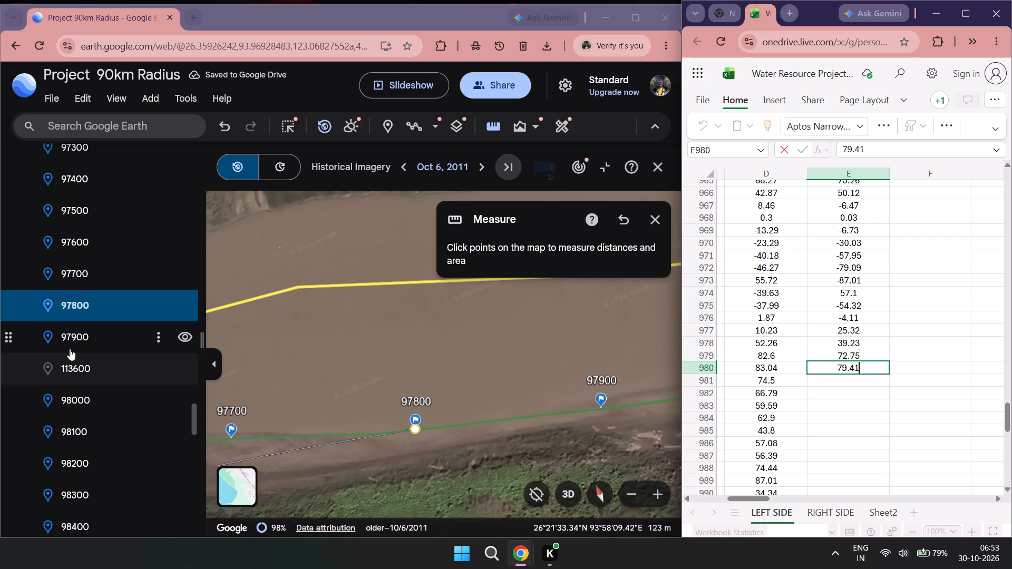
# Fly to the 97900 placemark, measure from its marker to the yellow bank line, and record 70.86 in cell E981.
pyautogui.doubleClick(81, 339)
pyautogui.scroll(-3, 463, 362)
pyautogui.moveTo(463, 362); pyautogui.dragTo(457, 394)
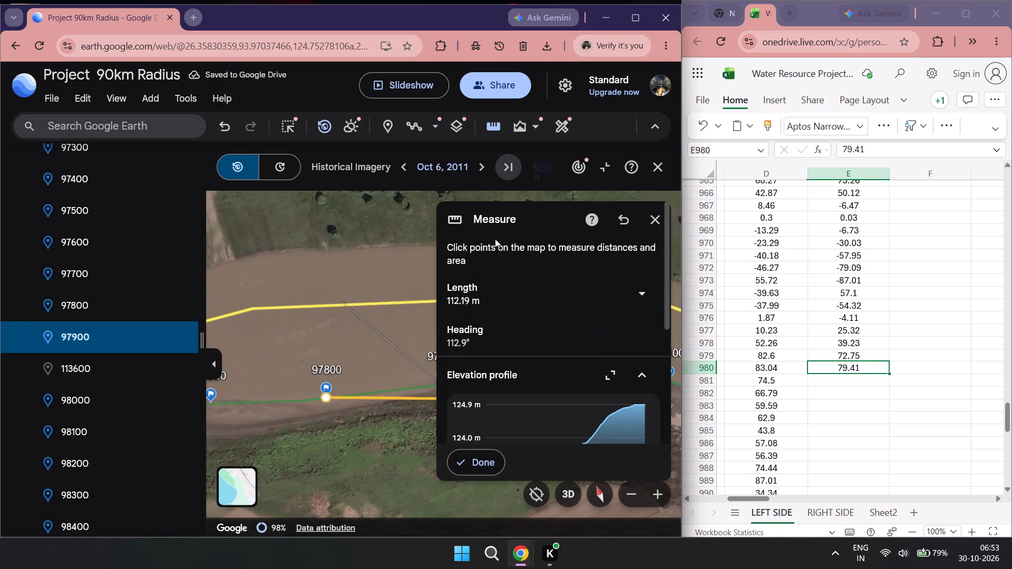
pyautogui.doubleClick(500, 123)
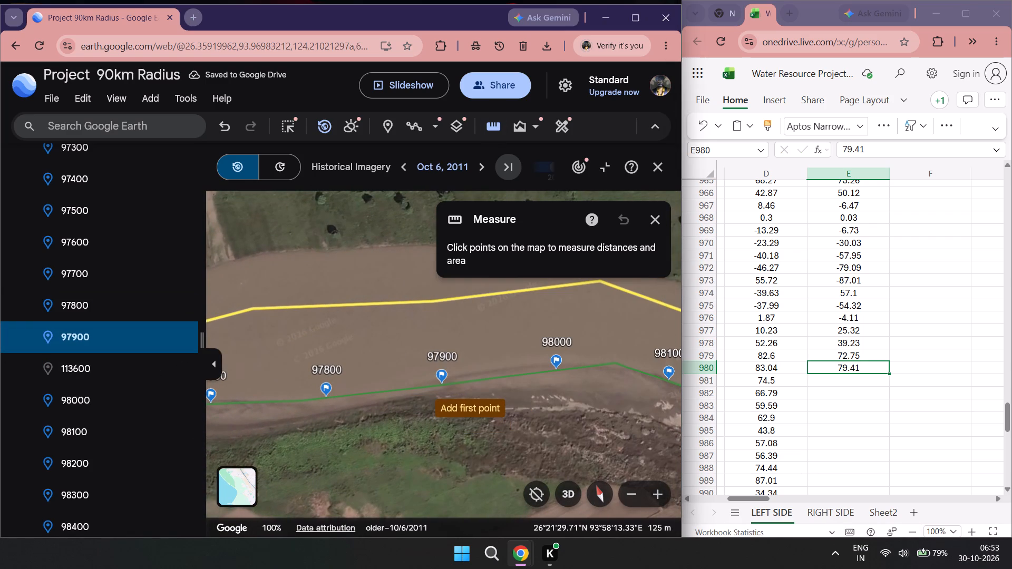
pyautogui.click(442, 384)
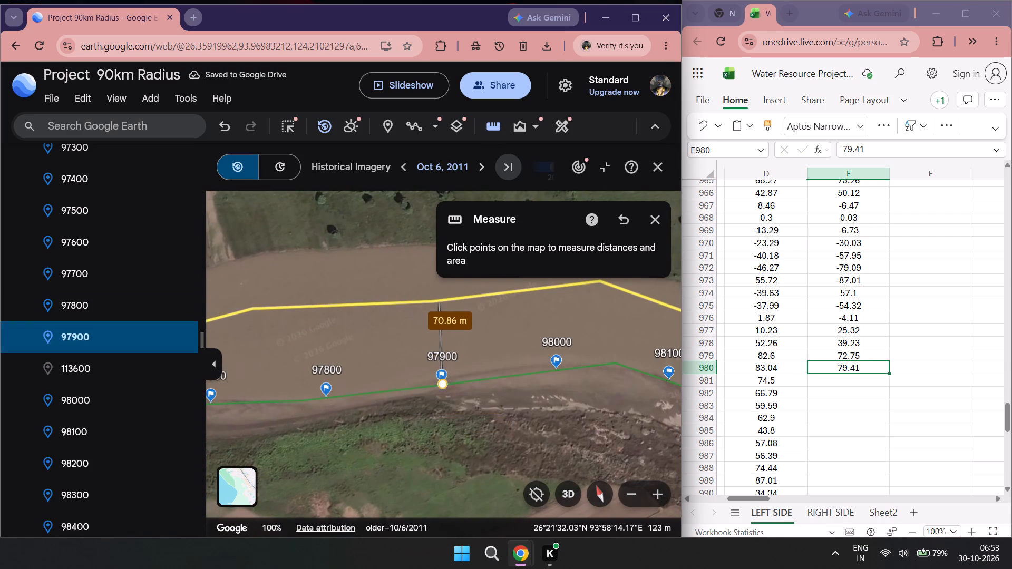
pyautogui.doubleClick(834, 386)
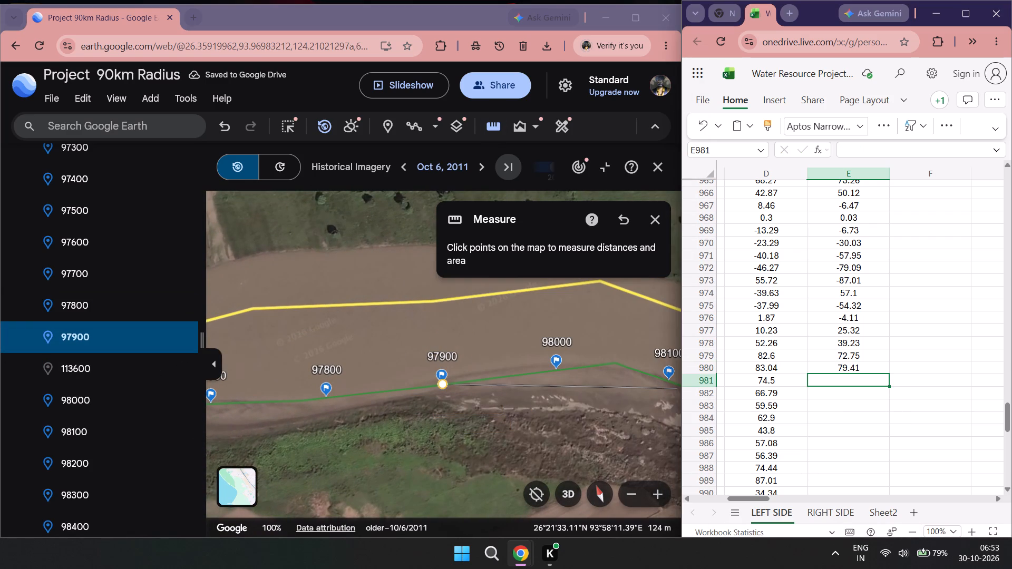
pyautogui.doubleClick(835, 379)
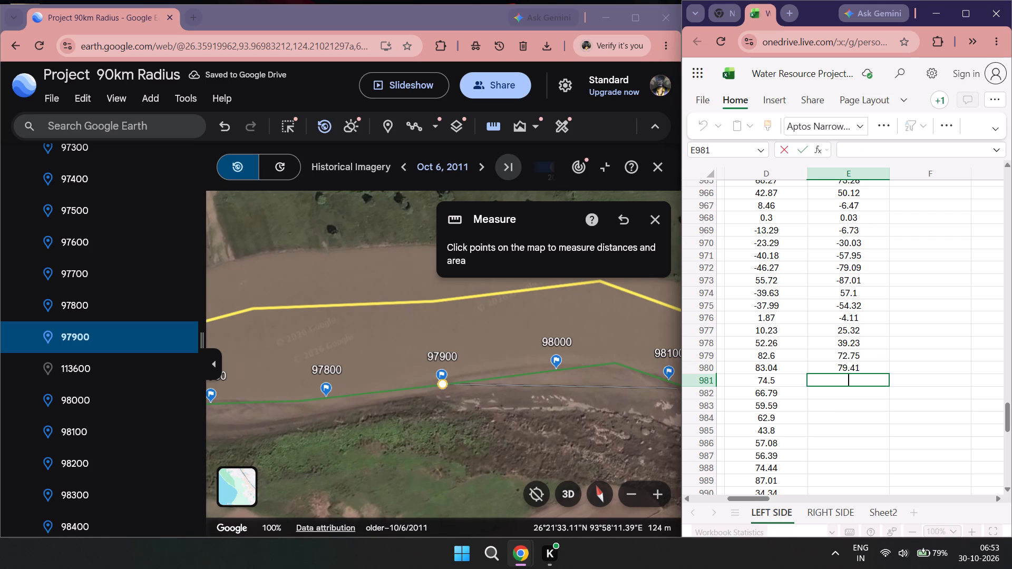
pyautogui.write('70')
pyautogui.press('.')
pyautogui.write('86')
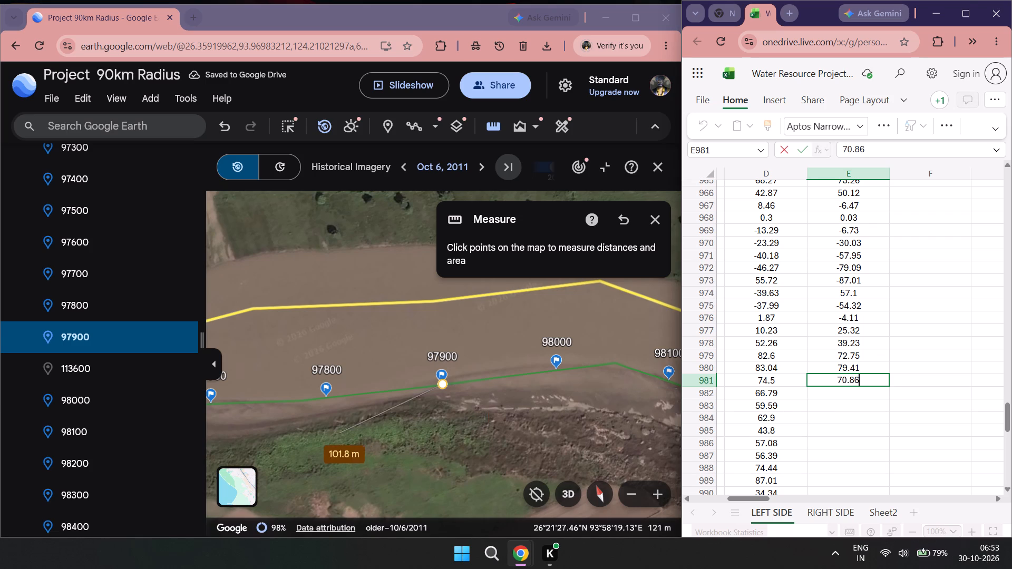
# Fly to the 98000 placemark, measure from its marker to the yellow bank line, and record 74.57 in cell E982.
pyautogui.doubleClick(104, 395)
pyautogui.scroll(-3, 458, 366)
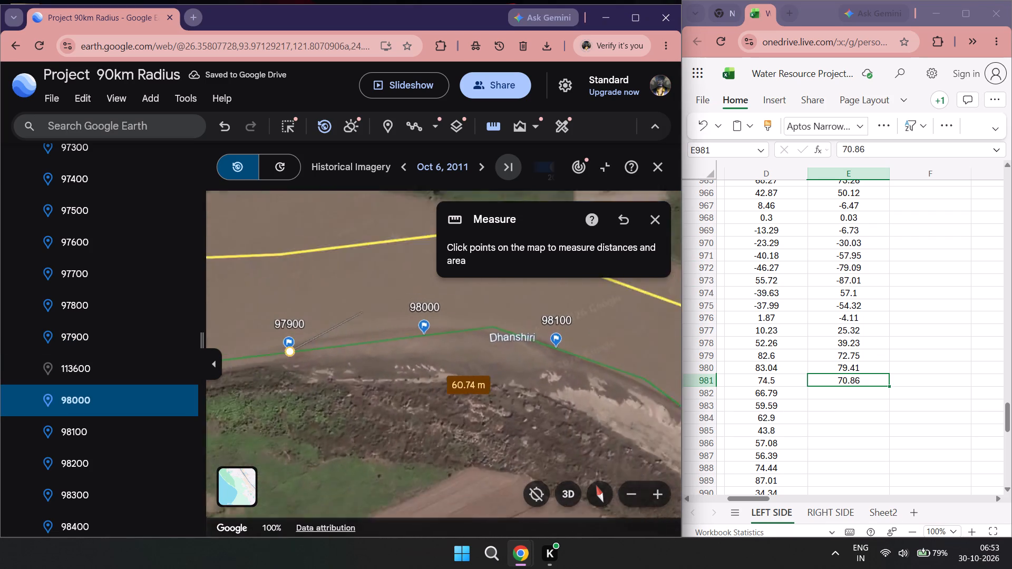
pyautogui.moveTo(458, 366); pyautogui.dragTo(452, 376)
pyautogui.doubleClick(501, 131)
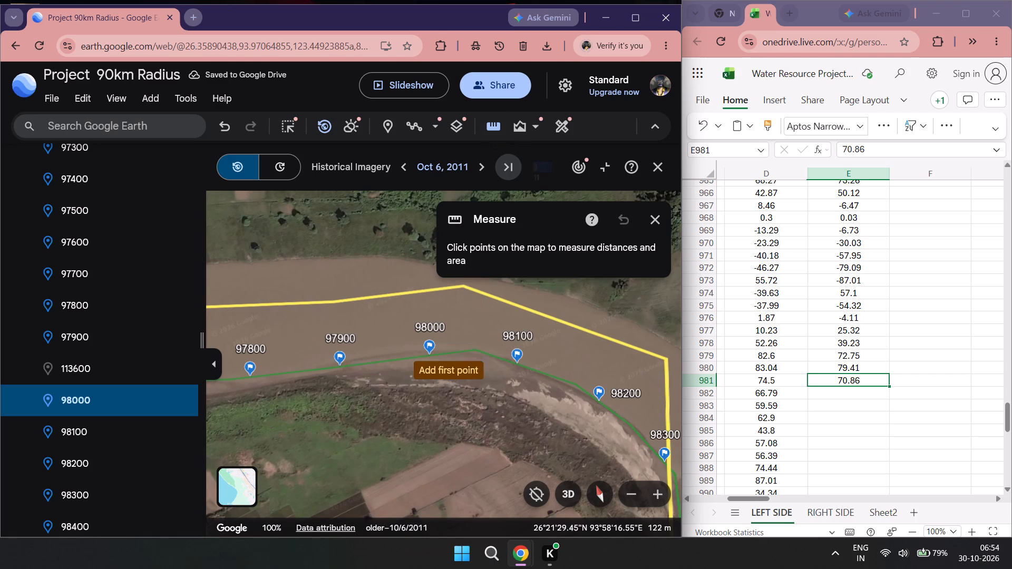
pyautogui.click(430, 359)
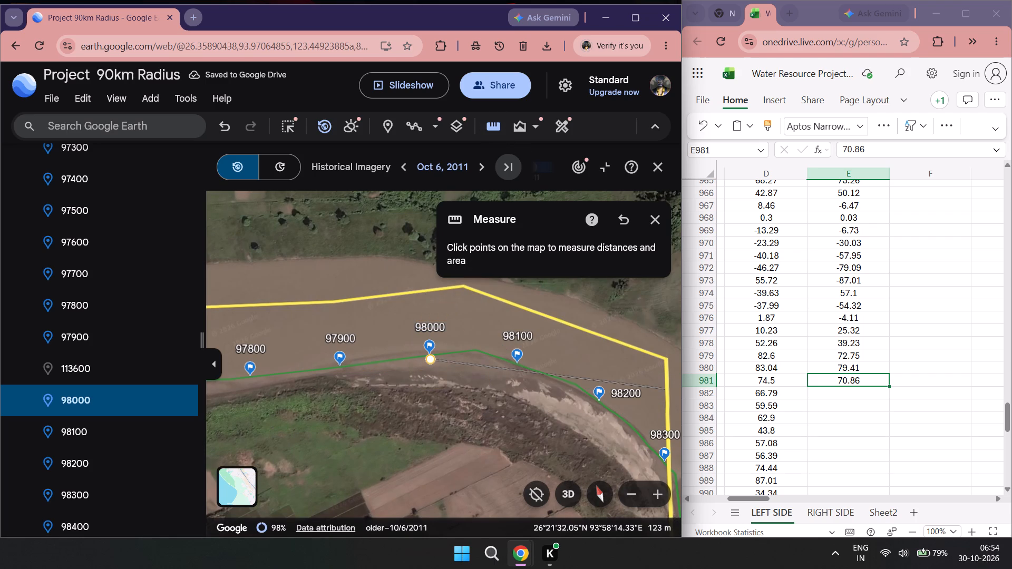
pyautogui.doubleClick(857, 391)
pyautogui.press('7')
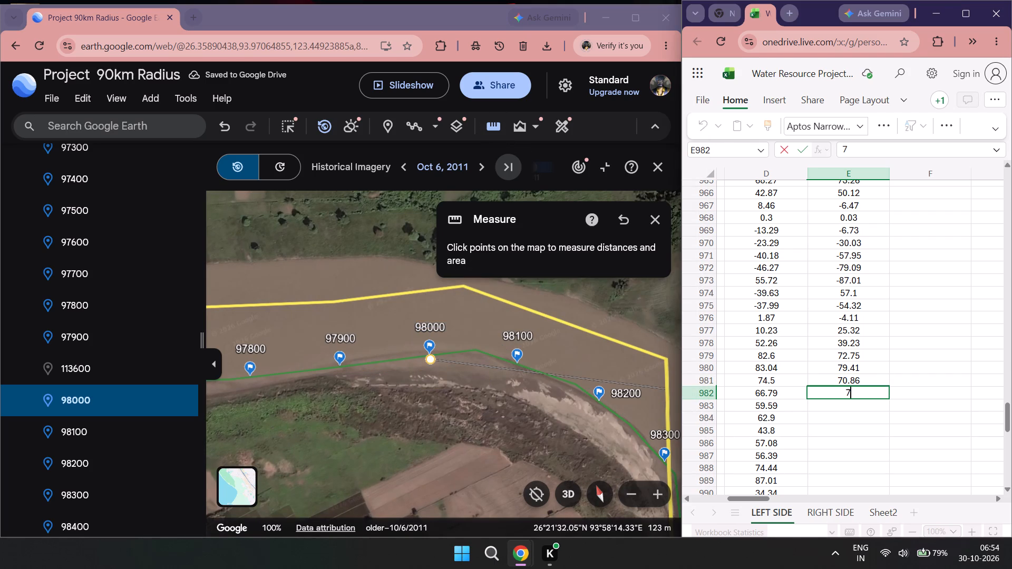
pyautogui.write('4.')
pyautogui.write('57')
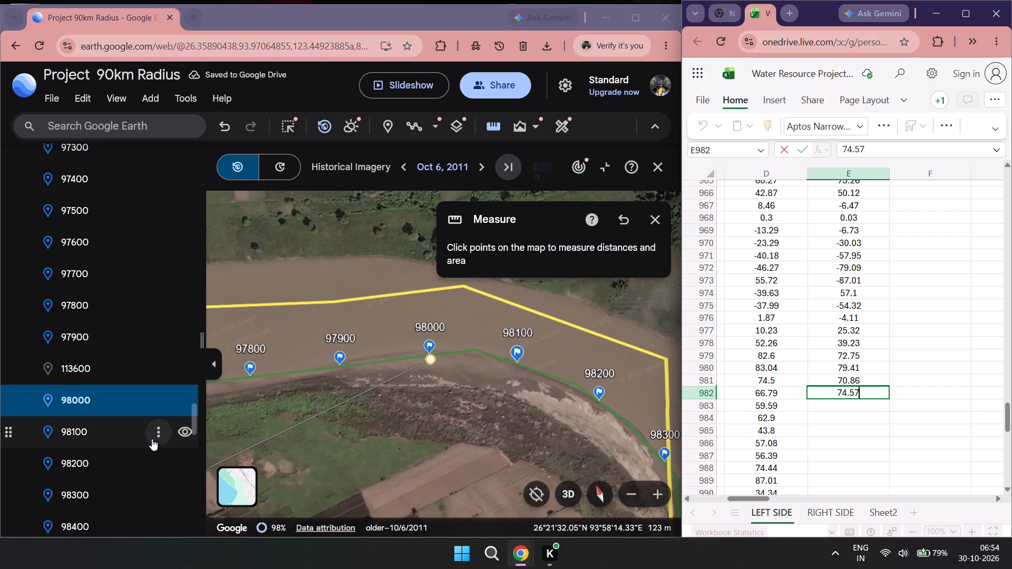
# Fly to the 98100 placemark, measure from its marker to the yellow bank line, and record 61.86 in cell E983.
pyautogui.doubleClick(135, 431)
pyautogui.moveTo(399, 334); pyautogui.dragTo(393, 417)
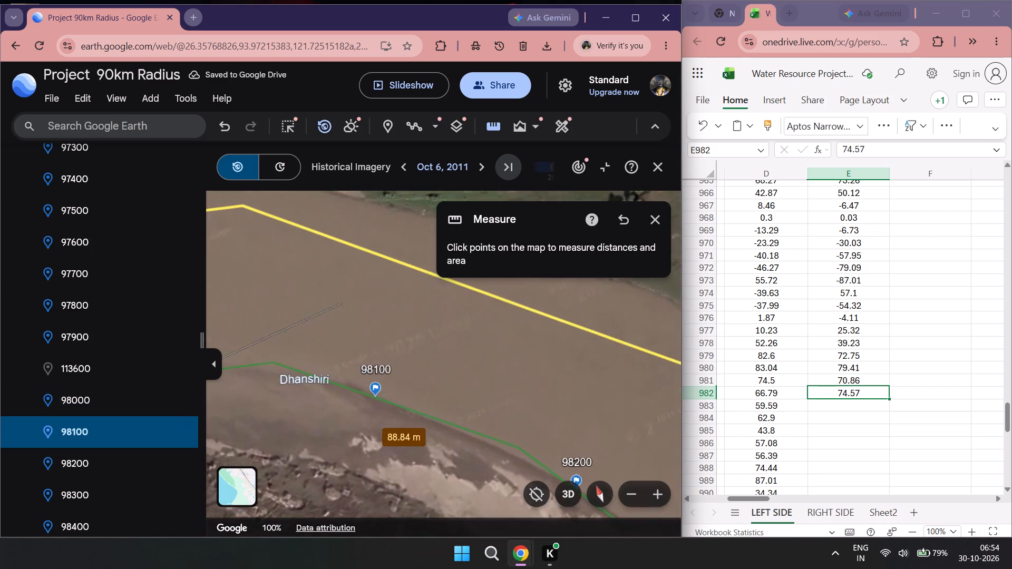
pyautogui.doubleClick(490, 126)
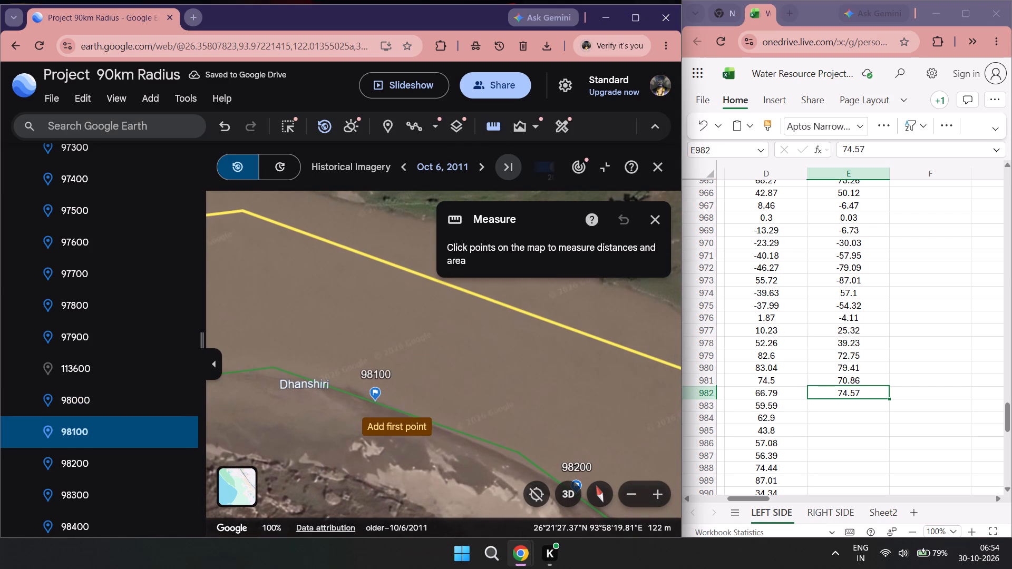
pyautogui.click(376, 403)
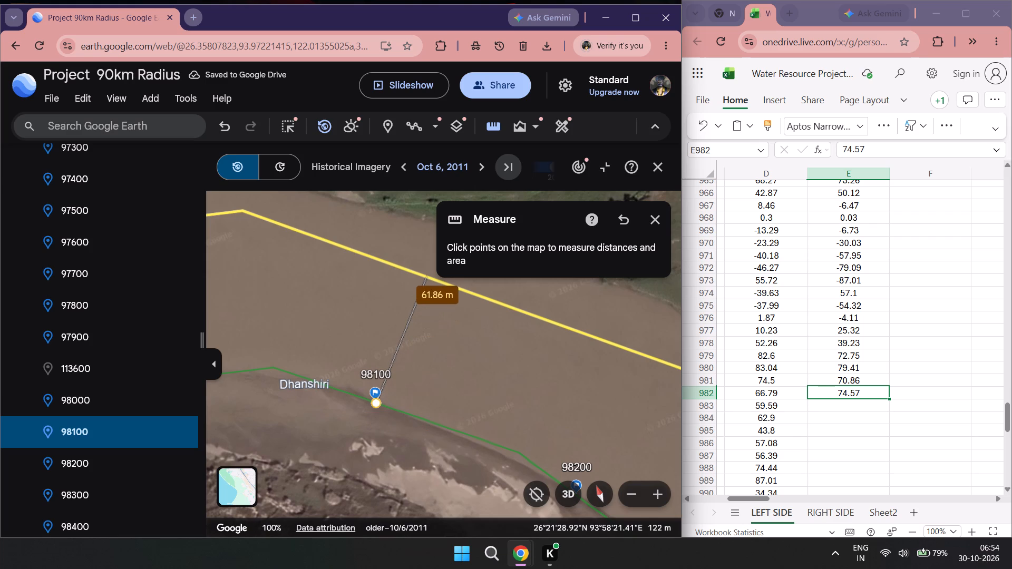
pyautogui.doubleClick(851, 406)
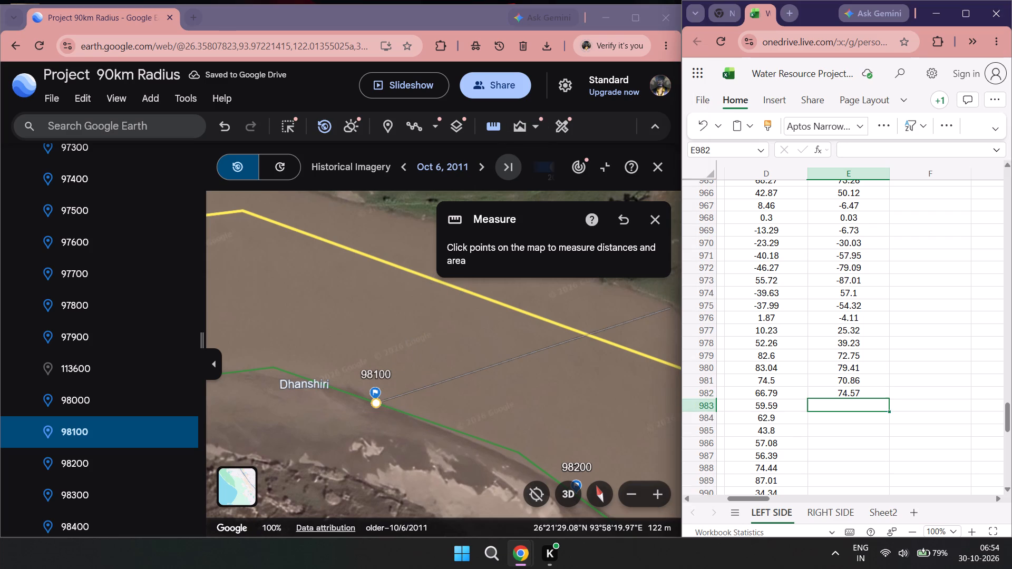
pyautogui.write('61.')
pyautogui.write('86')
# Fly to the 98200 placemark, measure from its marker to the yellow bank line, and record 69.62 in cell E984.
pyautogui.doubleClick(74, 469)
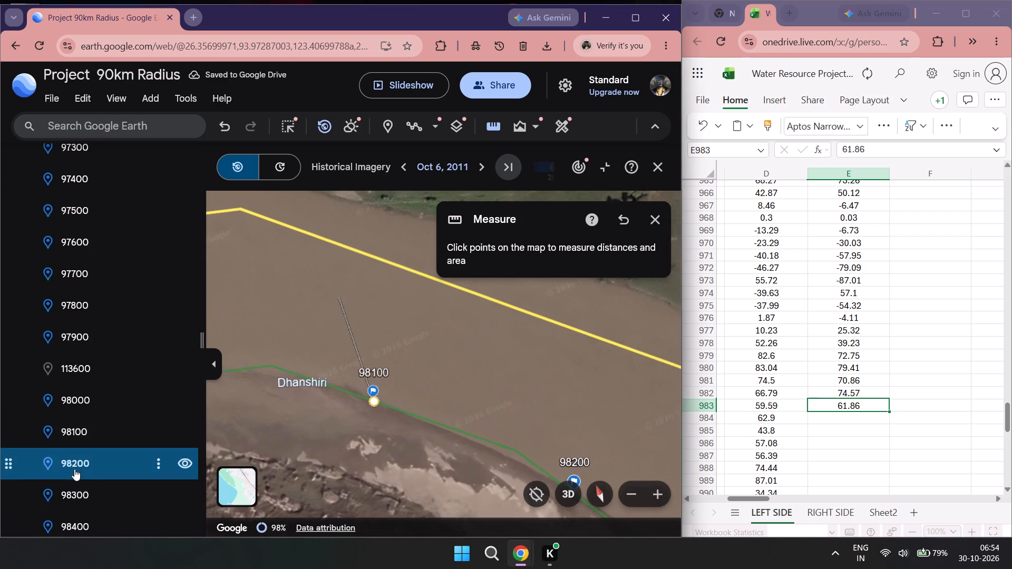
pyautogui.scroll(-2, 421, 405)
pyautogui.moveTo(417, 395); pyautogui.dragTo(373, 436)
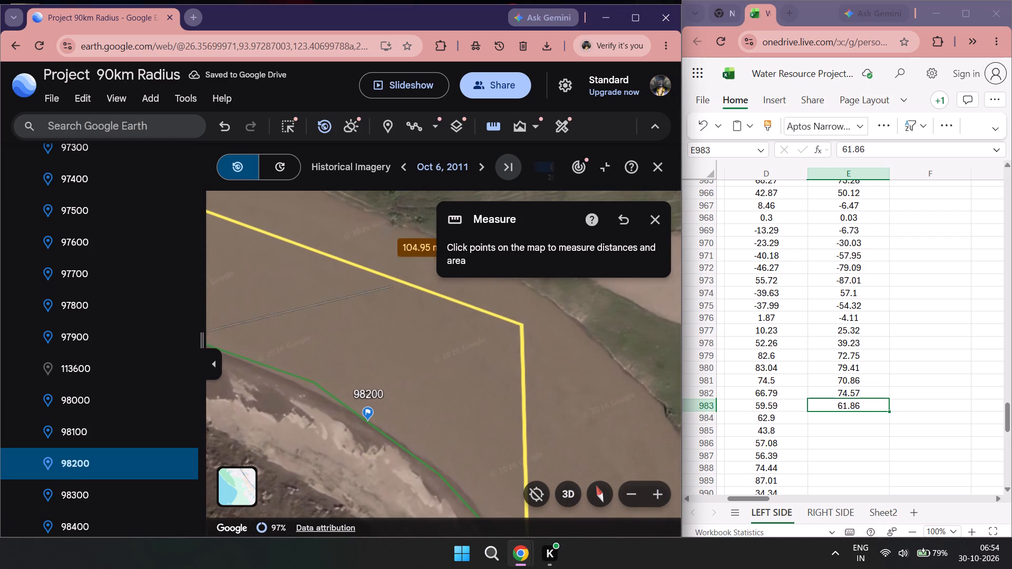
pyautogui.doubleClick(484, 125)
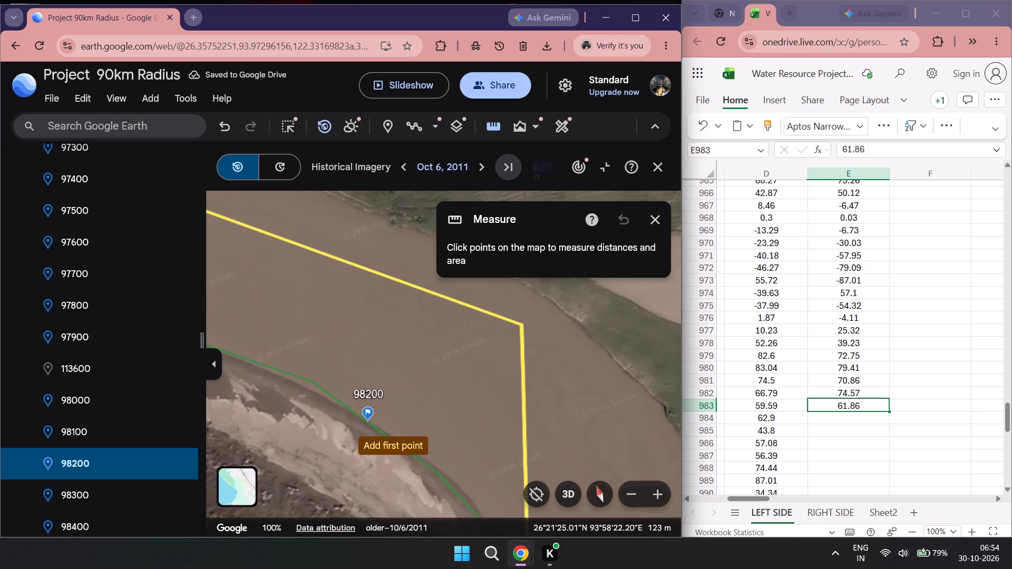
pyautogui.click(365, 422)
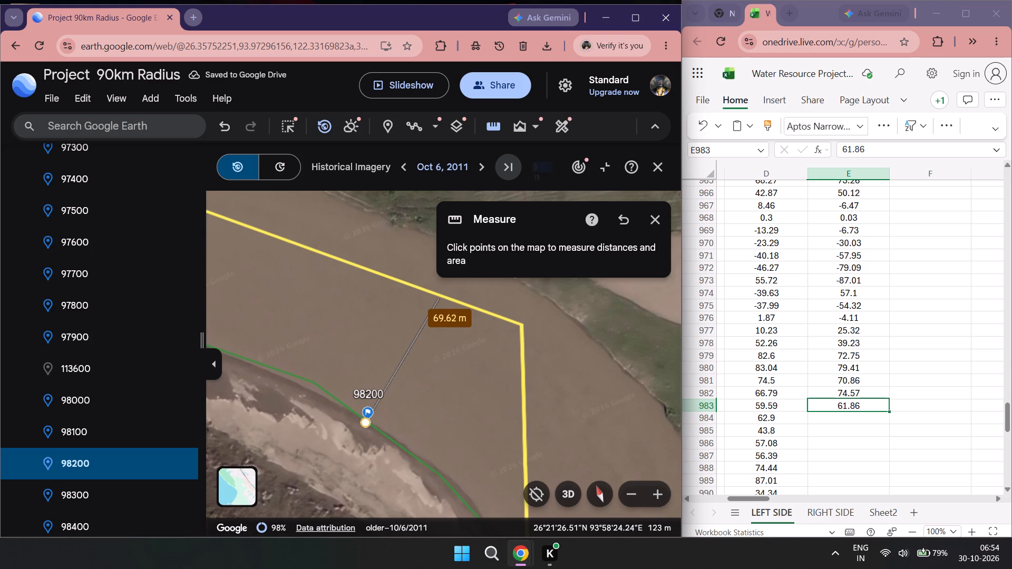
pyautogui.doubleClick(856, 422)
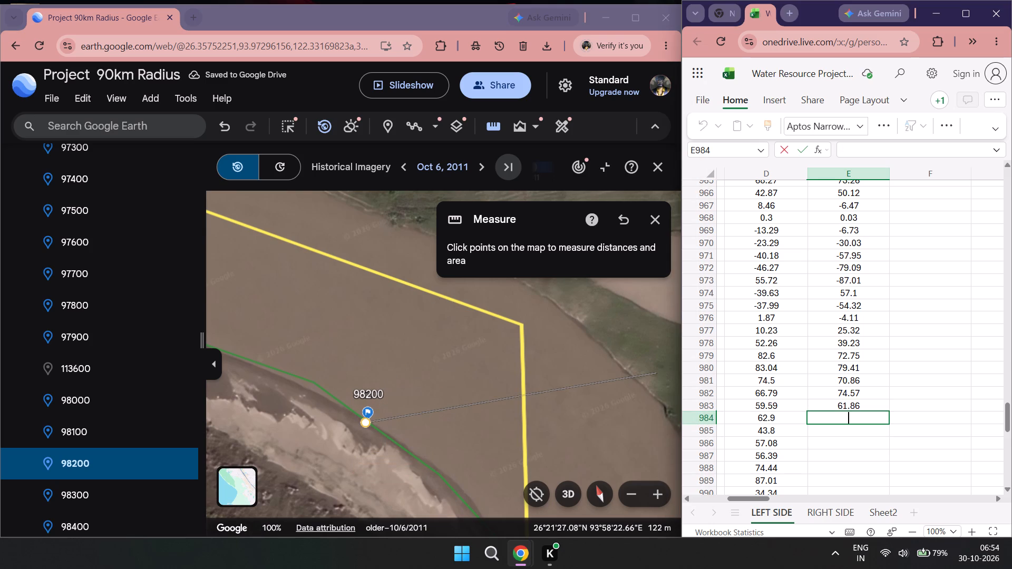
pyautogui.write('69.62')
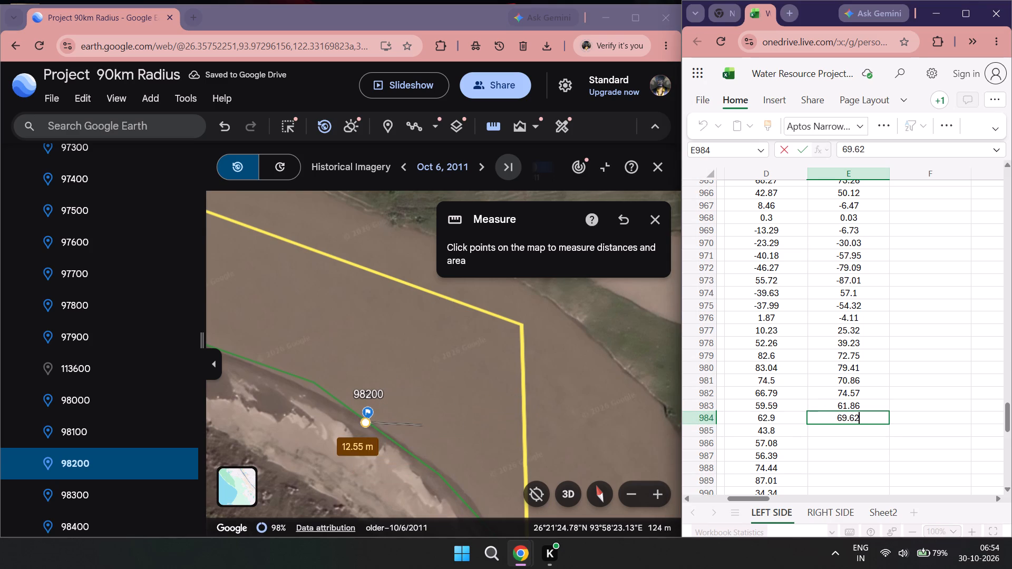
# Fly to the 98300 placemark, measure from its marker to the yellow bank line, and record 4.93 in cell E985.
pyautogui.doubleClick(39, 495)
pyautogui.doubleClick(67, 486)
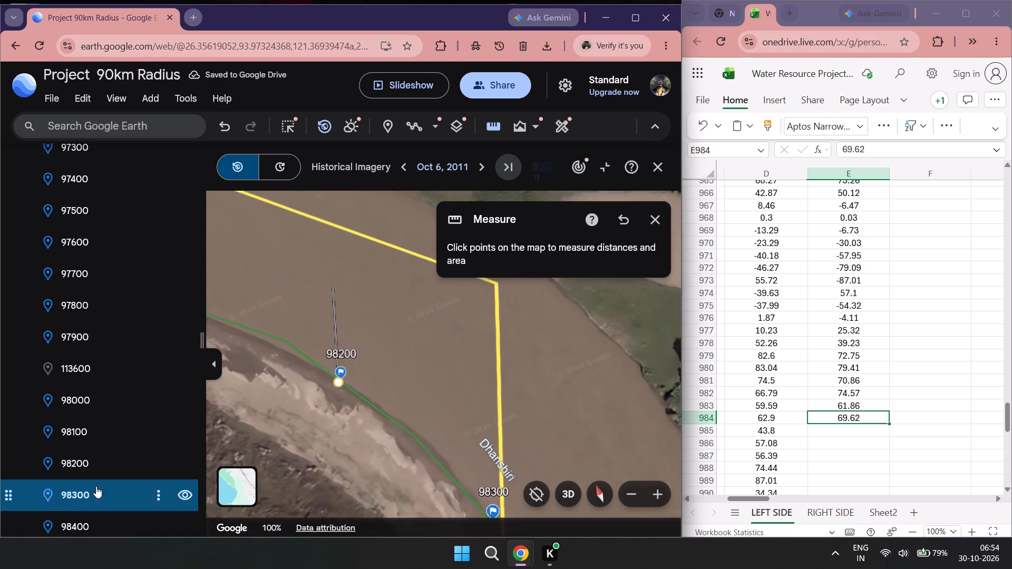
pyautogui.moveTo(402, 347); pyautogui.dragTo(365, 405)
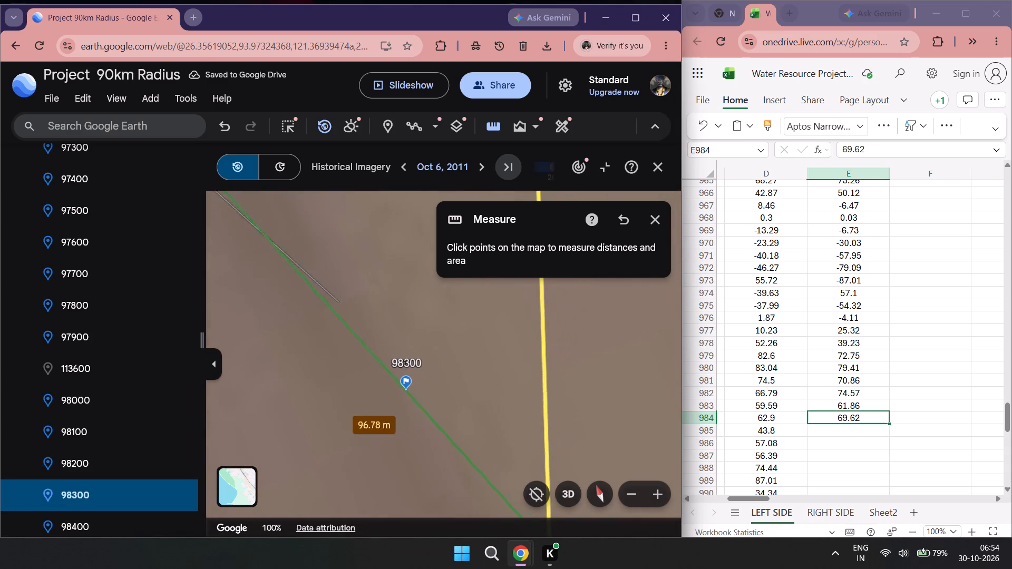
pyautogui.doubleClick(497, 125)
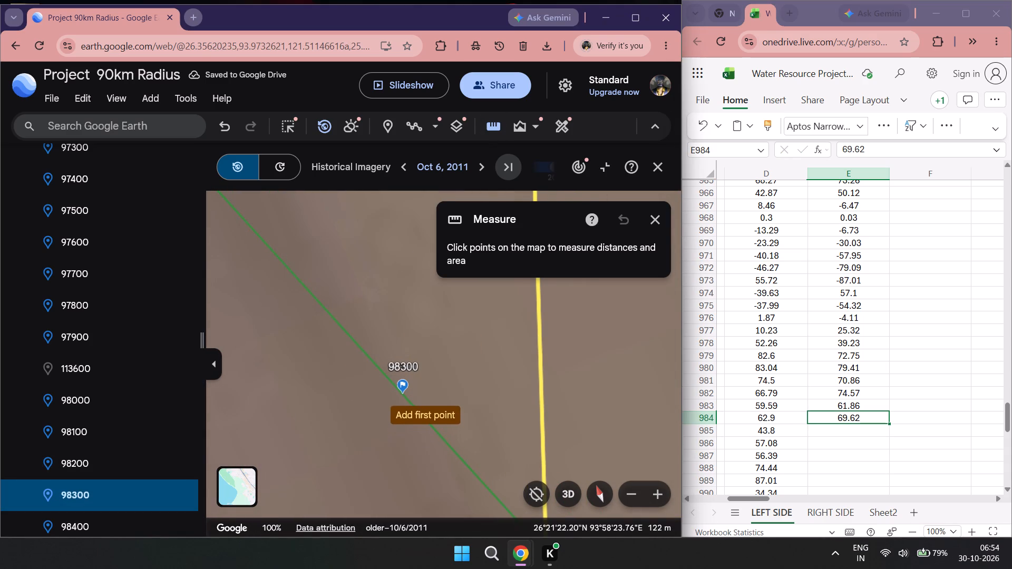
pyautogui.click(403, 394)
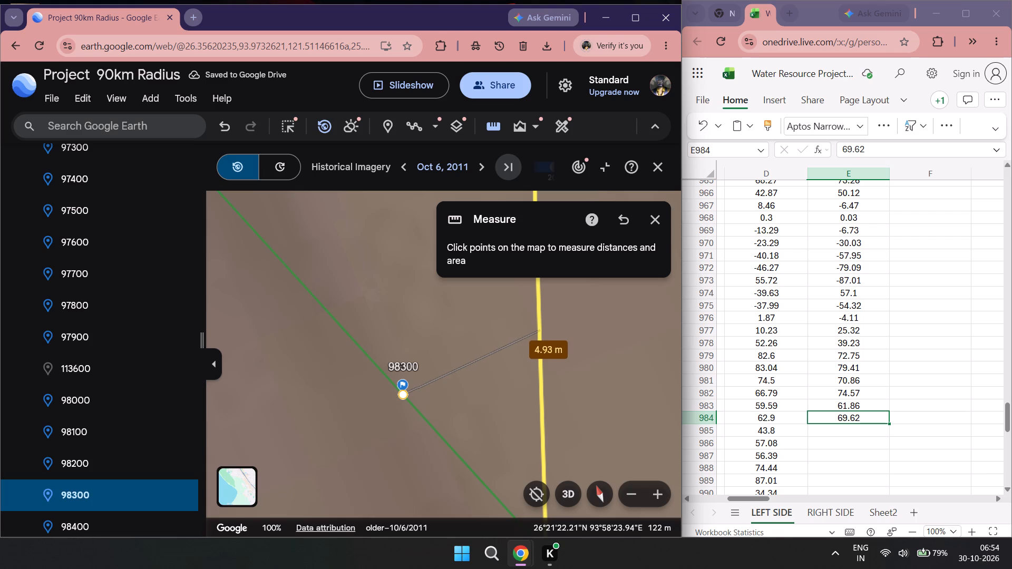
pyautogui.doubleClick(846, 431)
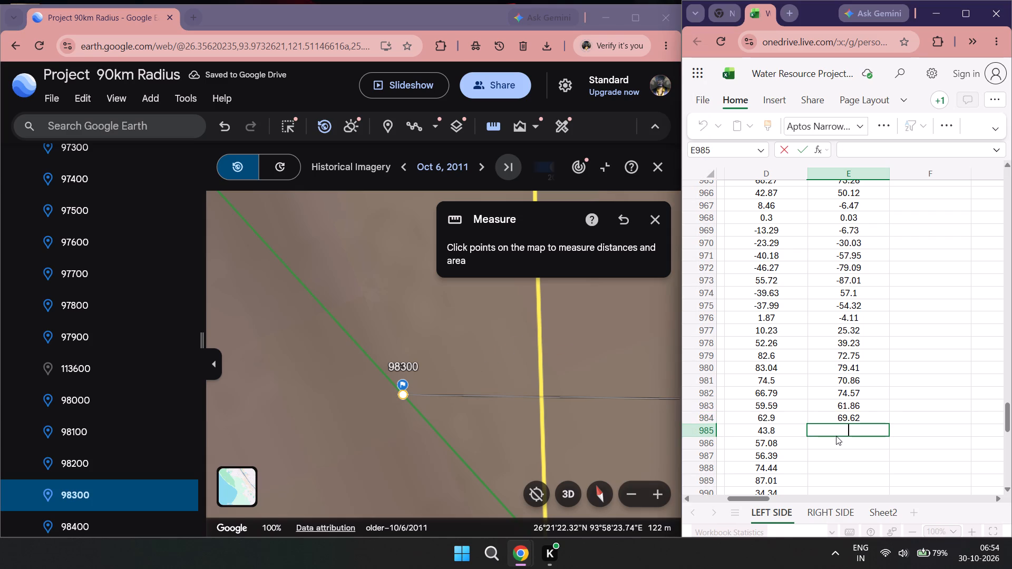
pyautogui.write('4.93')
# Fly to the 98400 placemark, measure from its marker to the yellow bank line, and record -12.01 in cell E986.
pyautogui.scroll(-5, 111, 456)
pyautogui.doubleClick(97, 263)
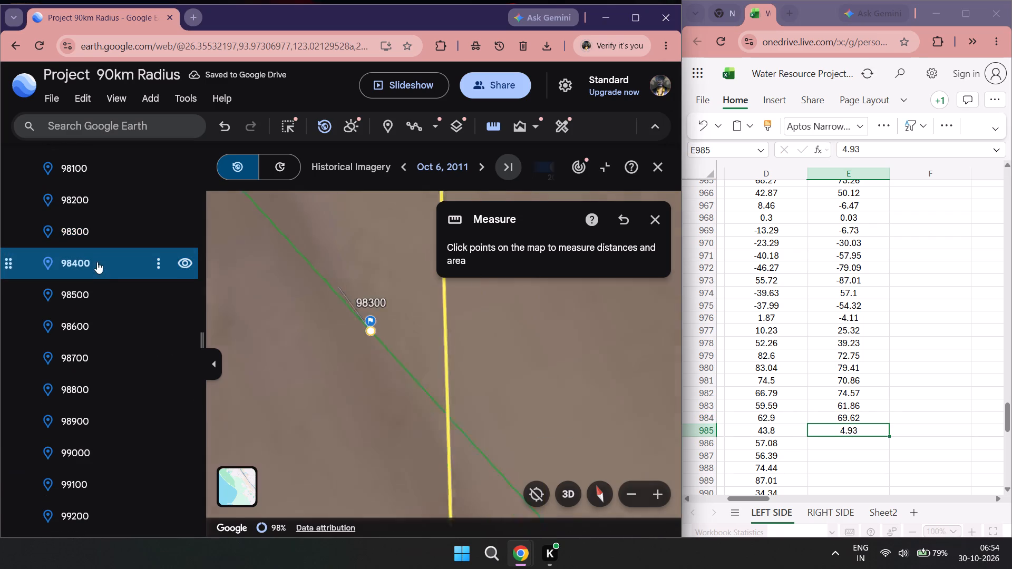
pyautogui.scroll(-3, 294, 339)
pyautogui.moveTo(292, 341); pyautogui.dragTo(406, 318)
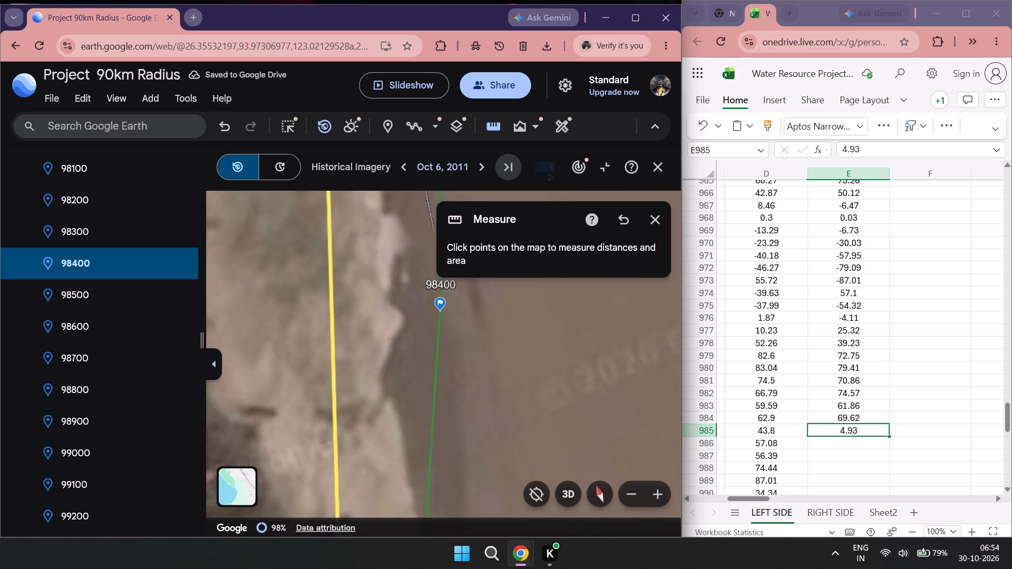
pyautogui.doubleClick(491, 128)
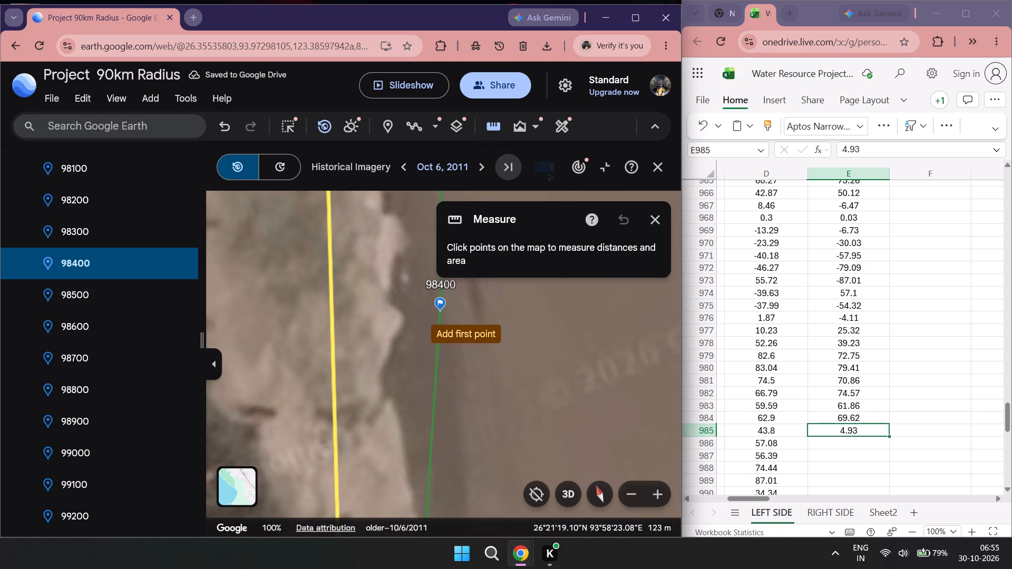
pyautogui.click(440, 313)
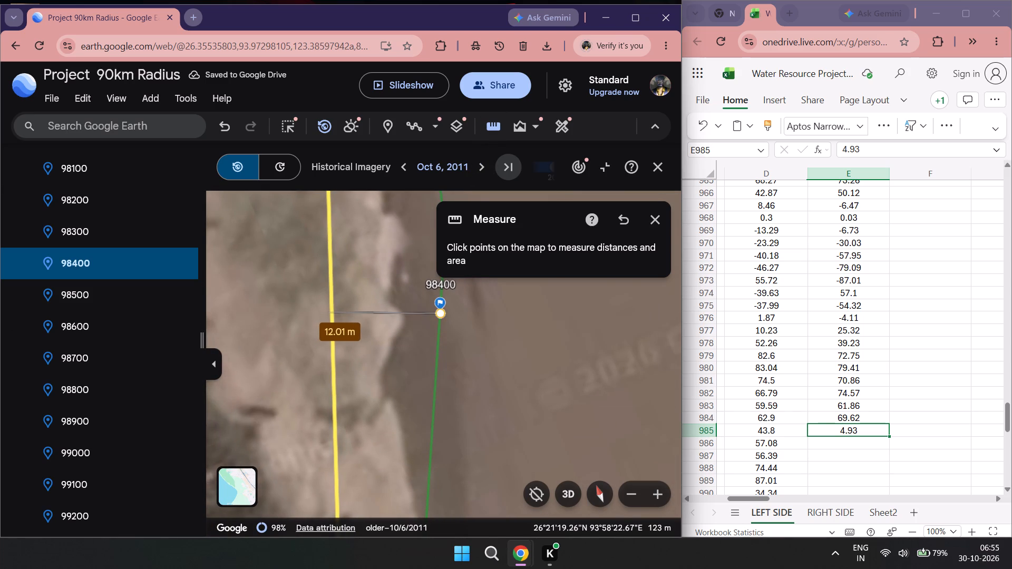
pyautogui.doubleClick(850, 442)
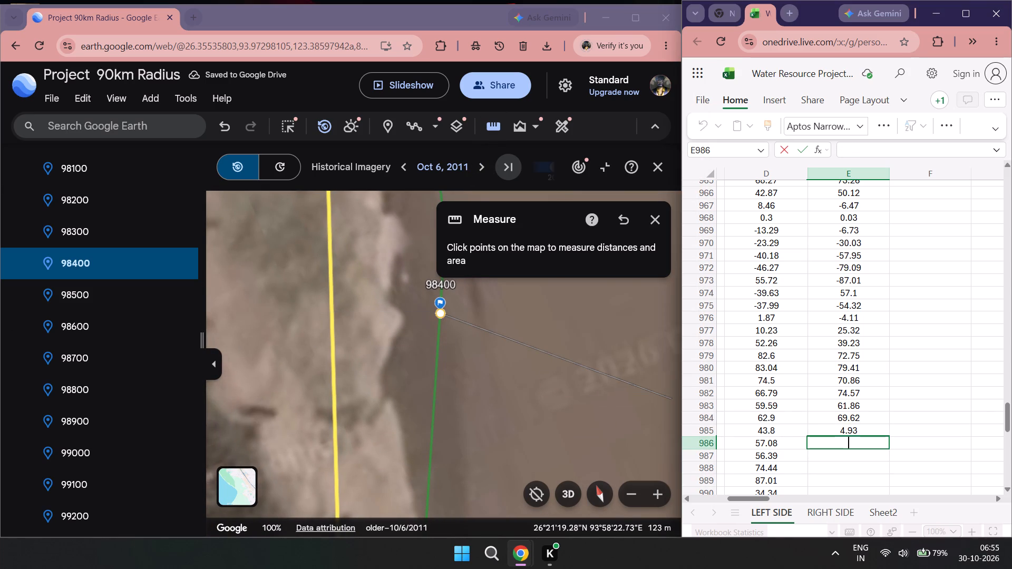
pyautogui.write('-12')
pyautogui.write('.01')
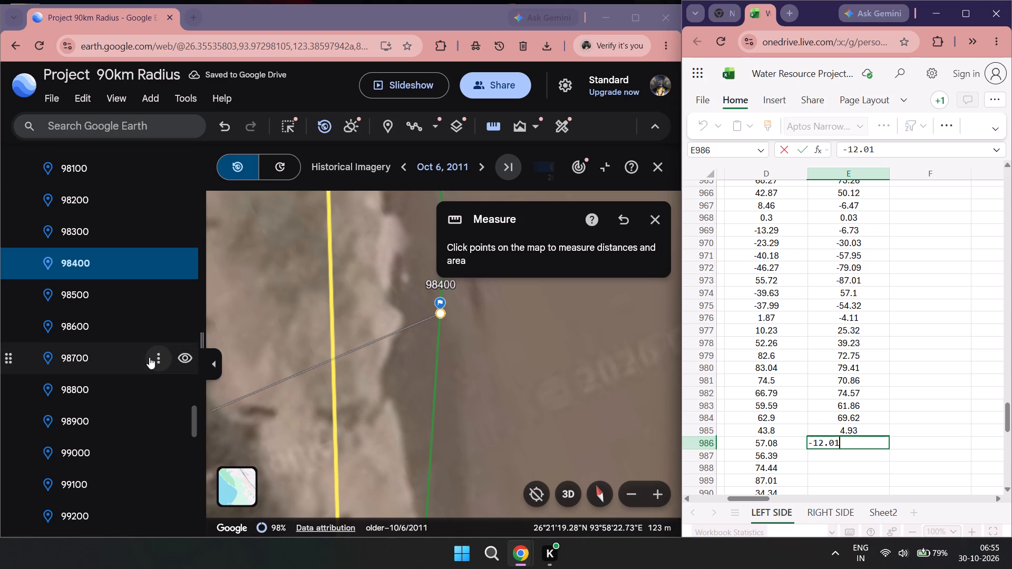
# Fly to the 98500 placemark, measure from its marker to the yellow bank line, and record 0.81 in cell E987.
pyautogui.doubleClick(90, 295)
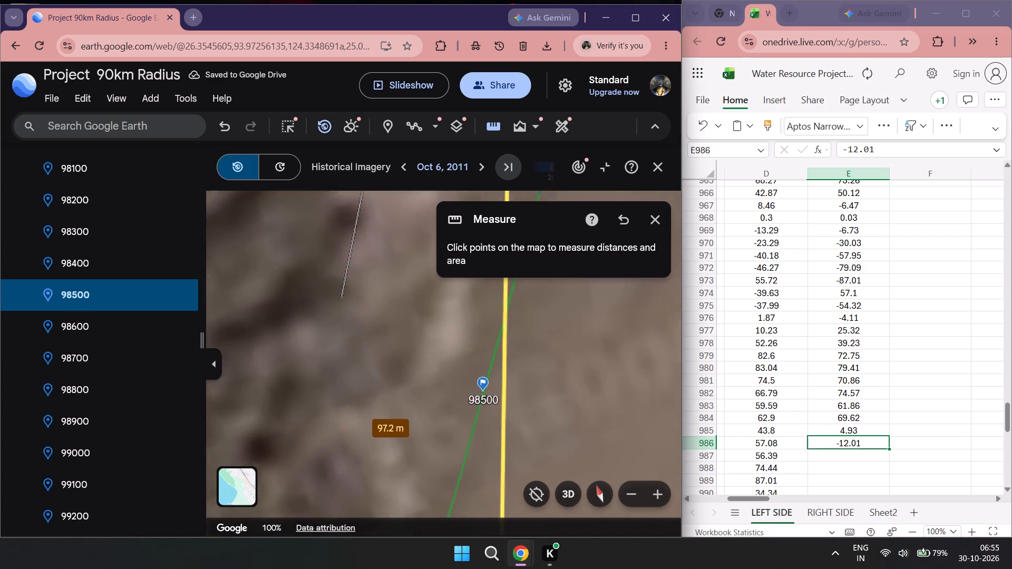
pyautogui.scroll(-3, 385, 408)
pyautogui.moveTo(375, 392); pyautogui.dragTo(322, 371)
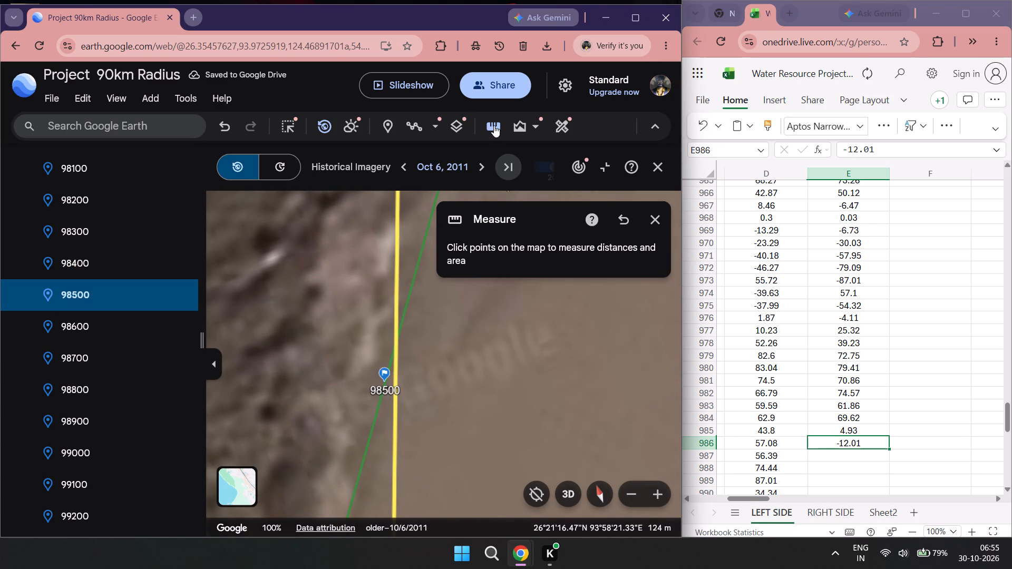
pyautogui.doubleClick(494, 125)
pyautogui.click(384, 386)
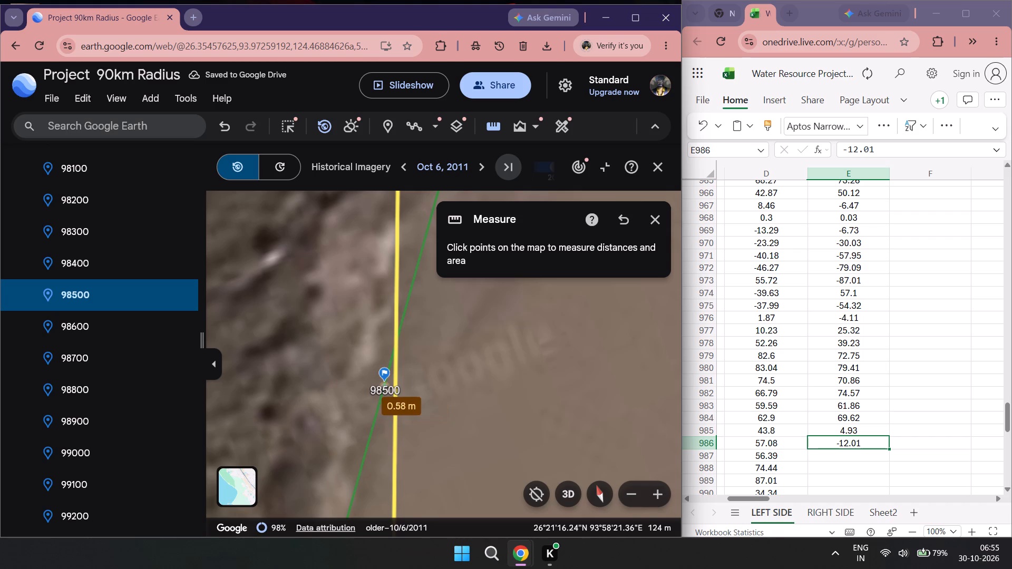
pyautogui.doubleClick(850, 459)
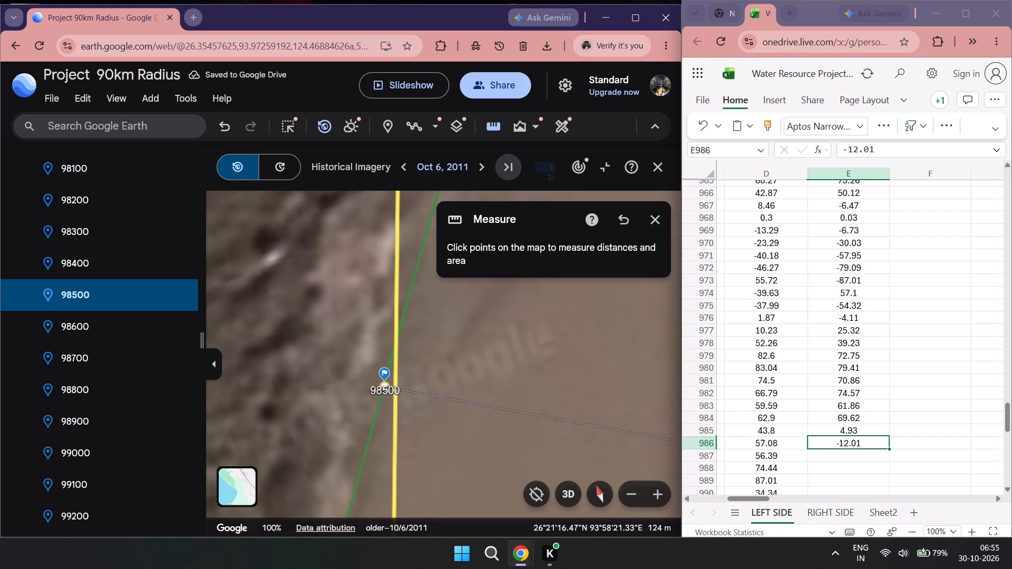
pyautogui.doubleClick(849, 457)
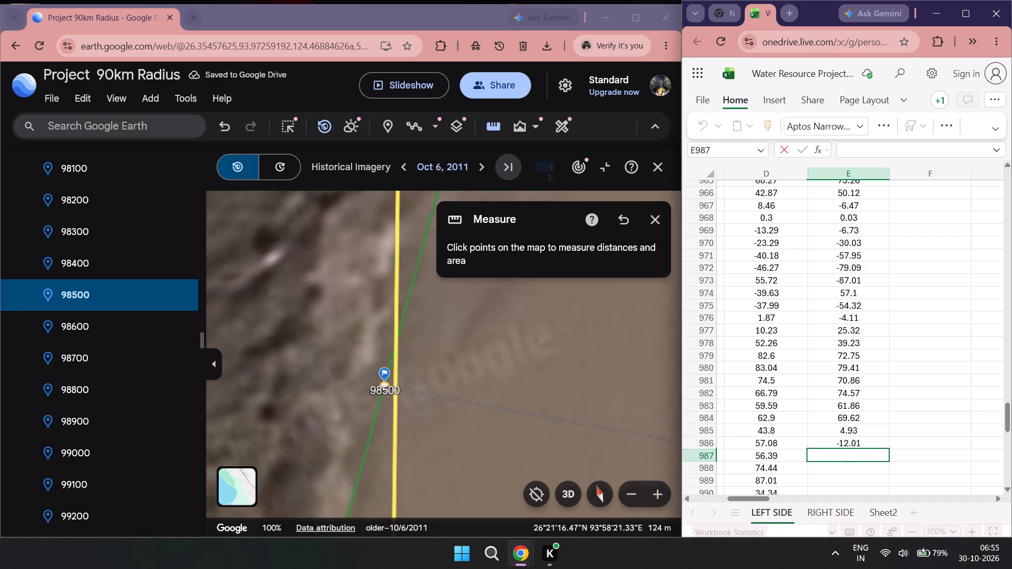
pyautogui.write('0.81')
# Fly to the 98600 placemark, measure from its marker to the yellow bank line, and record 31.06 in cell E988.
pyautogui.doubleClick(57, 324)
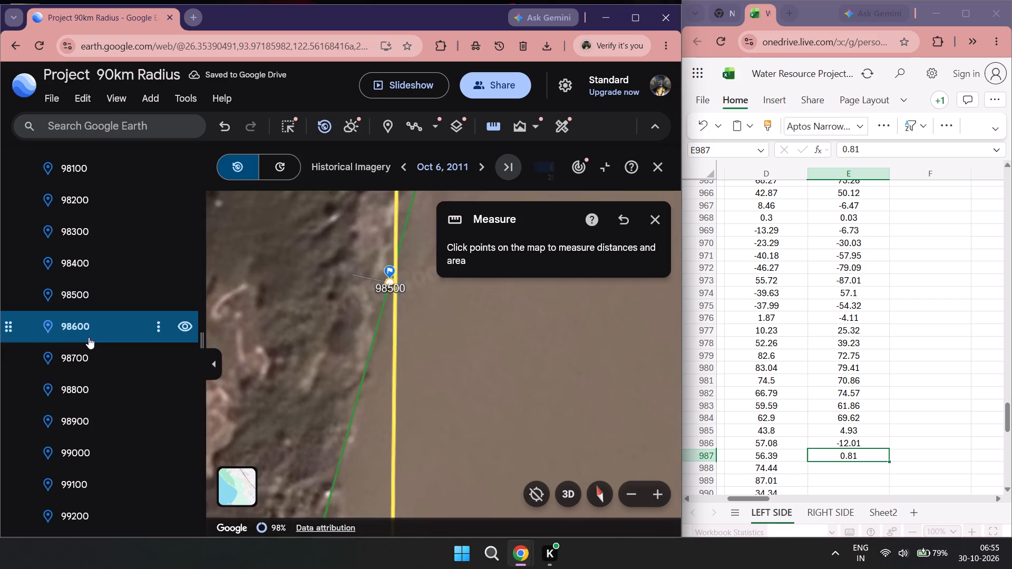
pyautogui.scroll(-4, 450, 395)
pyautogui.moveTo(401, 358); pyautogui.dragTo(264, 227)
pyautogui.scroll(-1, 303, 268)
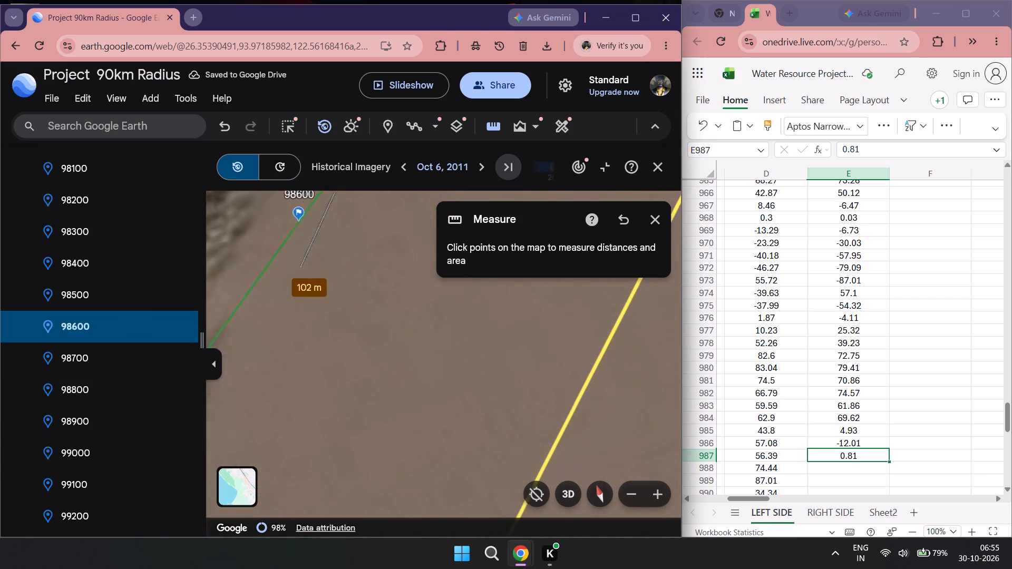
pyautogui.moveTo(303, 268); pyautogui.dragTo(327, 274)
pyautogui.click(482, 129)
pyautogui.click(482, 132)
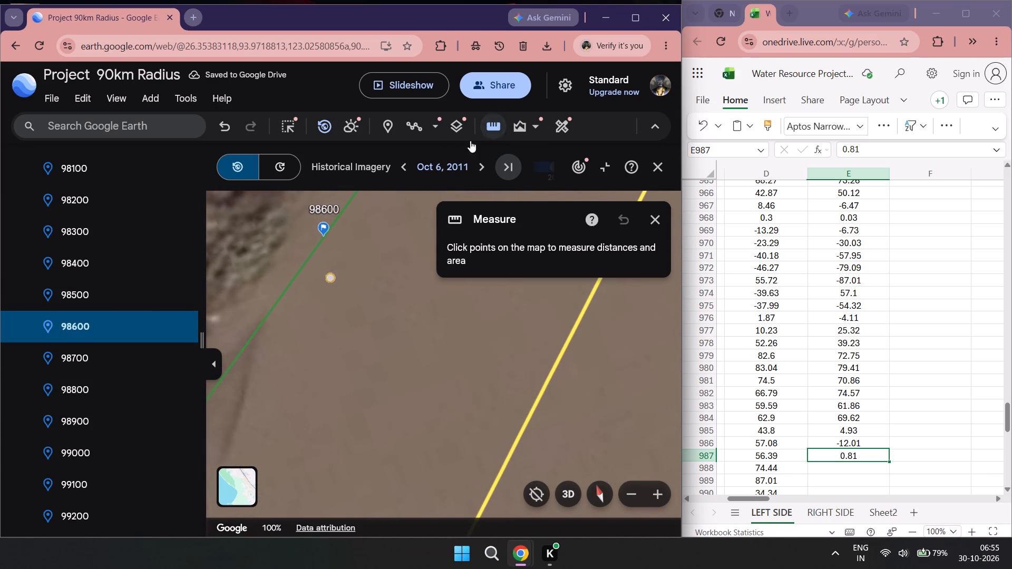
pyautogui.click(326, 236)
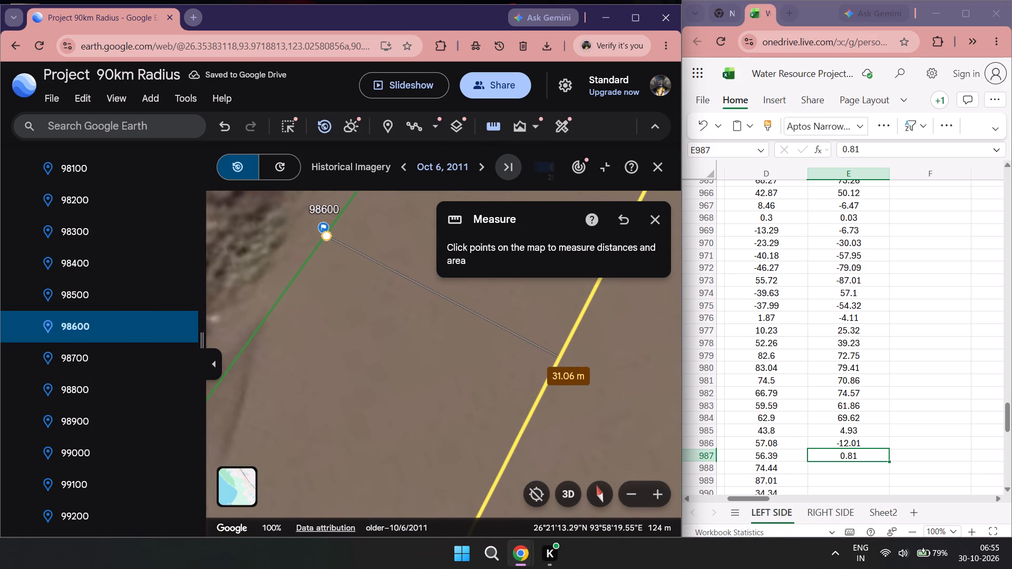
pyautogui.doubleClick(848, 472)
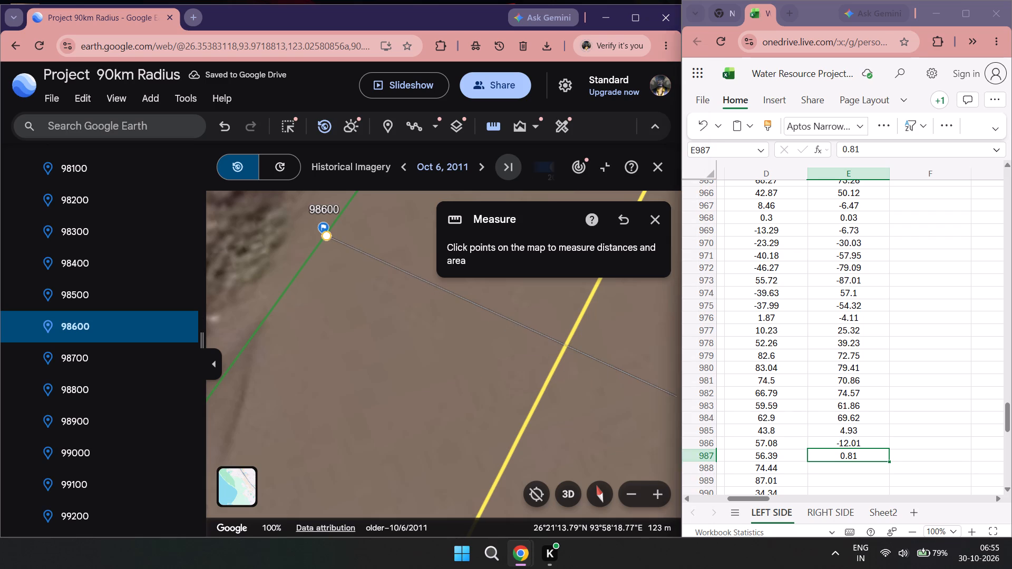
pyautogui.write('31')
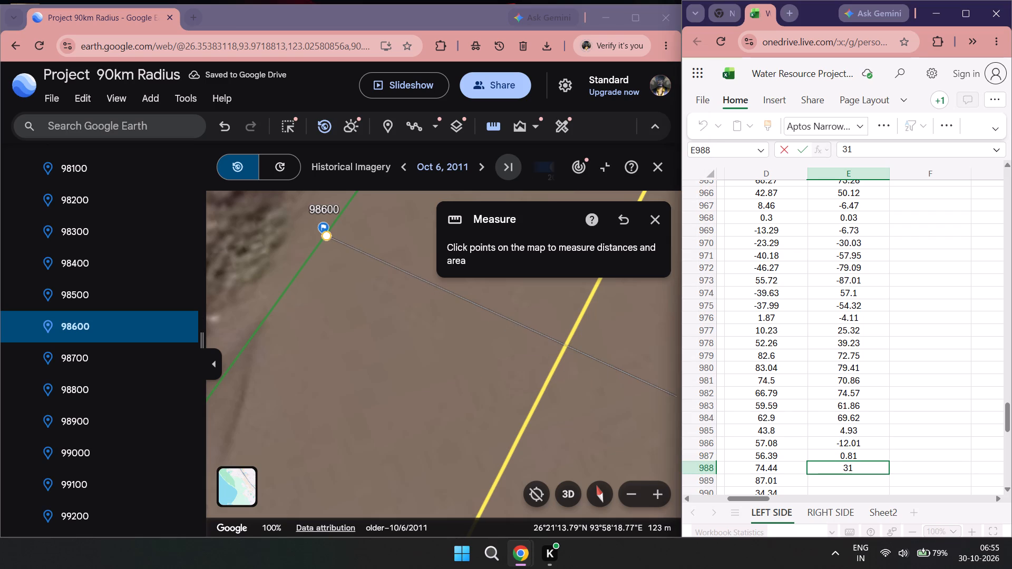
pyautogui.write('.06')
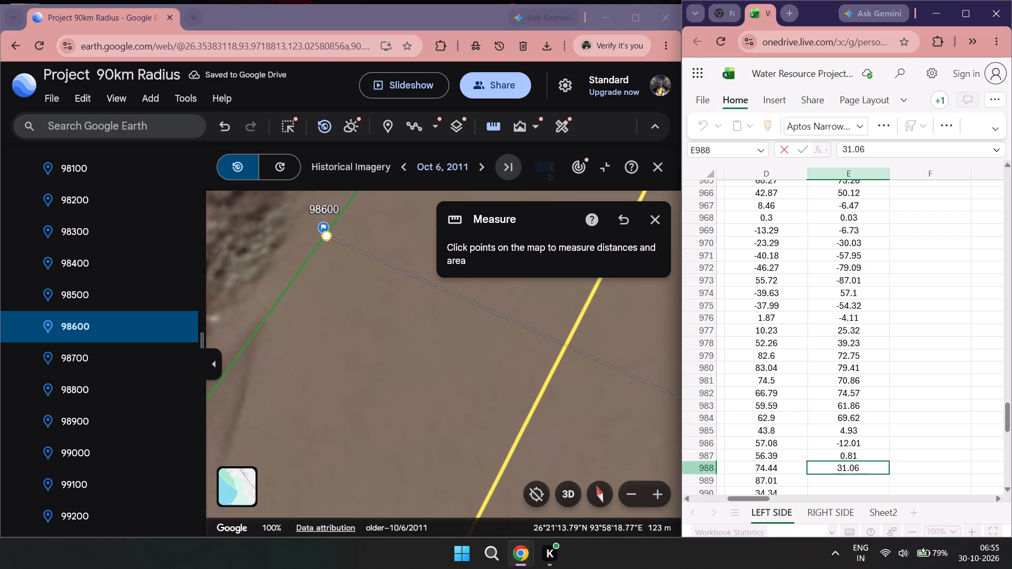
# Fly to the 98700 placemark, measure from its marker to the yellow bank line, and record 35.85 in cell E989.
pyautogui.doubleClick(57, 361)
pyautogui.scroll(-3, 346, 375)
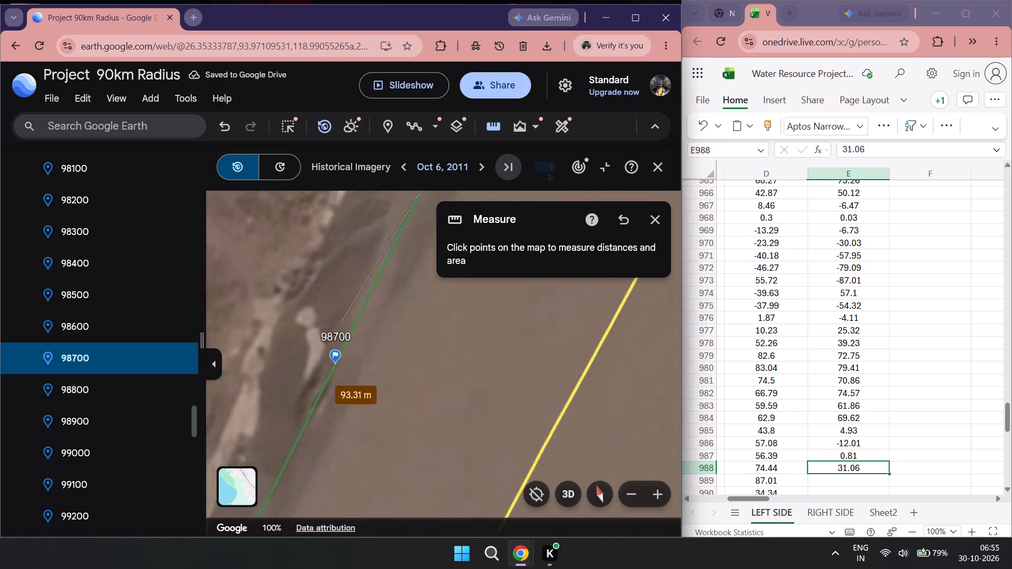
pyautogui.moveTo(346, 375); pyautogui.dragTo(343, 329)
pyautogui.doubleClick(500, 124)
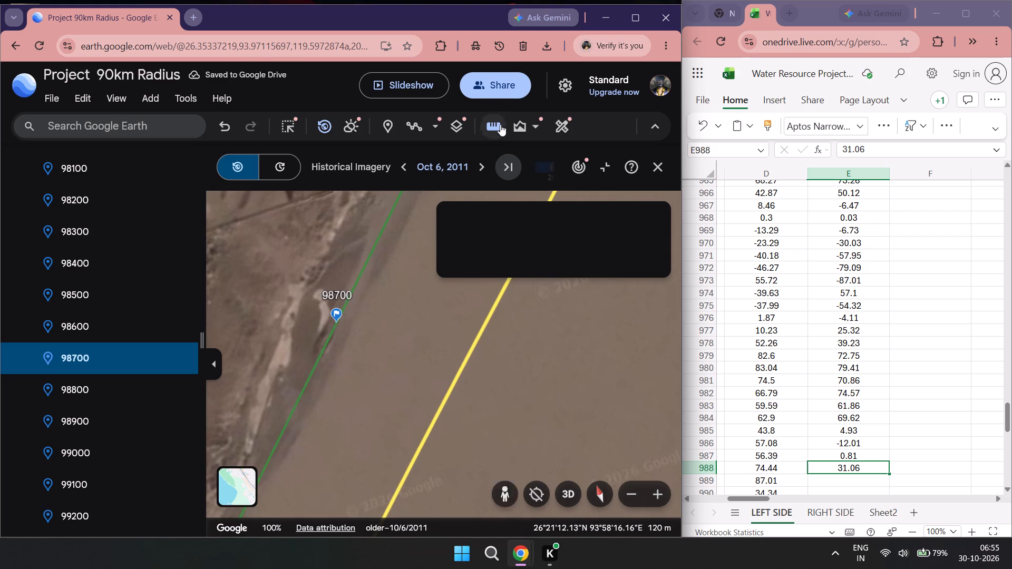
pyautogui.click(337, 324)
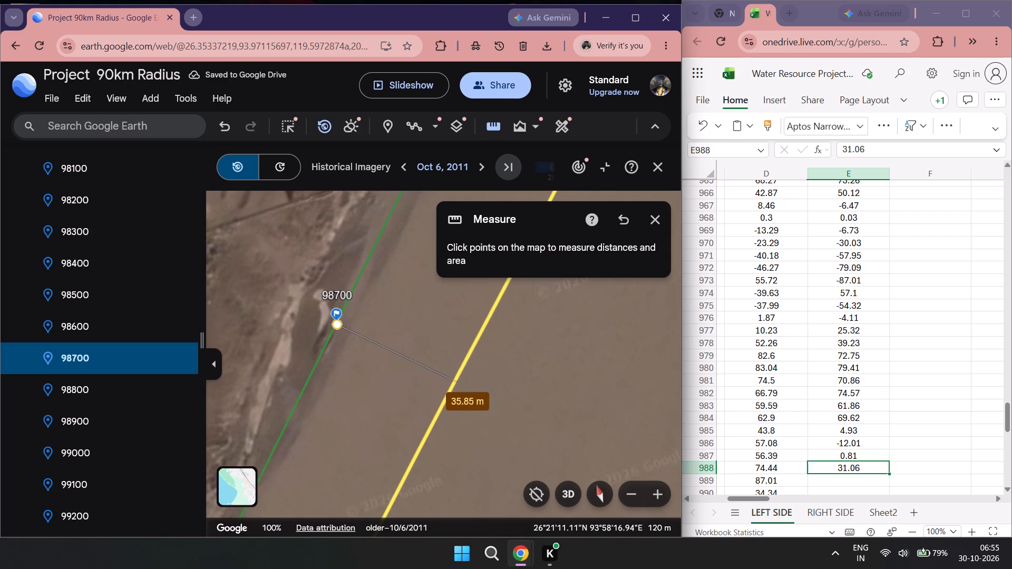
pyautogui.doubleClick(824, 477)
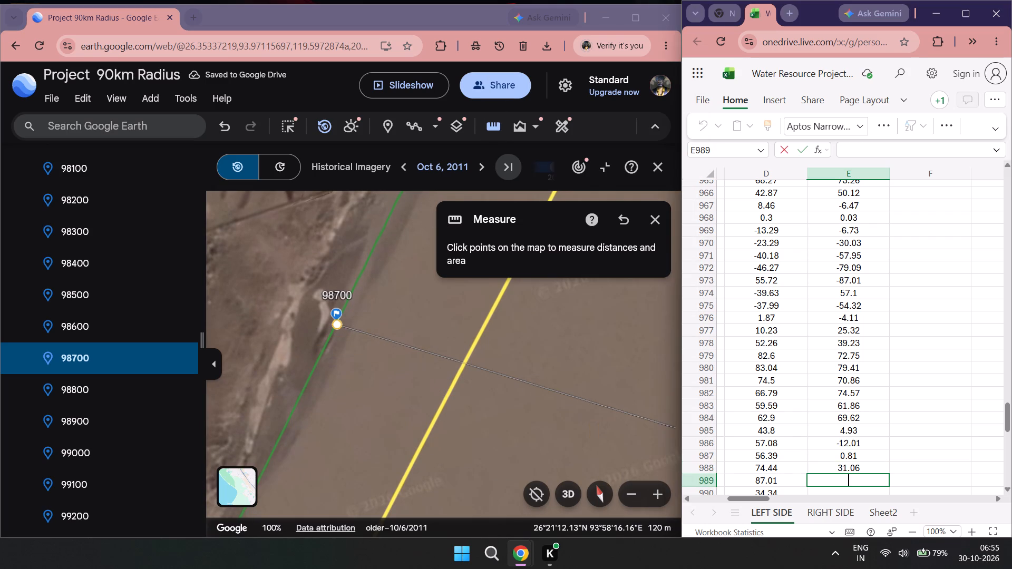
pyautogui.write('35')
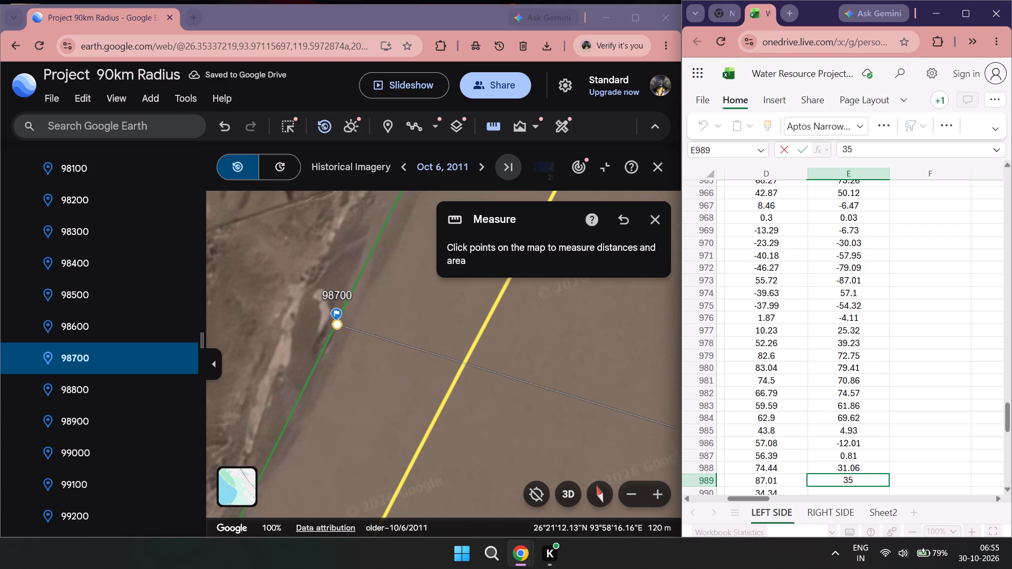
pyautogui.press('.')
pyautogui.write('85')
# Fly to the 98800 placemark, measure from its marker to the yellow bank line, and record 33.93 in cell E990.
pyautogui.doubleClick(59, 404)
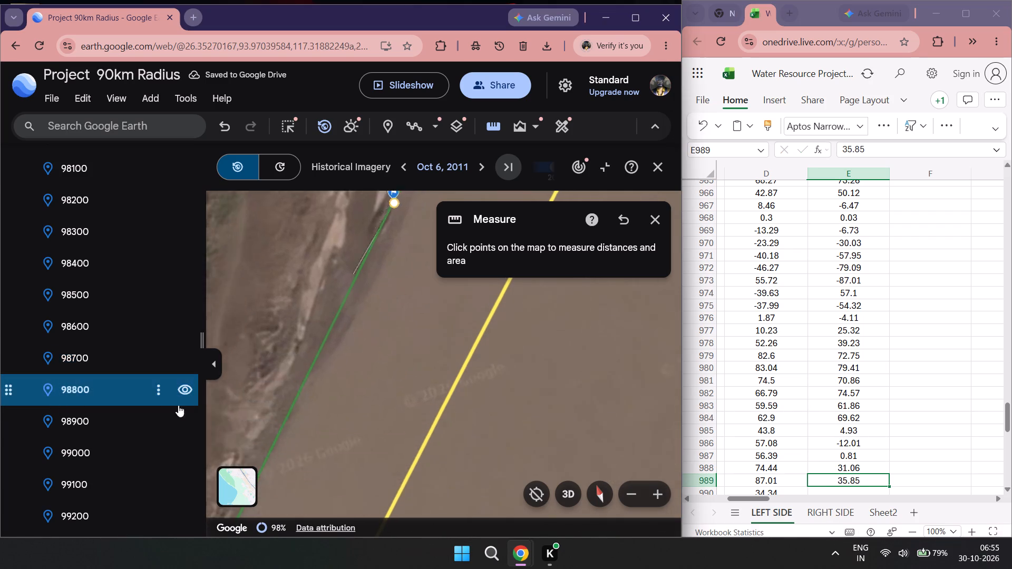
pyautogui.scroll(-2, 353, 402)
pyautogui.moveTo(346, 425); pyautogui.dragTo(323, 324)
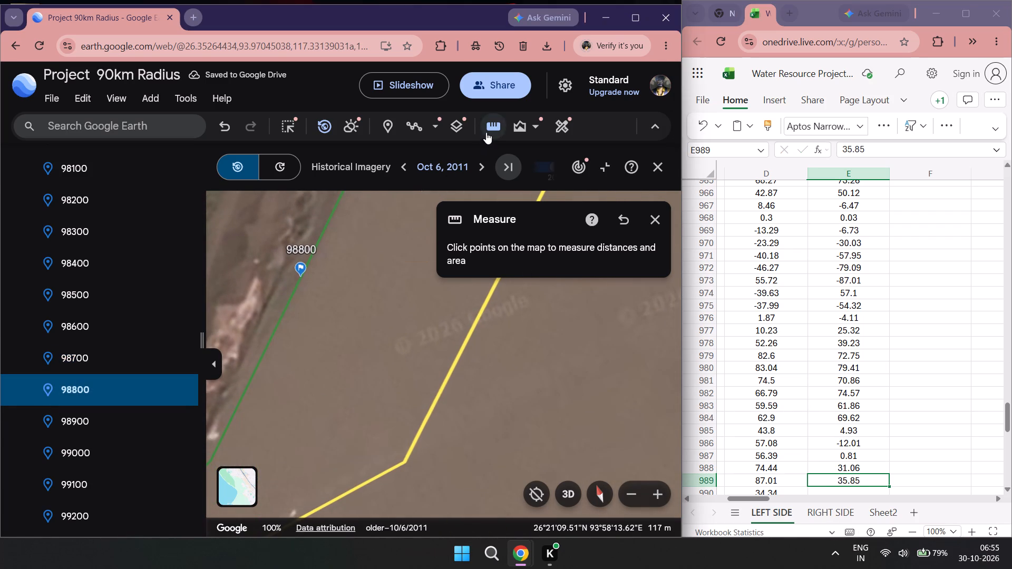
pyautogui.doubleClick(486, 132)
pyautogui.click(301, 278)
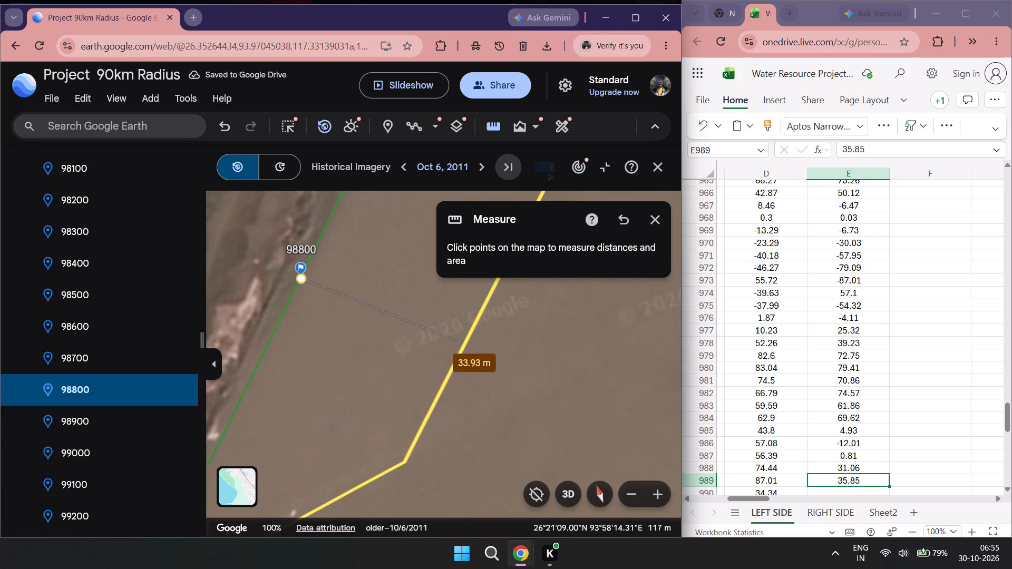
pyautogui.scroll(-3, 762, 382)
pyautogui.doubleClick(833, 298)
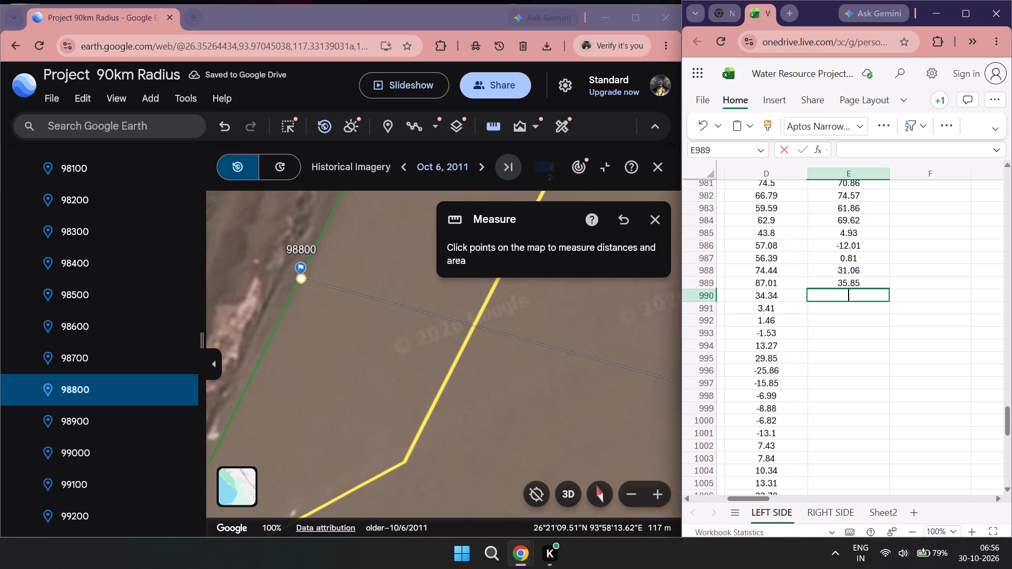
pyautogui.write('33.93')
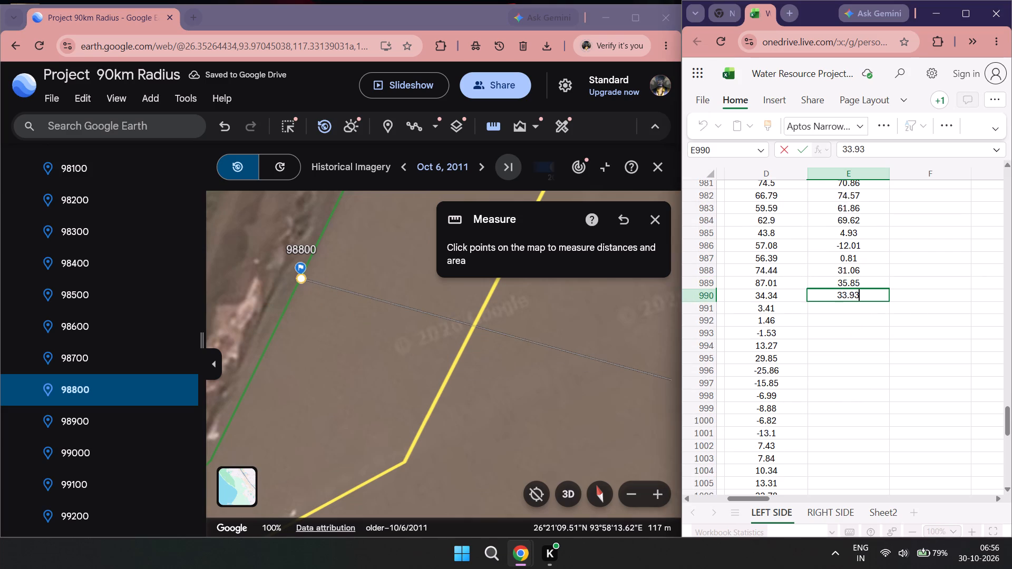
# Fly to the 98900 placemark, measure from its marker to the yellow bank line, and record 0.95 in cell E991.
pyautogui.doubleClick(71, 424)
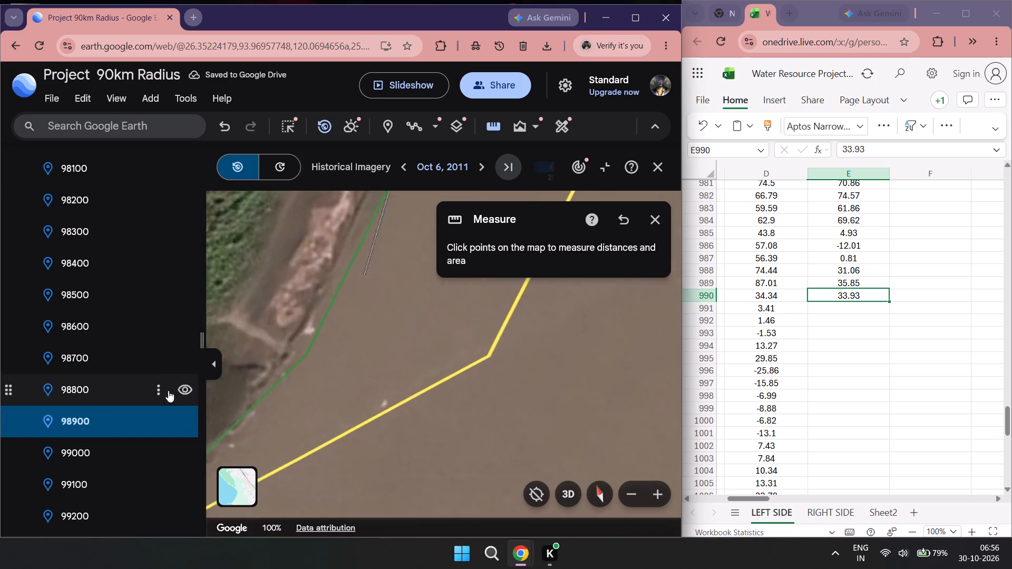
pyautogui.scroll(-1, 378, 408)
pyautogui.moveTo(294, 413); pyautogui.dragTo(334, 400)
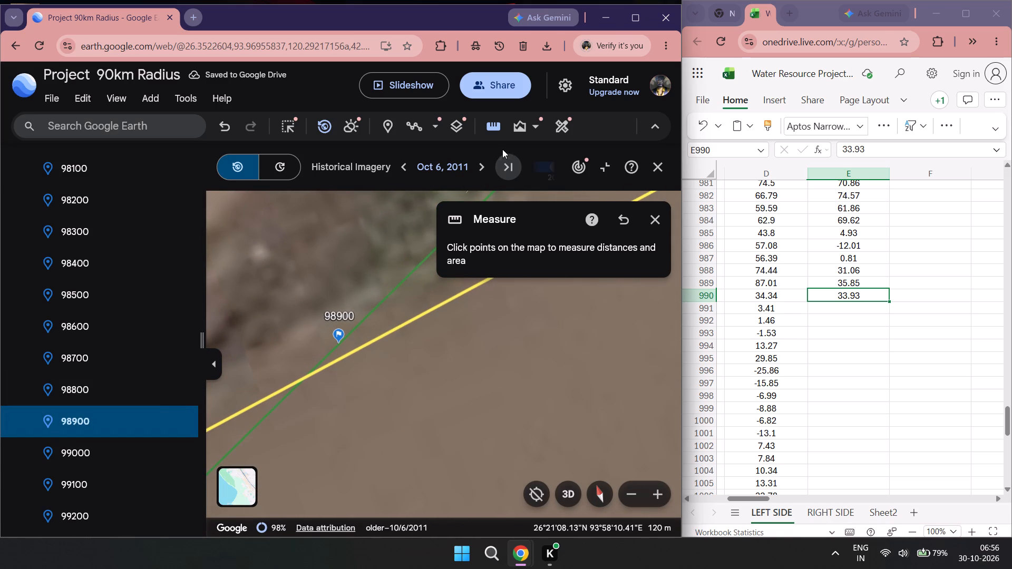
pyautogui.doubleClick(499, 126)
pyautogui.click(339, 344)
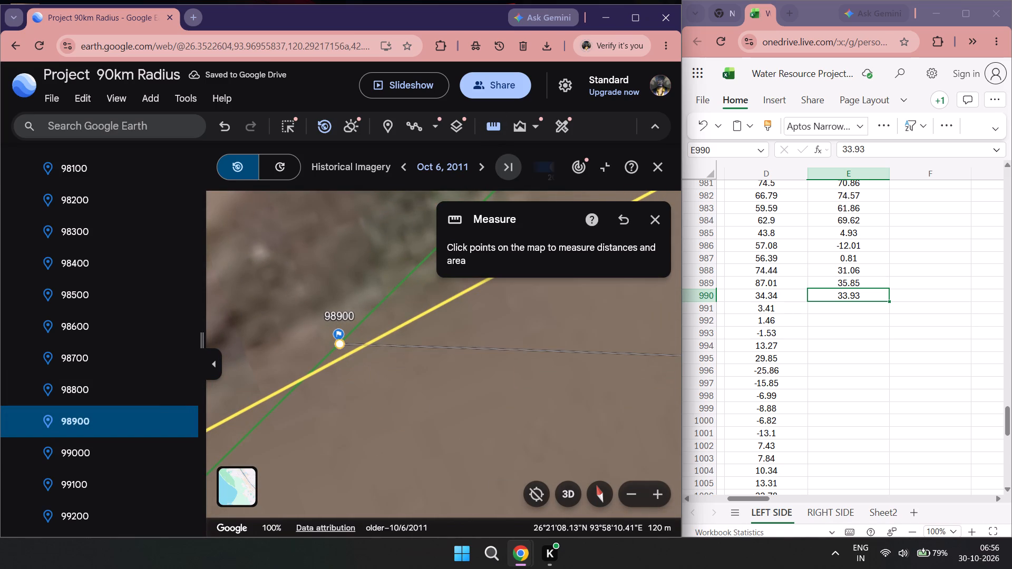
pyautogui.doubleClick(854, 306)
pyautogui.write('0.95')
# Fly to the 99000 placemark, measure from its marker to the yellow bank line, and record -7.06 in cell E992.
pyautogui.doubleClick(67, 459)
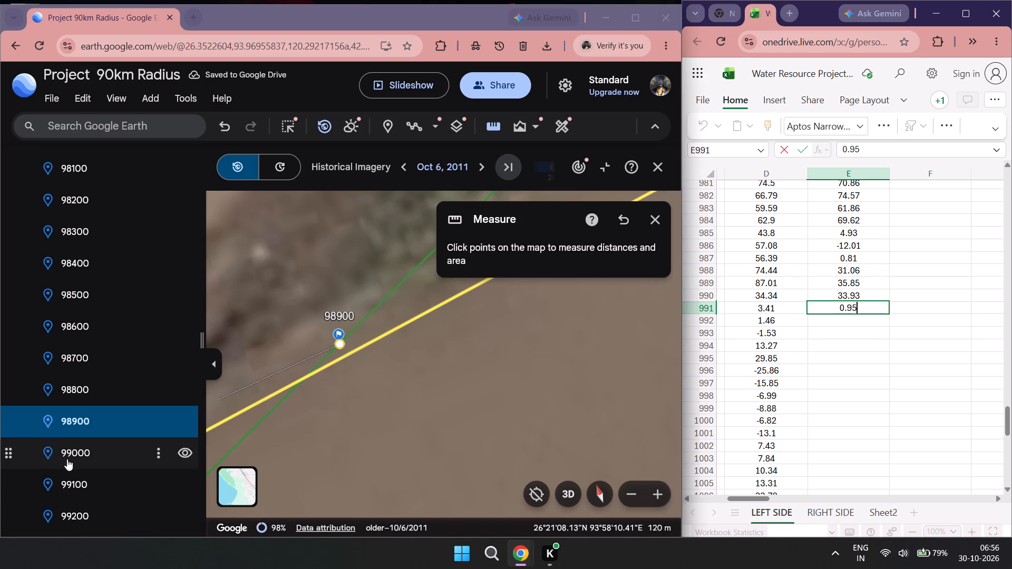
pyautogui.scroll(-3, 308, 401)
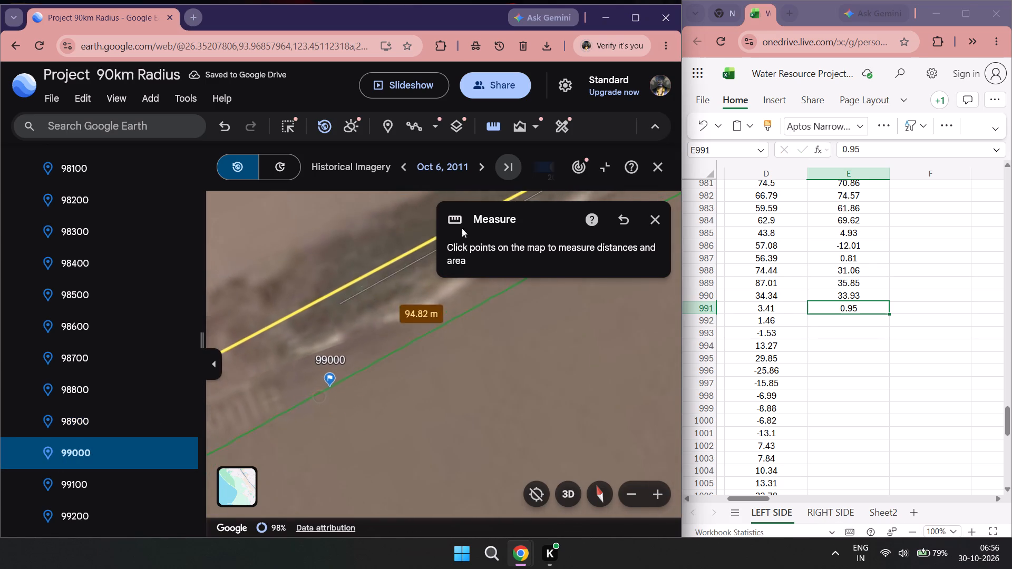
pyautogui.doubleClick(497, 126)
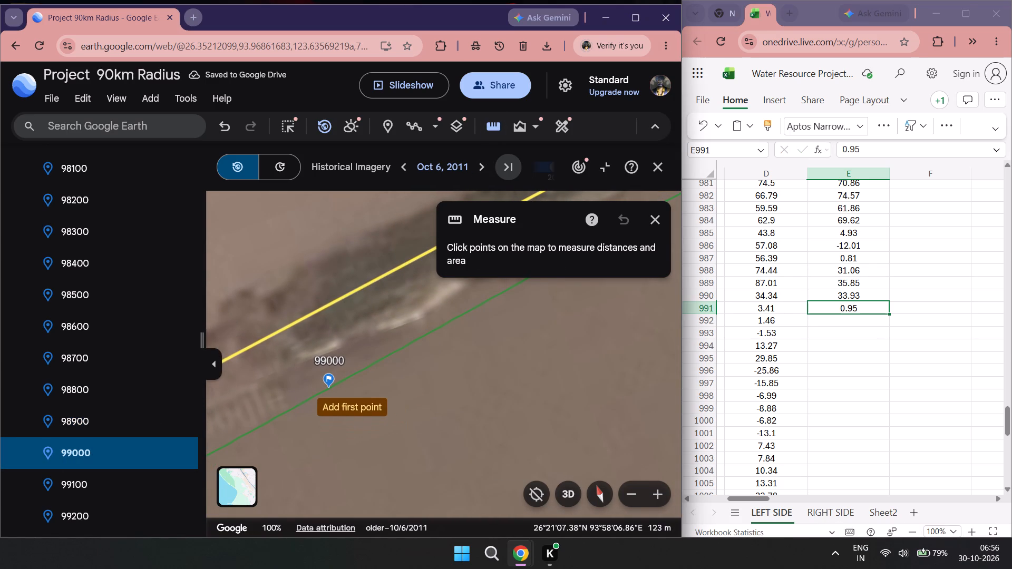
pyautogui.click(329, 387)
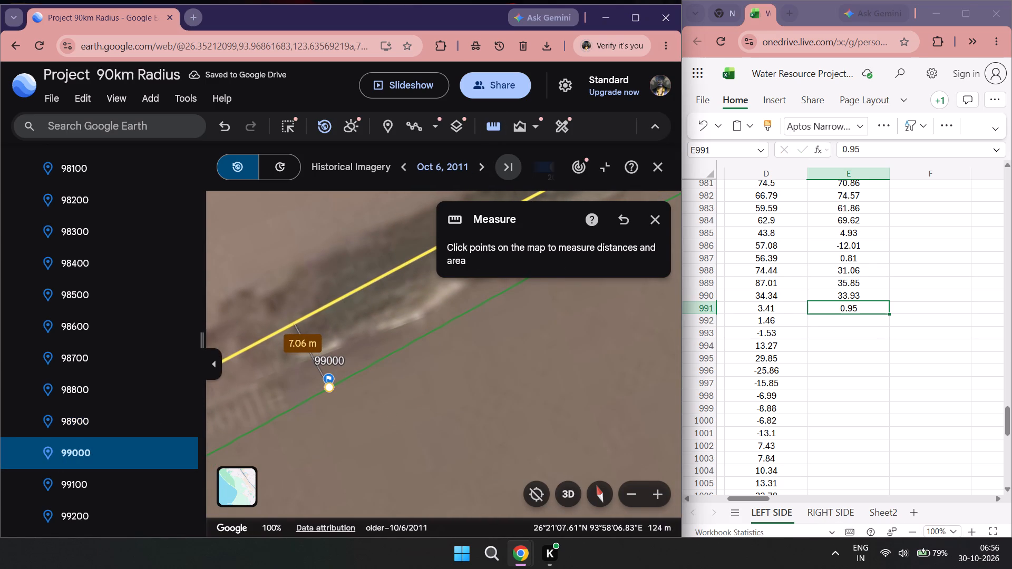
pyautogui.doubleClick(855, 324)
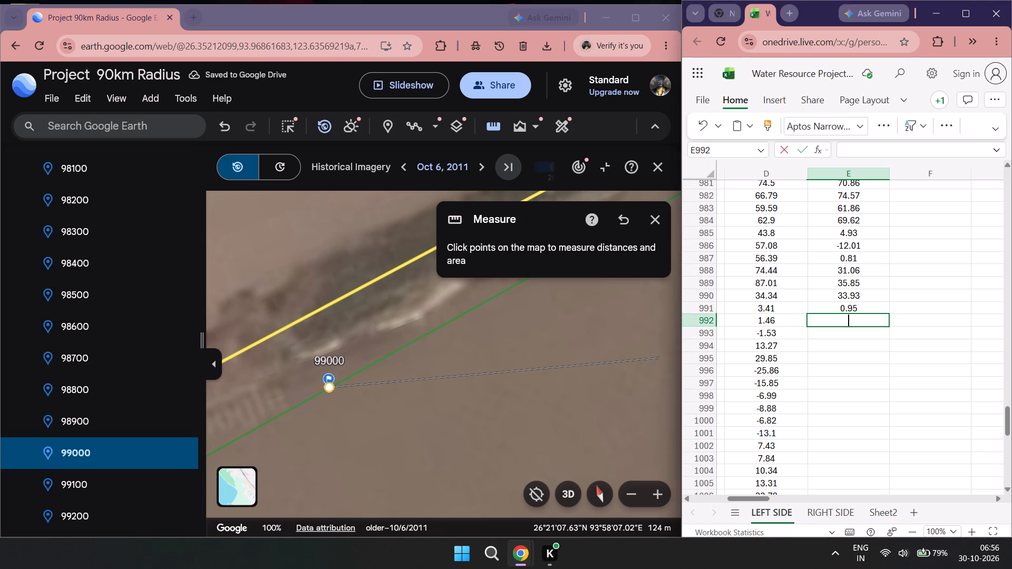
pyautogui.write('-7.06')
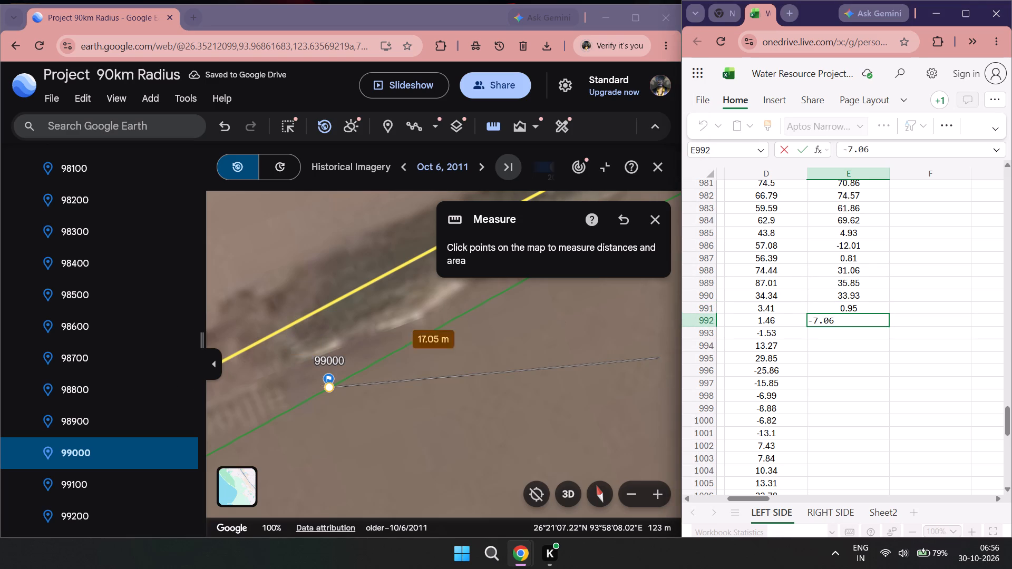
# Fly to the 99100 placemark, measure from its marker to the yellow bank line, and record -11.45 in cell E993.
pyautogui.doubleClick(110, 481)
pyautogui.scroll(-2, 368, 382)
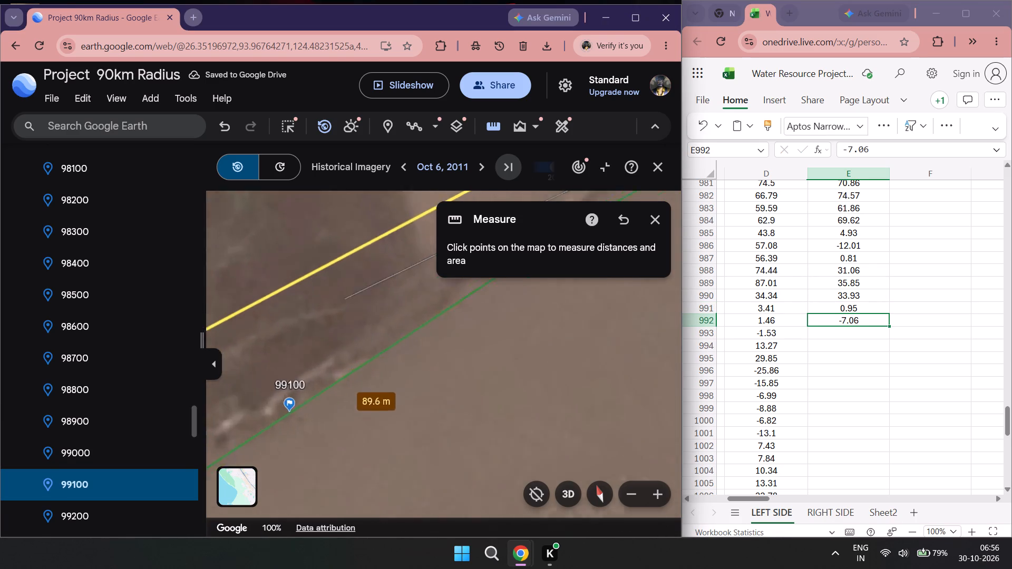
pyautogui.scroll(-1, 368, 382)
pyautogui.moveTo(362, 381); pyautogui.dragTo(433, 352)
pyautogui.doubleClick(502, 123)
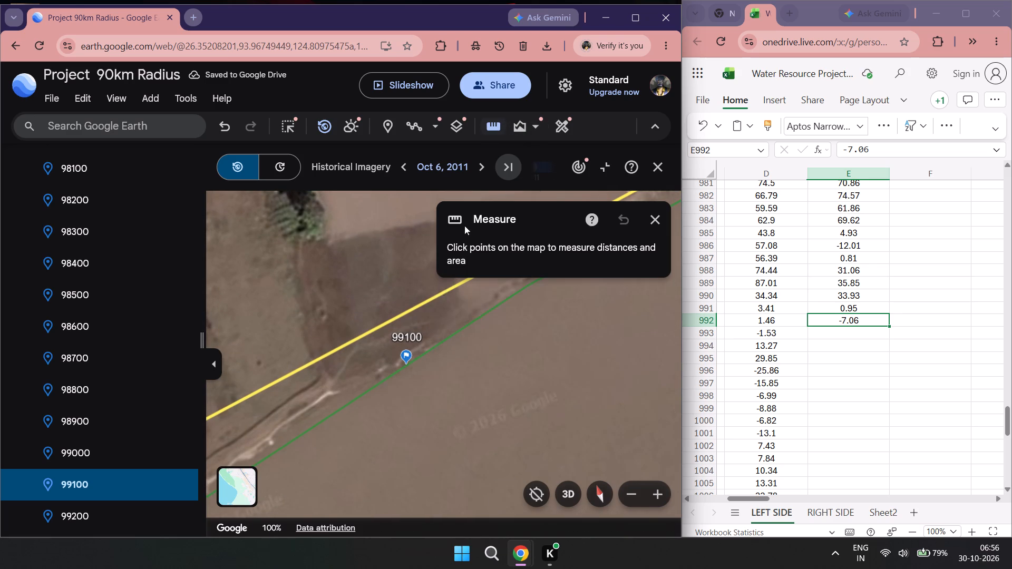
pyautogui.click(408, 365)
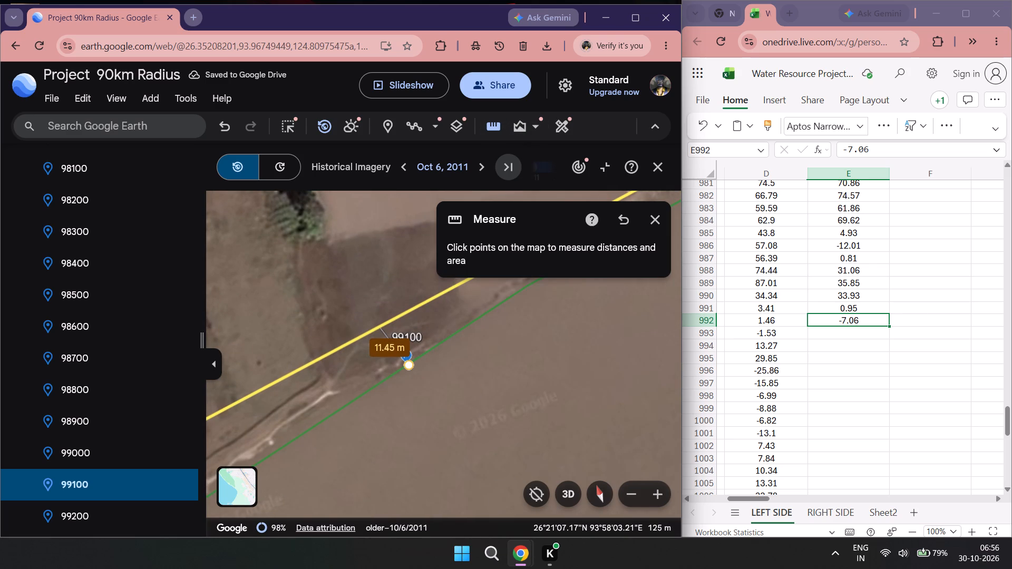
pyautogui.doubleClick(835, 332)
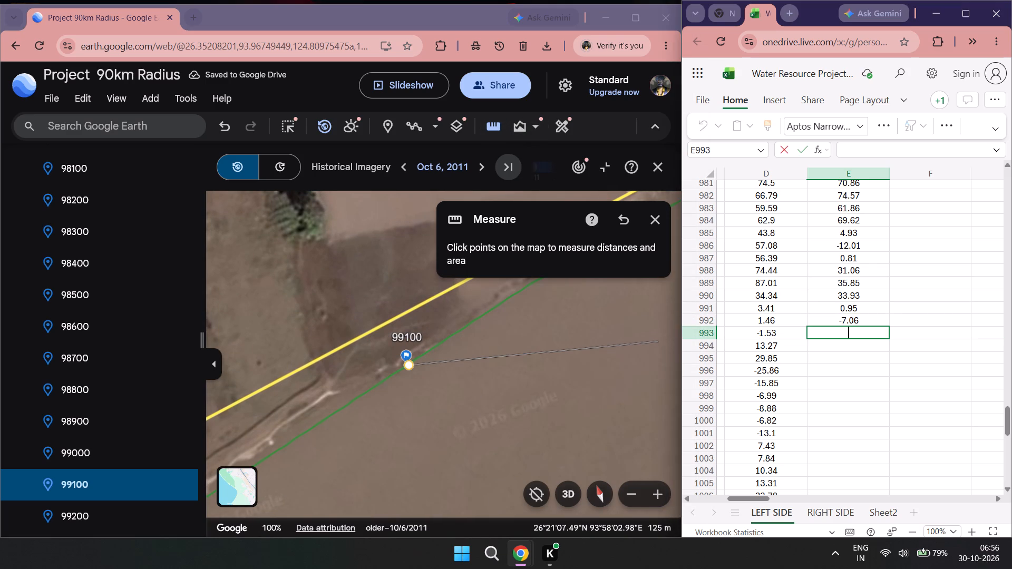
pyautogui.write('-11.45')
# Fly to the 99200 placemark, measure from its marker to the yellow bank line, and record -20.77 in cell E994.
pyautogui.scroll(-2, 30, 377)
pyautogui.scroll(1, 30, 377)
pyautogui.scroll(-1, 30, 377)
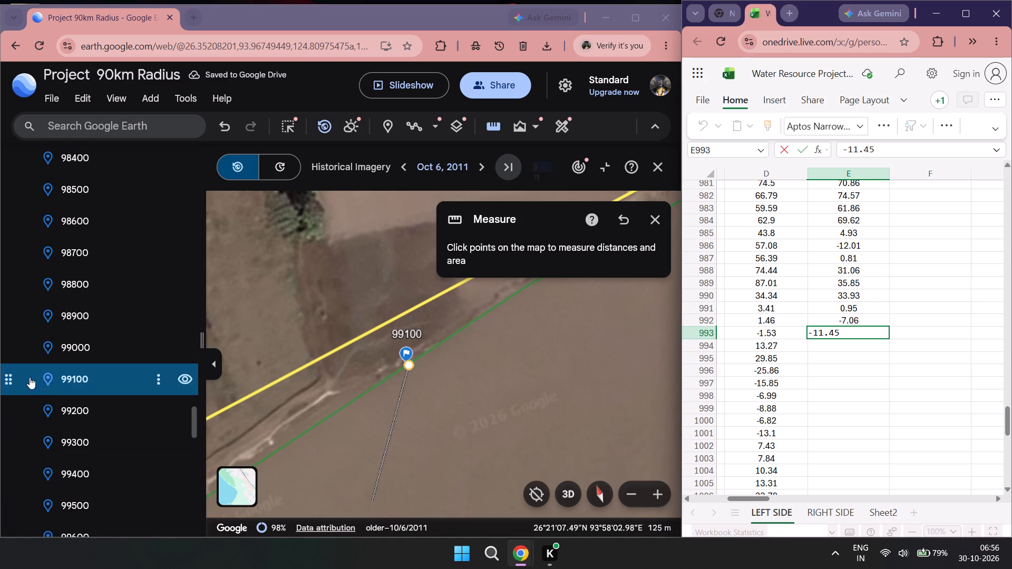
pyautogui.doubleClick(69, 409)
pyautogui.scroll(-3, 388, 422)
pyautogui.moveTo(383, 427); pyautogui.dragTo(486, 410)
pyautogui.doubleClick(498, 125)
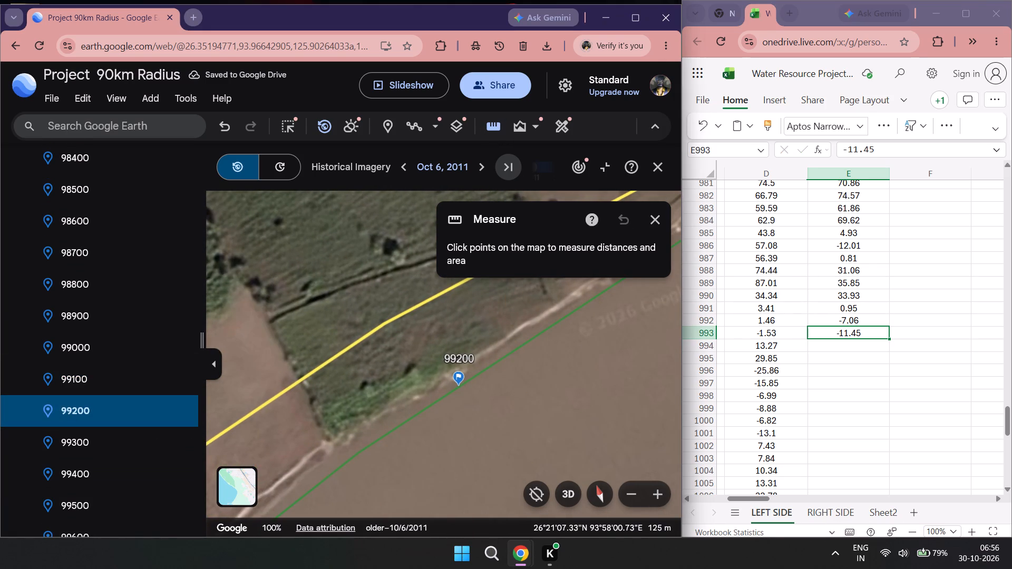
pyautogui.click(460, 386)
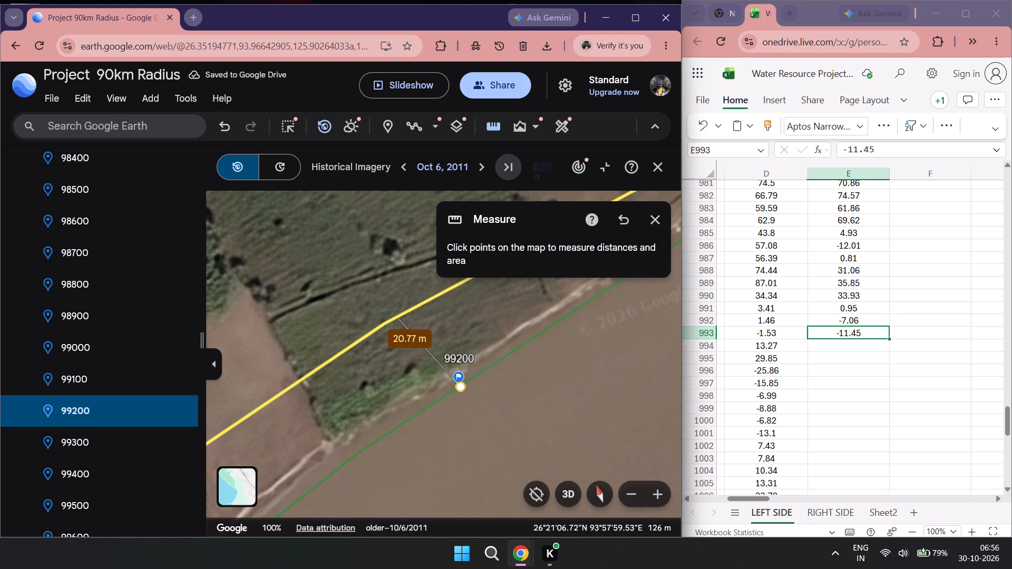
pyautogui.doubleClick(841, 350)
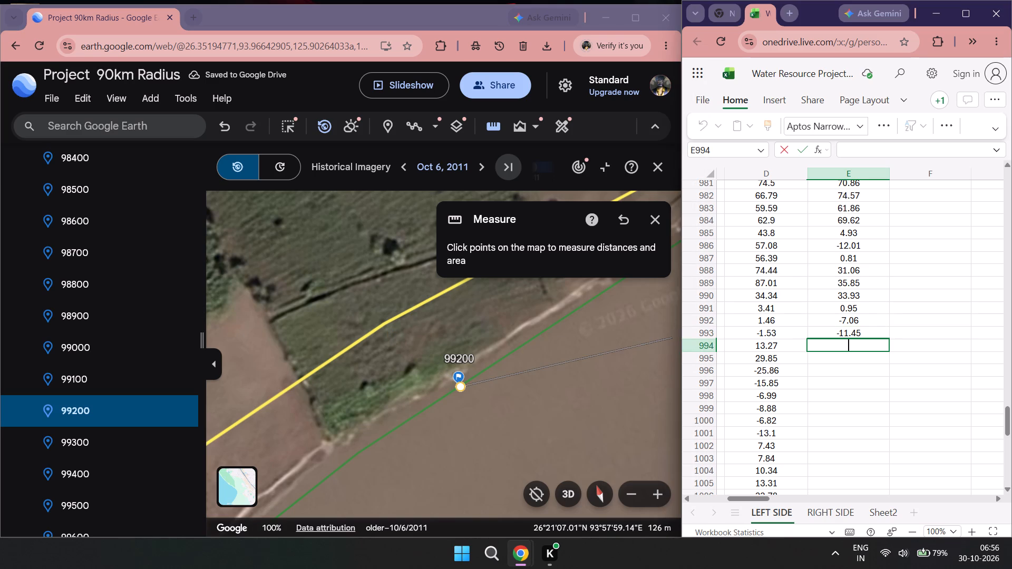
pyautogui.write('-20')
pyautogui.write('.7')
pyautogui.press('7')
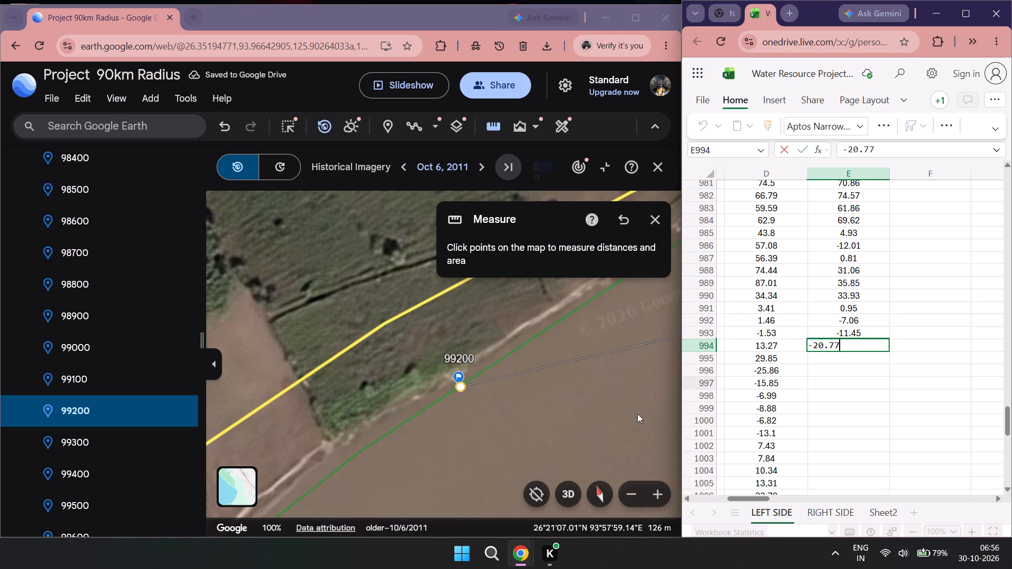
# Fly to the 99300 placemark, measure from its marker to the yellow bank line, and record -26.45 in cell E995.
pyautogui.doubleClick(91, 447)
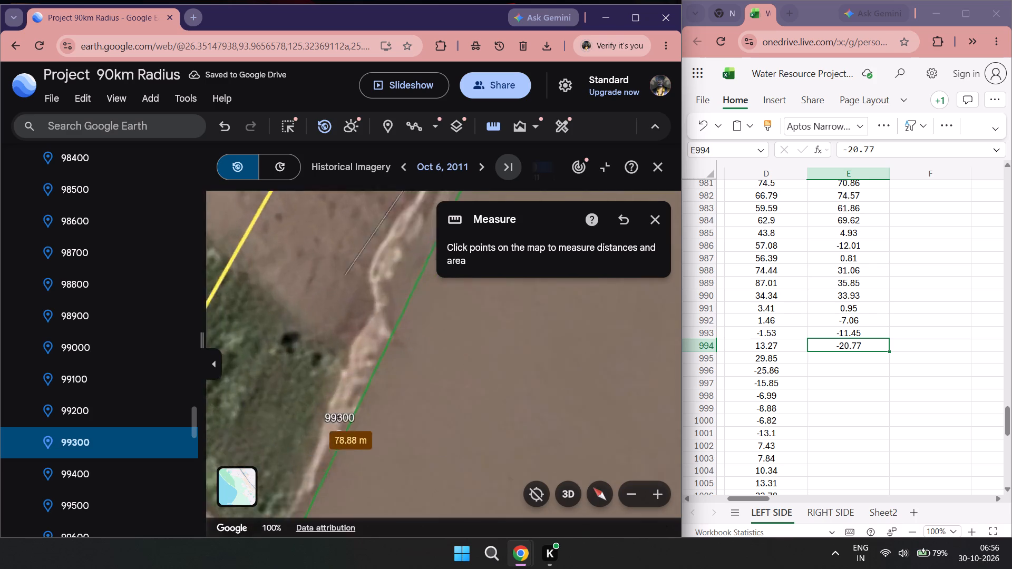
pyautogui.scroll(-3, 342, 419)
pyautogui.moveTo(339, 419); pyautogui.dragTo(484, 393)
pyautogui.doubleClick(490, 132)
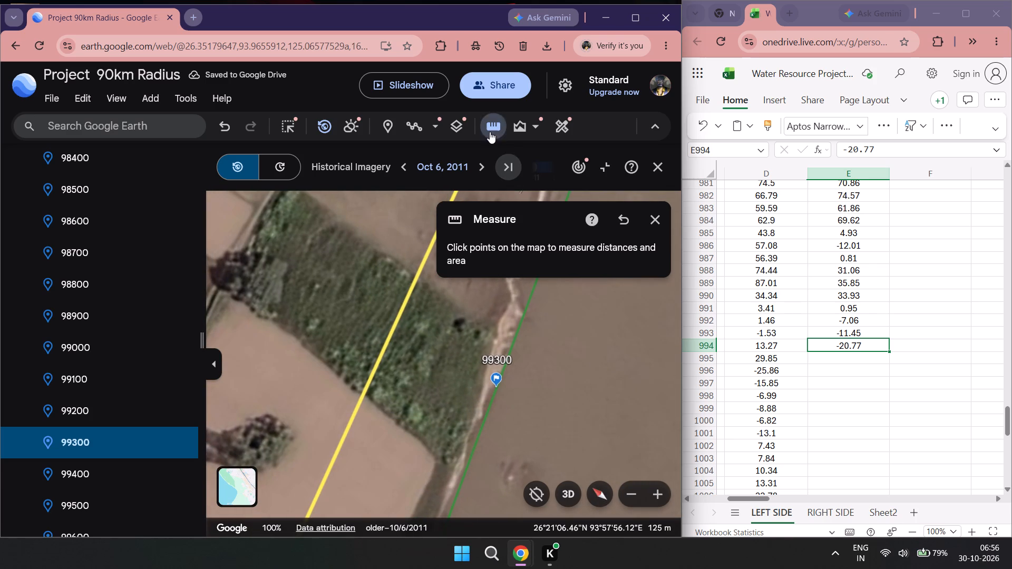
pyautogui.click(495, 389)
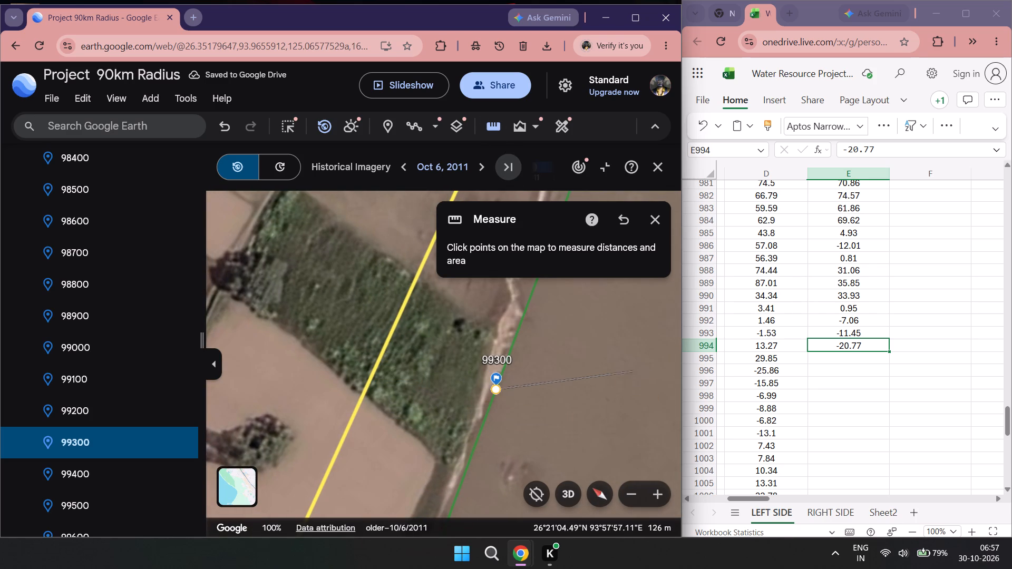
pyautogui.doubleClick(840, 357)
pyautogui.write('-2')
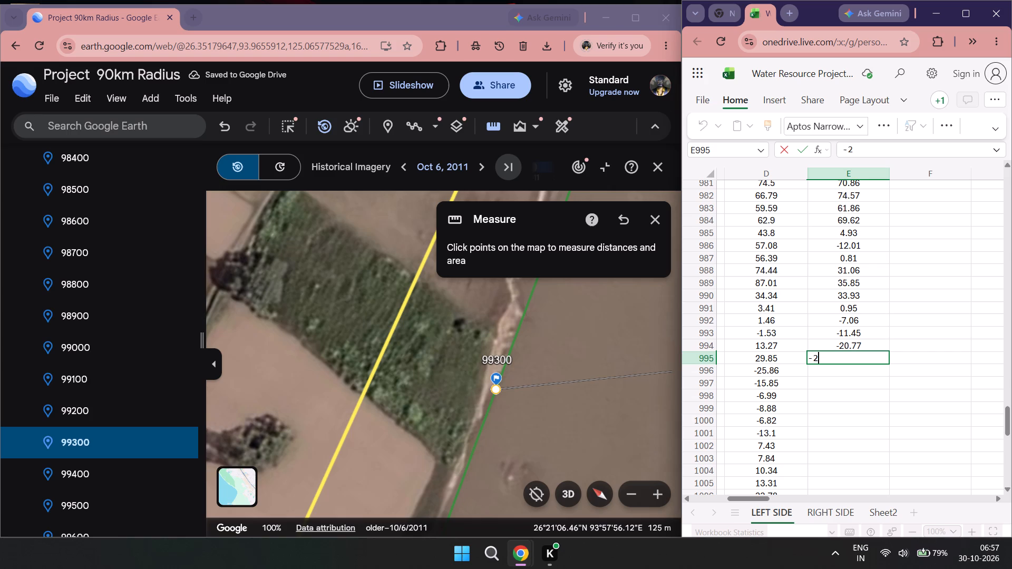
pyautogui.press('6')
pyautogui.write('.45')
# Fly to the 99400 placemark, measure from its marker to the yellow bank line, and record 17.03 in cell E996.
pyautogui.scroll(-5, 41, 468)
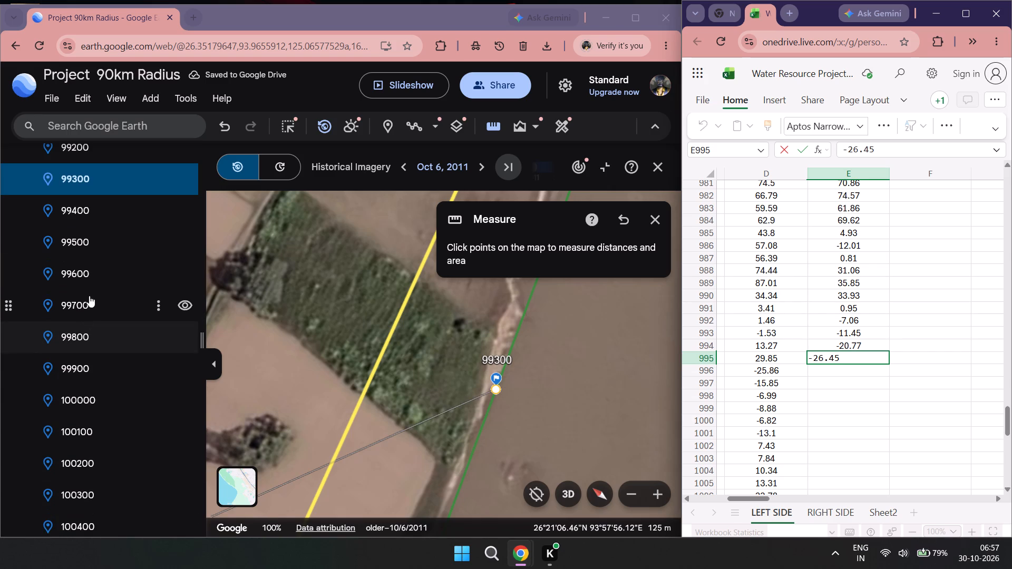
pyautogui.doubleClick(90, 210)
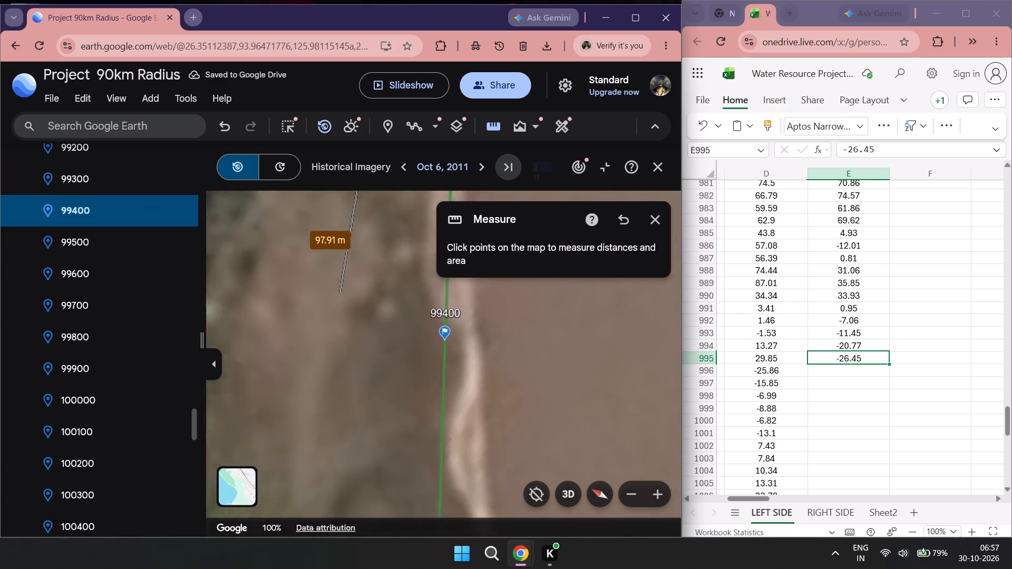
pyautogui.scroll(-4, 323, 366)
pyautogui.moveTo(307, 367); pyautogui.dragTo(430, 320)
pyautogui.doubleClick(495, 121)
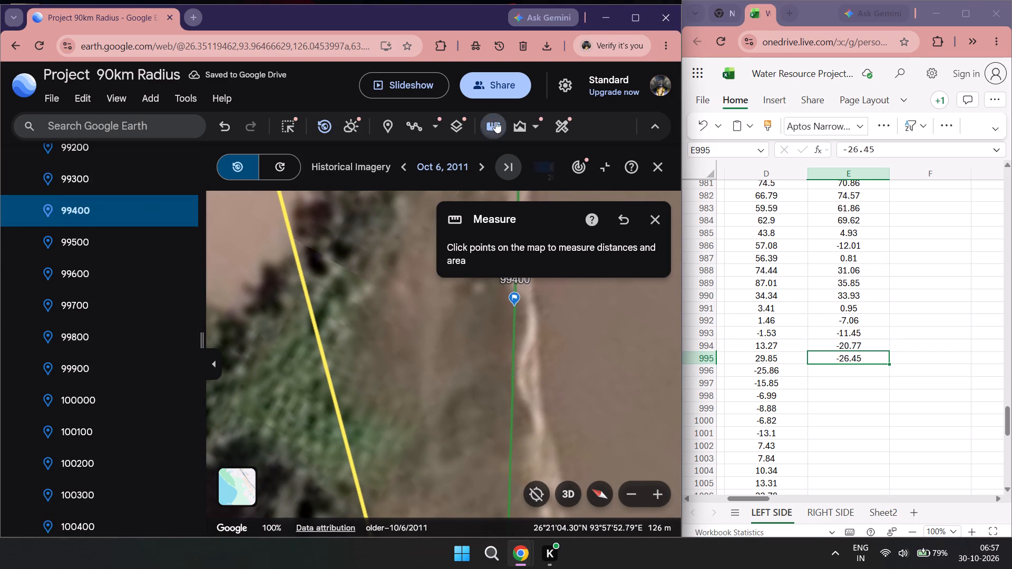
pyautogui.click(514, 307)
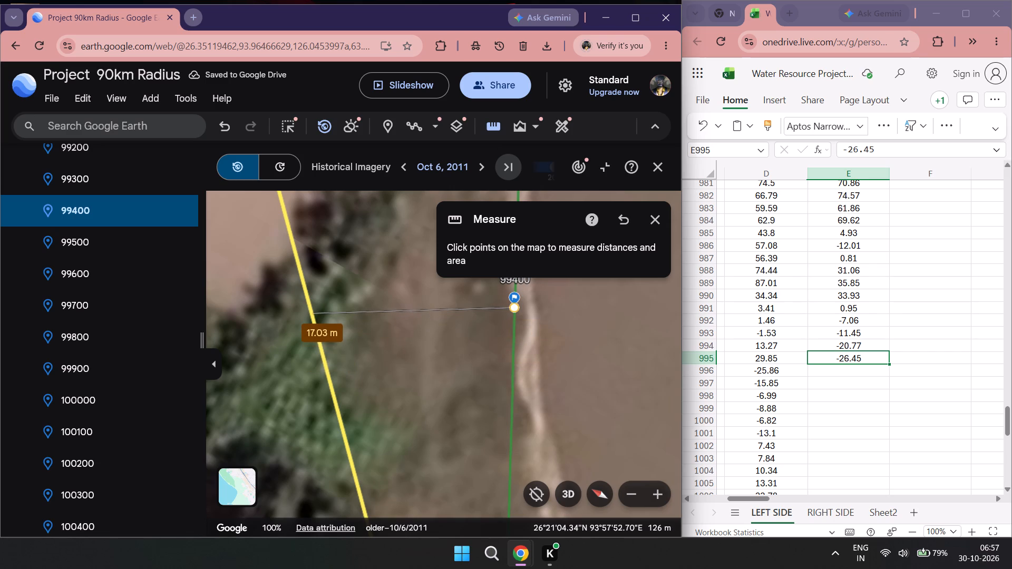
pyautogui.doubleClick(860, 371)
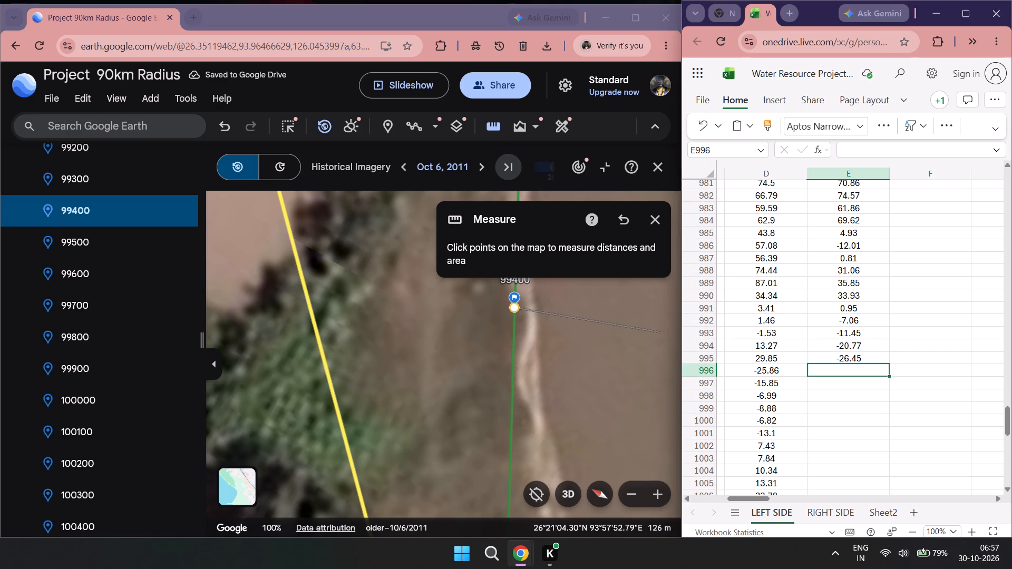
pyautogui.press('1')
pyautogui.write('7.03')
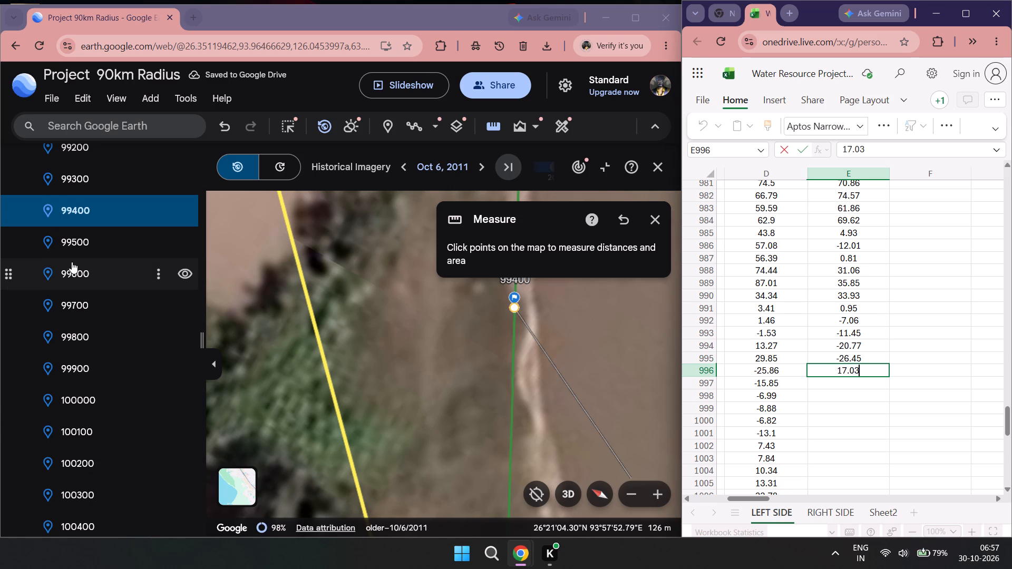
# Fly to the 99500 placemark, measure from its marker to the yellow bank line, and record -10.81 in cell E997.
pyautogui.doubleClick(80, 250)
pyautogui.scroll(-3, 387, 438)
pyautogui.moveTo(377, 433); pyautogui.dragTo(375, 431)
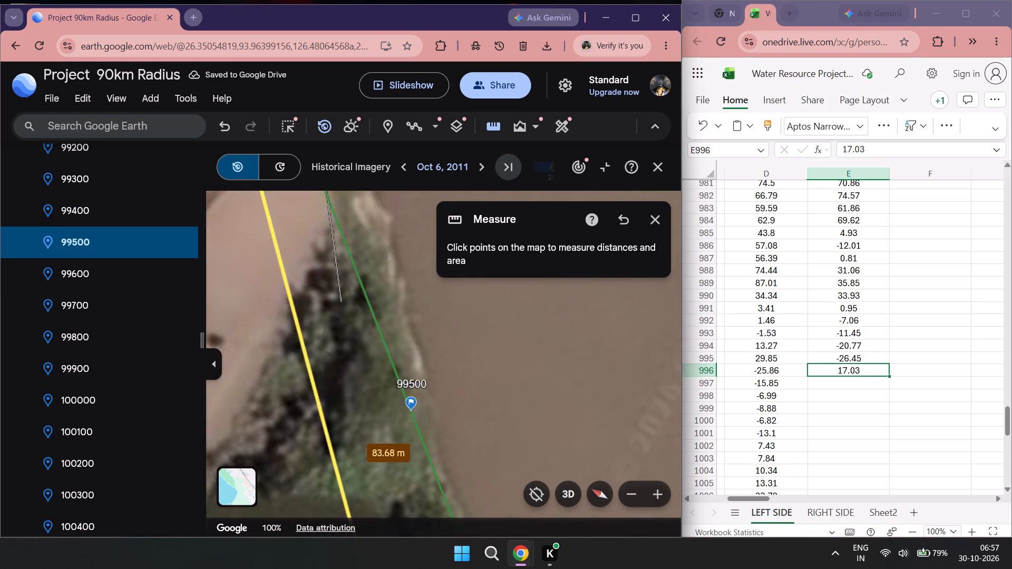
pyautogui.moveTo(375, 431); pyautogui.dragTo(370, 356)
pyautogui.doubleClick(487, 124)
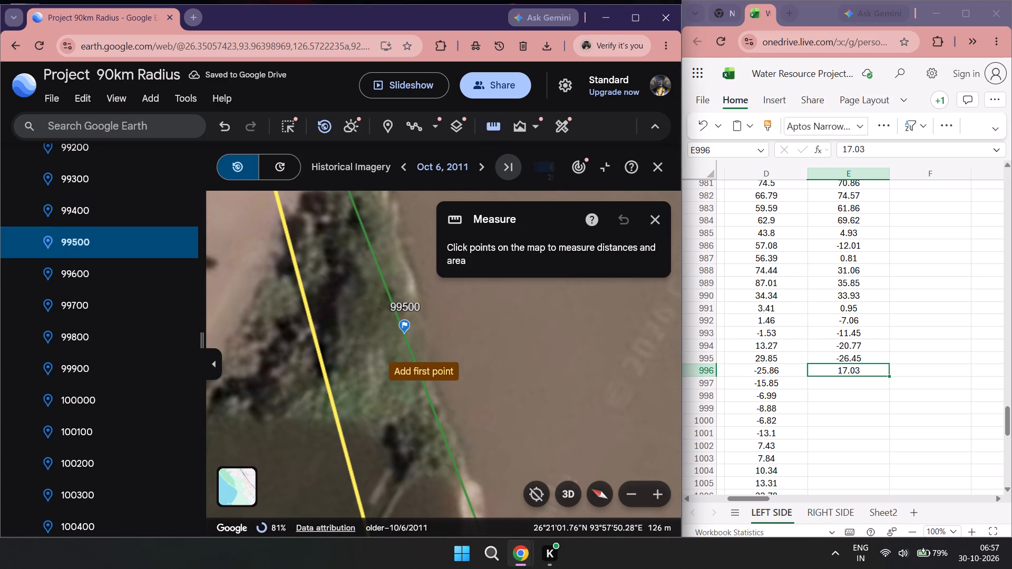
pyautogui.click(404, 336)
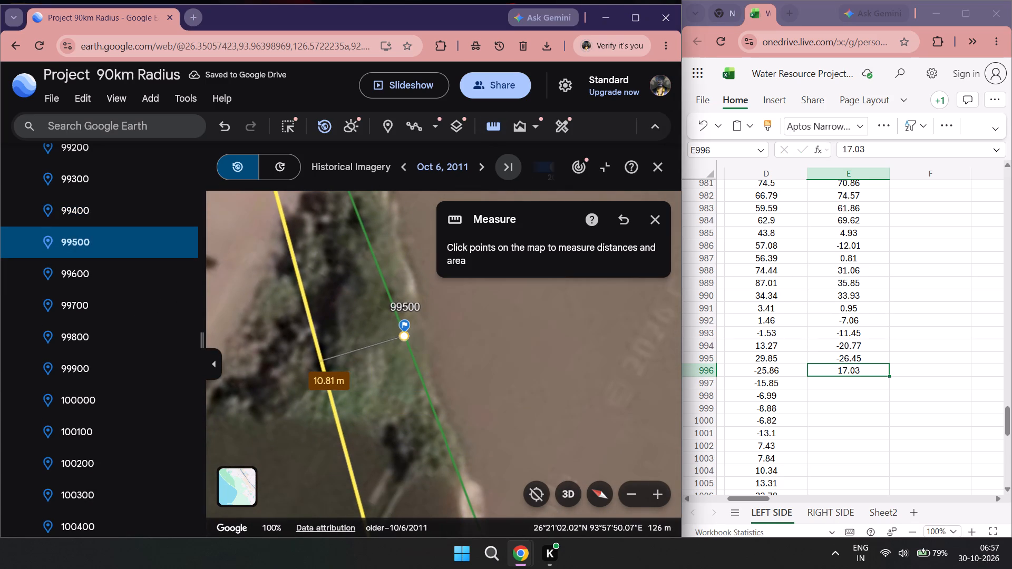
pyautogui.doubleClick(828, 388)
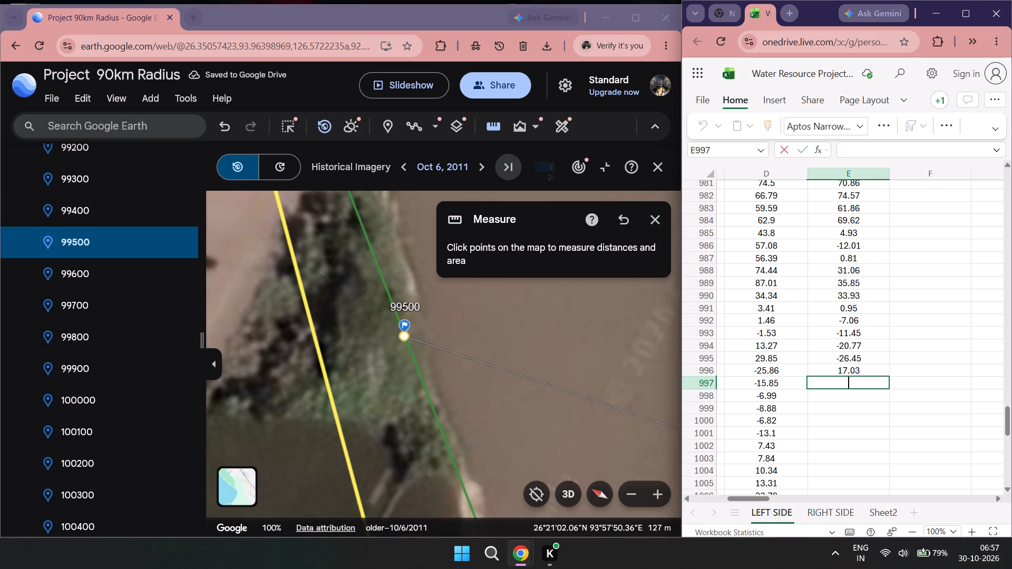
pyautogui.write('-10')
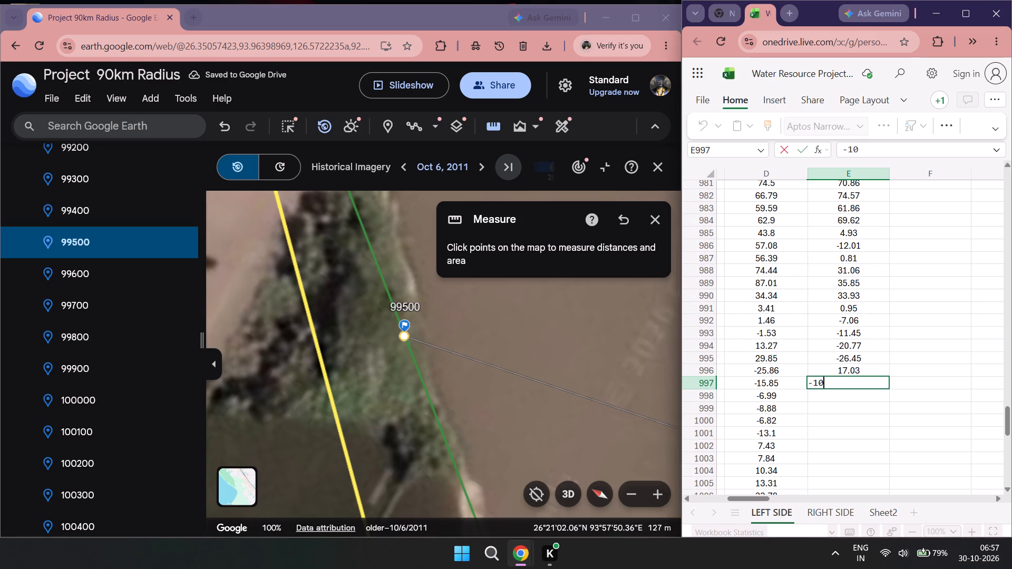
pyautogui.press('.')
pyautogui.write('81')
# Fly to the 99600 placemark, measure from its marker to the yellow bank line, and record -13.55 in cell E998.
pyautogui.scroll(-9, 393, 341)
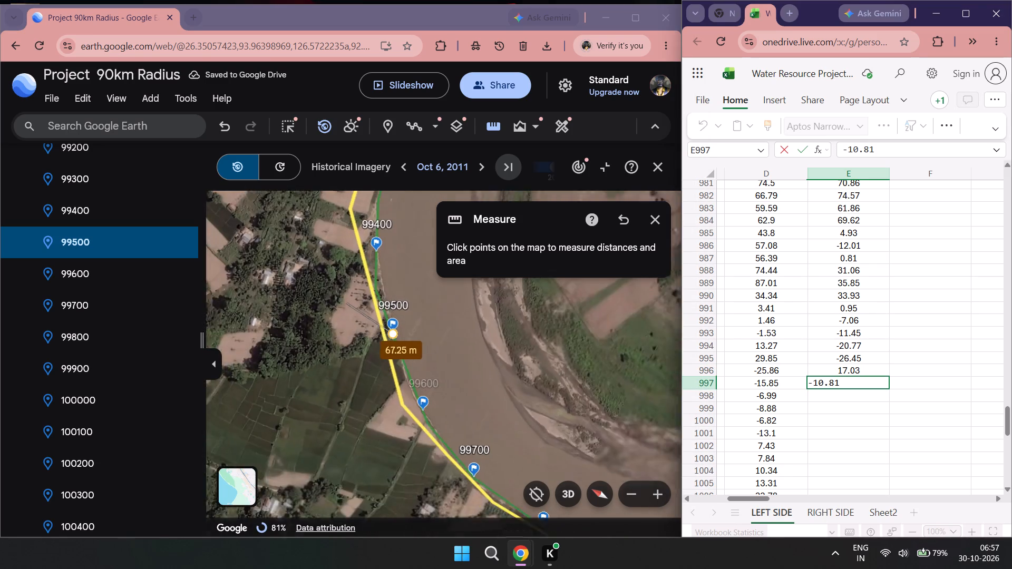
pyautogui.scroll(8, 391, 330)
pyautogui.moveTo(459, 352); pyautogui.dragTo(401, 270)
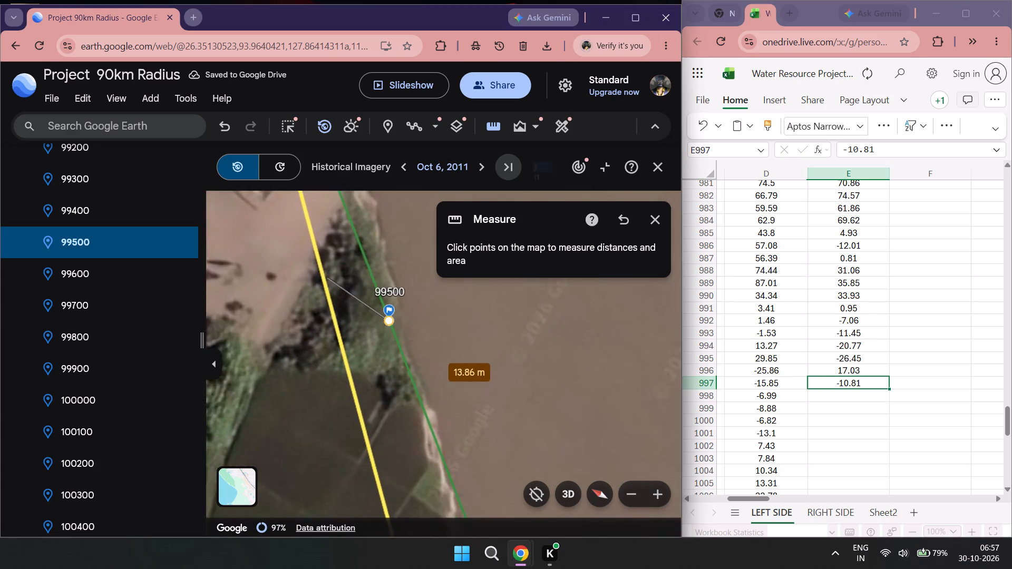
pyautogui.moveTo(401, 270); pyautogui.dragTo(383, 234)
pyautogui.doubleClick(72, 280)
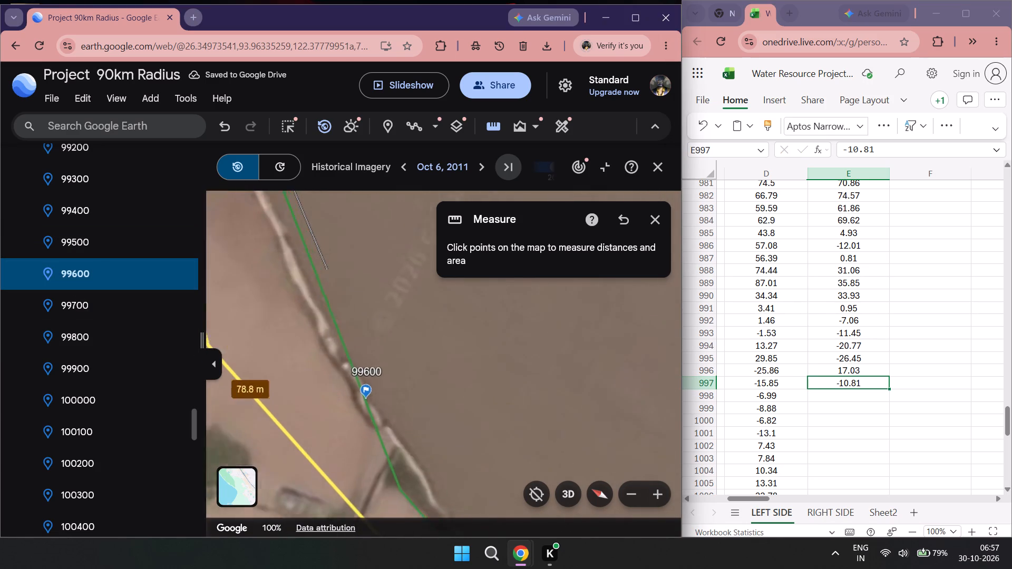
pyautogui.scroll(-2, 270, 382)
pyautogui.moveTo(276, 376); pyautogui.dragTo(317, 352)
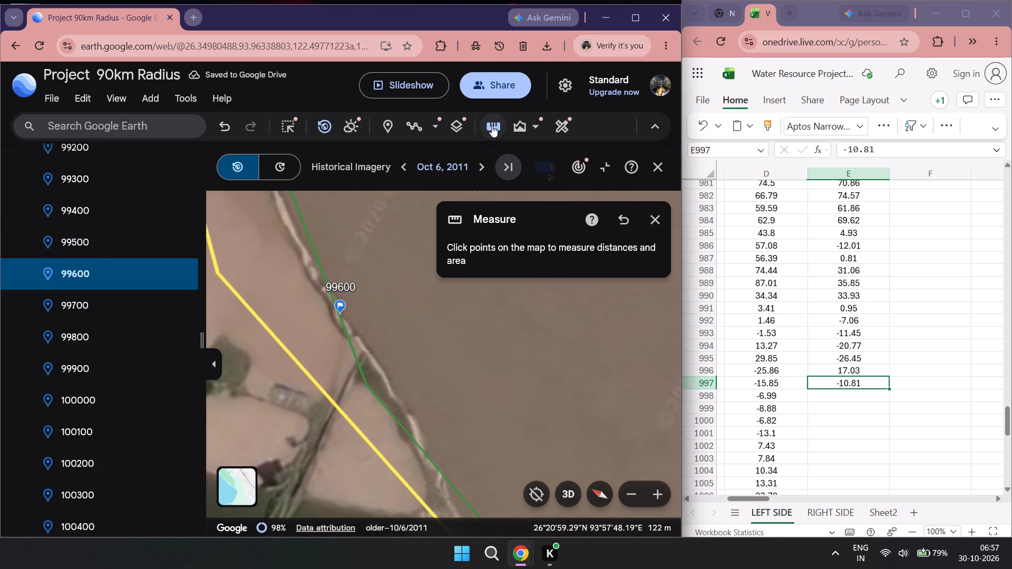
pyautogui.doubleClick(492, 125)
pyautogui.click(340, 312)
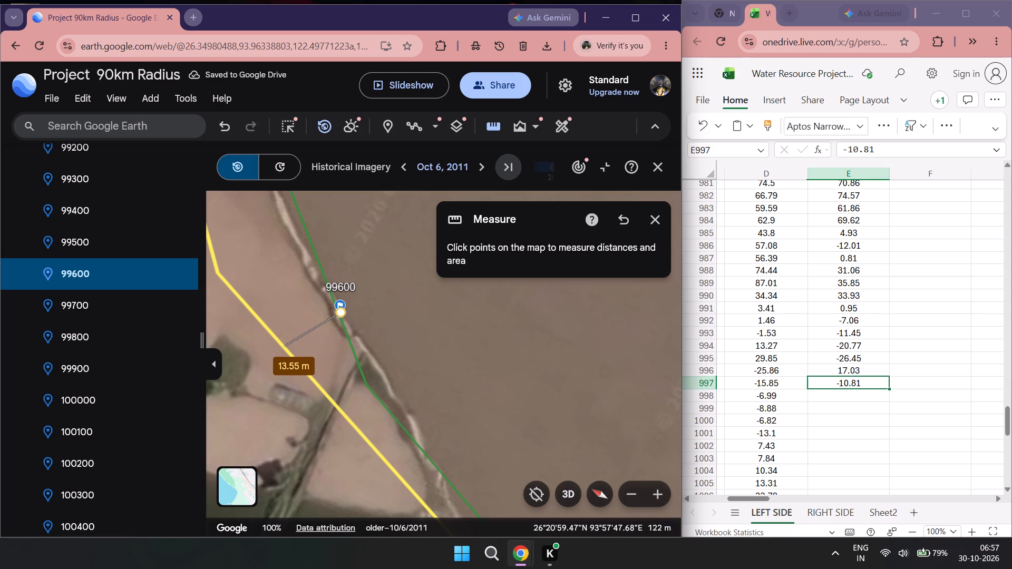
pyautogui.doubleClick(836, 398)
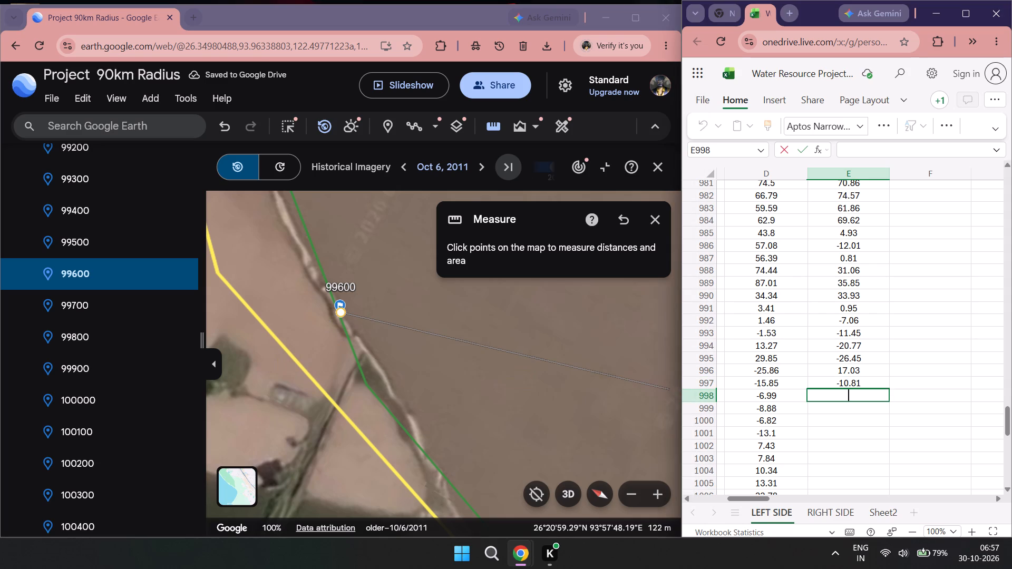
pyautogui.write('-13.55')
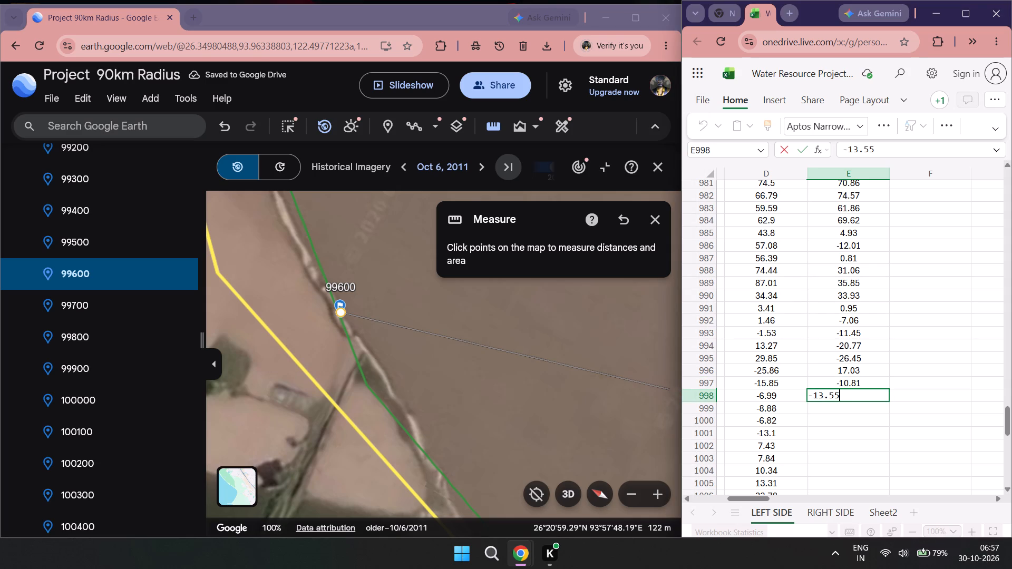
# Correct the 99400 shift value in cell E996 to -17.03.
pyautogui.click(873, 375)
pyautogui.click(870, 374)
pyautogui.doubleClick(855, 372)
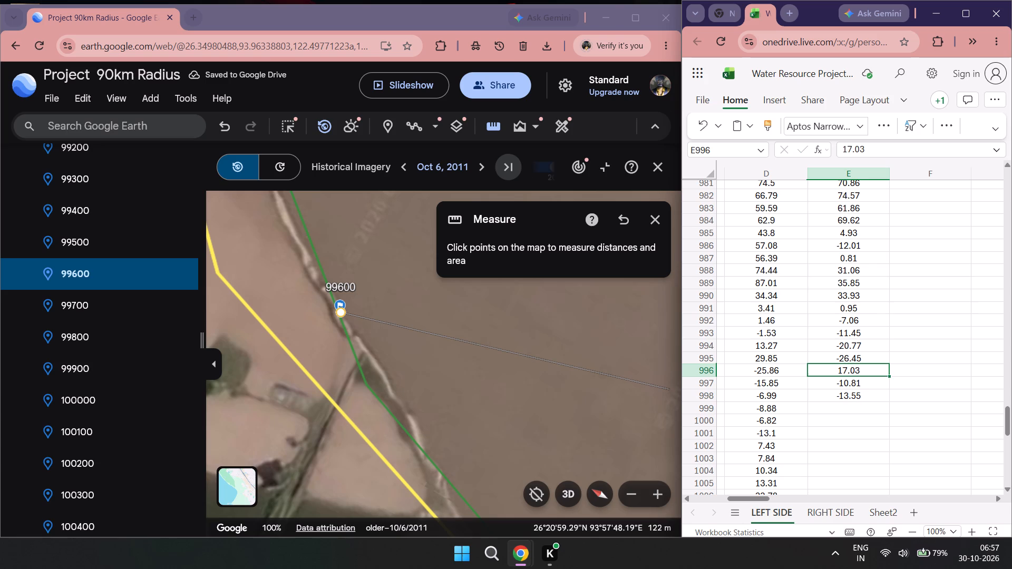
pyautogui.press('BackSpace')
pyautogui.press('BackSpace')
pyautogui.press('BackSpace')
pyautogui.press('BackSpace')
pyautogui.press('BackSpace')
pyautogui.press('BackSpace')
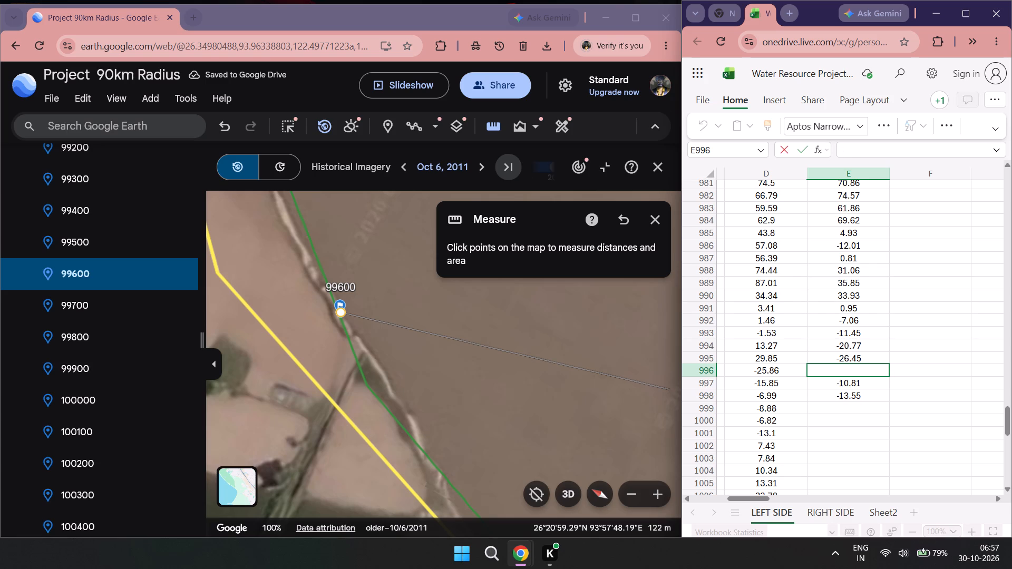
pyautogui.write('-1')
pyautogui.write('7.03')
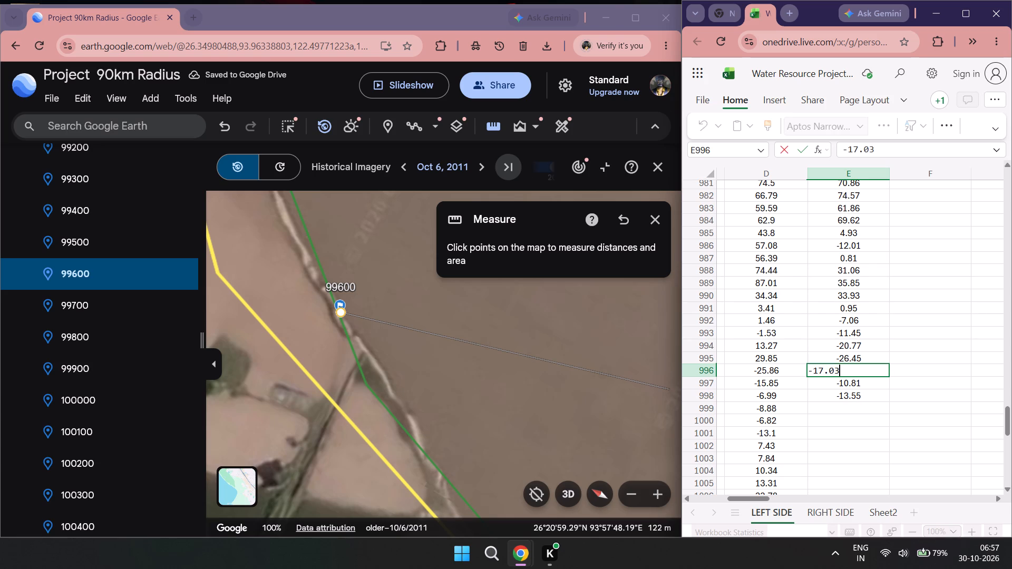
# Fly to the 99700 placemark, measure from its marker to the yellow bank line, and record -4.14 in cell E999.
pyautogui.doubleClick(80, 308)
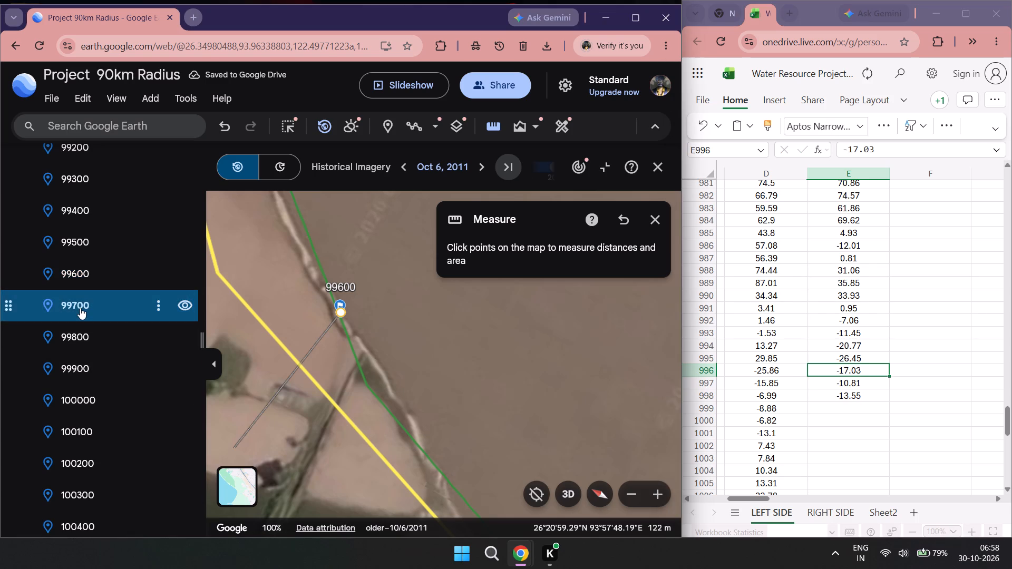
pyautogui.scroll(-3, 339, 370)
pyautogui.moveTo(340, 370); pyautogui.dragTo(341, 330)
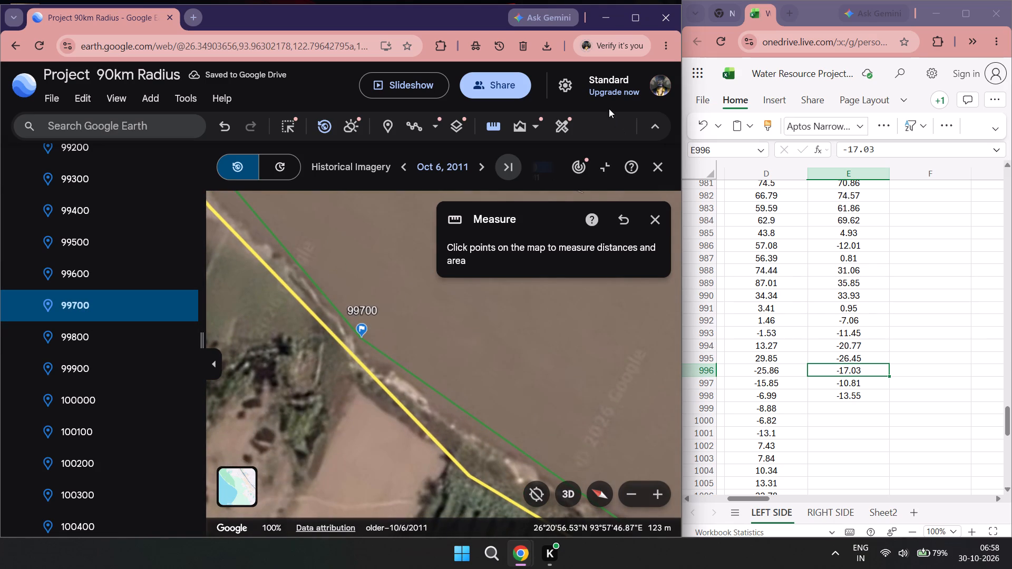
pyautogui.doubleClick(497, 120)
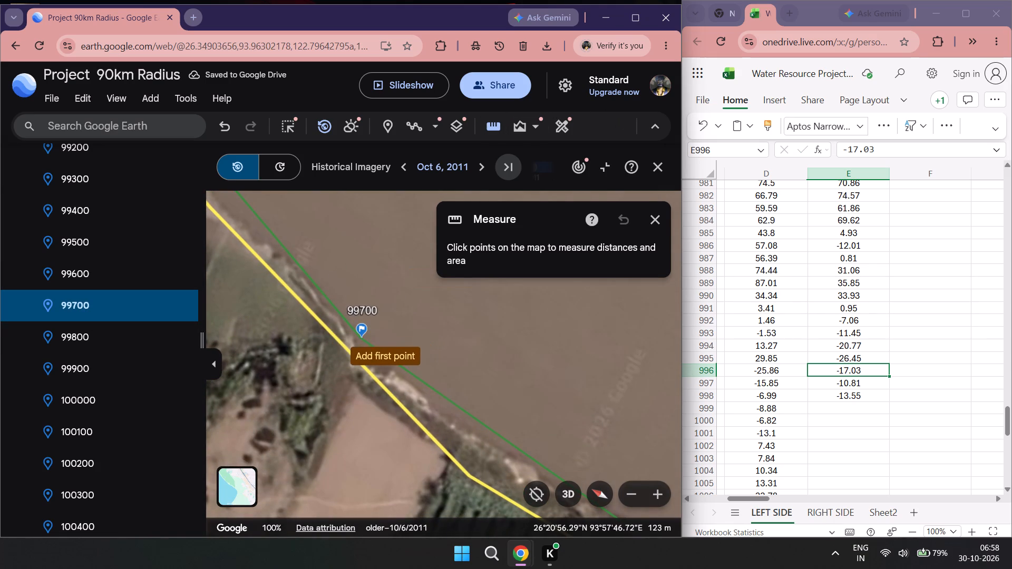
pyautogui.click(361, 337)
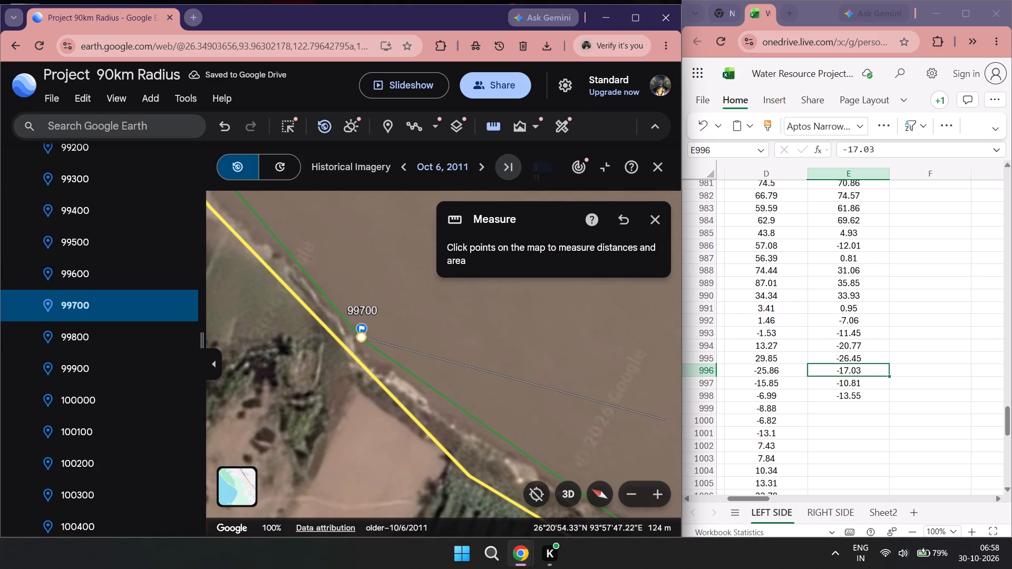
pyautogui.doubleClick(857, 406)
pyautogui.write('-4.12')
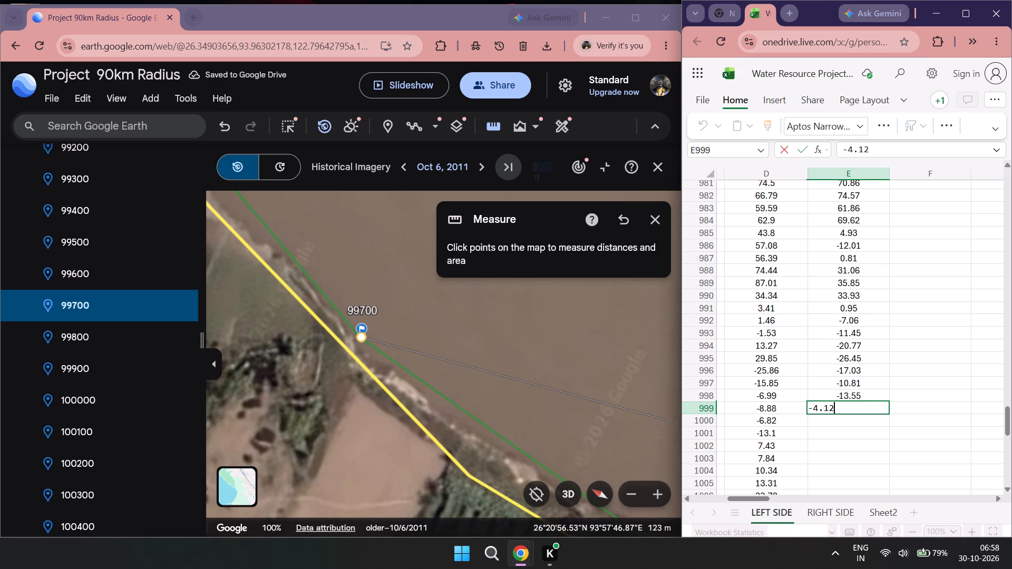
pyautogui.press('BackSpace')
pyautogui.press('4')
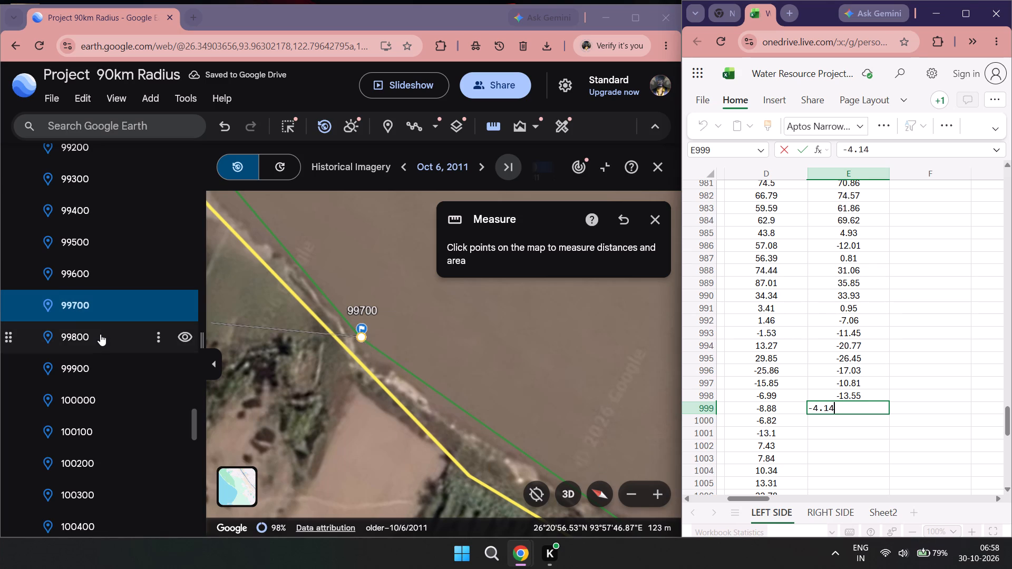
# Fly to the 99800 placemark, measure from its marker to the yellow bank line, and record -5.2 in cell E1000.
pyautogui.doubleClick(100, 338)
pyautogui.scroll(-1, 431, 417)
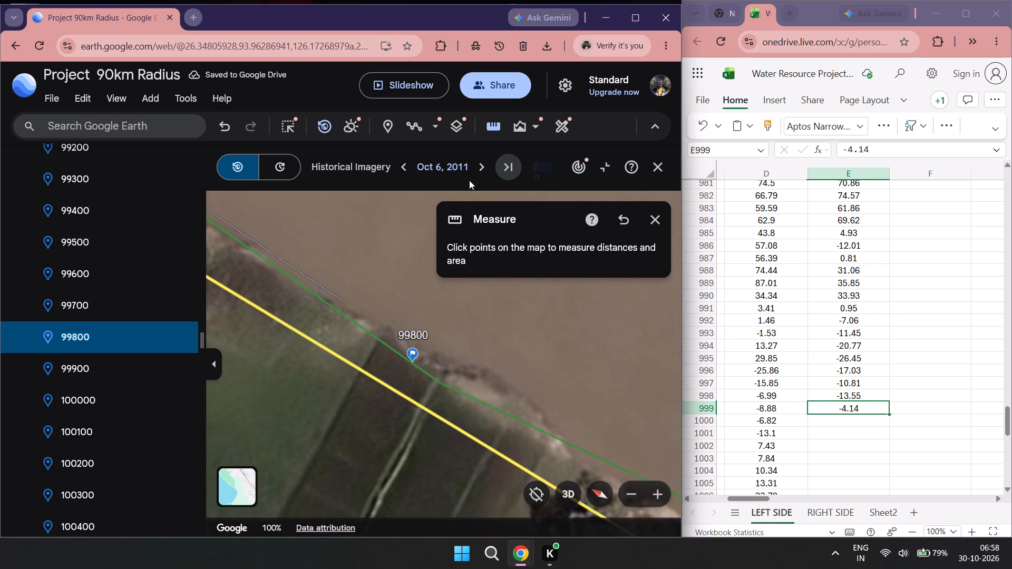
pyautogui.doubleClick(497, 134)
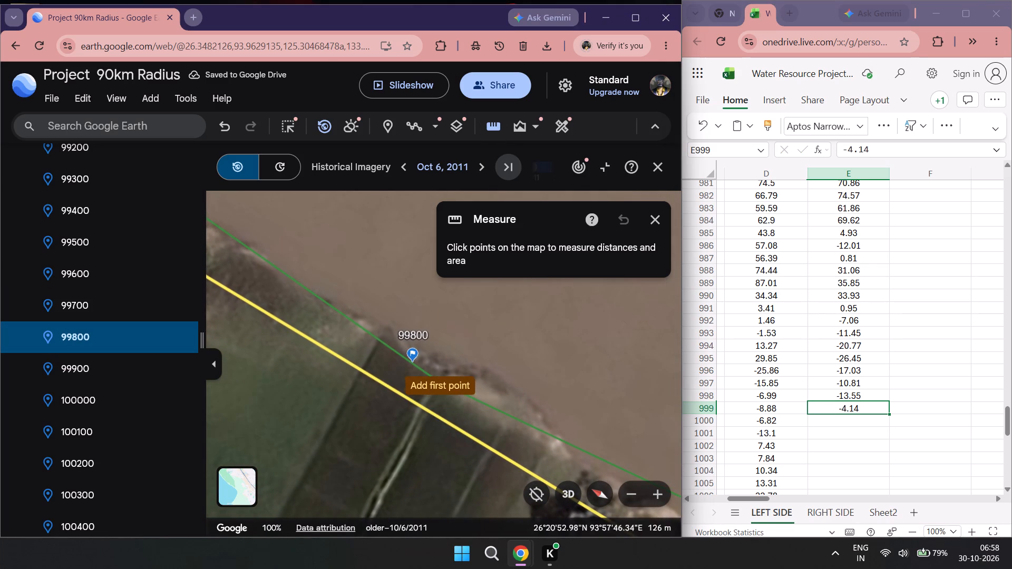
pyautogui.click(413, 365)
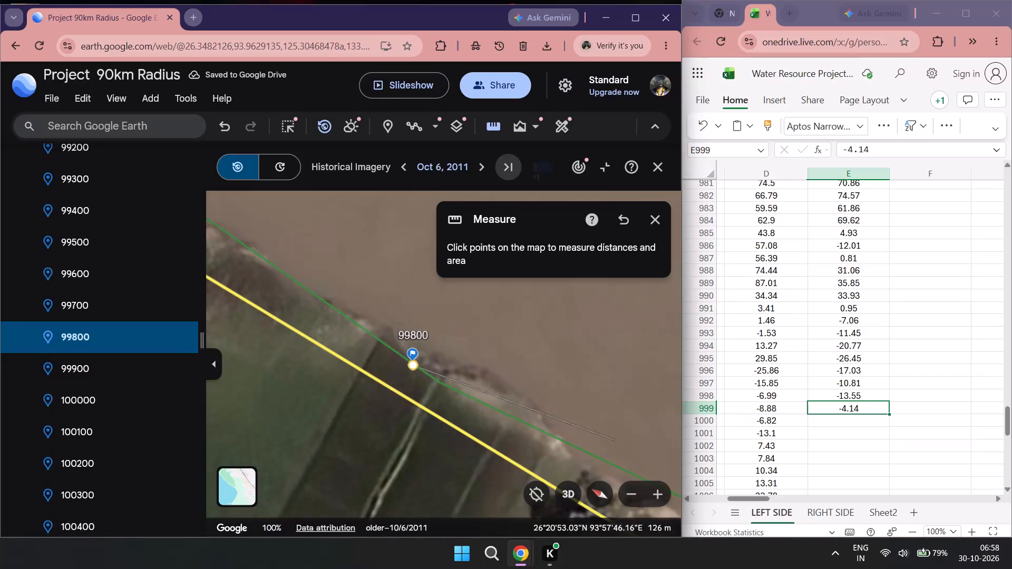
pyautogui.doubleClick(842, 423)
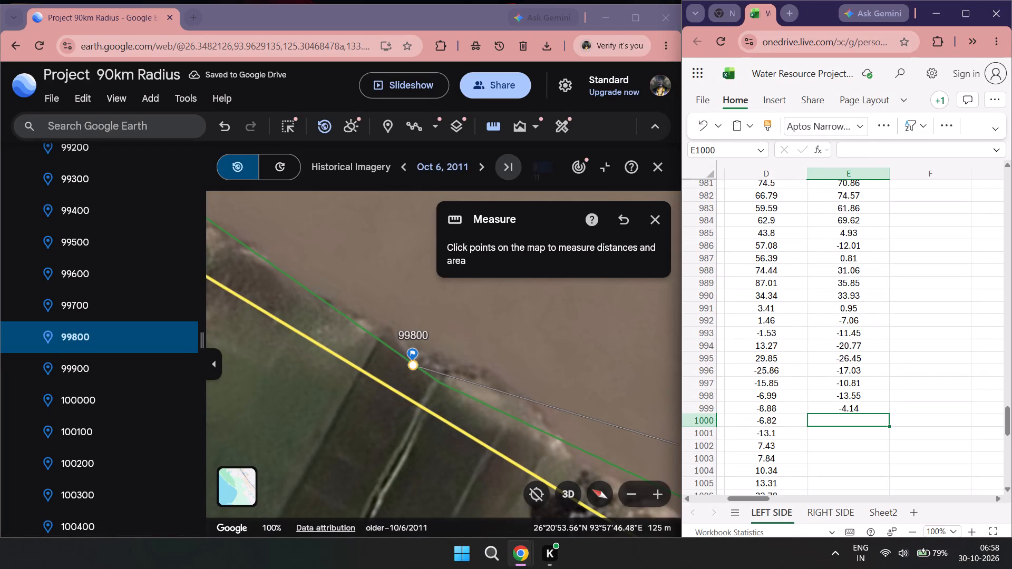
pyautogui.click(840, 418)
pyautogui.click(835, 418)
pyautogui.doubleClick(835, 418)
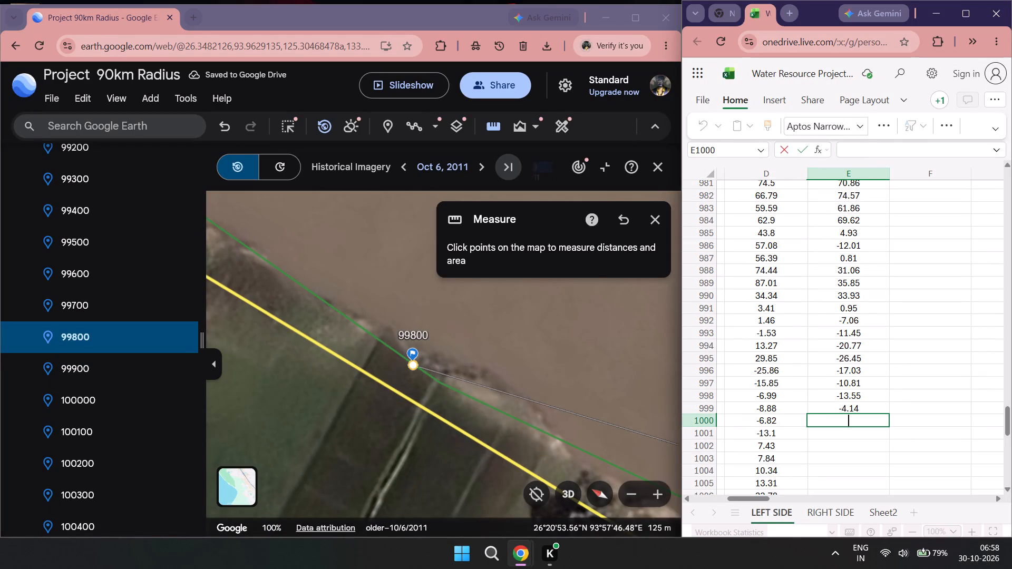
pyautogui.write('-5.2')
# Fly to the 99900 placemark, measure from its marker to the yellow bank line, and record -13.17 in cell E1001.
pyautogui.doubleClick(71, 375)
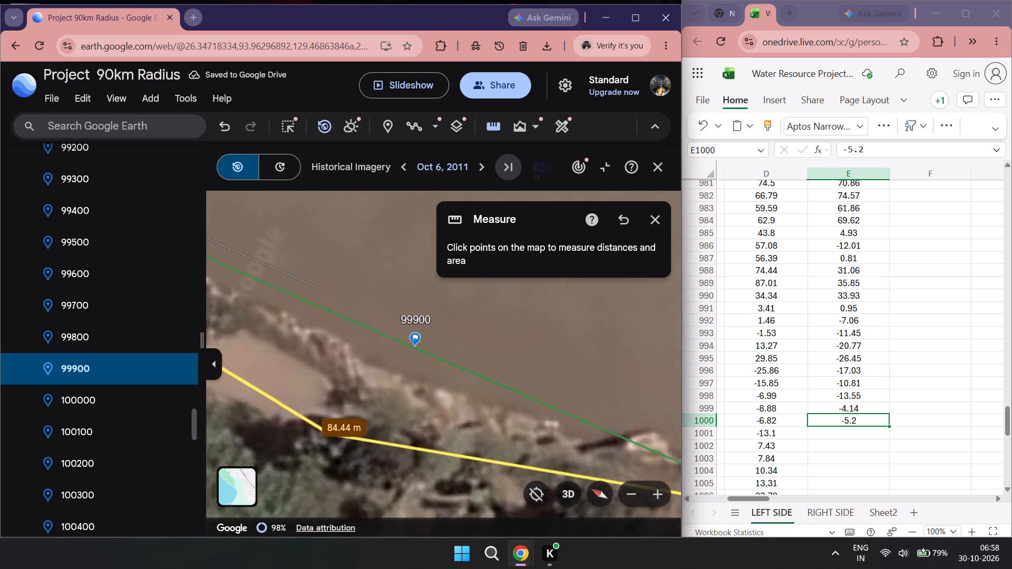
pyautogui.scroll(-2, 333, 408)
pyautogui.moveTo(344, 385); pyautogui.dragTo(353, 368)
pyautogui.doubleClick(491, 120)
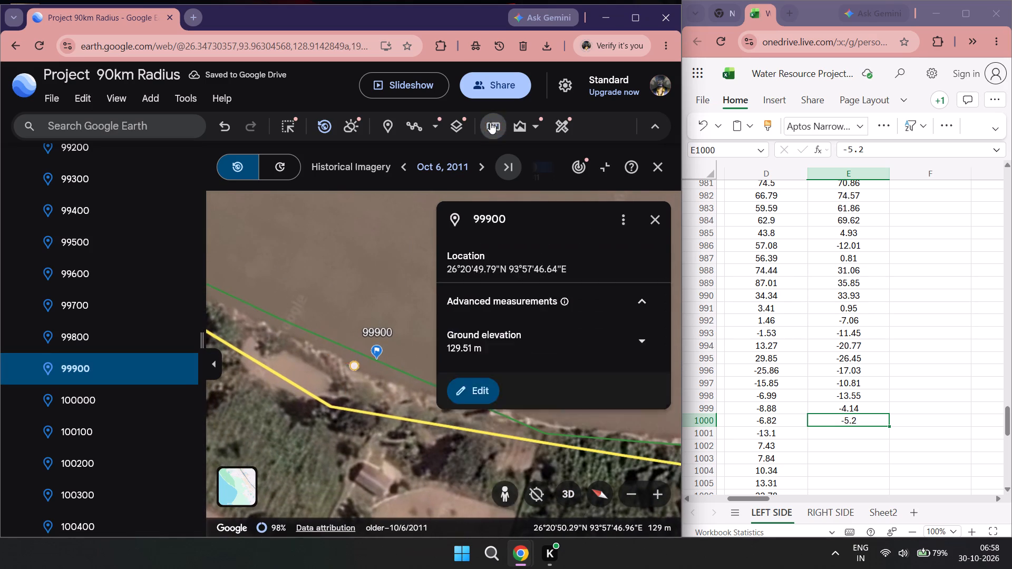
pyautogui.click(377, 361)
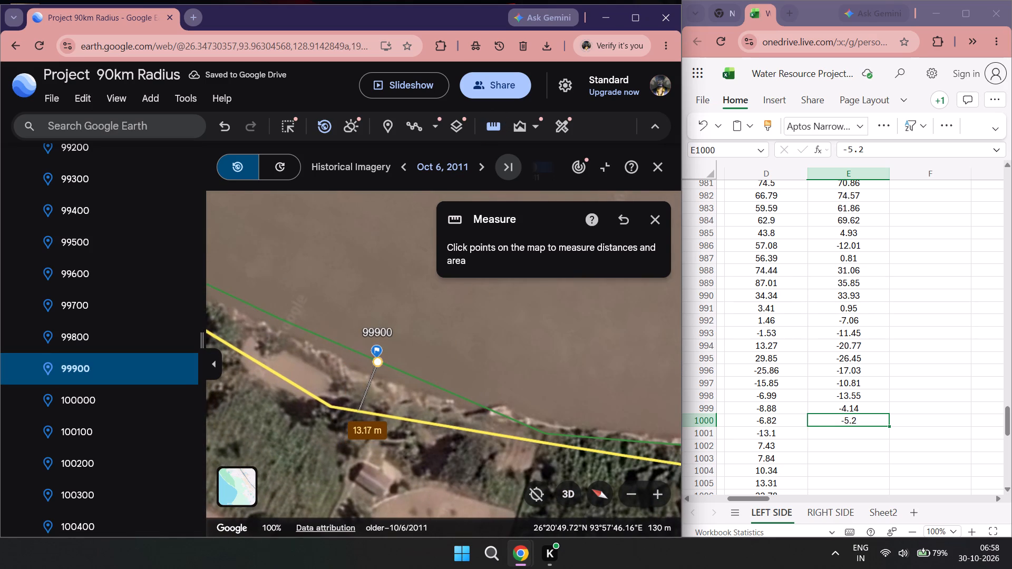
pyautogui.doubleClick(843, 434)
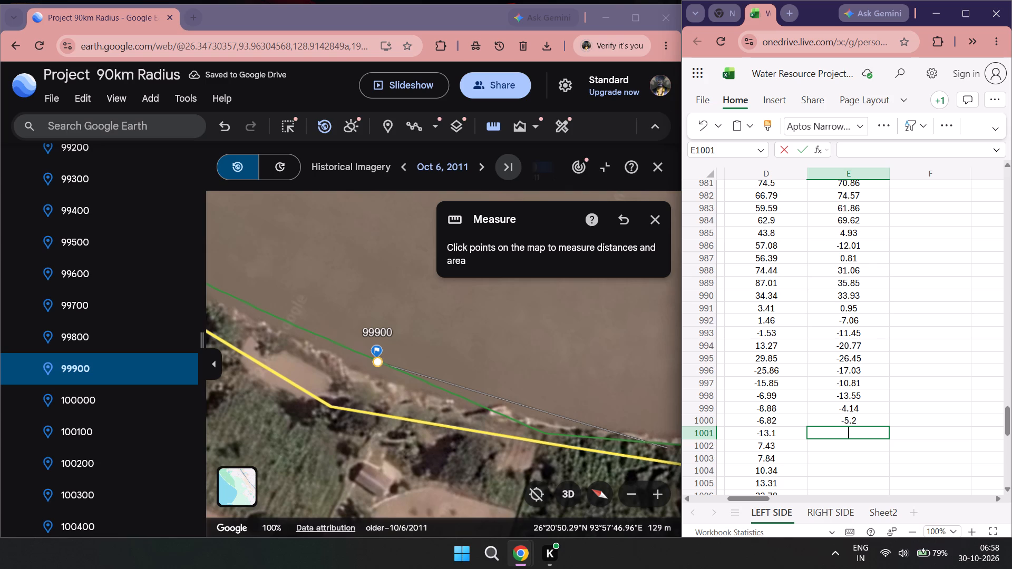
pyautogui.write('-13.17')
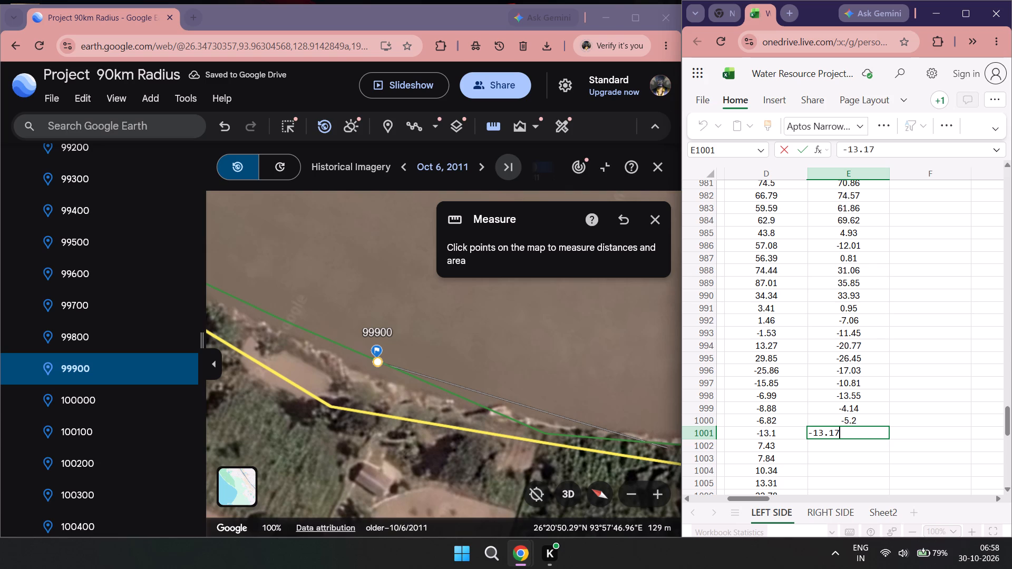
# Fly to the 100000 placemark, measure from its marker to the yellow bank line, and record -6.33 in cell E1002.
pyautogui.doubleClick(114, 405)
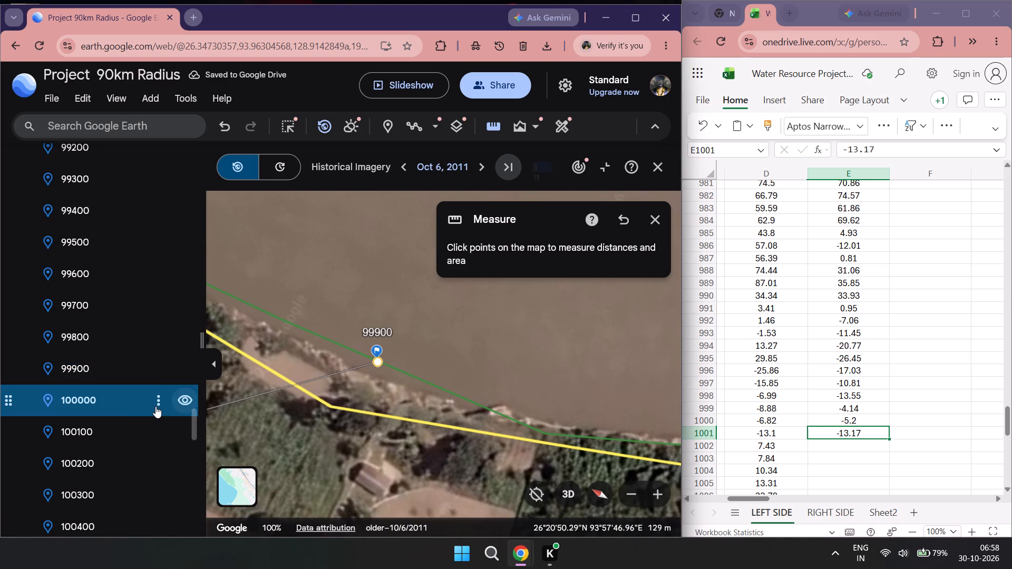
pyautogui.doubleClick(102, 398)
pyautogui.scroll(-2, 439, 400)
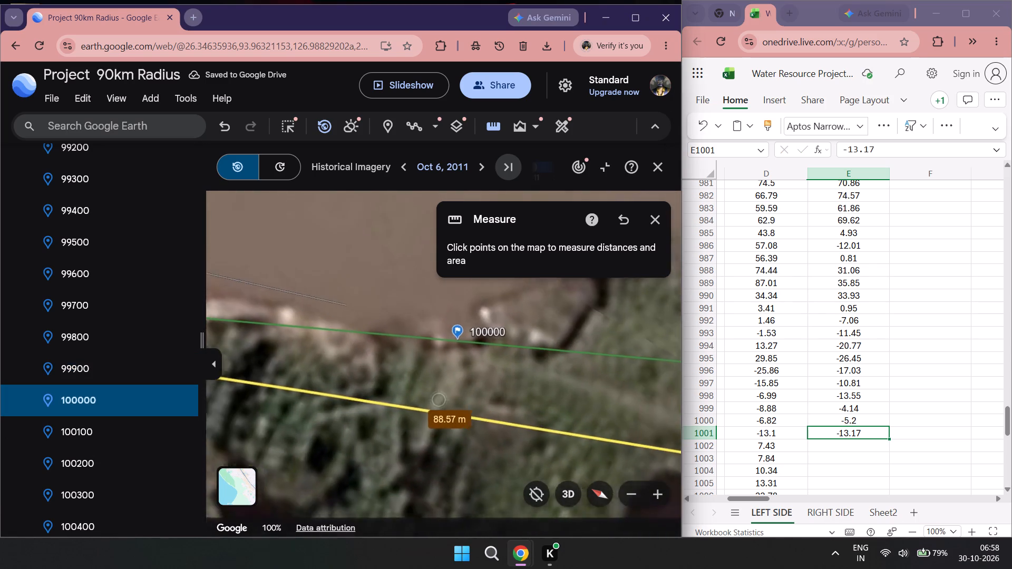
pyautogui.doubleClick(490, 122)
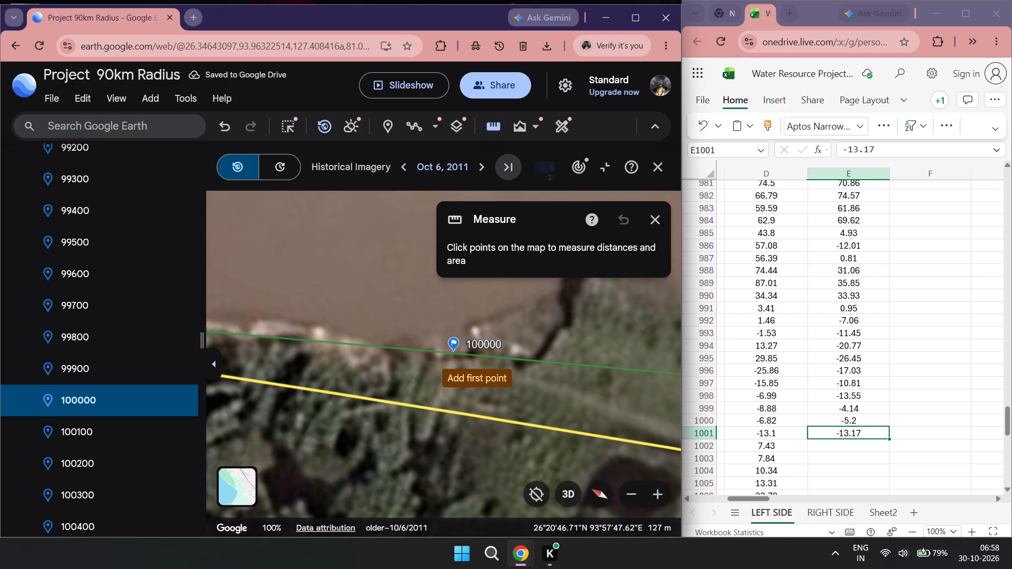
pyautogui.click(454, 354)
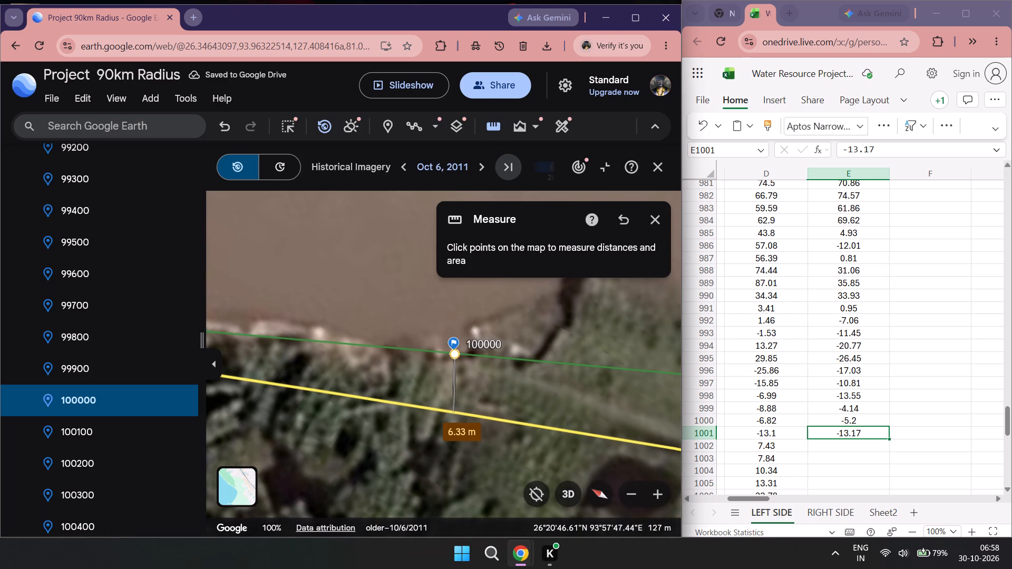
pyautogui.doubleClick(851, 448)
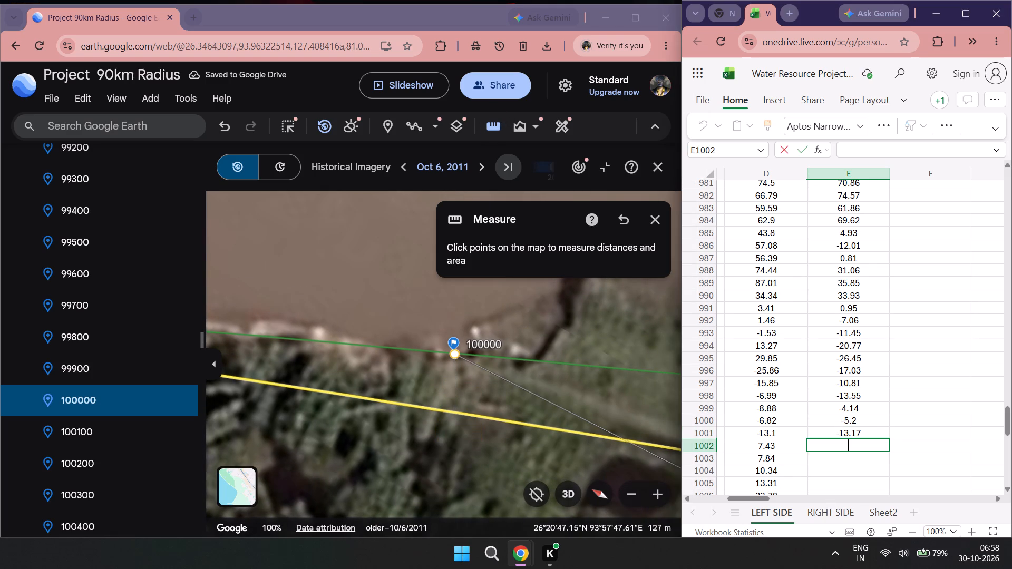
pyautogui.write('-6.33')
# Fly to the 100100 placemark, measure from its marker to the yellow bank line, and record 11.99 in cell E1003.
pyautogui.doubleClick(109, 420)
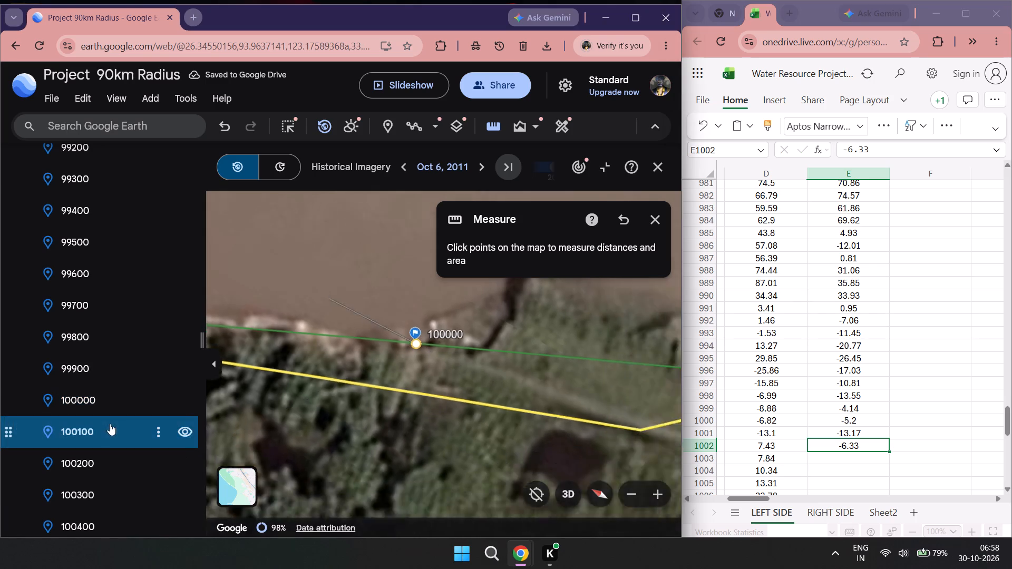
pyautogui.scroll(-3, 391, 398)
pyautogui.moveTo(363, 386); pyautogui.dragTo(365, 423)
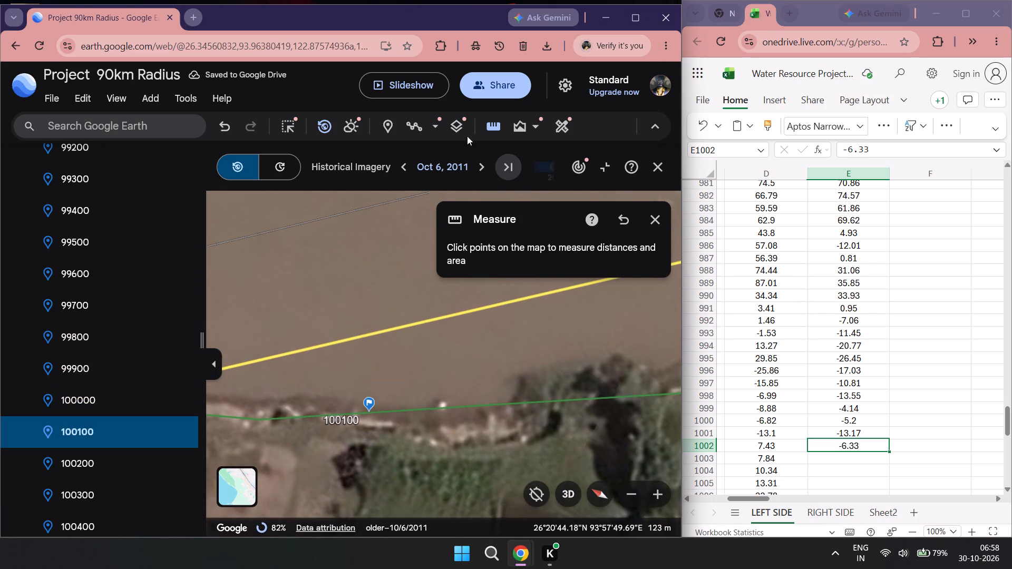
pyautogui.doubleClick(493, 122)
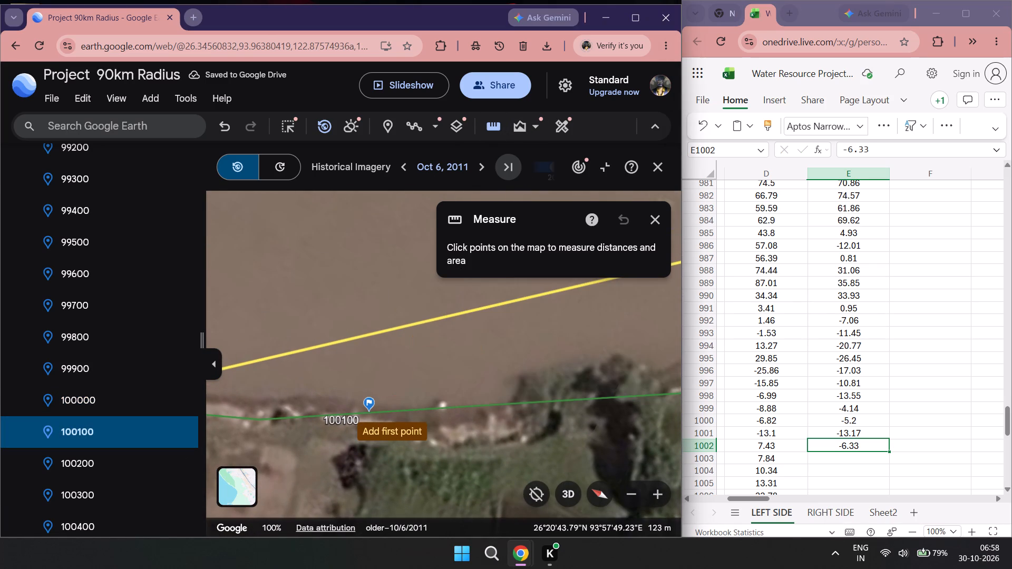
pyautogui.click(369, 414)
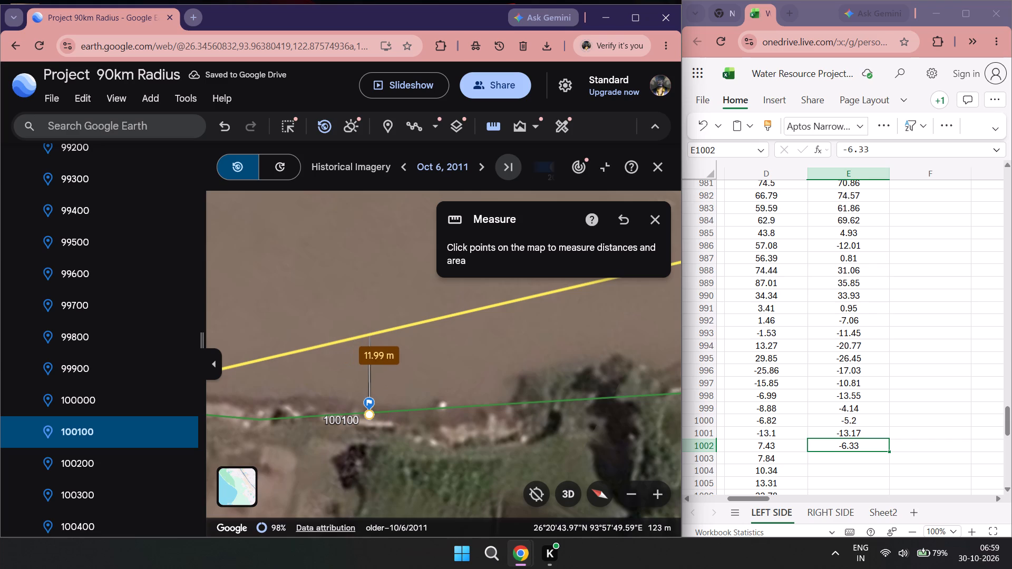
pyautogui.doubleClick(837, 457)
pyautogui.write('11.99')
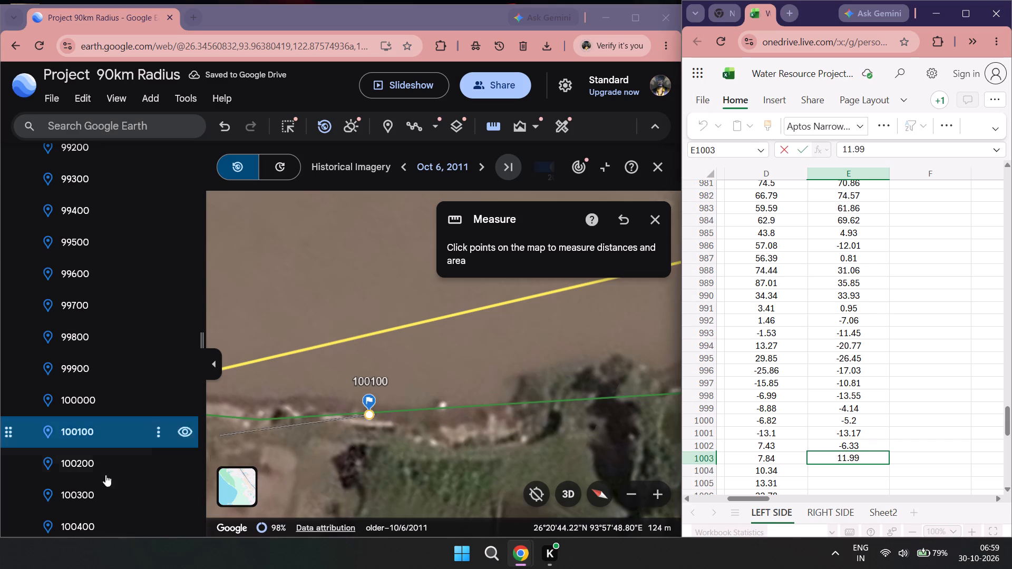
# Fly to the 100200 placemark, measure from its marker to the yellow bank line, and record 30.43 in cell E1004.
pyautogui.doubleClick(91, 458)
pyautogui.scroll(-2, 461, 356)
pyautogui.moveTo(455, 358); pyautogui.dragTo(451, 421)
pyautogui.doubleClick(489, 127)
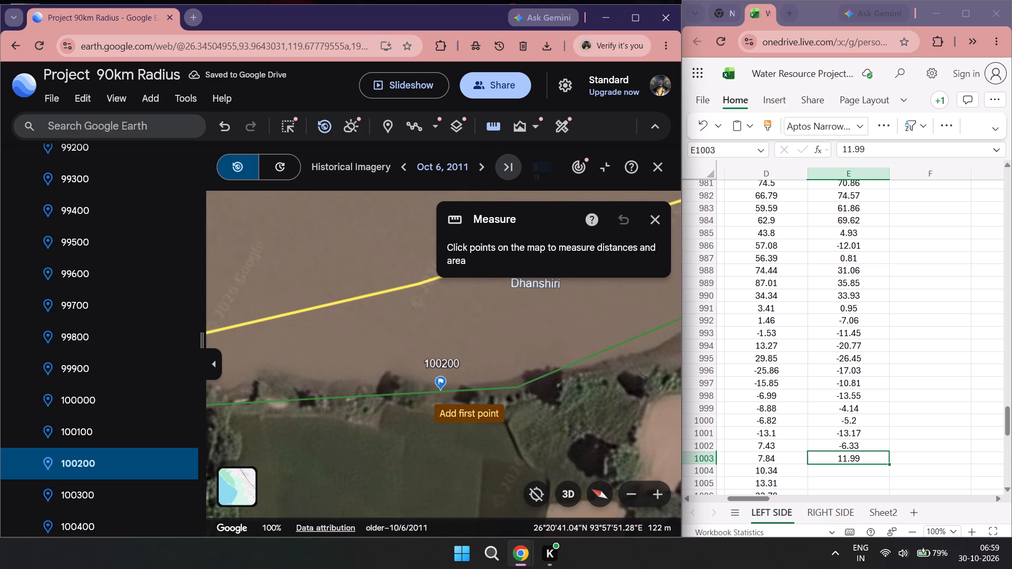
pyautogui.click(441, 392)
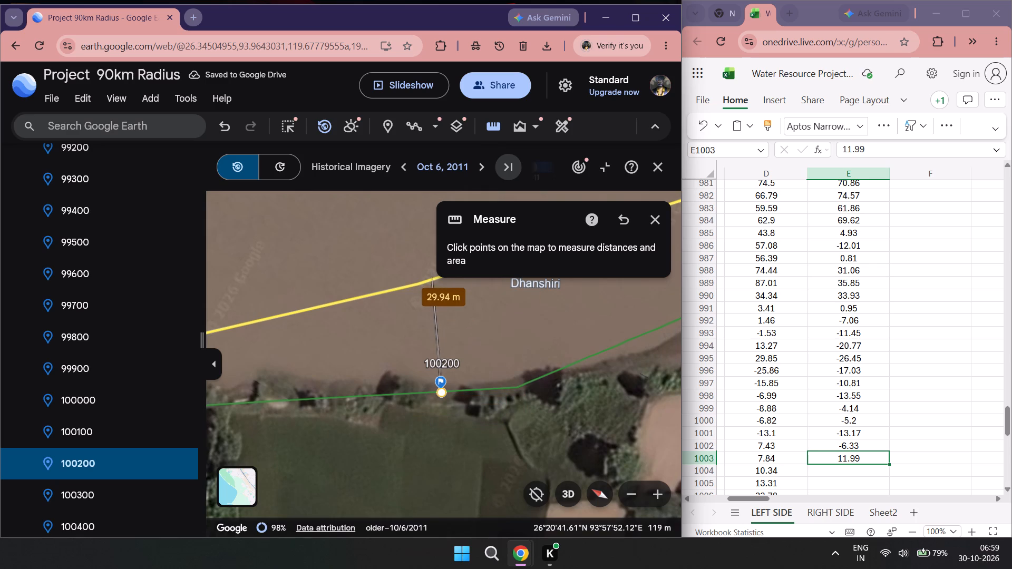
pyautogui.scroll(-3, 858, 392)
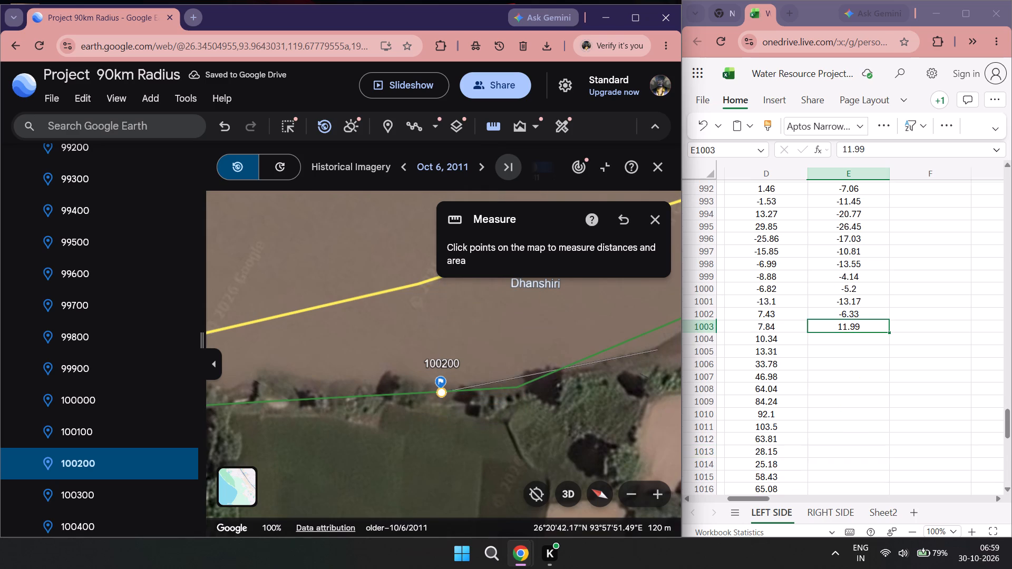
pyautogui.doubleClick(835, 273)
pyautogui.write('30.43')
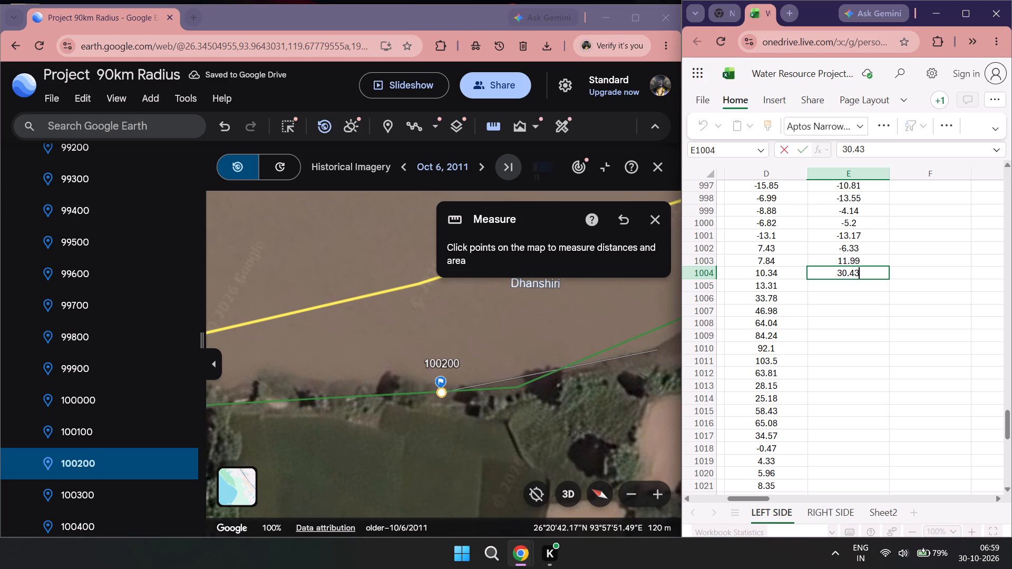
# Fly to the 100300 placemark, measure from its marker to the yellow bank line, and record 39.08 in cell E1005.
pyautogui.doubleClick(120, 499)
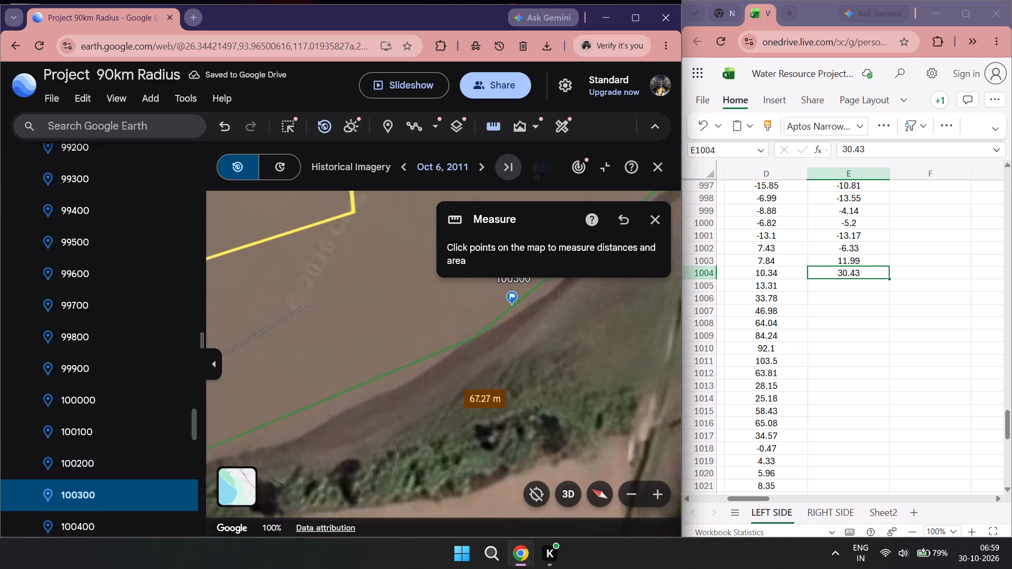
pyautogui.scroll(-2, 476, 377)
pyautogui.click(475, 377)
pyautogui.moveTo(471, 384); pyautogui.dragTo(450, 461)
pyautogui.click(659, 212)
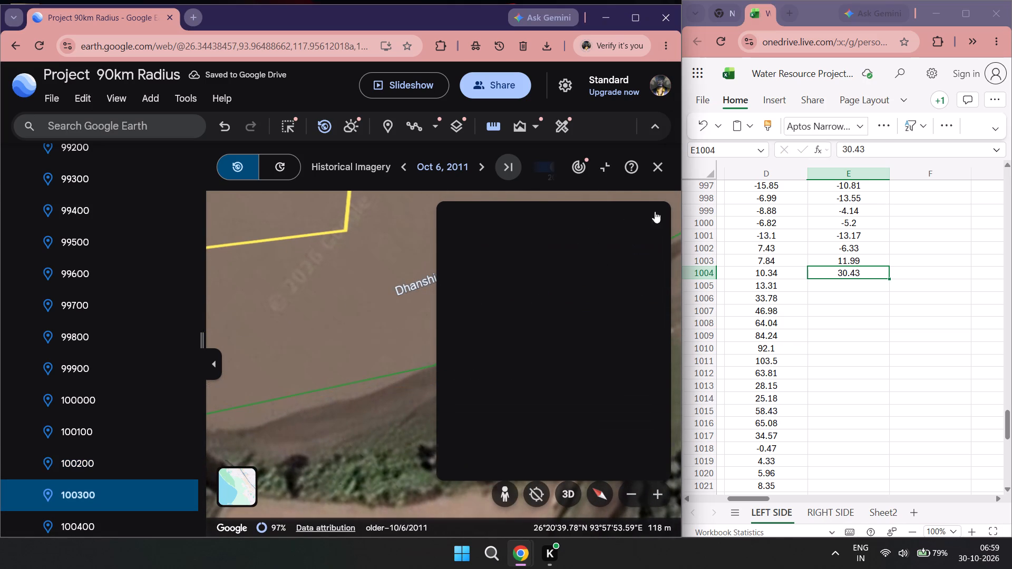
pyautogui.doubleClick(495, 123)
pyautogui.moveTo(396, 327); pyautogui.dragTo(385, 331)
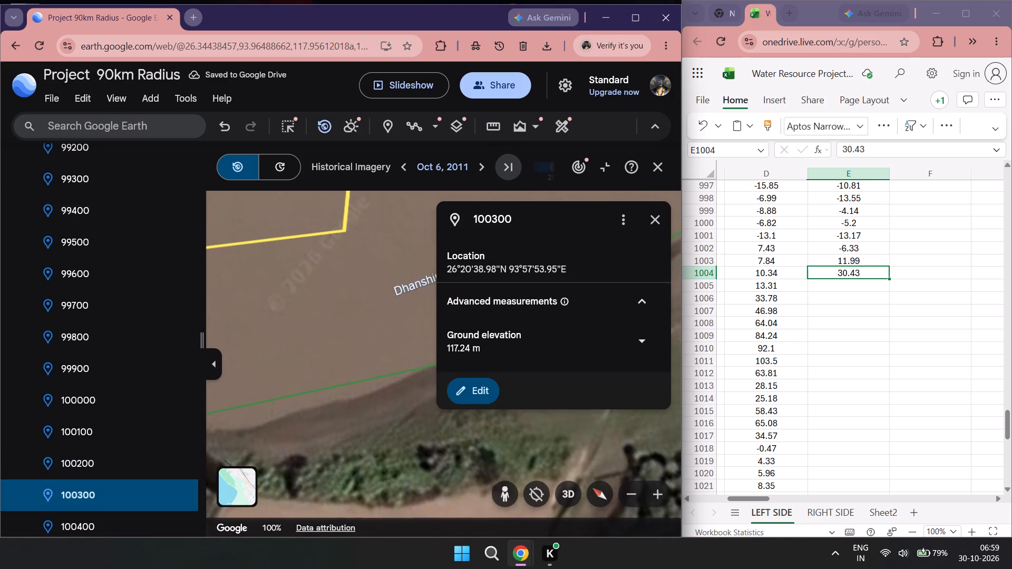
pyautogui.moveTo(385, 331); pyautogui.dragTo(351, 358)
pyautogui.click(499, 113)
pyautogui.click(499, 121)
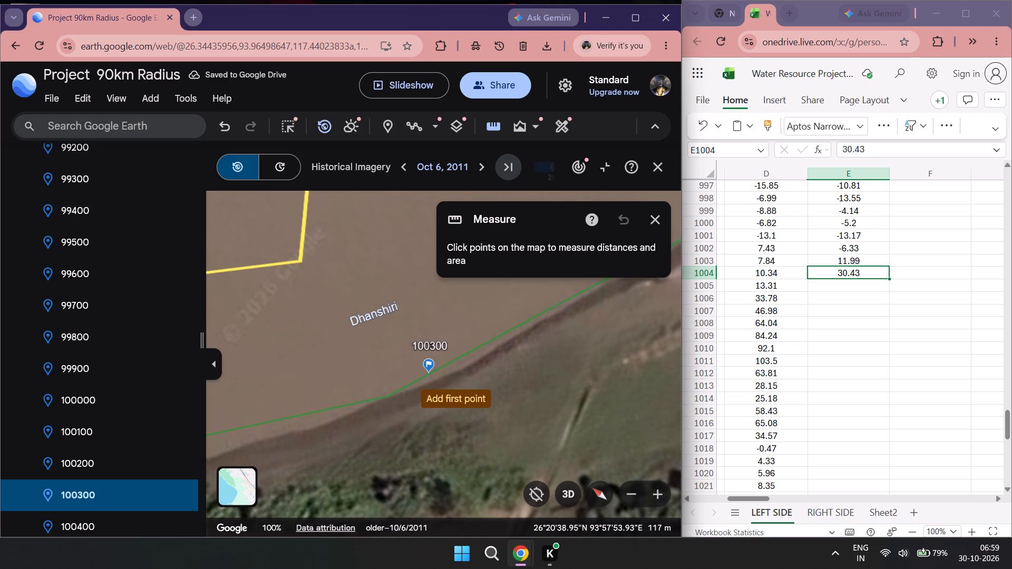
pyautogui.click(427, 375)
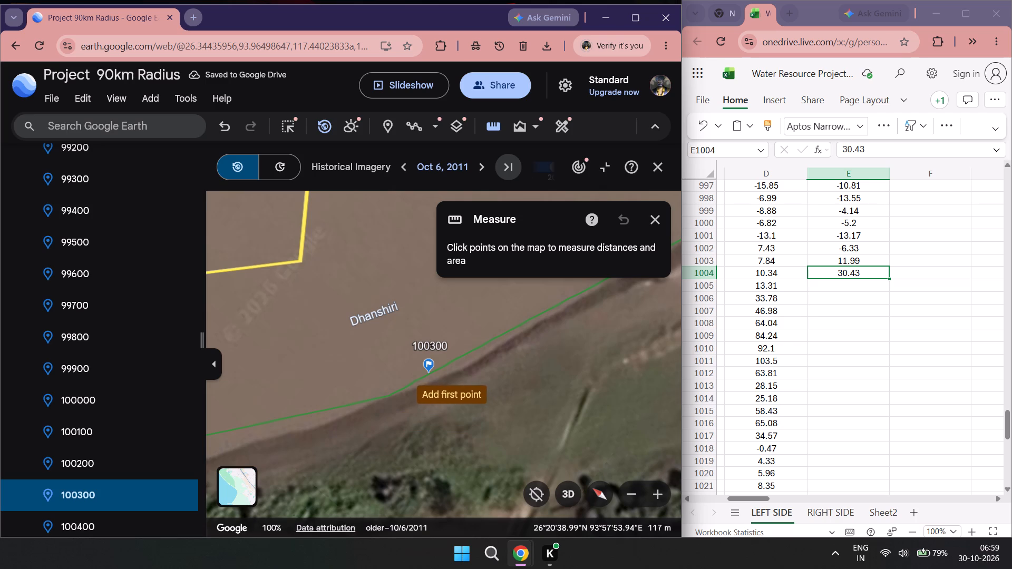
pyautogui.scroll(-4, 420, 368)
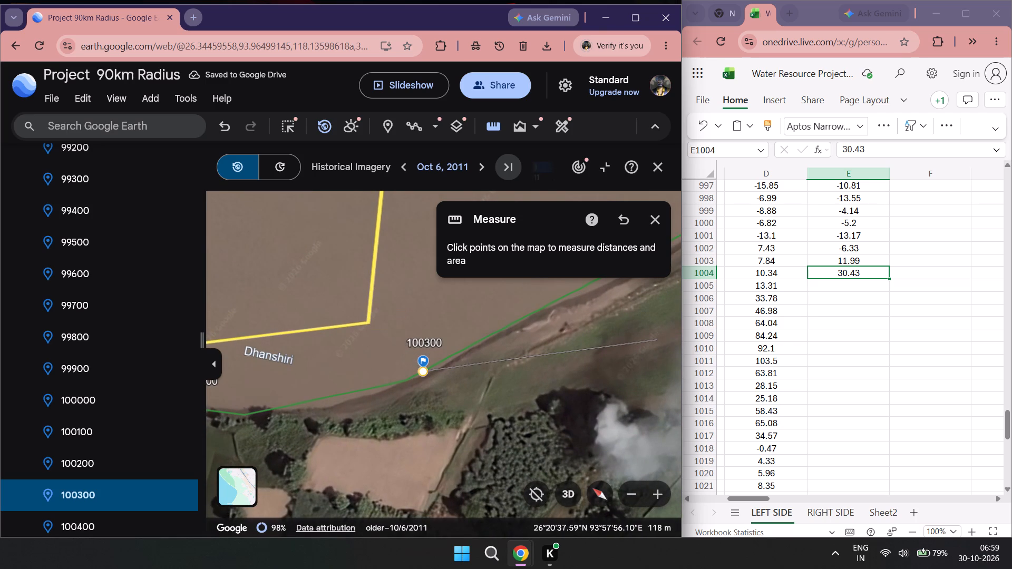
pyautogui.doubleClick(843, 285)
pyautogui.write('39.08')
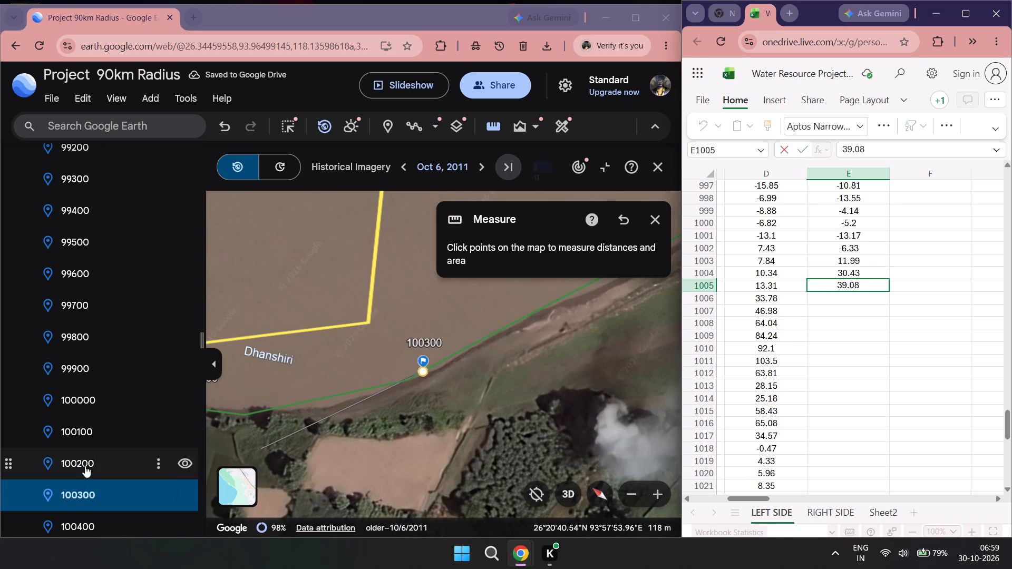
# Fly to the 100400 placemark, measure from its marker to the yellow bank line, and record 66.66 in cell E1006.
pyautogui.scroll(-4, 85, 466)
pyautogui.scroll(-2, 32, 383)
pyautogui.doubleClick(75, 204)
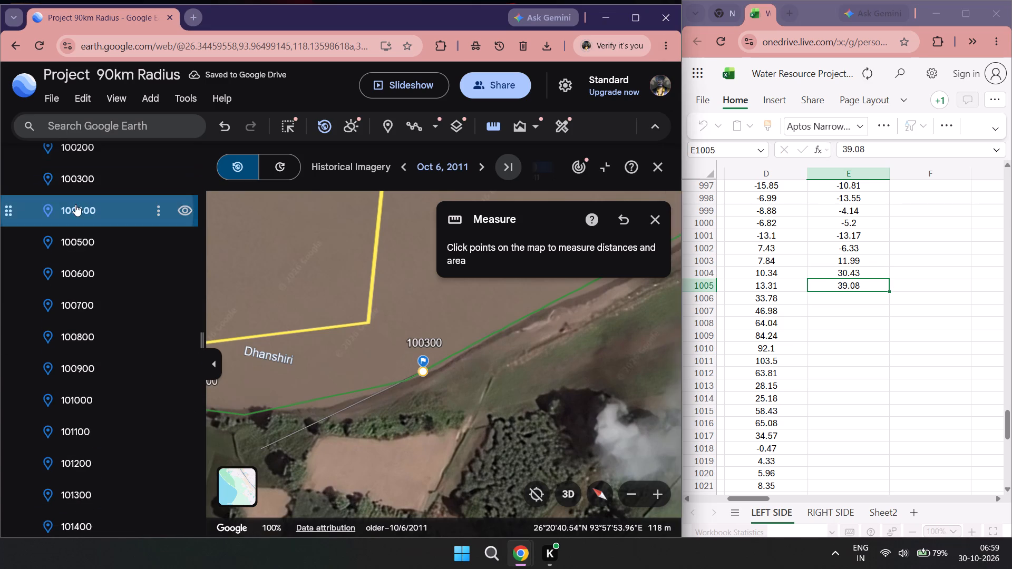
pyautogui.scroll(-4, 405, 310)
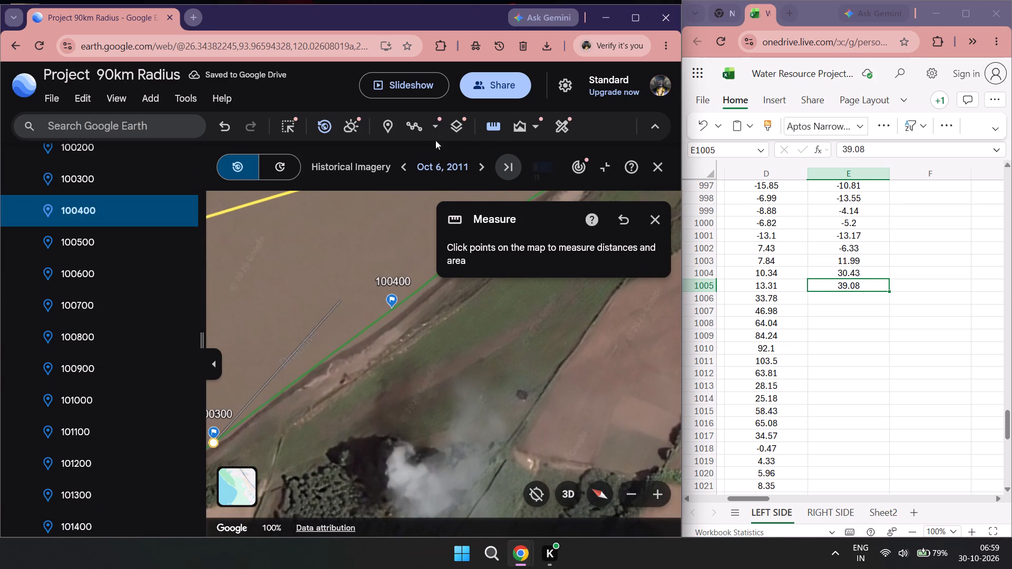
pyautogui.doubleClick(501, 126)
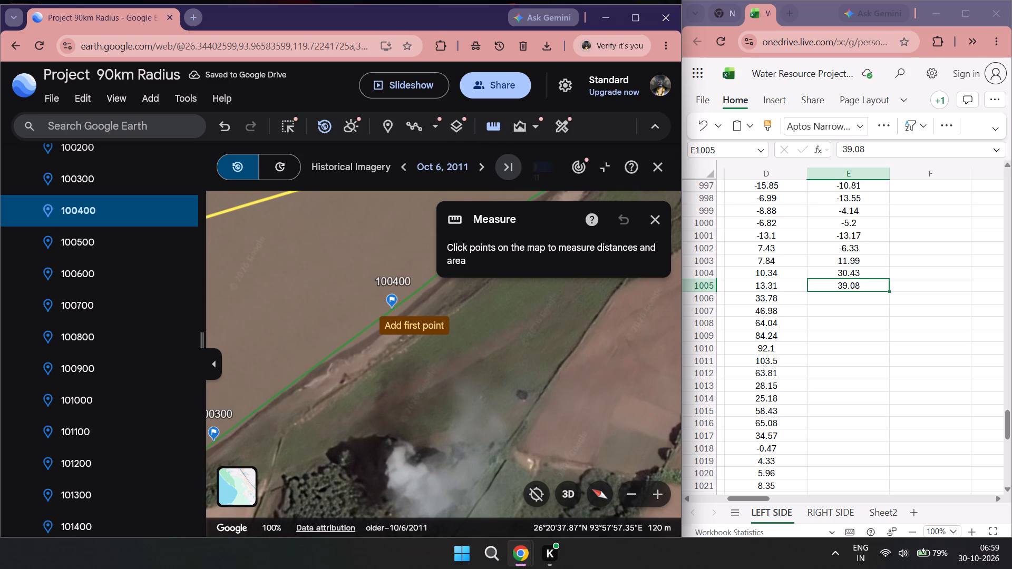
pyautogui.click(392, 307)
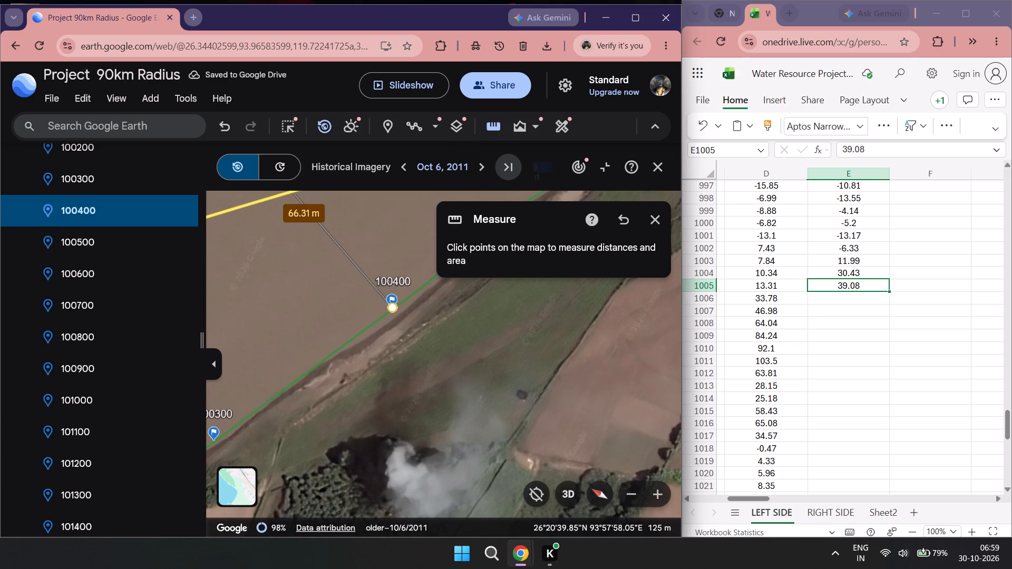
pyautogui.doubleClick(860, 301)
pyautogui.write('66.66')
# Fly to the 100500 placemark, measure from its marker to the yellow bank line, and record 29.41 in cell E1007.
pyautogui.doubleClick(86, 245)
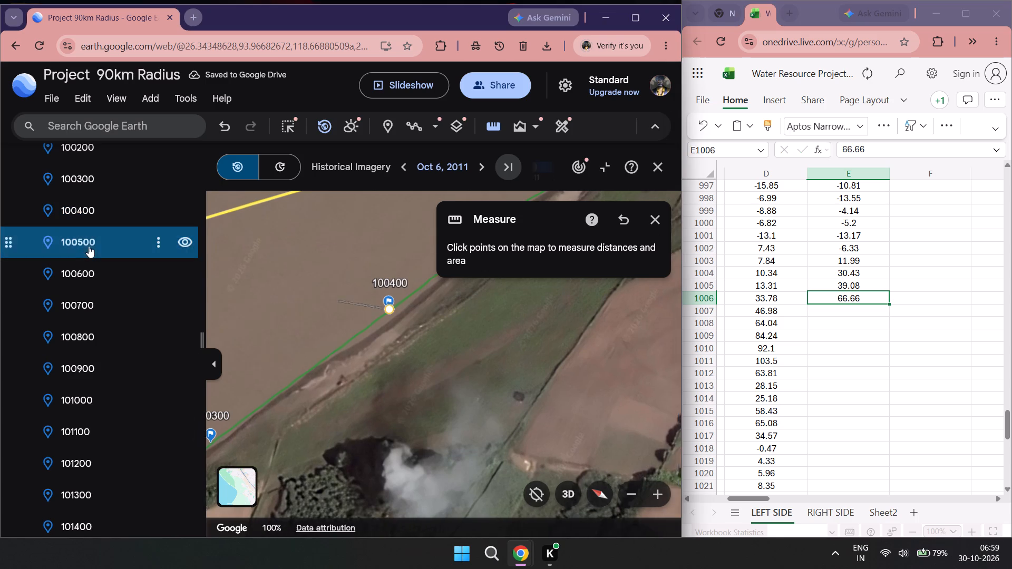
pyautogui.scroll(-2, 401, 312)
pyautogui.moveTo(395, 322); pyautogui.dragTo(326, 426)
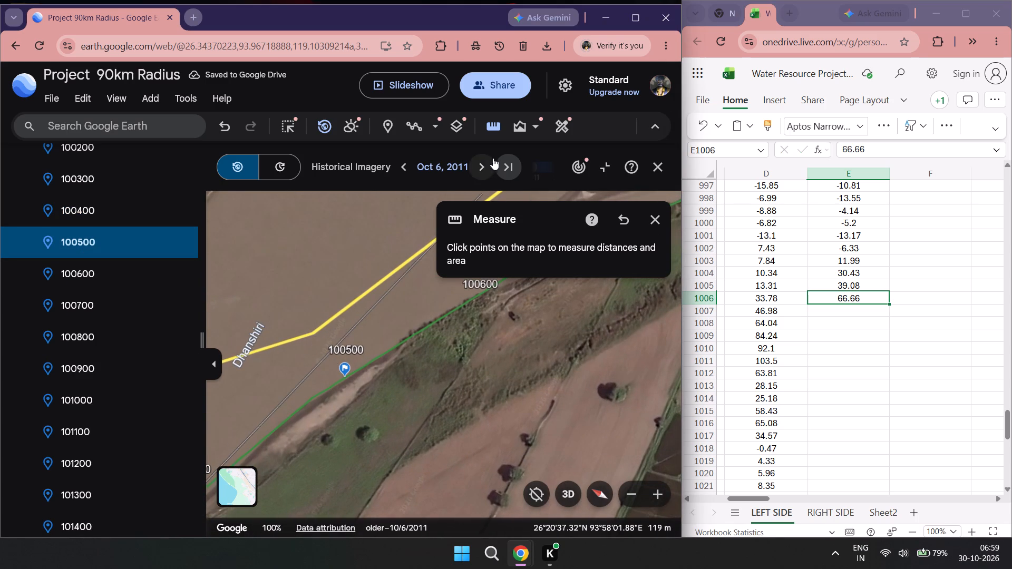
pyautogui.doubleClick(495, 135)
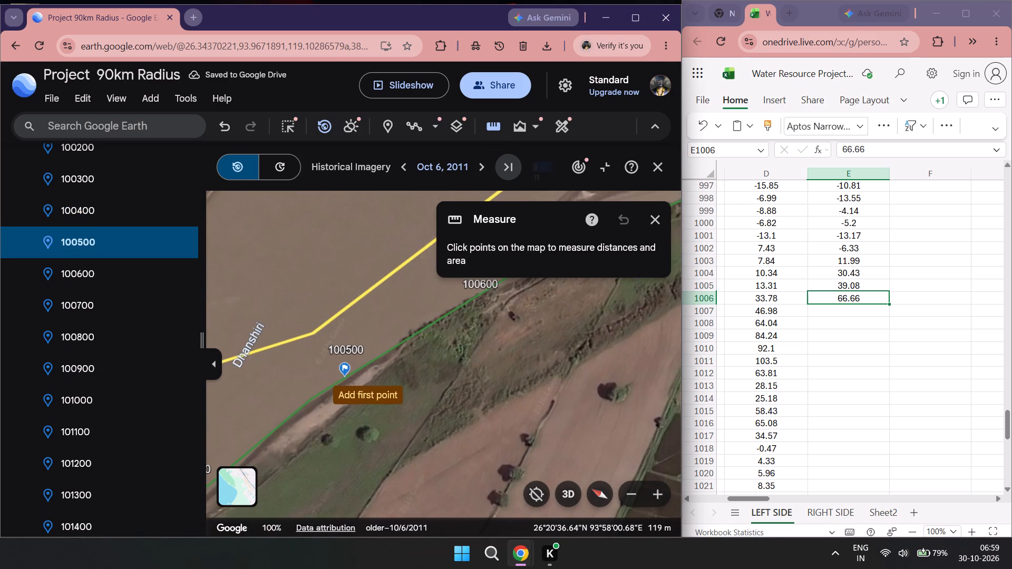
pyautogui.click(346, 379)
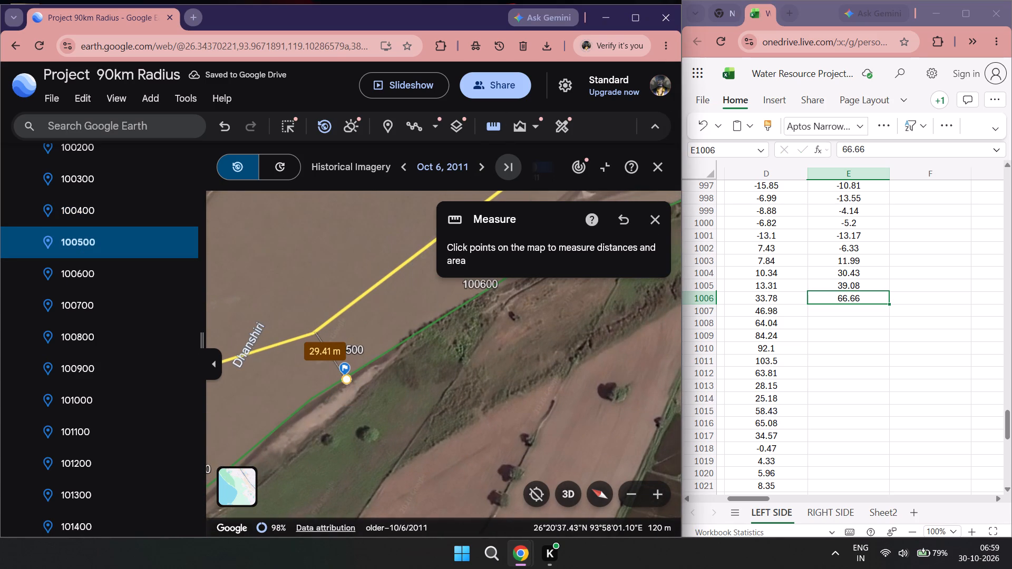
pyautogui.doubleClick(848, 309)
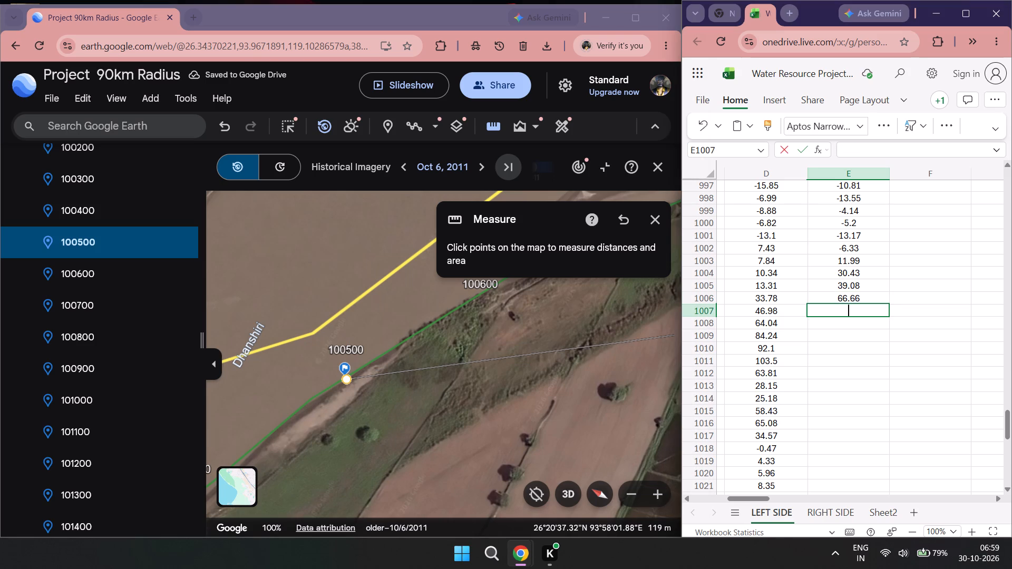
pyautogui.write('29.4`1')
pyautogui.press('BackSpace')
pyautogui.press('BackSpace')
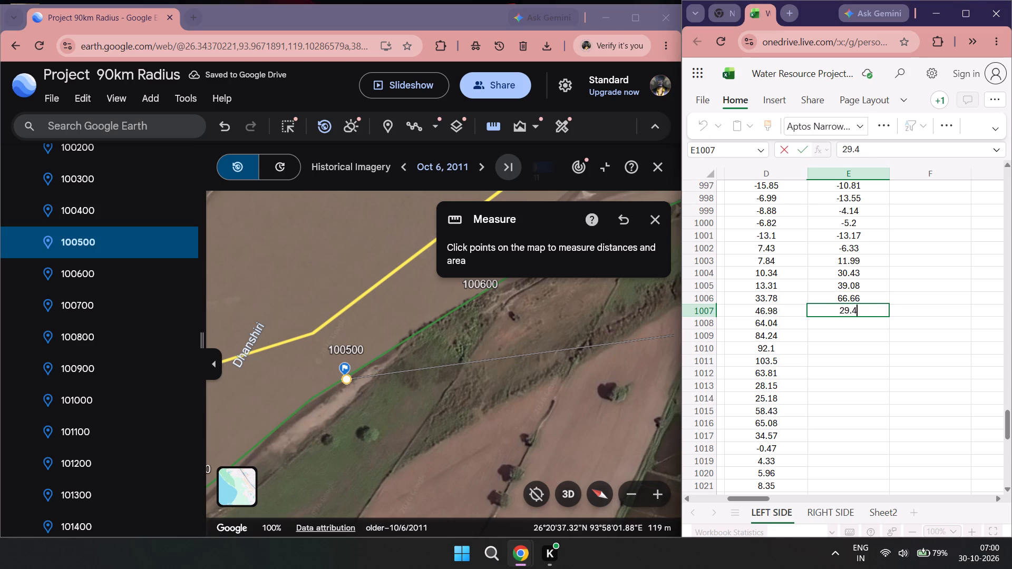
pyautogui.press('1')
# Fly to the 100600 placemark, measure from its marker to the yellow bank line, and record 238.76 in cell E1008.
pyautogui.doubleClick(102, 268)
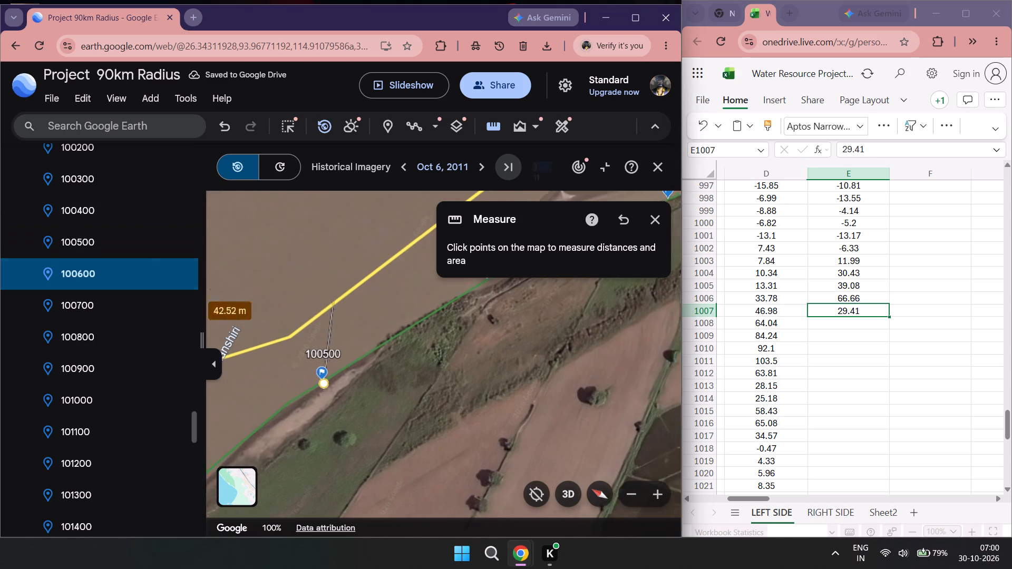
pyautogui.scroll(-2, 430, 285)
pyautogui.moveTo(419, 305); pyautogui.dragTo(369, 429)
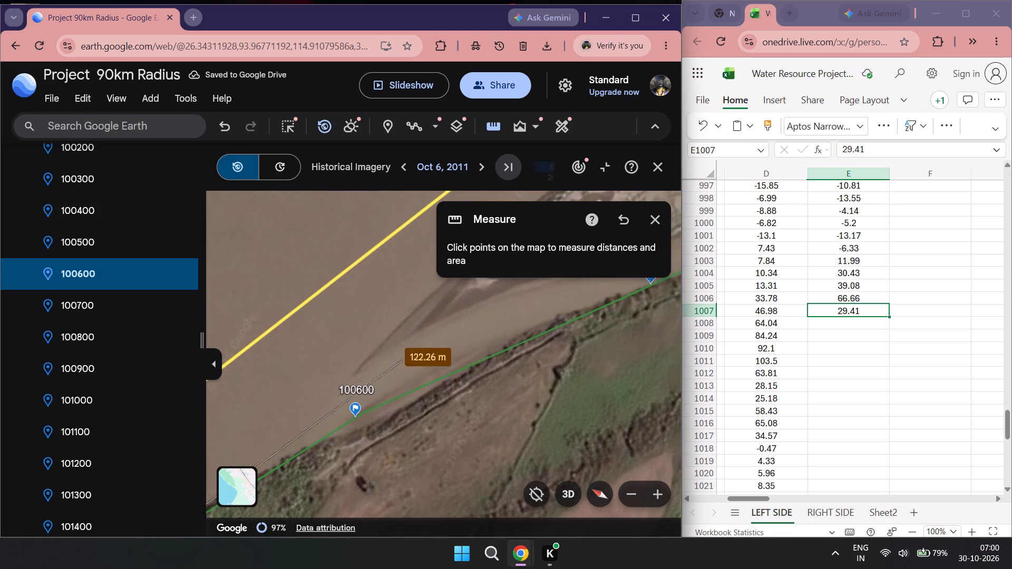
pyautogui.doubleClick(500, 120)
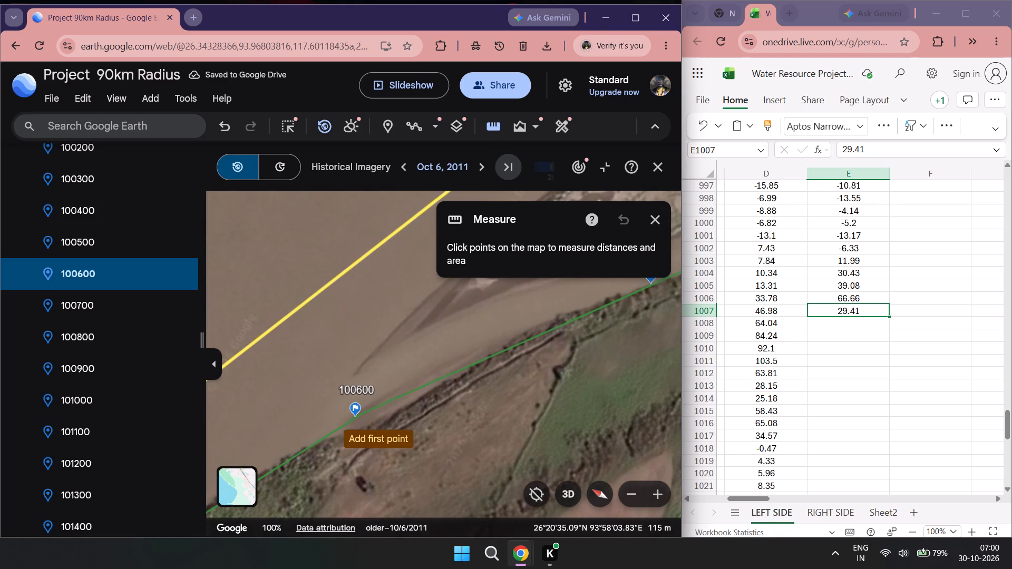
pyautogui.click(354, 419)
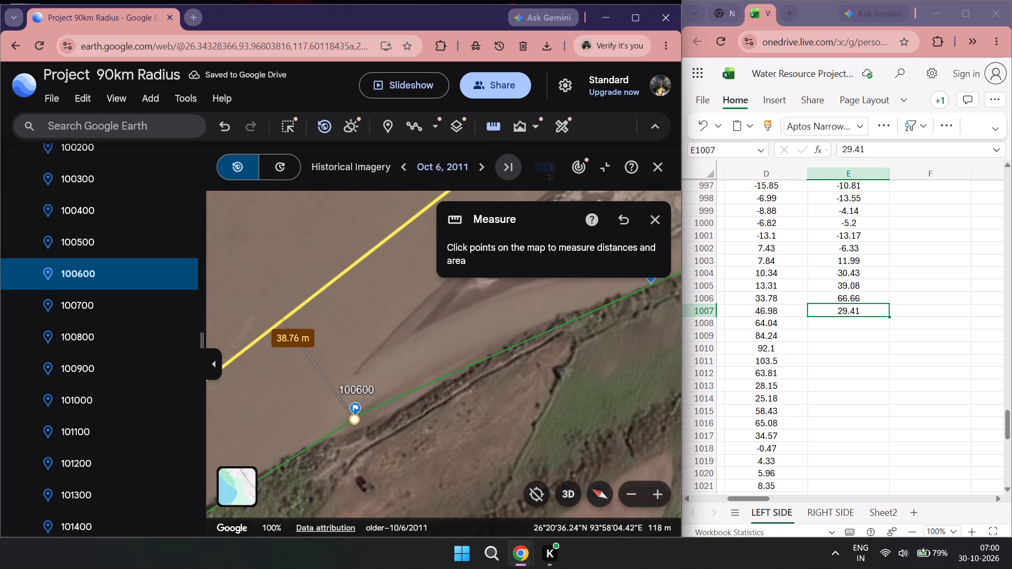
pyautogui.doubleClick(854, 325)
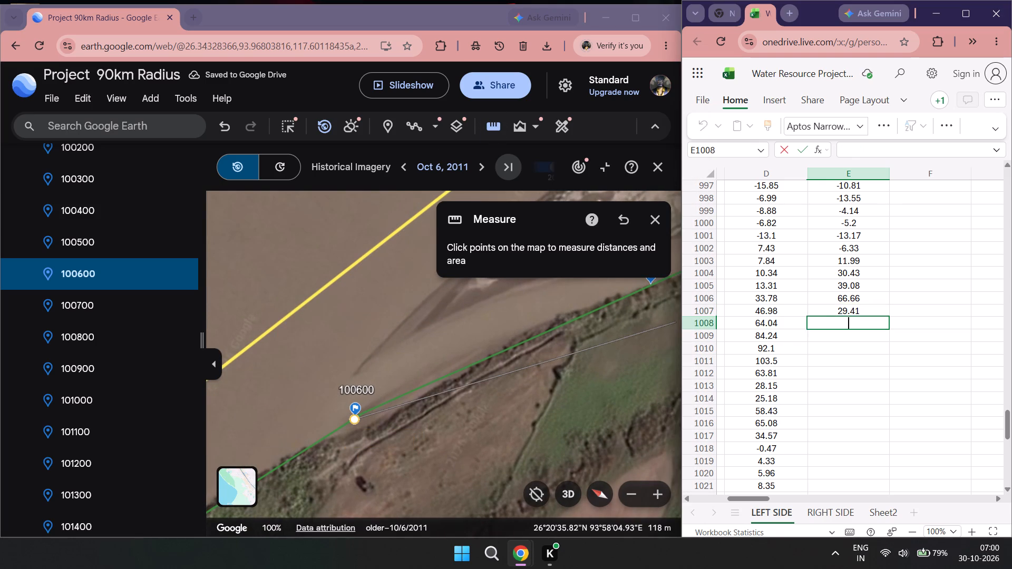
pyautogui.write('238')
pyautogui.press('.')
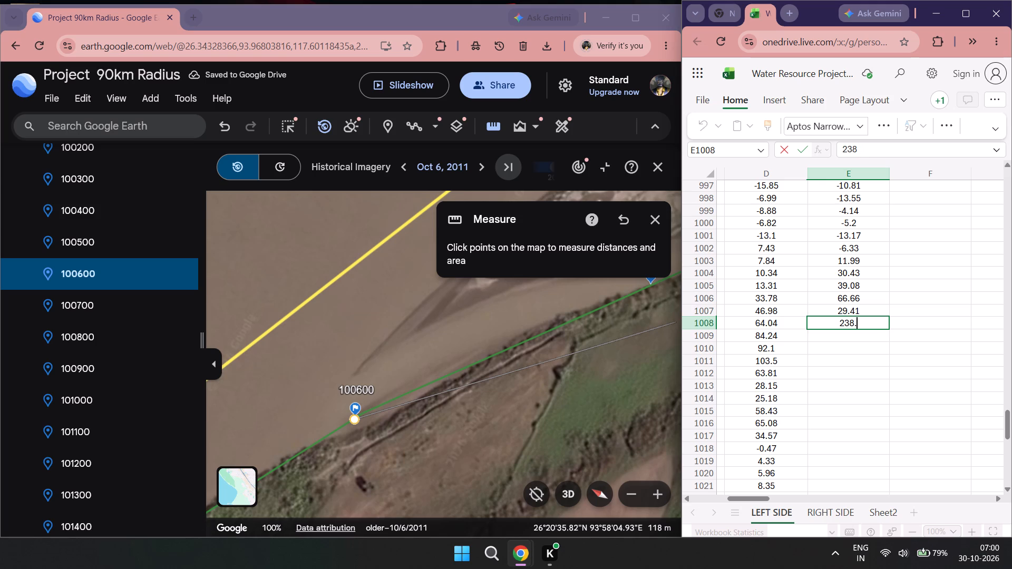
pyautogui.write('76')
# Fly to the 100700 placemark and measure from its marker to the yellow bank line.
pyautogui.doubleClick(72, 305)
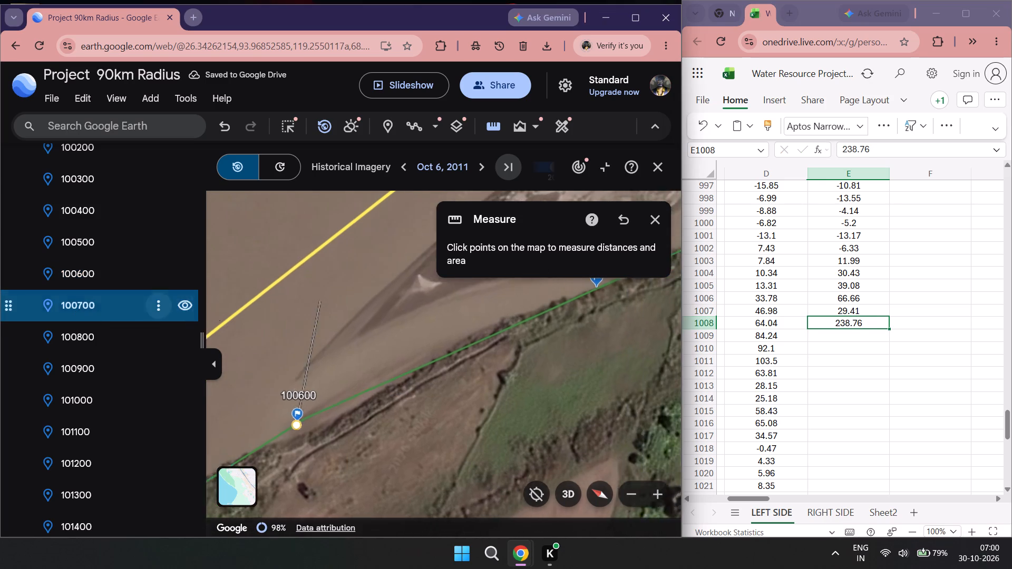
pyautogui.scroll(-2, 378, 302)
pyautogui.moveTo(378, 302); pyautogui.dragTo(374, 380)
pyautogui.doubleClick(484, 121)
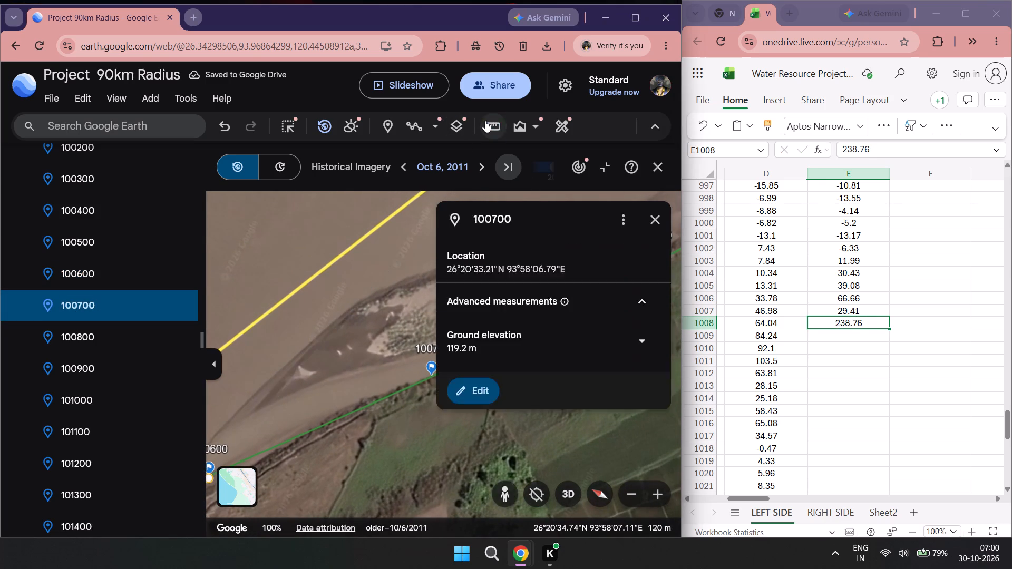
pyautogui.click(433, 377)
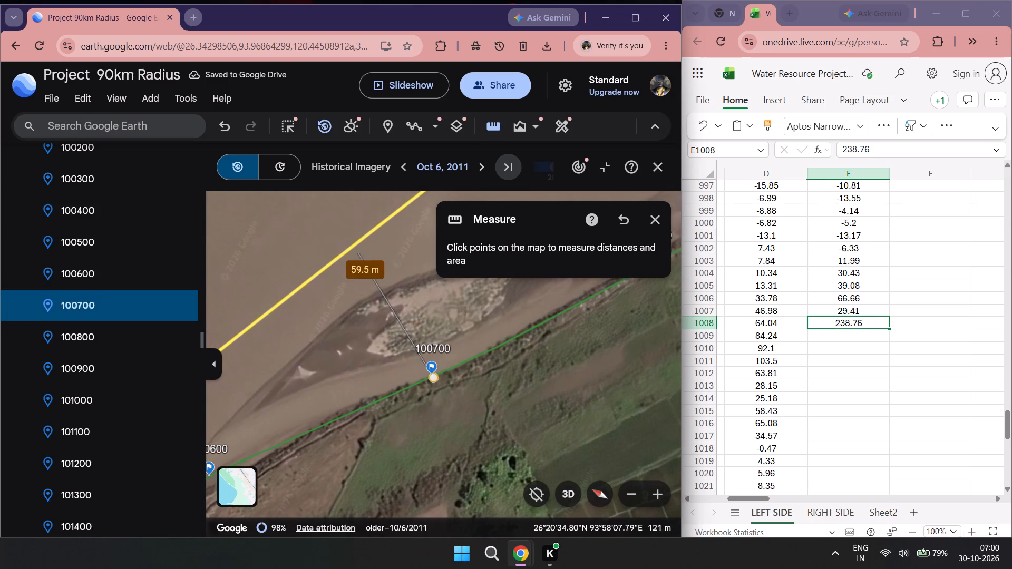
pyautogui.doubleClick(839, 338)
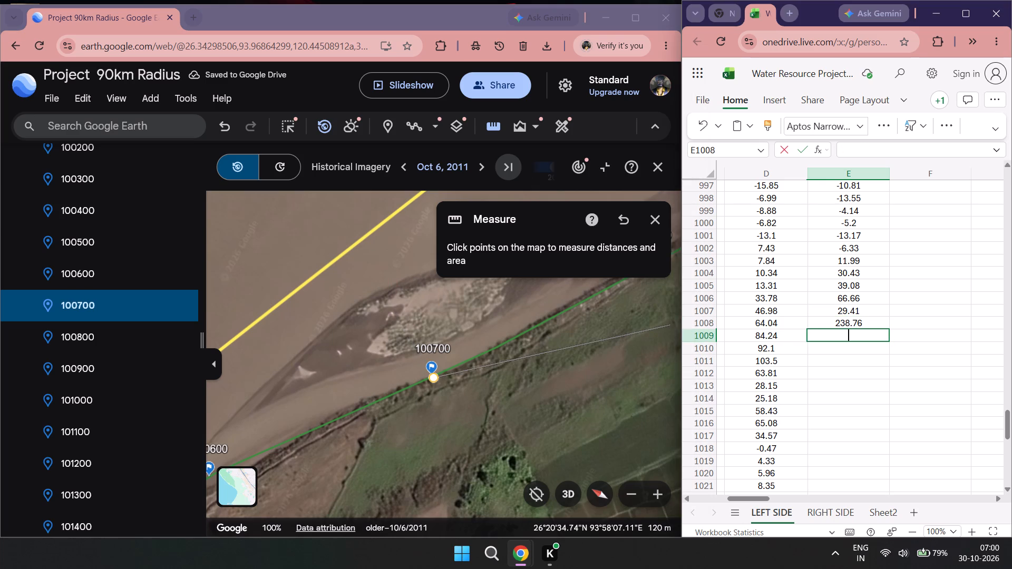
# Correct the 100600 shift value in cell E1008 to 28.76.
pyautogui.doubleClick(867, 324)
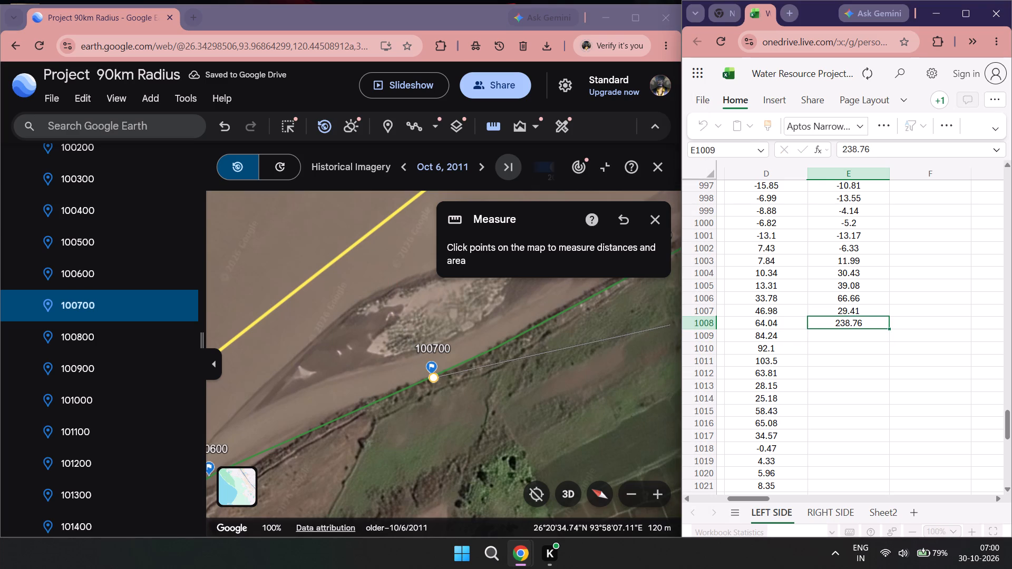
pyautogui.press('BackSpace')
pyautogui.press('BackSpace')
pyautogui.press('BackSpace')
pyautogui.press('BackSpace')
pyautogui.press('BackSpace')
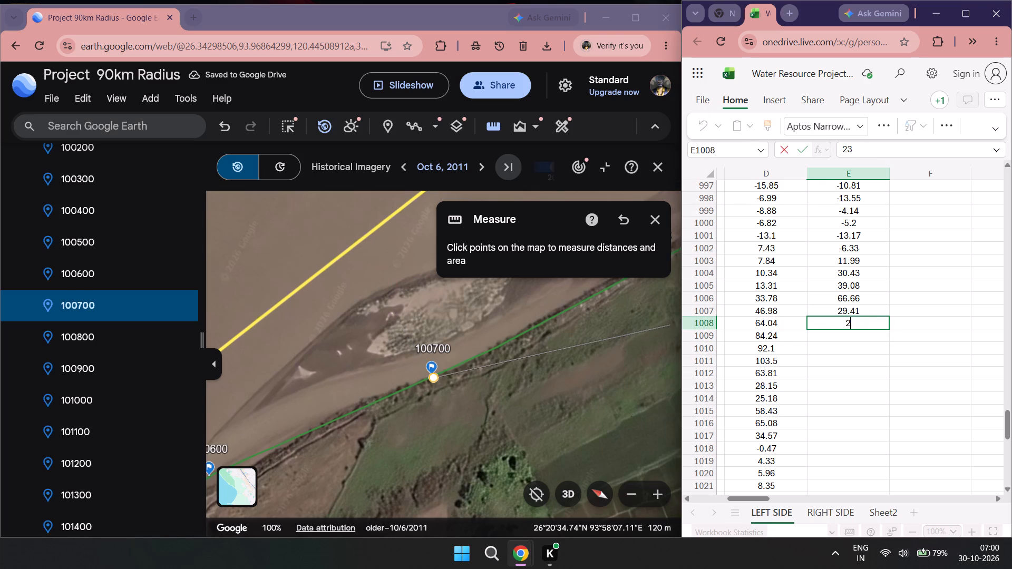
pyautogui.write('8.')
pyautogui.write('75')
pyautogui.press('BackSpace')
pyautogui.press('6')
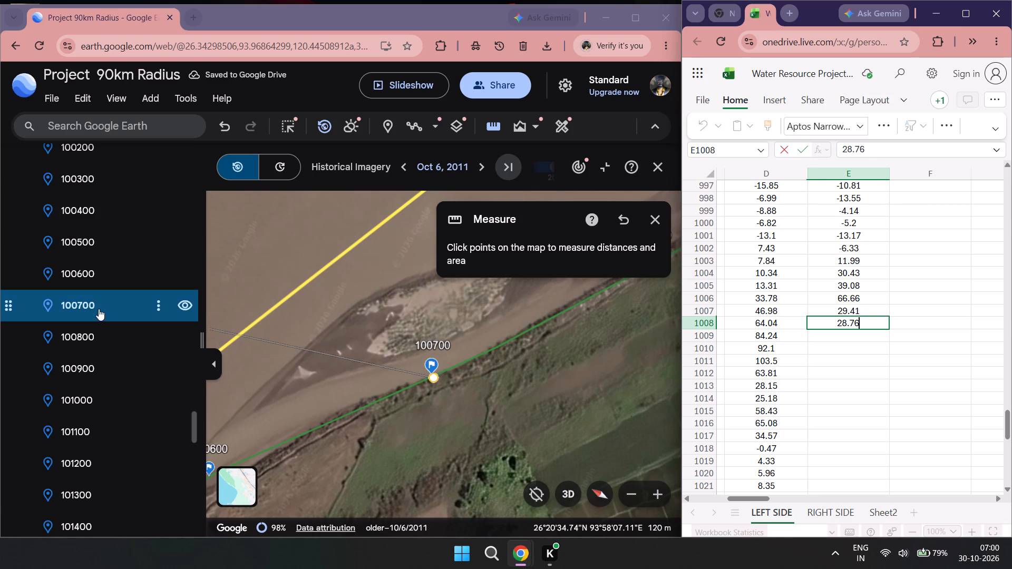
# Return to the 100700 placemark, check the distance from its marker to the yellow bank line again, and record 62.45 in cell E1009.
pyautogui.doubleClick(97, 302)
pyautogui.moveTo(294, 276); pyautogui.dragTo(342, 331)
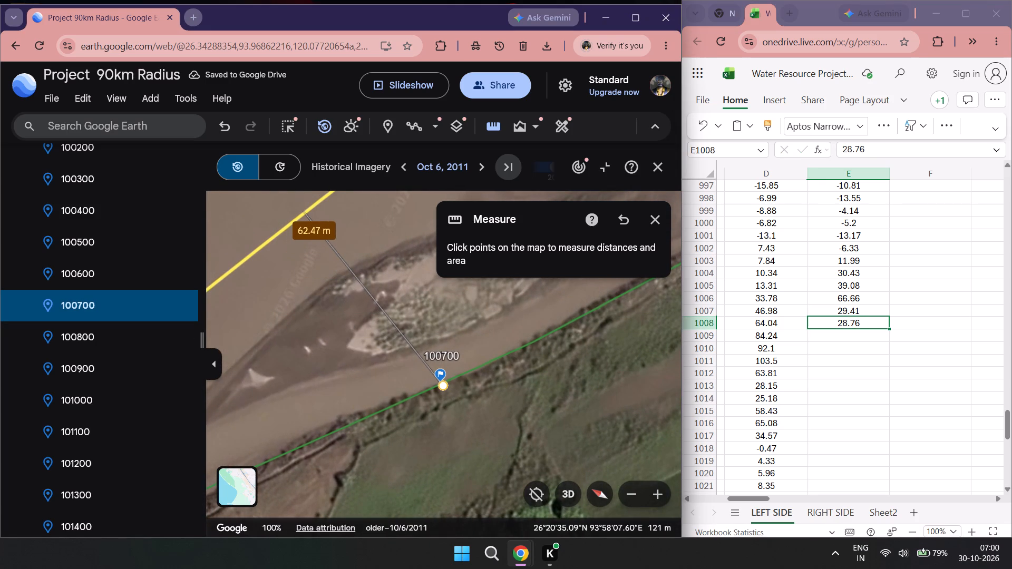
pyautogui.doubleClick(866, 333)
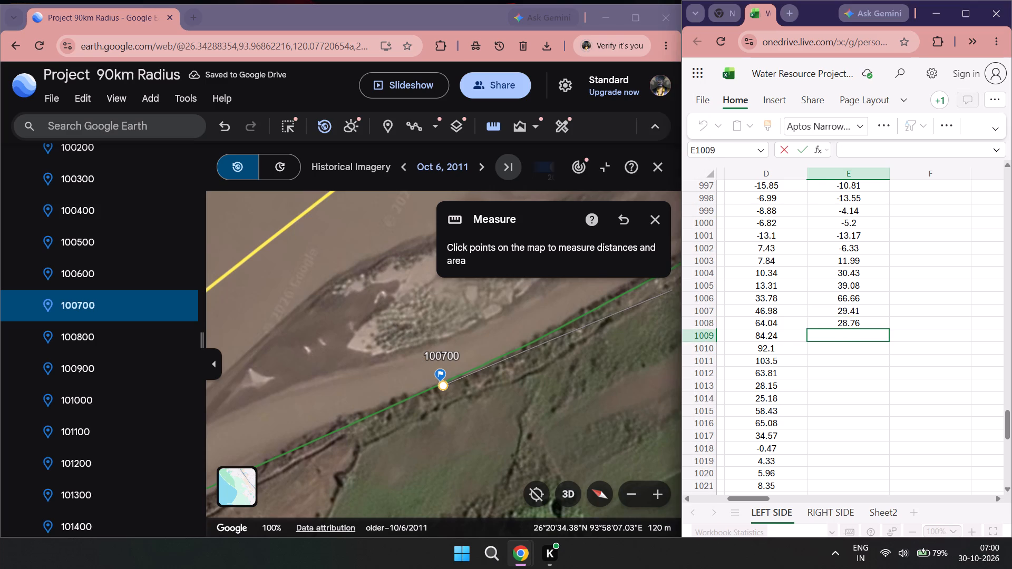
pyautogui.write('62.45')
# Fly to the 100800 placemark, measure from its marker to the yellow bank line, and record 77.45 in cell E1010.
pyautogui.doubleClick(91, 345)
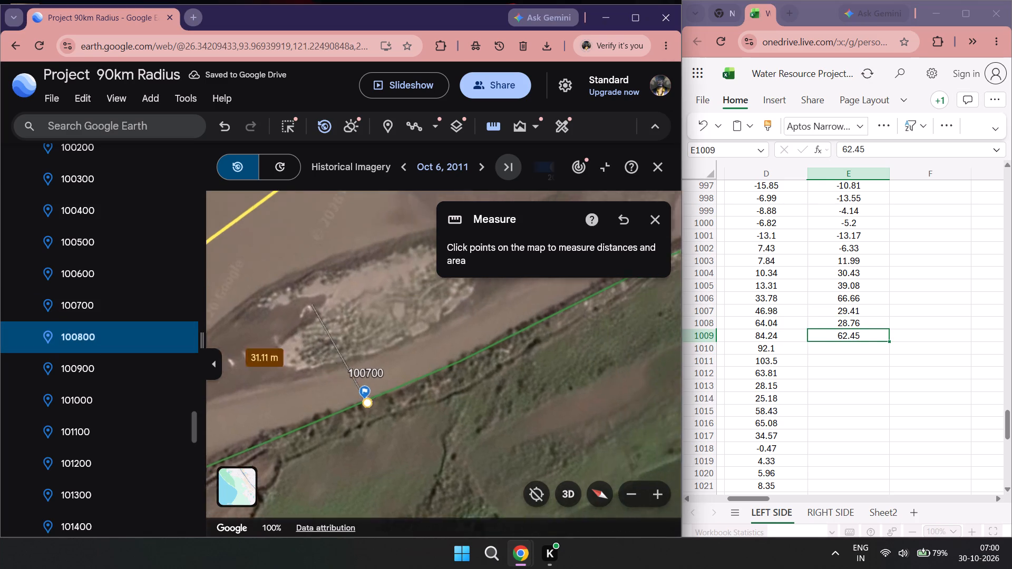
pyautogui.scroll(-5, 409, 328)
pyautogui.moveTo(386, 346); pyautogui.dragTo(375, 412)
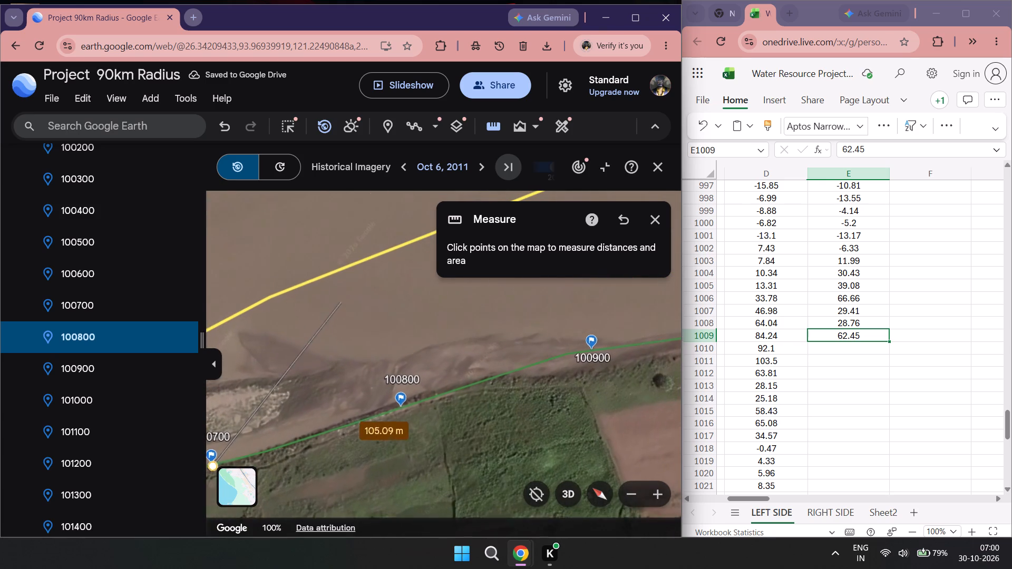
pyautogui.doubleClick(504, 117)
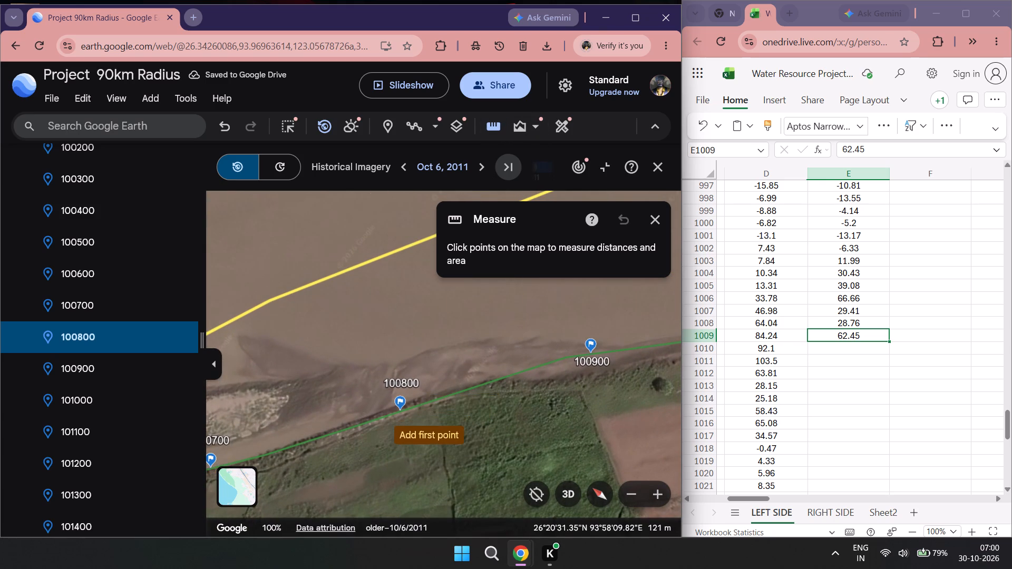
pyautogui.click(402, 412)
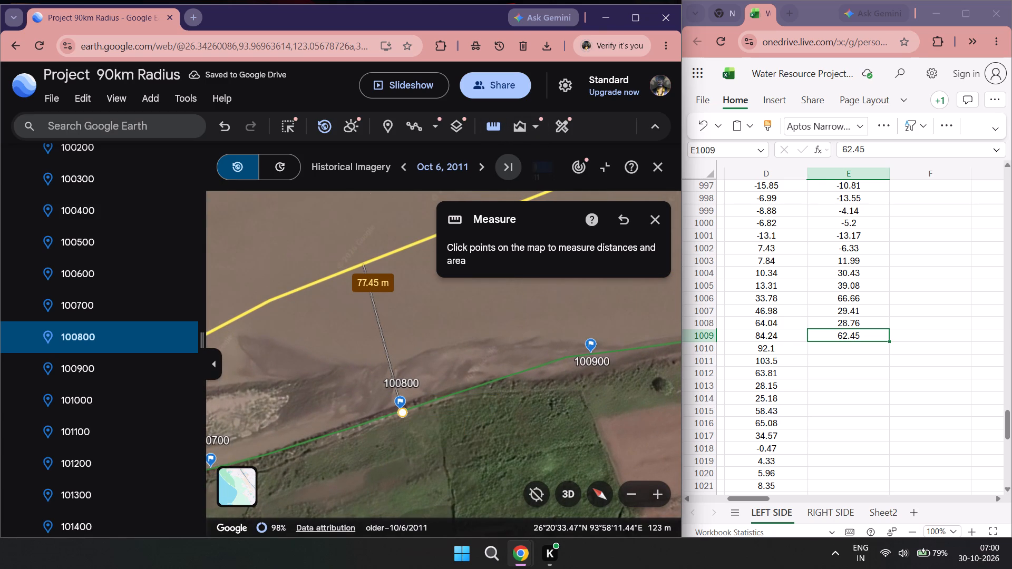
pyautogui.doubleClick(839, 350)
pyautogui.write('77.')
pyautogui.write('45')
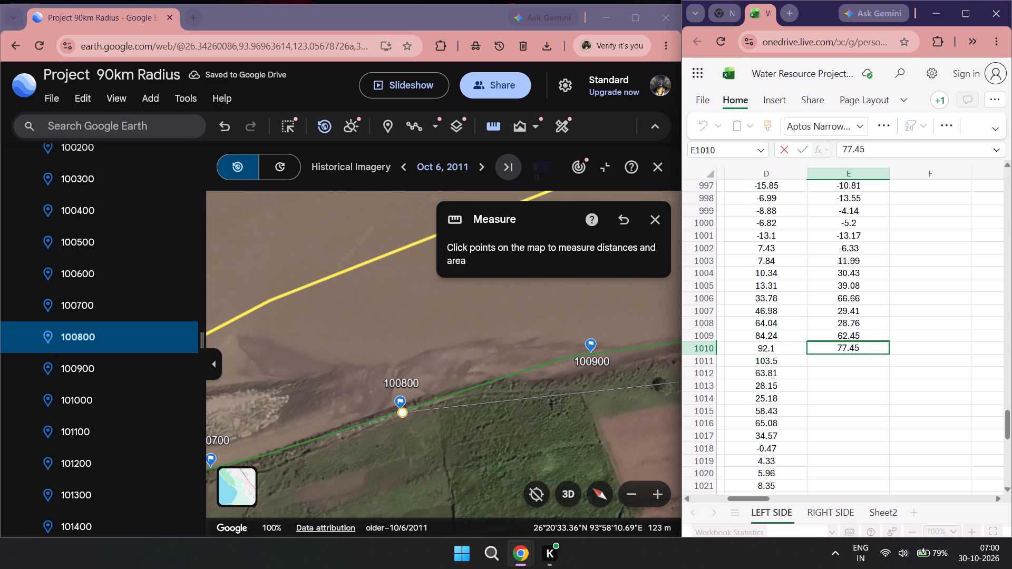
# Fly to the 100900 placemark, measure from its marker to the yellow bank line, and record 86.28 in cell E1011.
pyautogui.doubleClick(109, 369)
pyautogui.scroll(-3, 505, 337)
pyautogui.moveTo(492, 330); pyautogui.dragTo(458, 415)
pyautogui.doubleClick(500, 133)
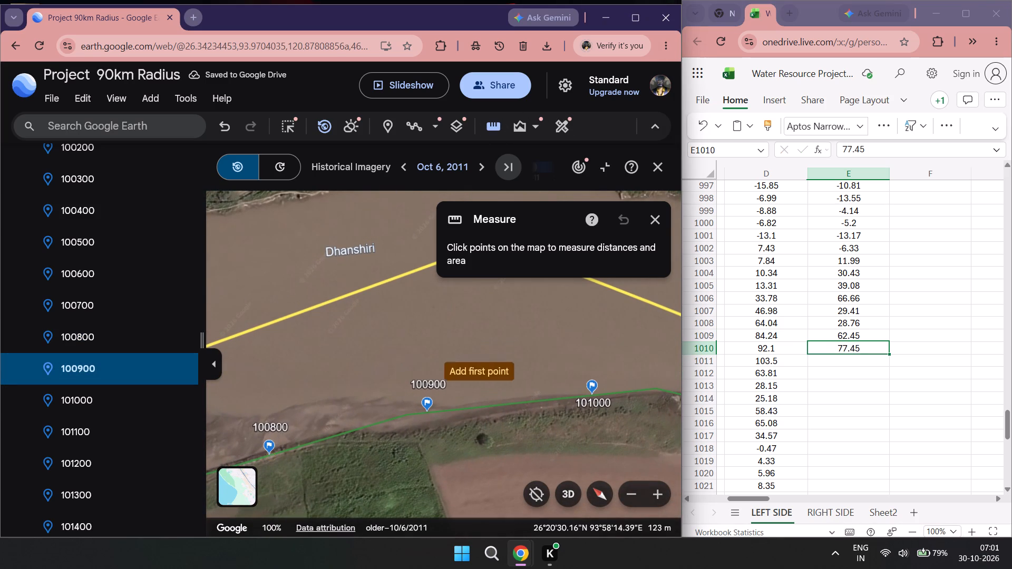
pyautogui.click(428, 414)
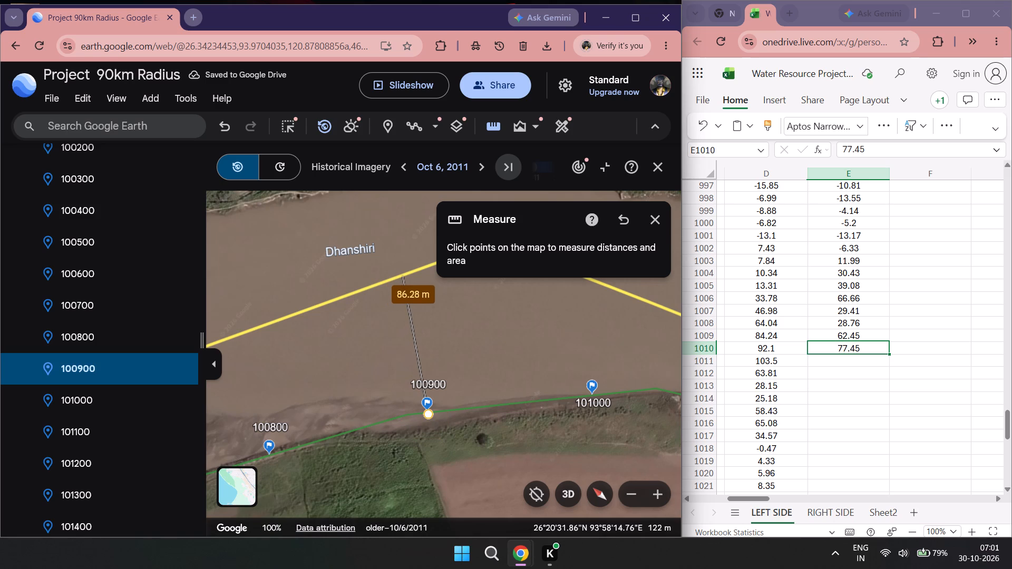
pyautogui.doubleClick(848, 362)
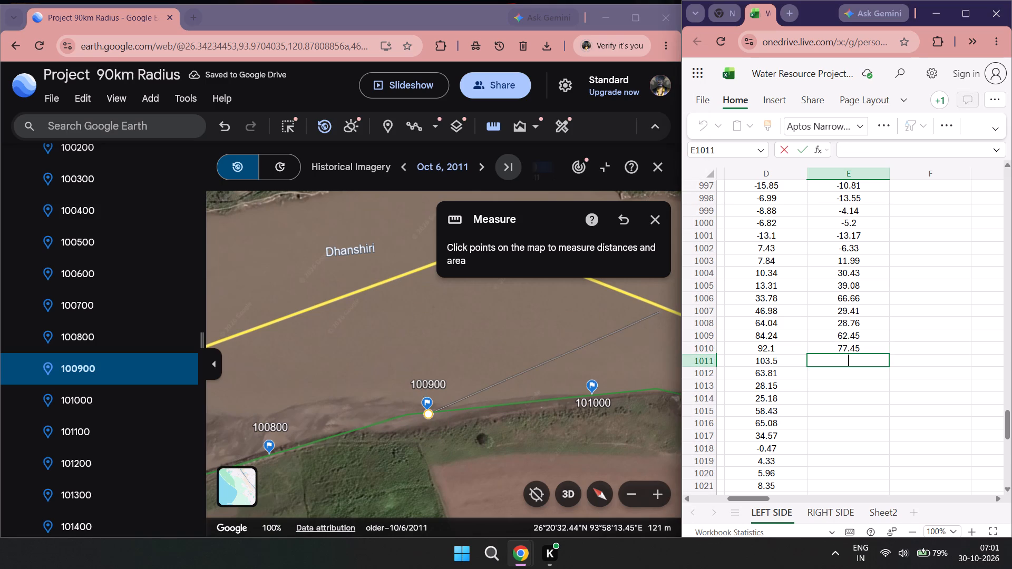
pyautogui.write('86')
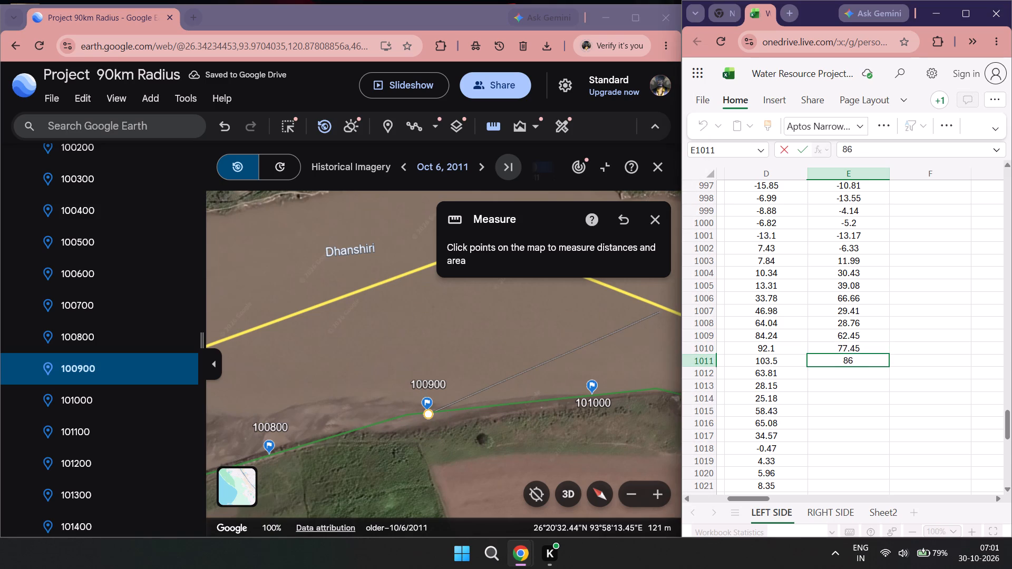
pyautogui.write('.2')
pyautogui.press('8')
# Fly to the 101000 placemark, measure from its marker to the yellow bank line, and record 71.05 in cell E1012.
pyautogui.doubleClick(87, 400)
pyautogui.scroll(-2, 518, 387)
pyautogui.moveTo(504, 379); pyautogui.dragTo(463, 443)
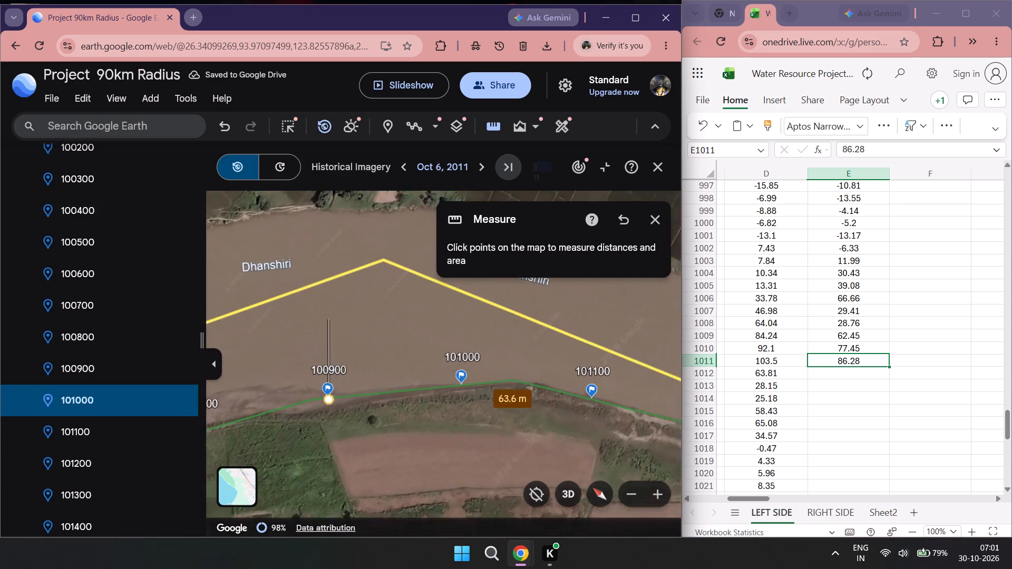
pyautogui.moveTo(463, 443); pyautogui.dragTo(460, 446)
pyautogui.doubleClick(501, 130)
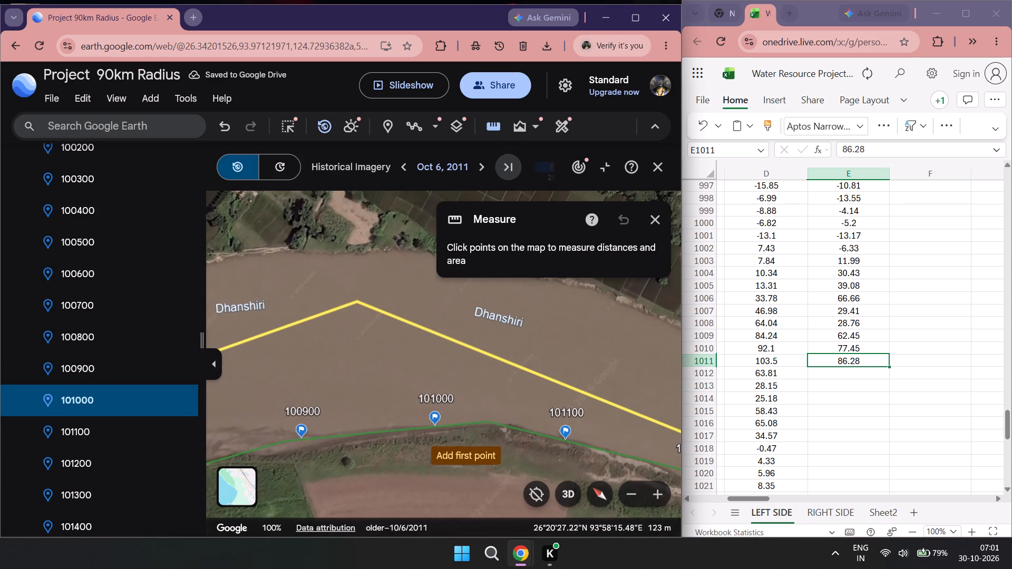
pyautogui.click(436, 428)
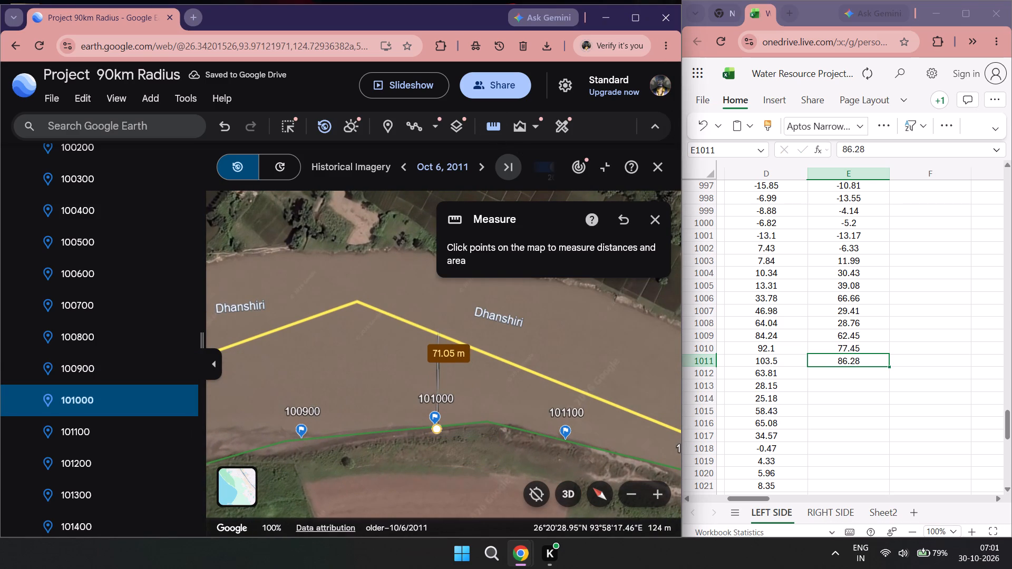
pyautogui.doubleClick(841, 376)
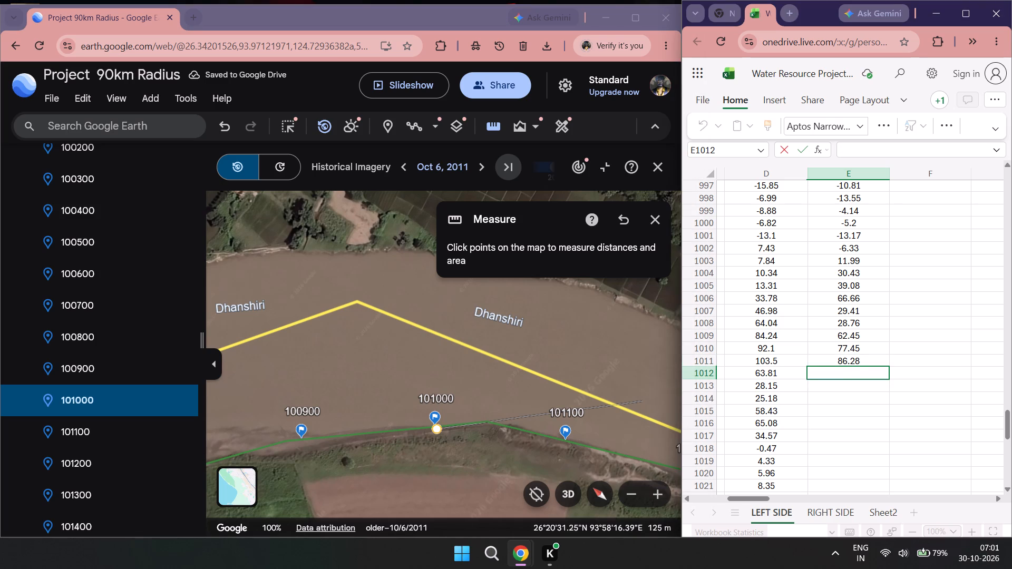
pyautogui.write('71.05')
# Fly to the 101100 placemark, measure from its marker to the yellow bank line, and record 38.4 in cell E1013.
pyautogui.doubleClick(108, 434)
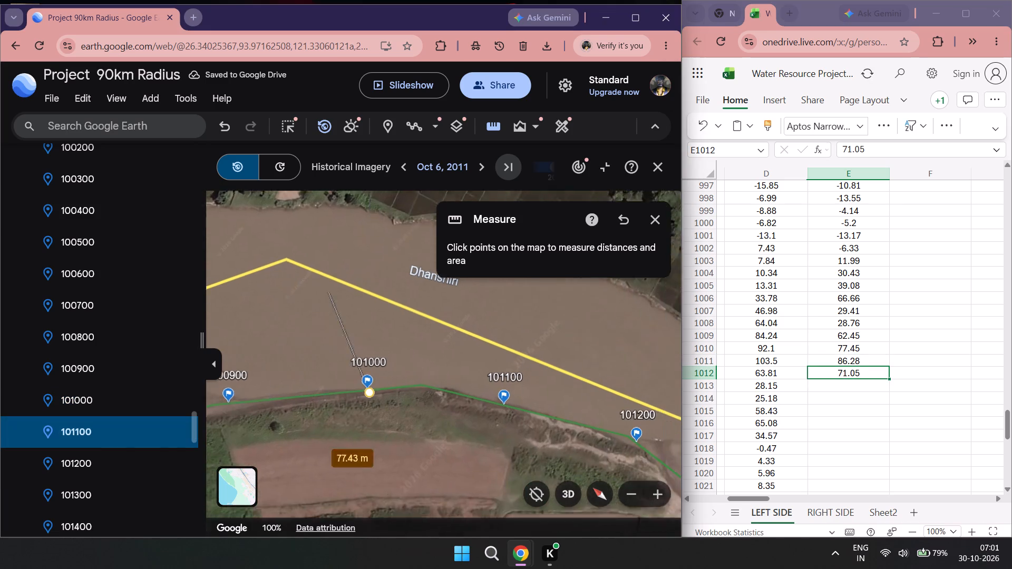
pyautogui.scroll(-1, 482, 384)
pyautogui.doubleClick(501, 133)
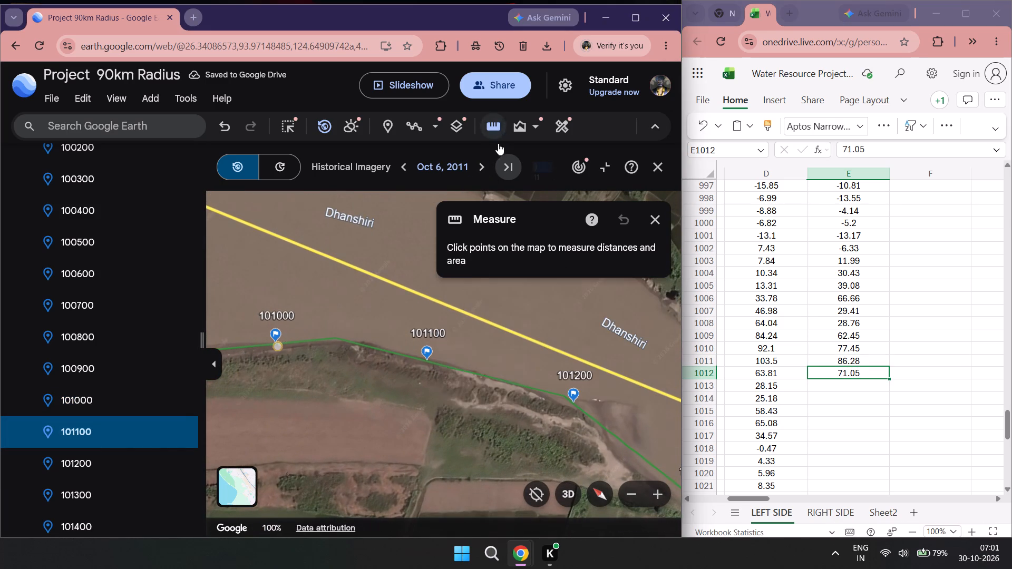
pyautogui.click(429, 363)
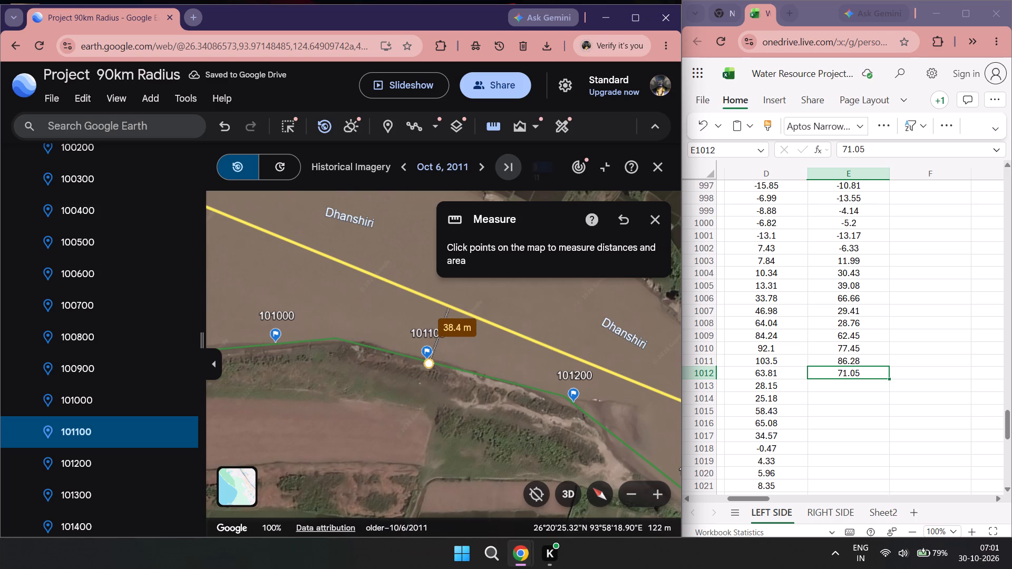
pyautogui.doubleClick(852, 380)
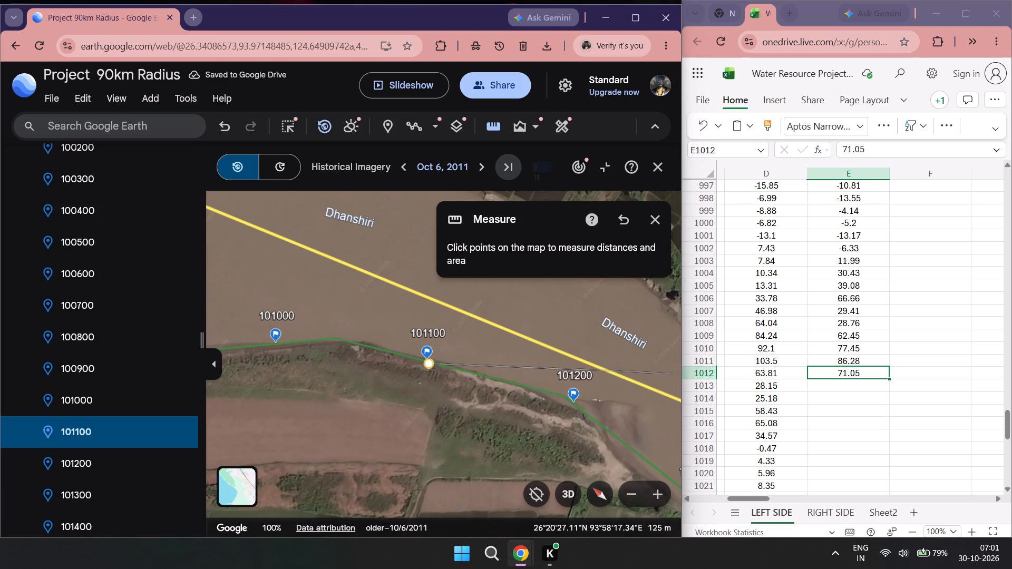
pyautogui.doubleClick(853, 387)
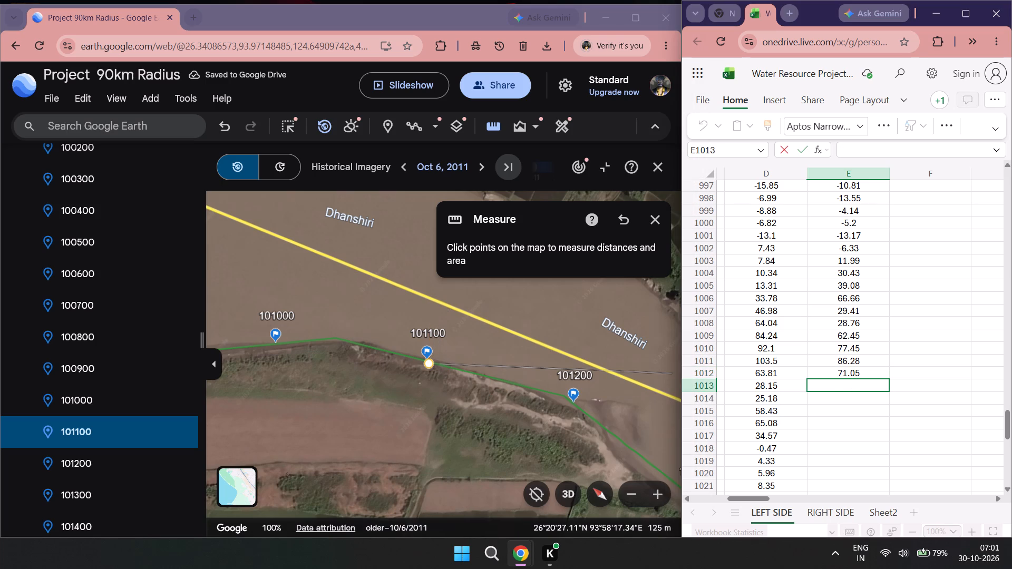
pyautogui.write('38.4')
# Fly to the 101200 placemark, measure from its marker to the yellow bank line, and record 29.67 in cell E1014.
pyautogui.doubleClick(81, 460)
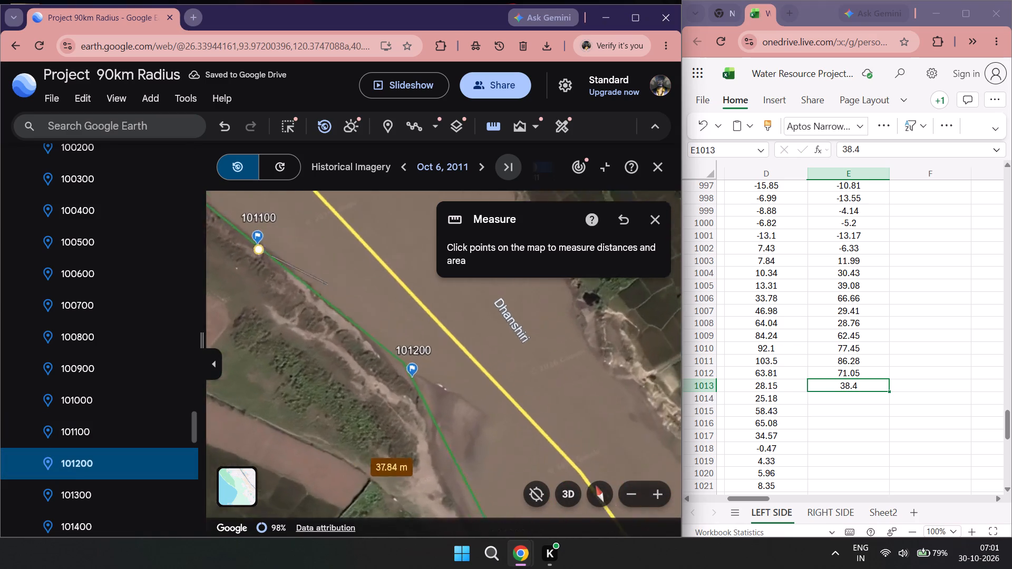
pyautogui.moveTo(383, 419); pyautogui.dragTo(359, 454)
pyautogui.scroll(-2, 354, 446)
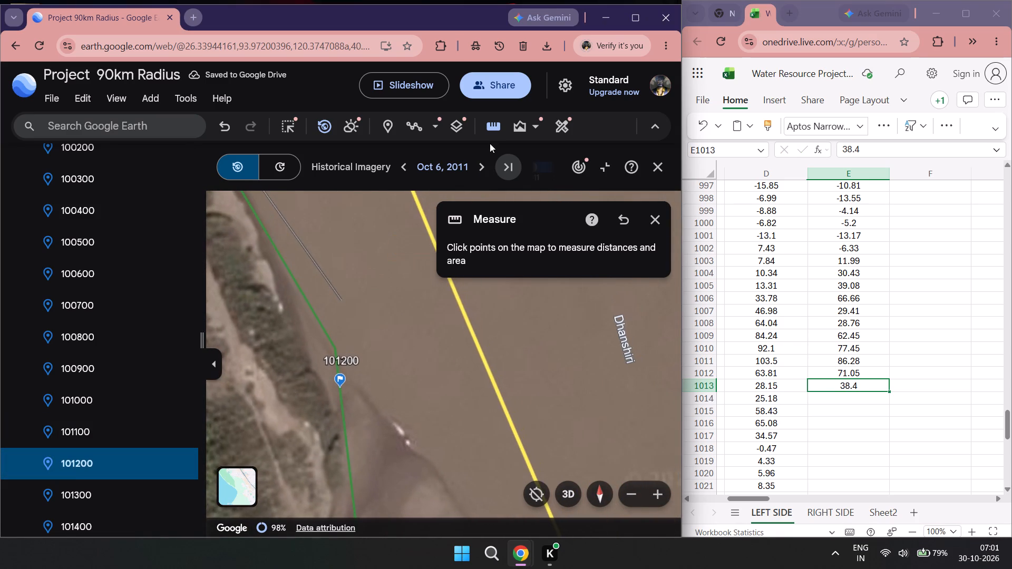
pyautogui.doubleClick(494, 130)
pyautogui.click(339, 390)
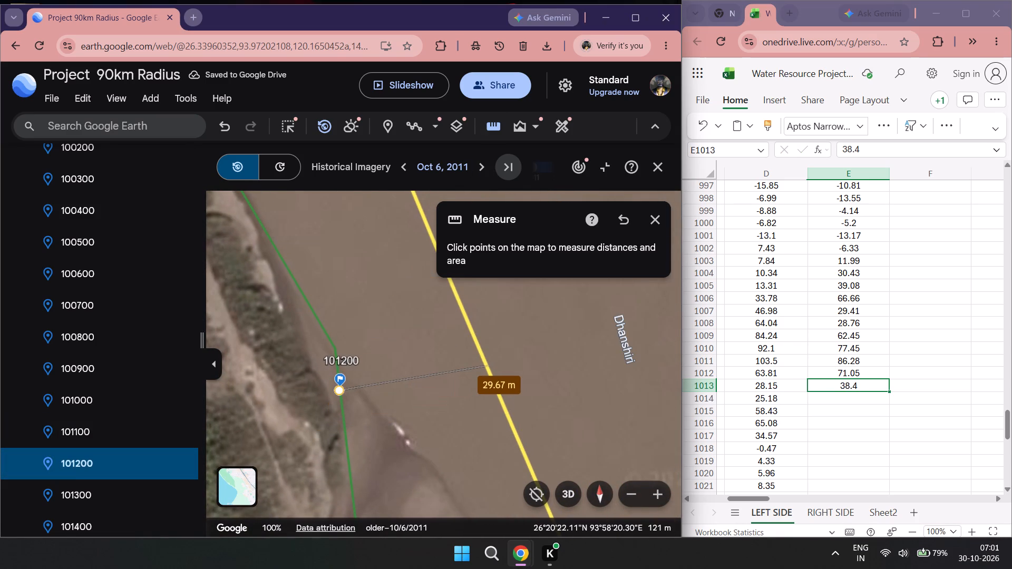
pyautogui.doubleClick(865, 401)
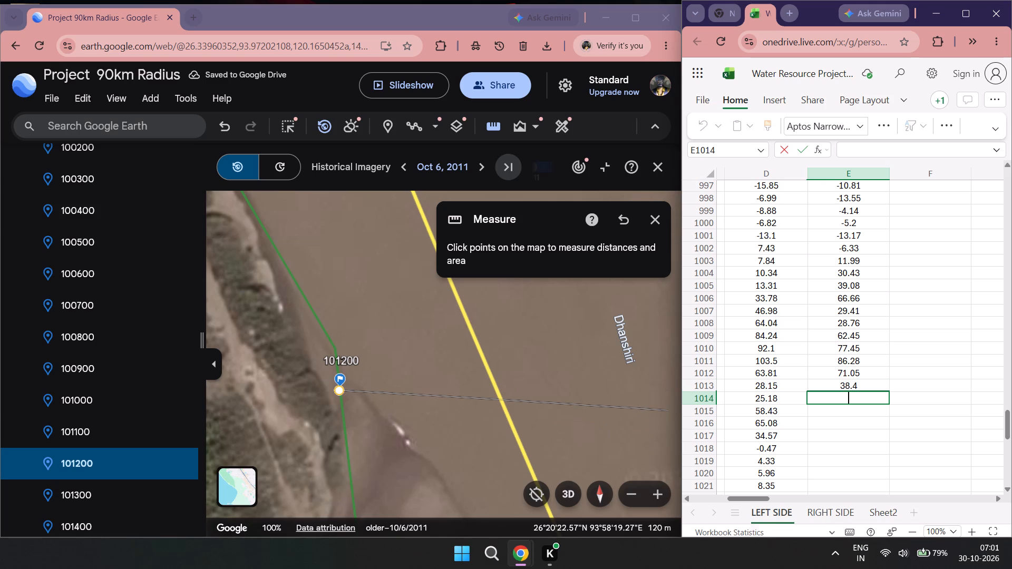
pyautogui.write('29.')
pyautogui.write('67')
# Fly to the 101300 placemark, measure from its marker to the yellow bank line, and record 55.85 in cell E1015.
pyautogui.scroll(-5, 98, 416)
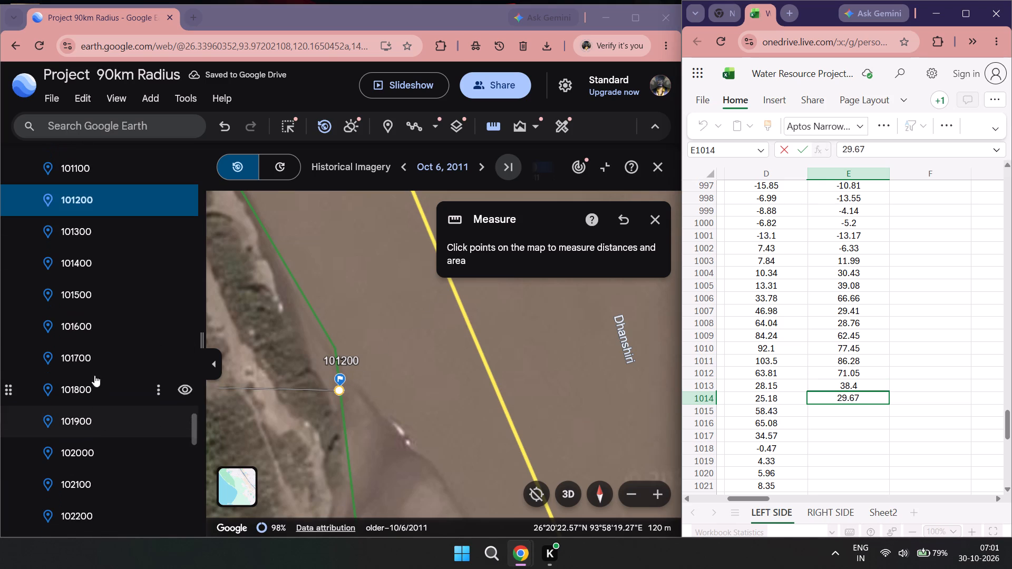
pyautogui.doubleClick(105, 236)
pyautogui.scroll(-2, 356, 381)
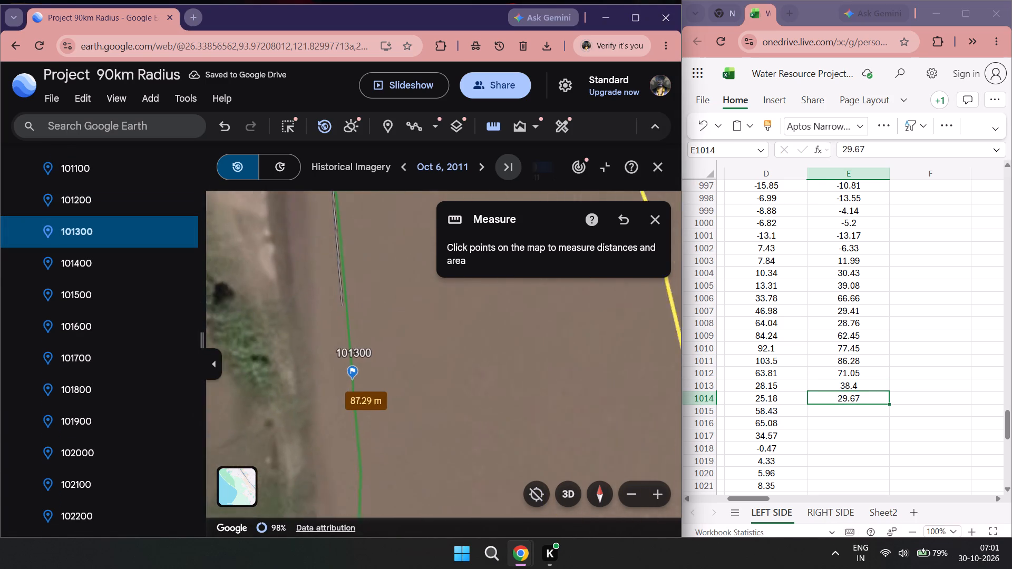
pyautogui.scroll(-1, 358, 386)
pyautogui.doubleClick(492, 129)
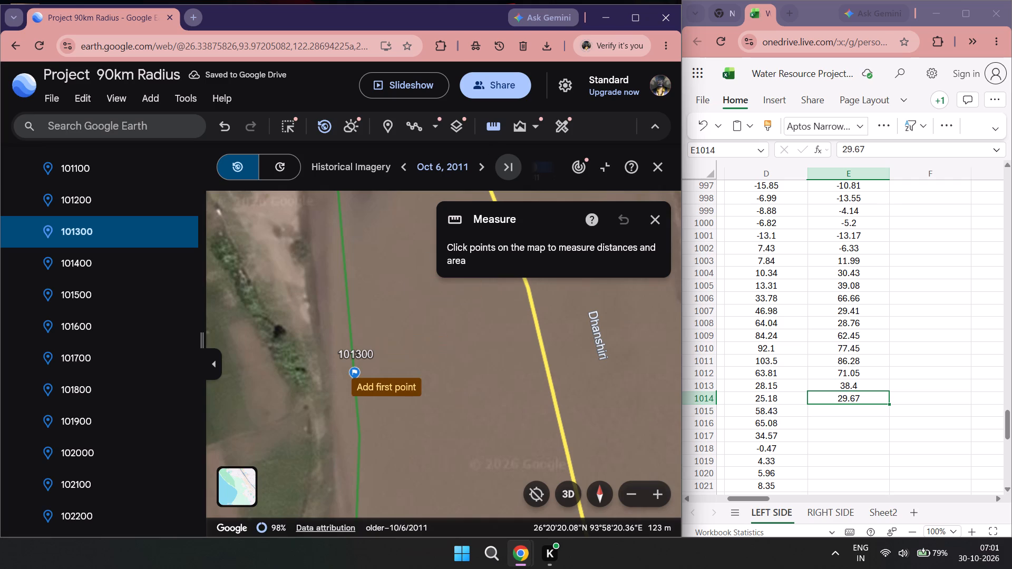
pyautogui.click(354, 382)
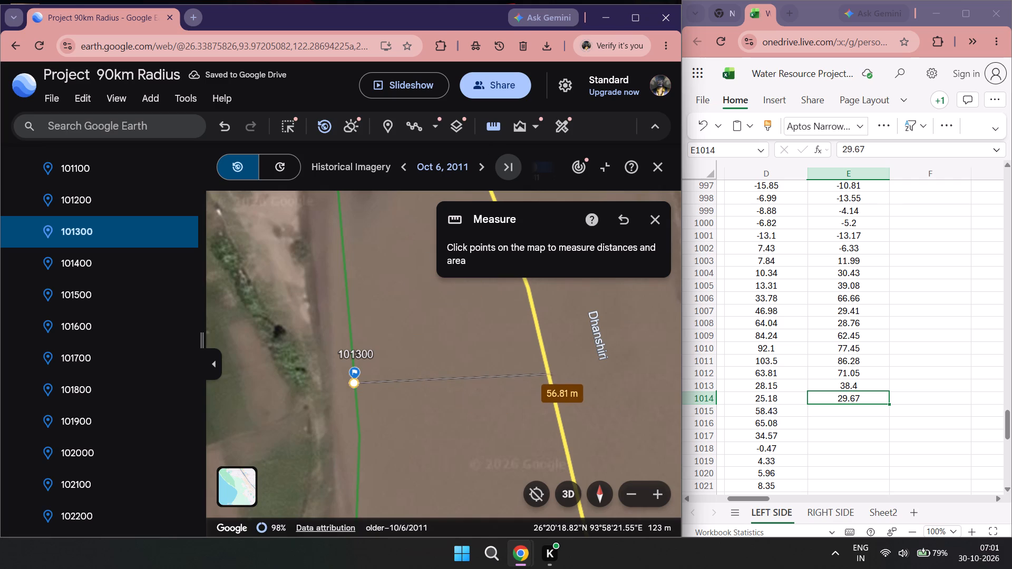
pyautogui.doubleClick(849, 407)
pyautogui.write('55.85')
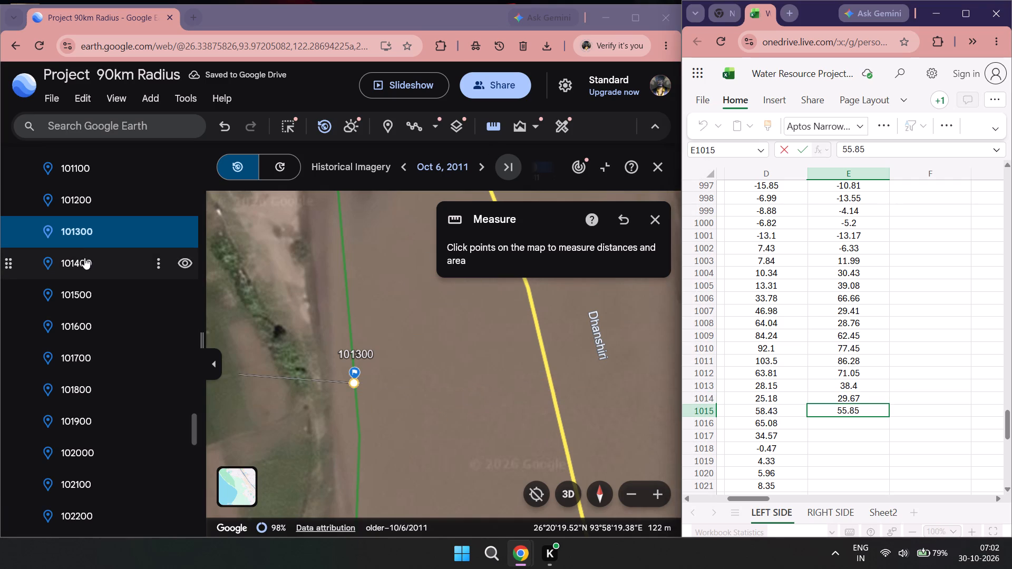
# Fly to the 101400 placemark, measure from its marker to the yellow bank line, and record 84.95 in cell E1016.
pyautogui.doubleClick(84, 256)
pyautogui.scroll(-3, 381, 420)
pyautogui.moveTo(391, 416); pyautogui.dragTo(351, 348)
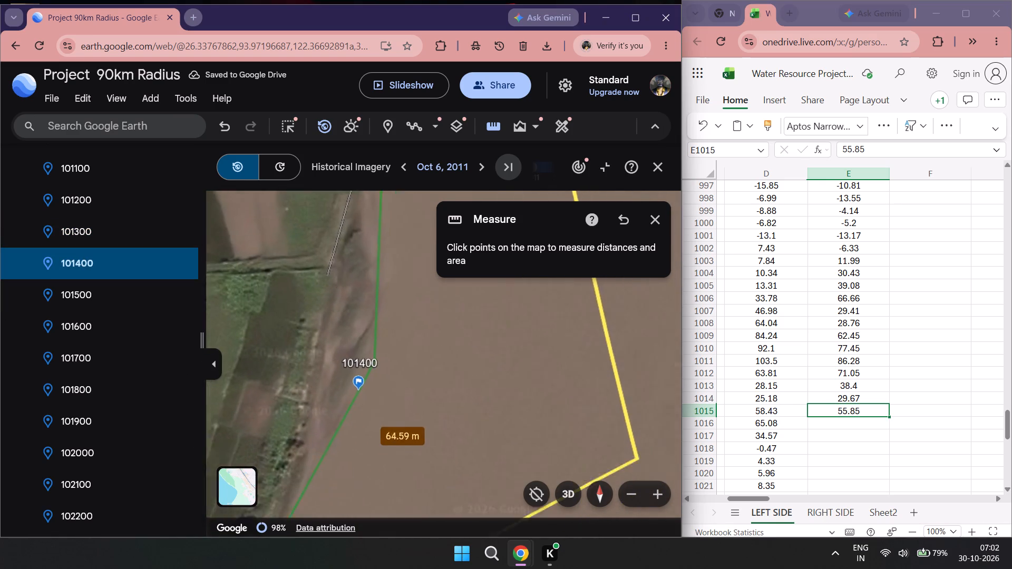
pyautogui.moveTo(351, 348); pyautogui.dragTo(339, 312)
pyautogui.doubleClick(485, 125)
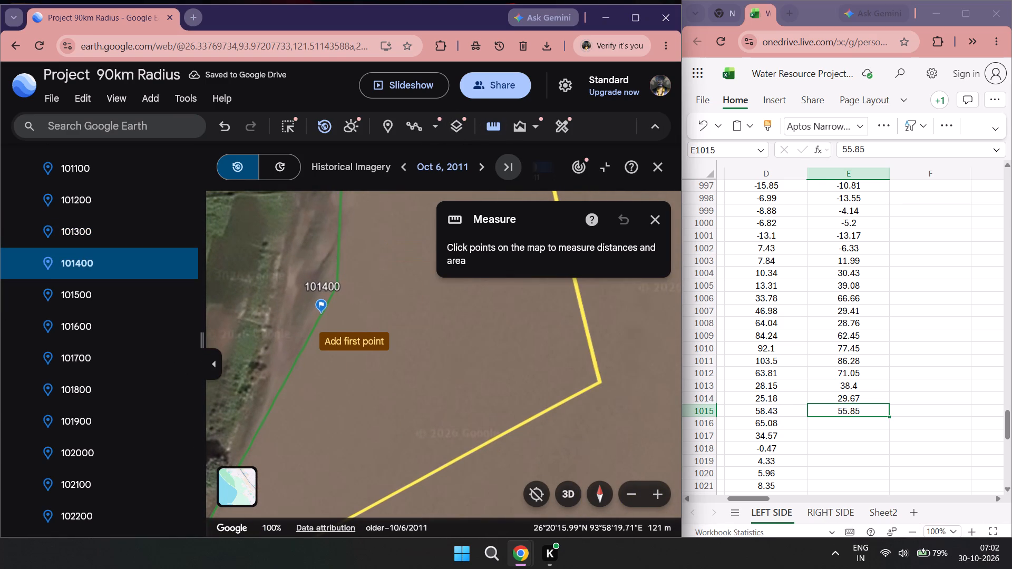
pyautogui.click(322, 313)
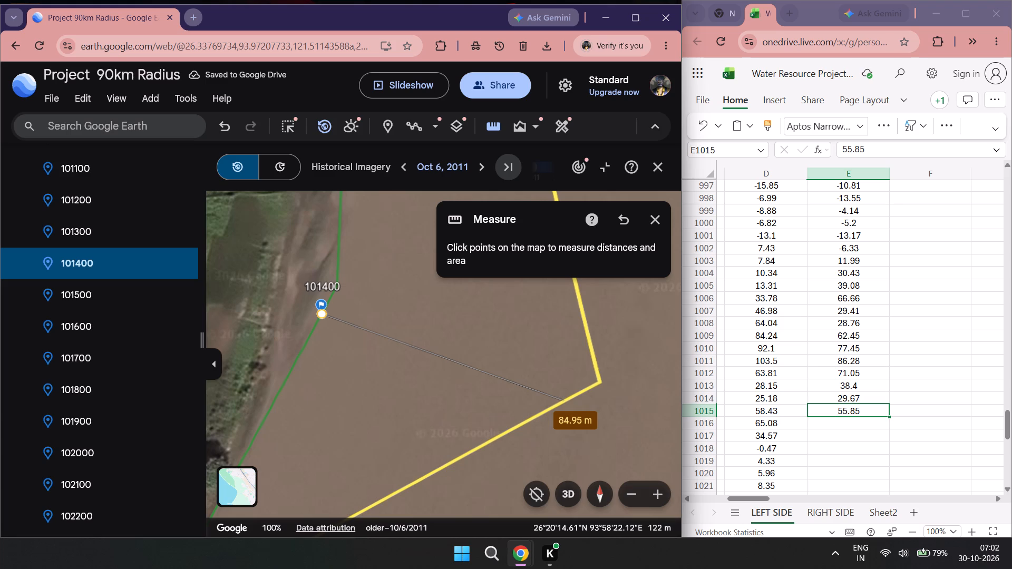
pyautogui.doubleClick(869, 427)
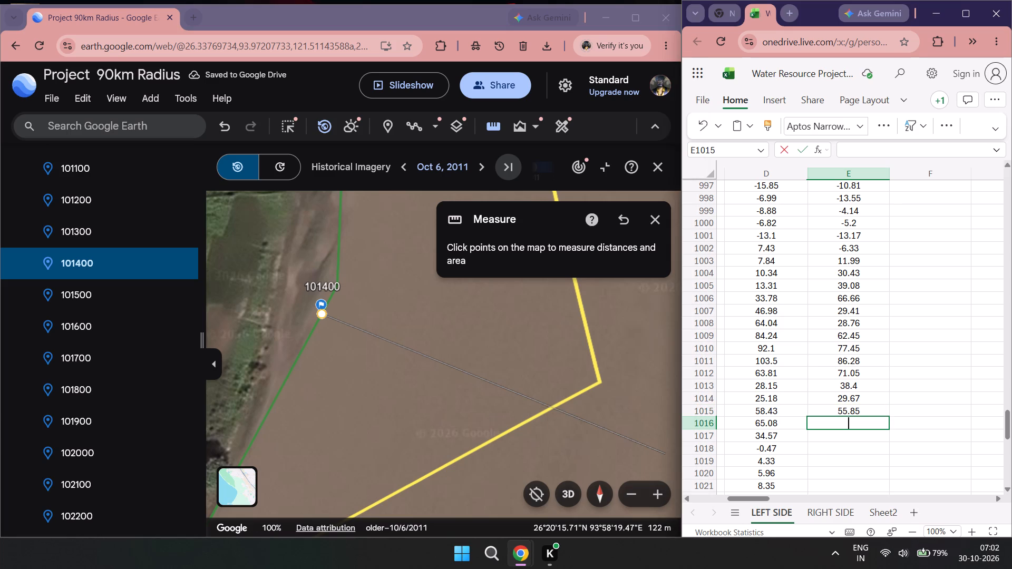
pyautogui.write('84.95')
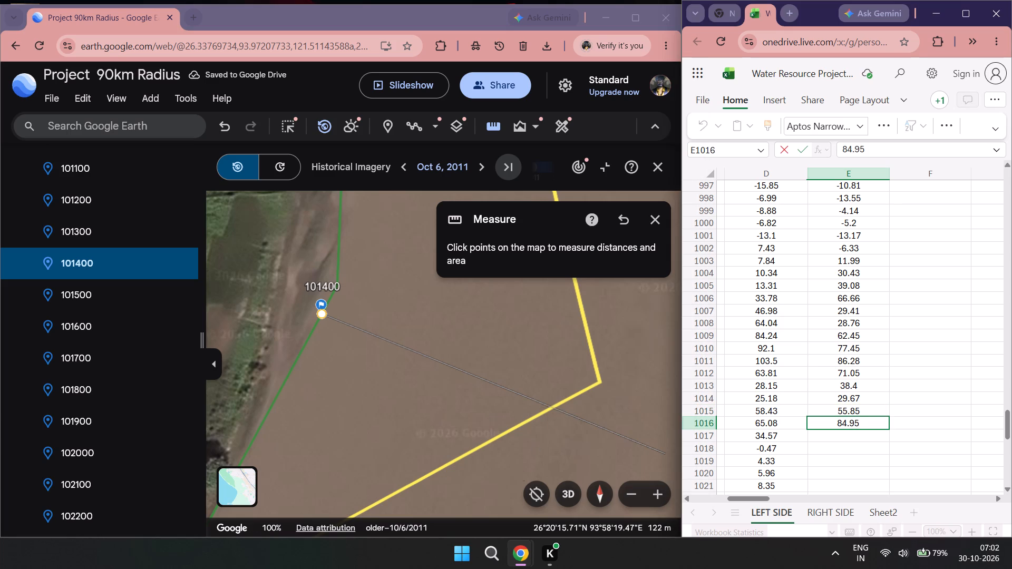
# Fly to the 101500 placemark, measure from its marker to the yellow bank line, and record 11.23 in cell E1017.
pyautogui.doubleClick(106, 300)
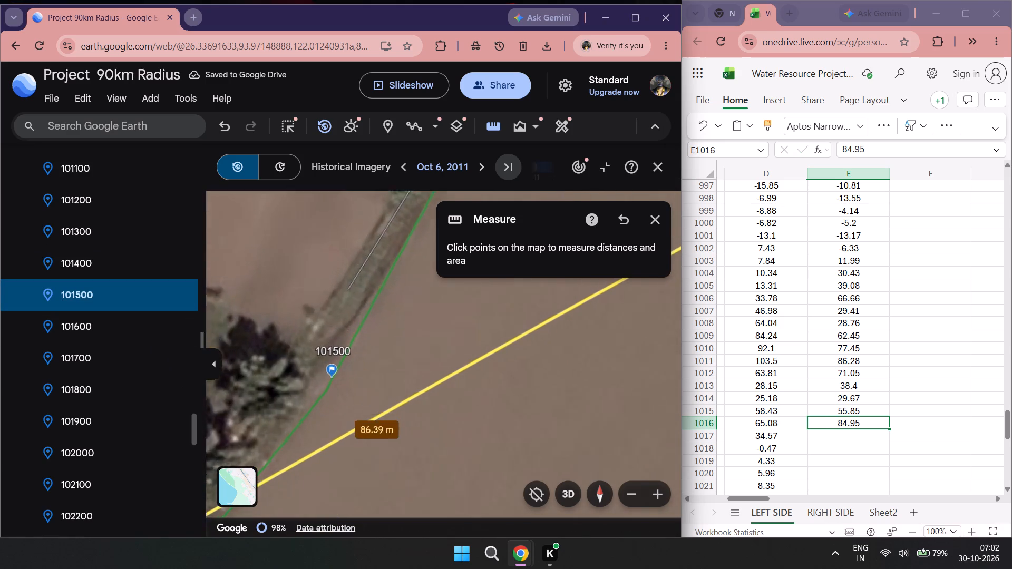
pyautogui.scroll(-1, 366, 418)
pyautogui.doubleClick(486, 126)
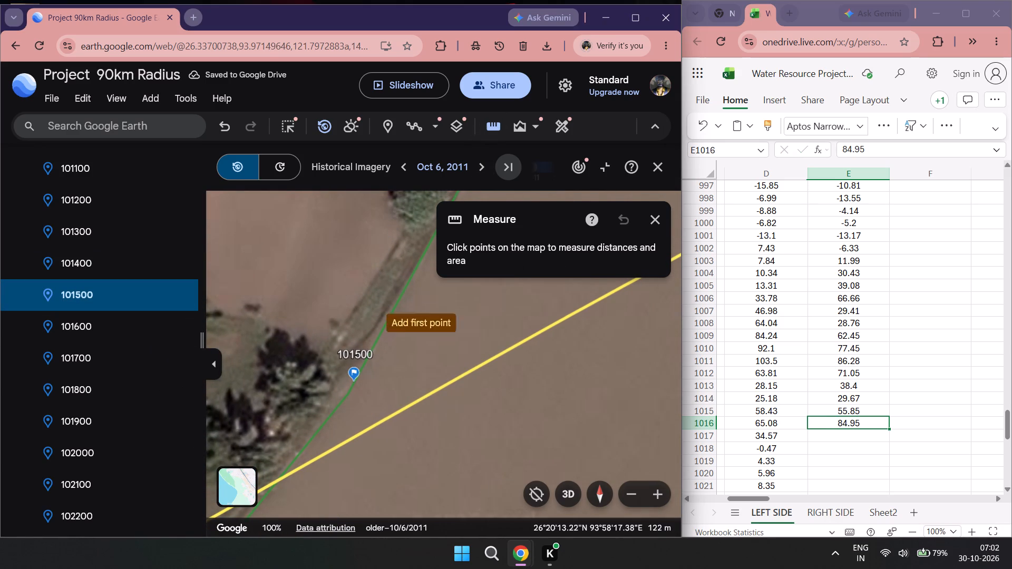
pyautogui.click(353, 382)
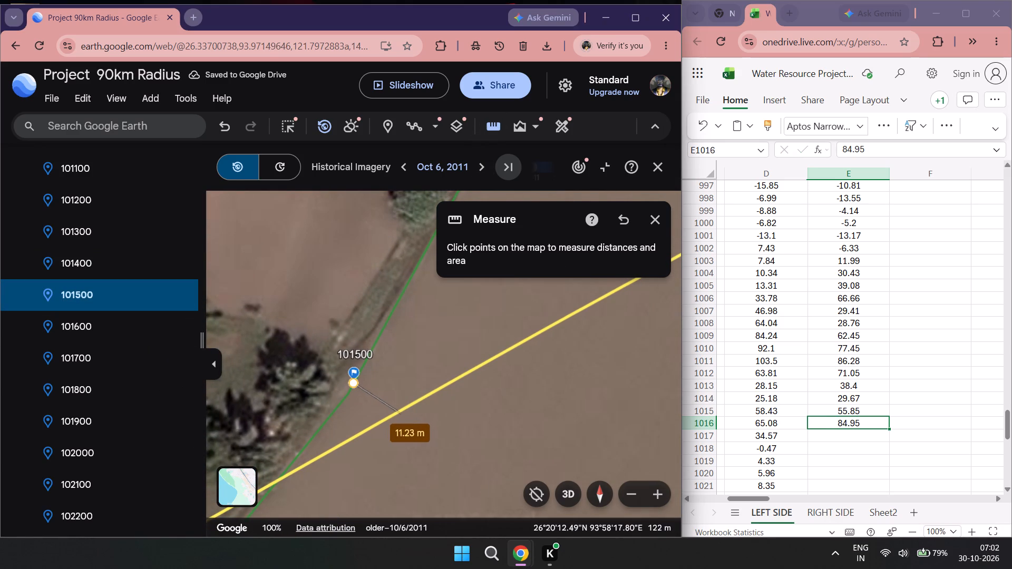
pyautogui.doubleClick(837, 439)
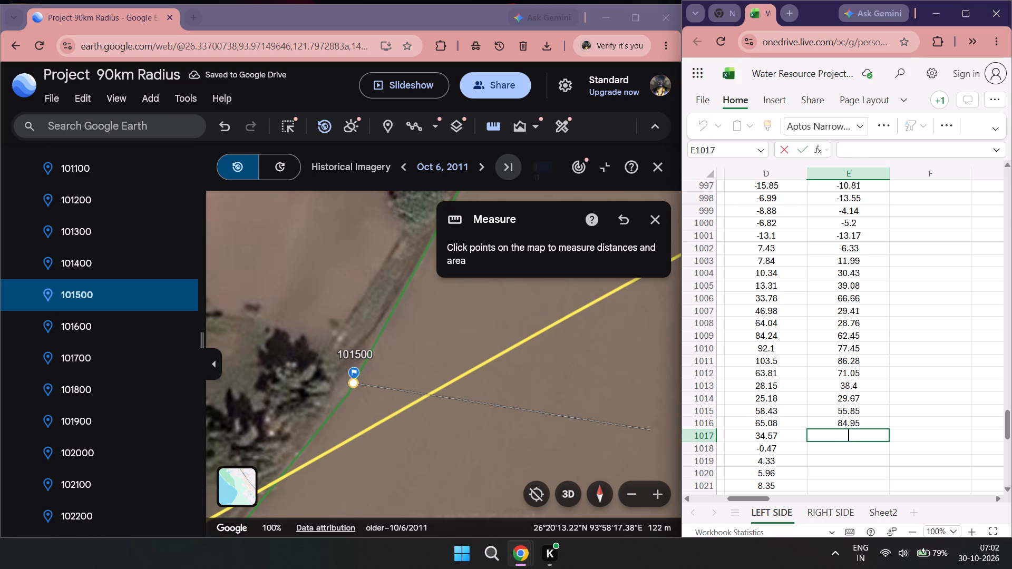
pyautogui.write('11.23')
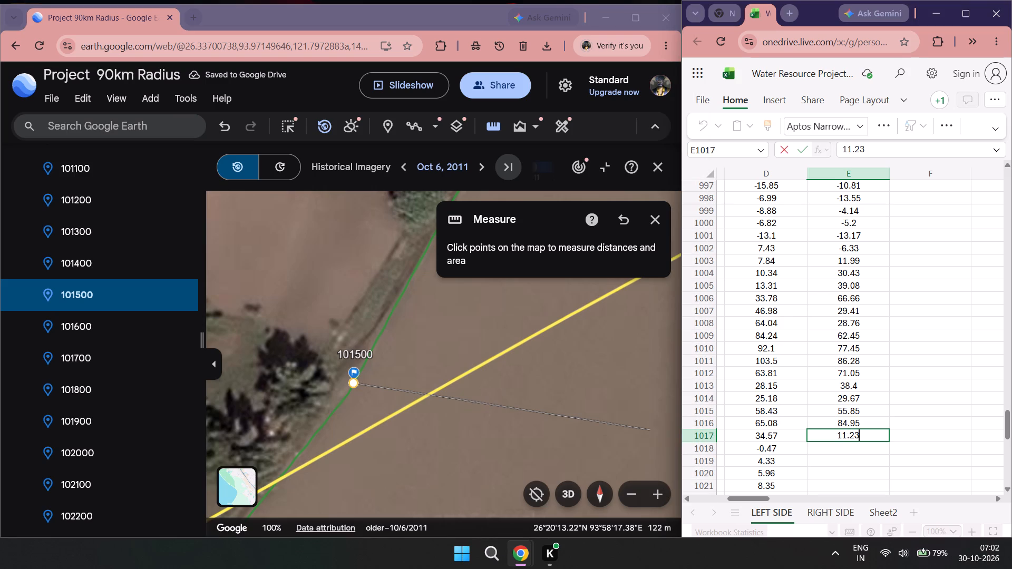
# Fly to the 101600 placemark, measure from its marker to the yellow bank line, and record -18.13 in cell E1018.
pyautogui.doubleClick(78, 319)
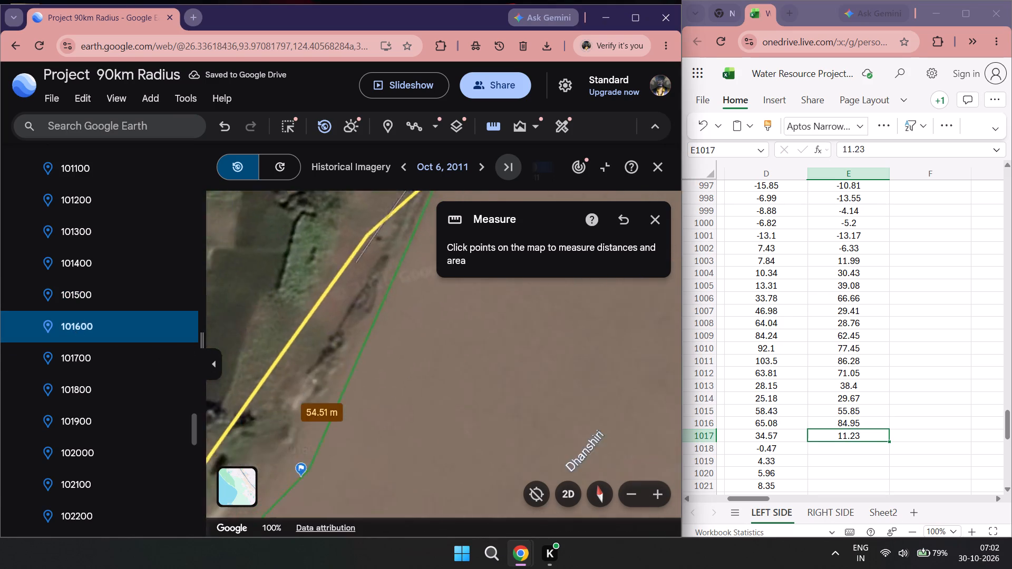
pyautogui.scroll(-2, 346, 404)
pyautogui.doubleClick(488, 125)
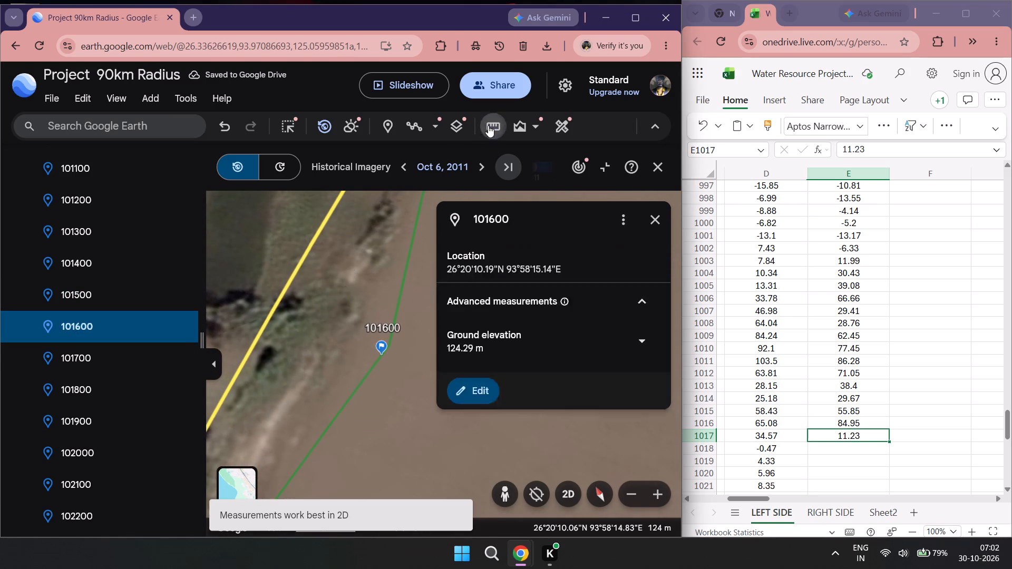
pyautogui.click(380, 365)
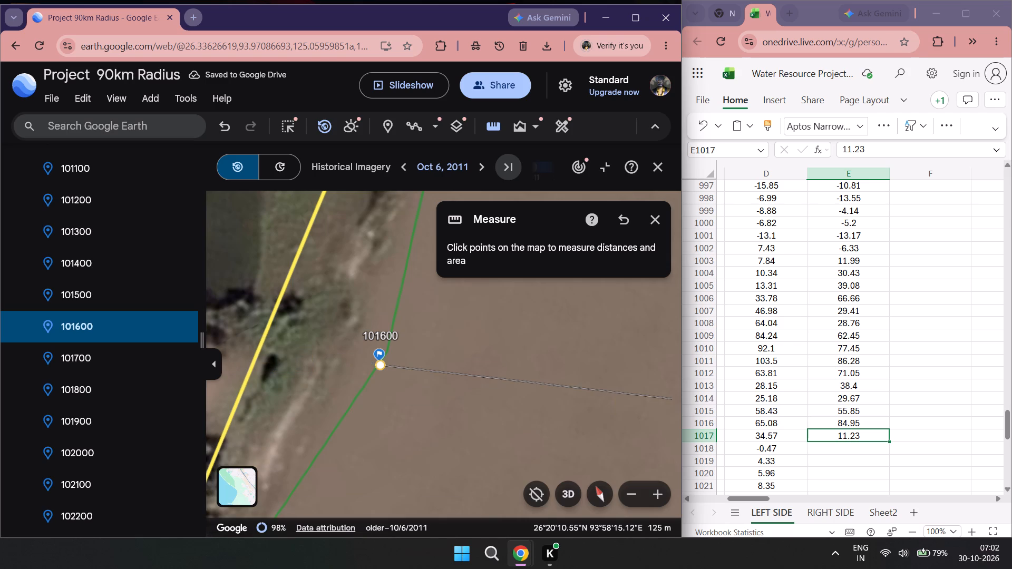
pyautogui.doubleClick(855, 447)
pyautogui.write('-18')
pyautogui.write('.12')
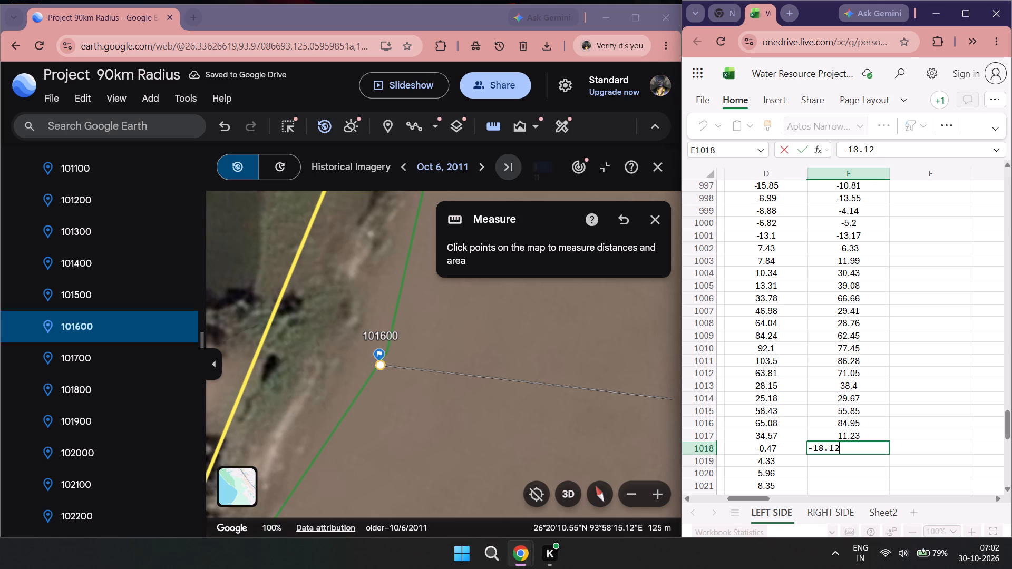
pyautogui.press('BackSpace')
pyautogui.press('3')
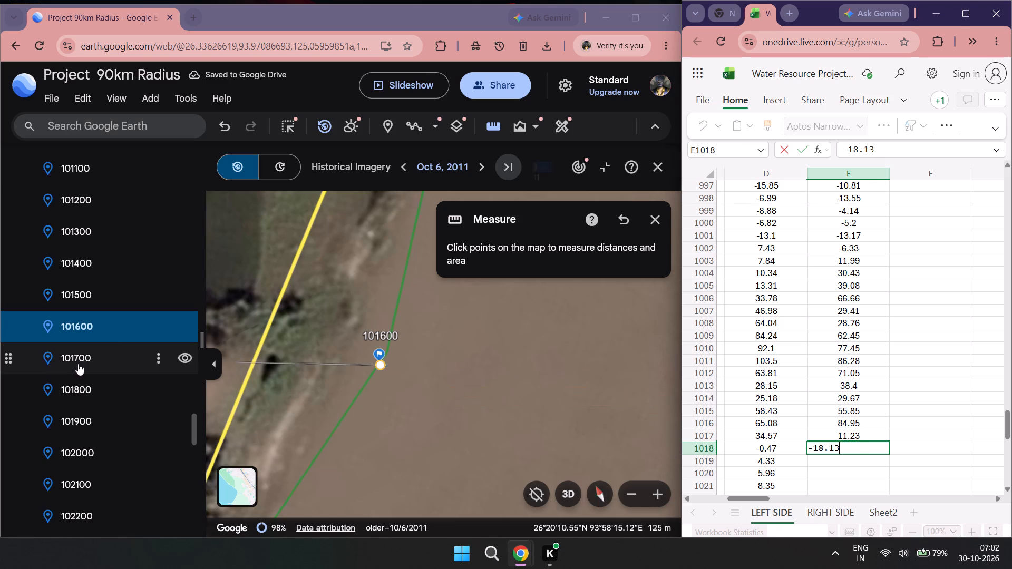
# Fly to the 101700 placemark, measure from its marker to the yellow bank line, and record -7.77 in cell E1019.
pyautogui.doubleClick(78, 364)
pyautogui.scroll(-2, 304, 400)
pyautogui.moveTo(304, 400); pyautogui.dragTo(387, 380)
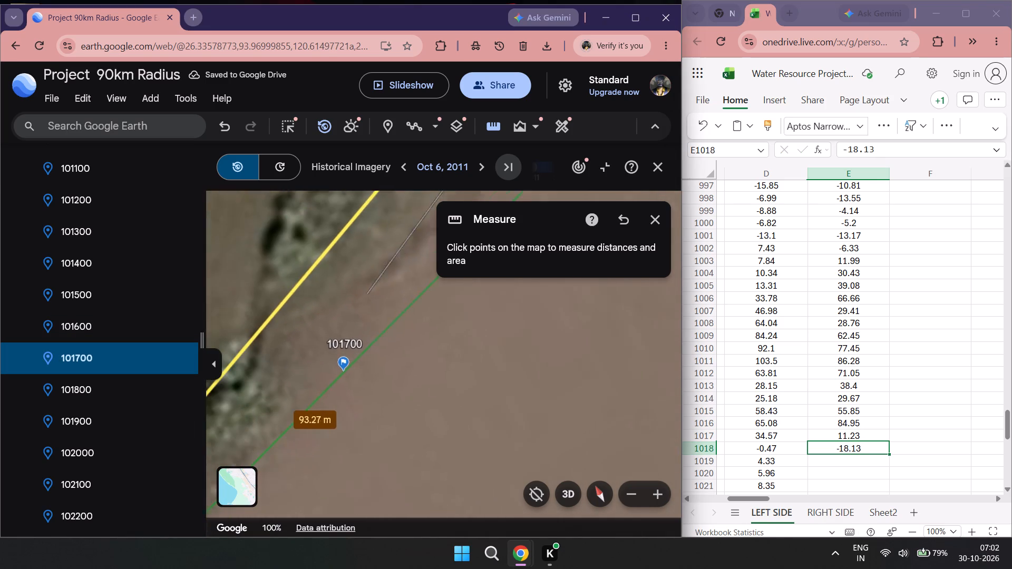
pyautogui.moveTo(387, 380); pyautogui.dragTo(401, 376)
pyautogui.doubleClick(504, 123)
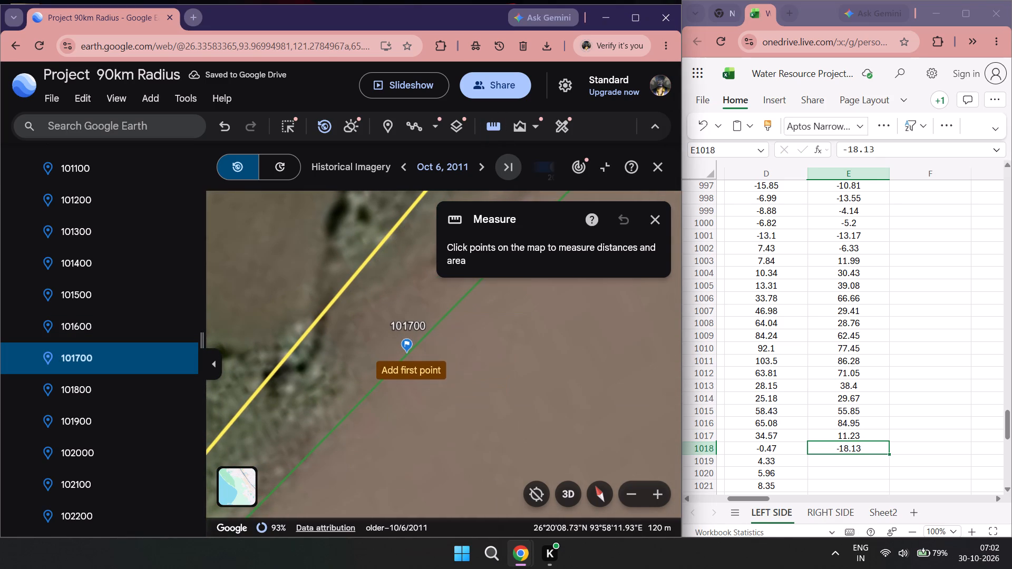
pyautogui.click(406, 353)
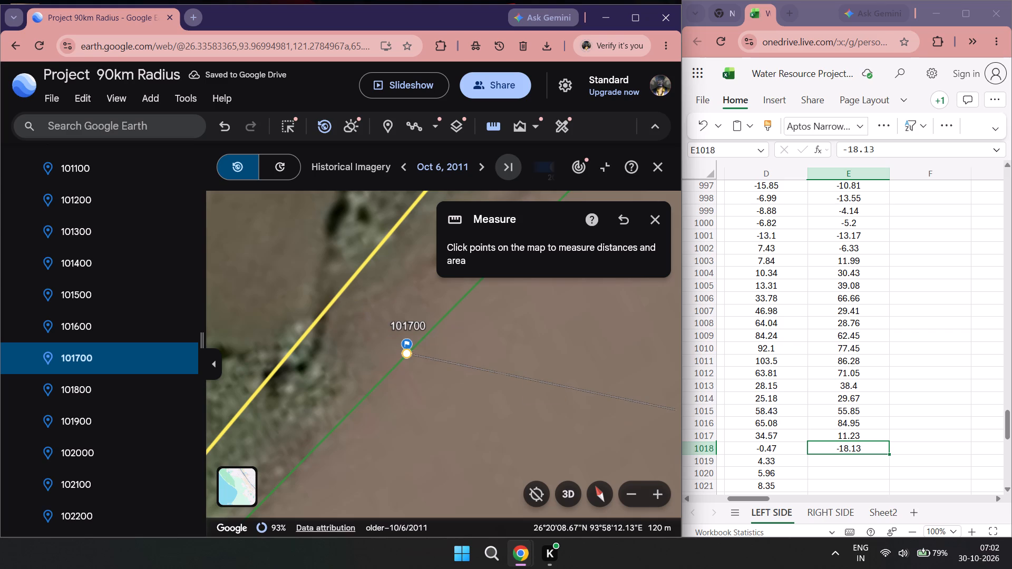
pyautogui.doubleClick(834, 459)
pyautogui.write('7.')
pyautogui.write('77')
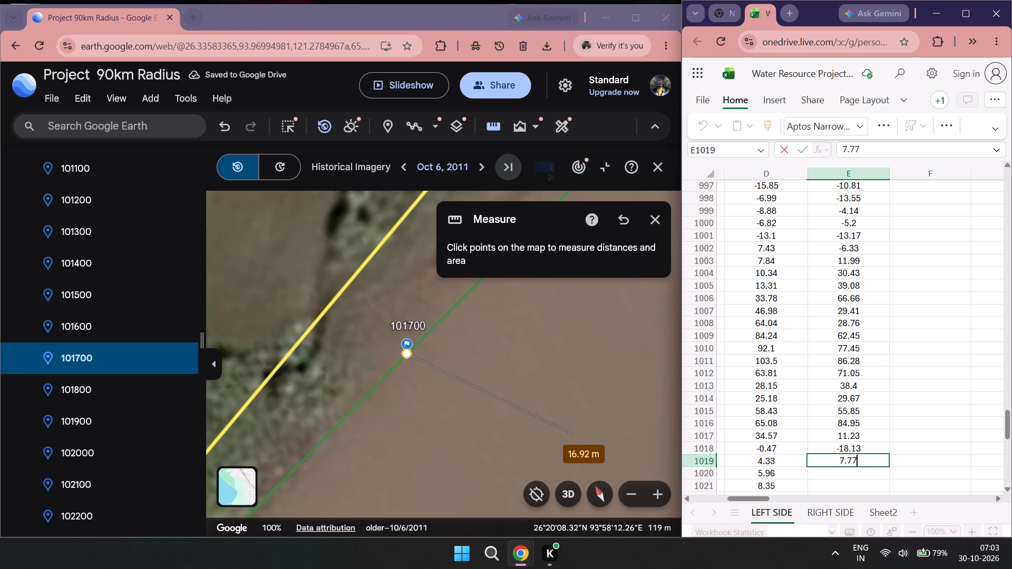
pyautogui.press('BackSpace')
pyautogui.press('BackSpace')
pyautogui.press('BackSpace')
pyautogui.press('BackSpace')
pyautogui.press('-')
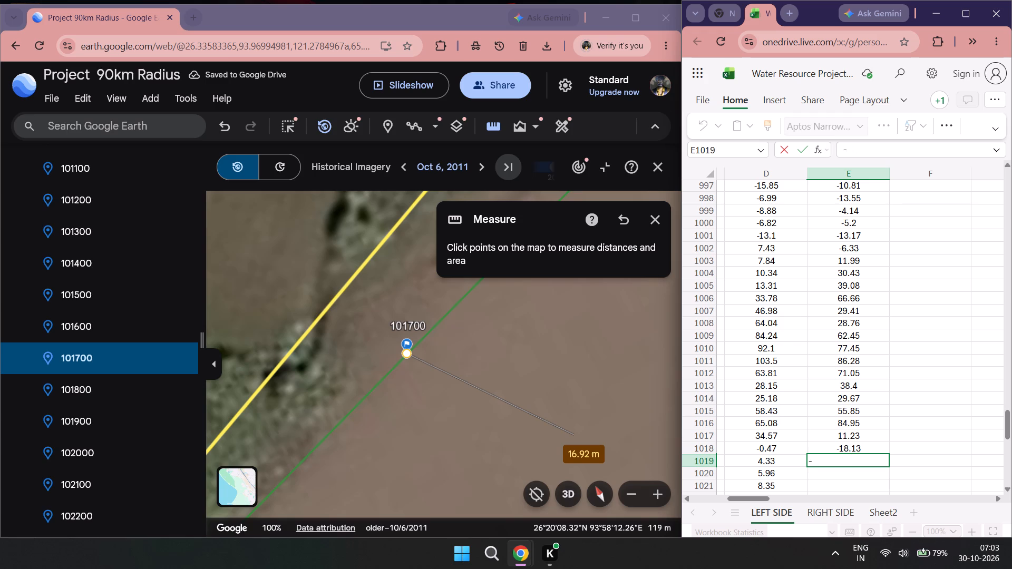
pyautogui.write('7.77')
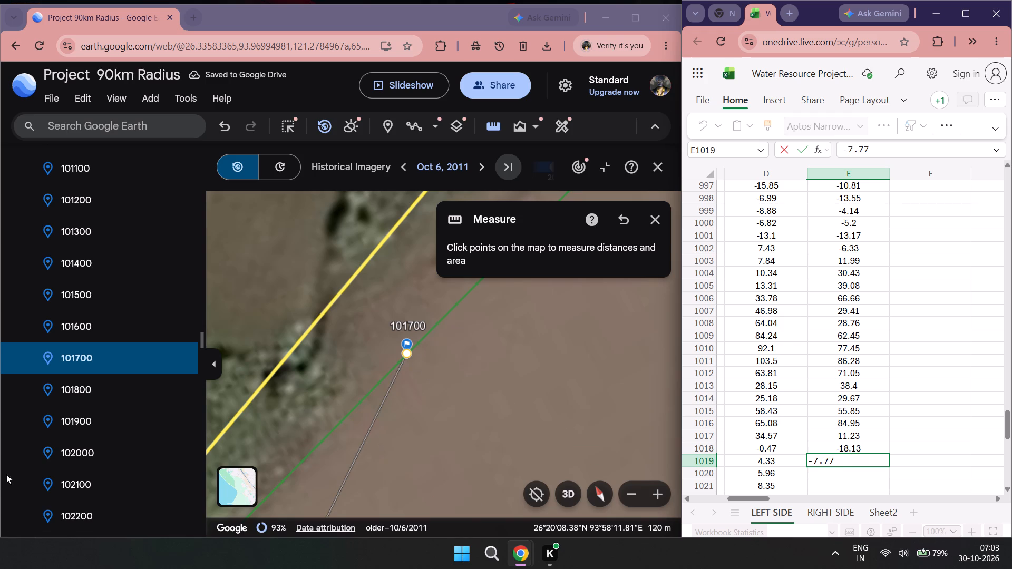
# Fly to the 101800 placemark, measure from its marker to the yellow bank line, and record -0.38 in cell E1020.
pyautogui.doubleClick(66, 389)
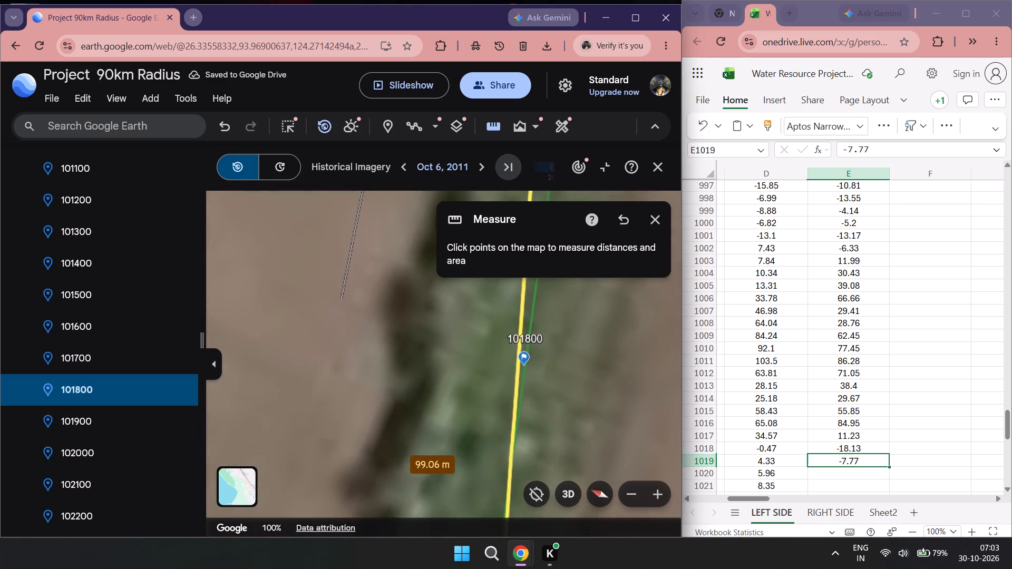
pyautogui.doubleClick(497, 119)
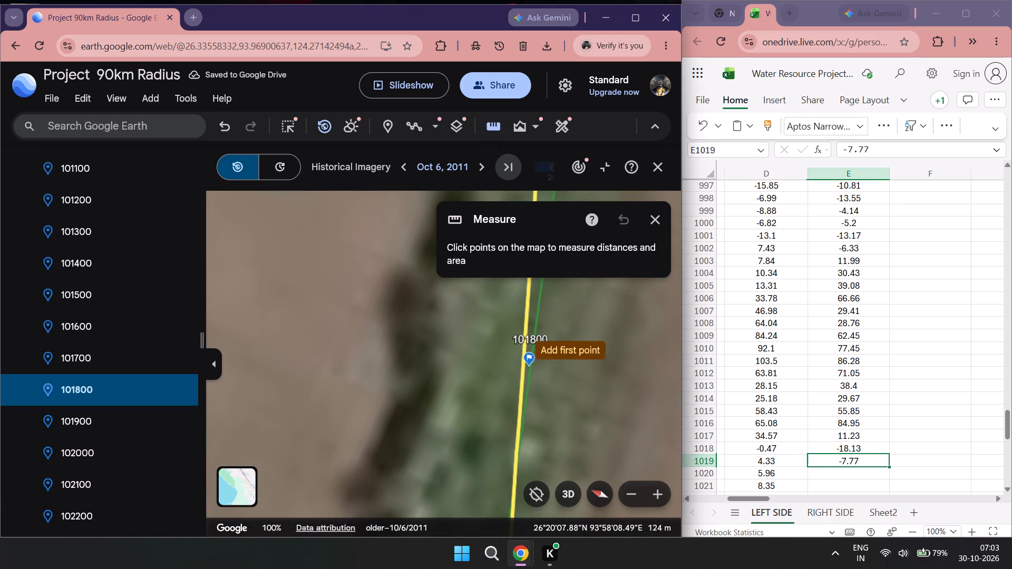
pyautogui.click(532, 369)
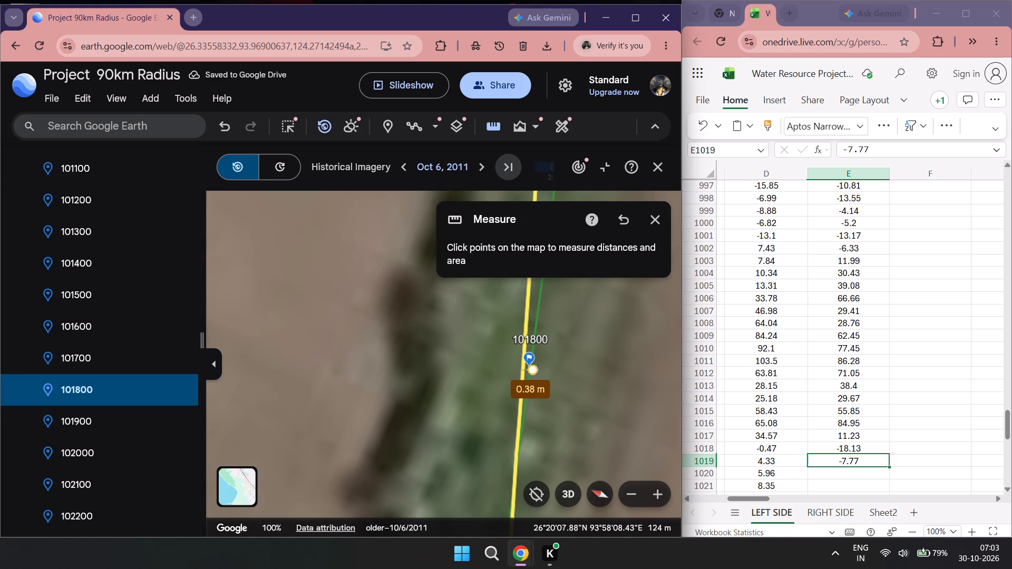
pyautogui.scroll(-3, 830, 359)
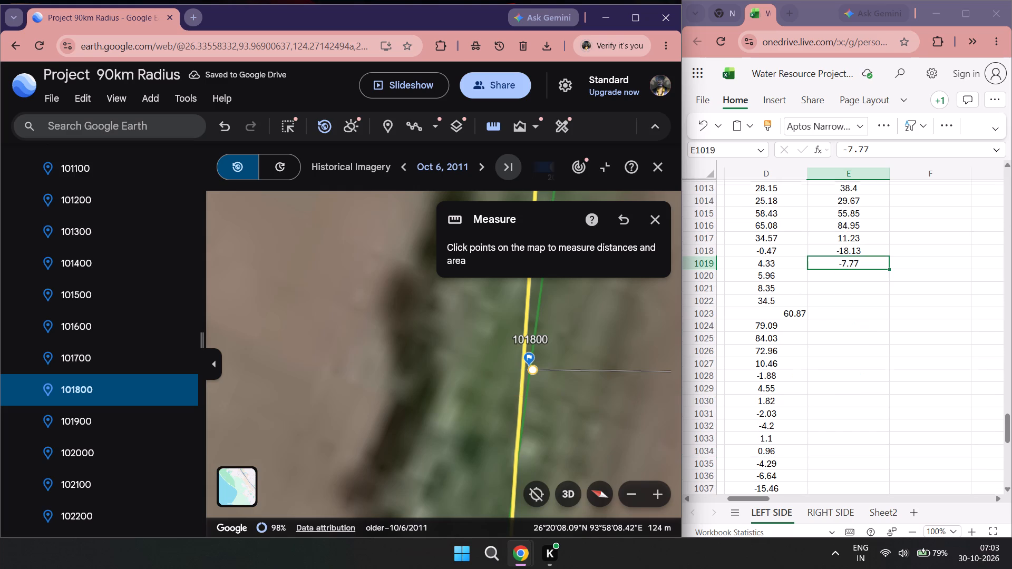
pyautogui.doubleClick(821, 281)
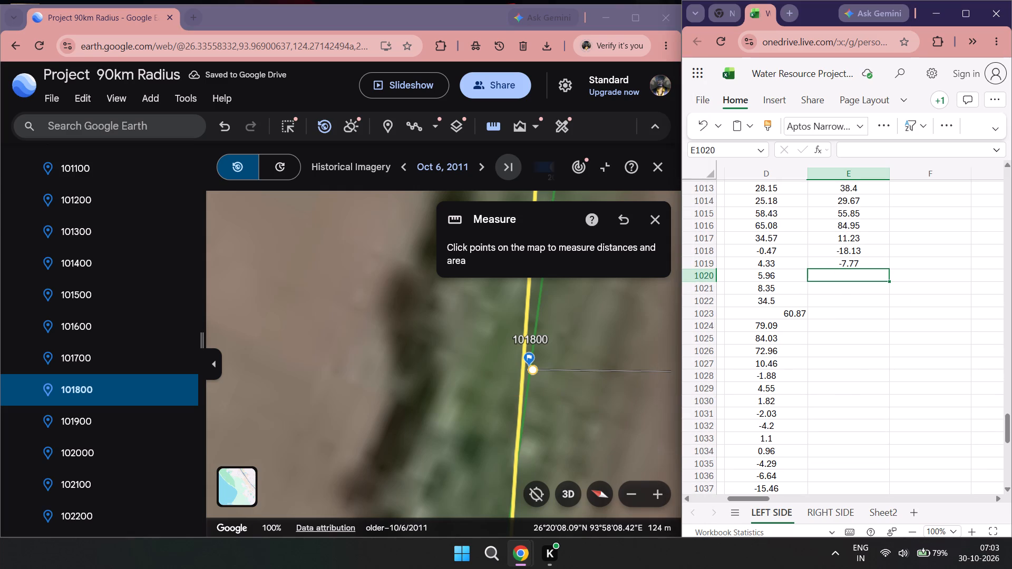
pyautogui.doubleClick(829, 273)
pyautogui.write('-0.3')
pyautogui.press('8')
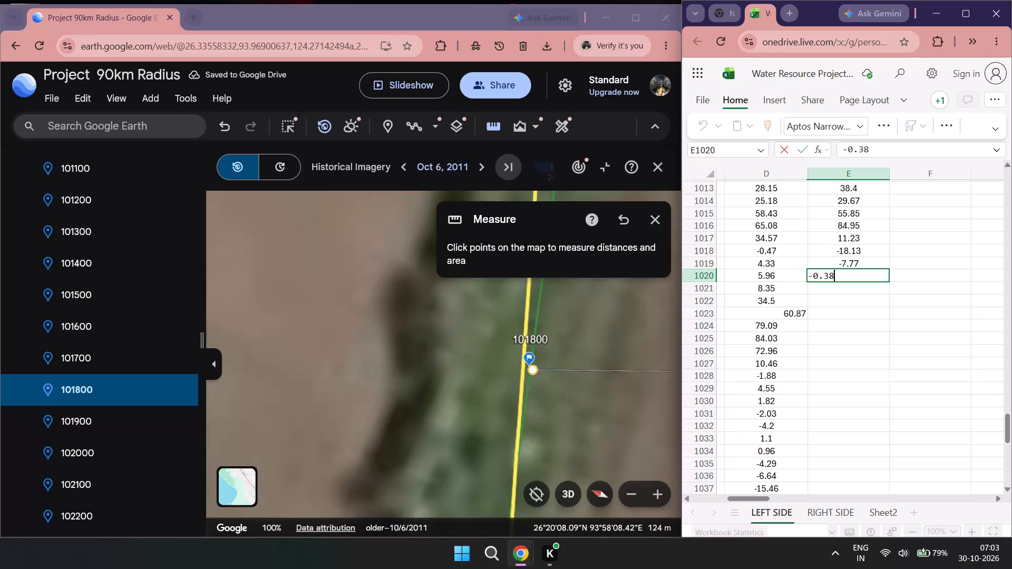
# Fly to the 101900 placemark, measure from its marker to the yellow bank line, and record 6.16 in cell E1021.
pyautogui.doubleClick(53, 420)
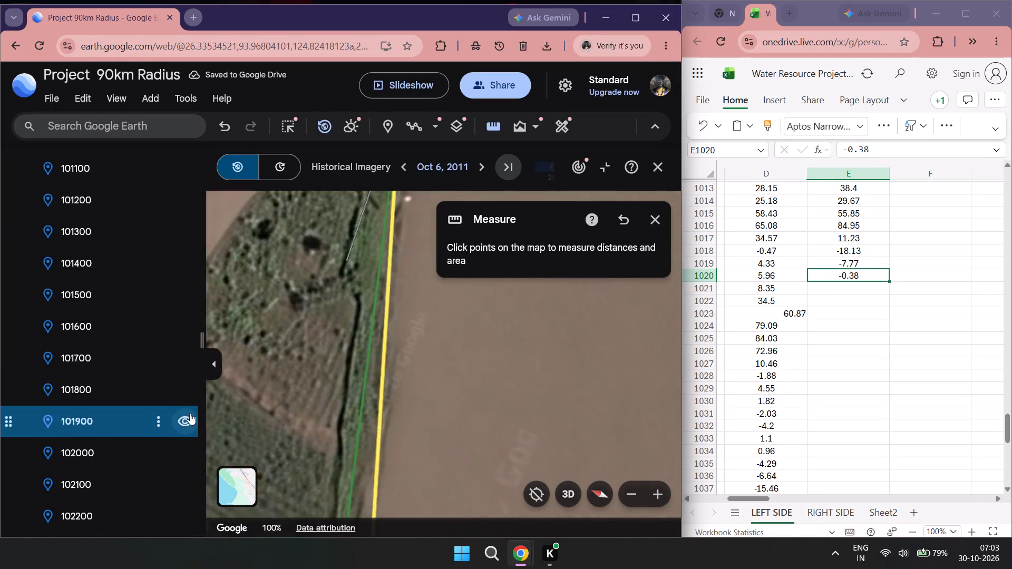
pyautogui.scroll(-3, 458, 417)
pyautogui.moveTo(411, 410); pyautogui.dragTo(382, 375)
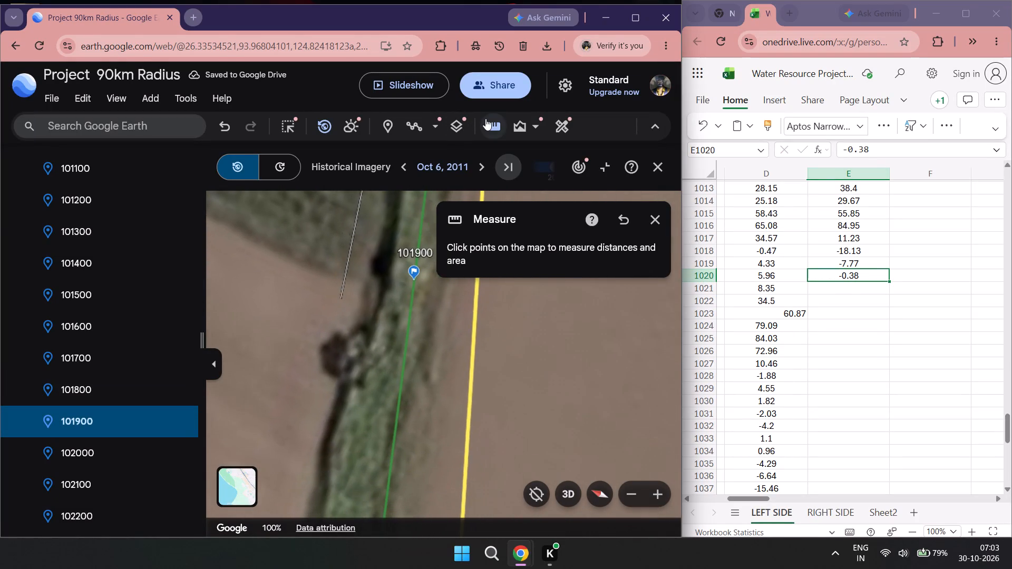
pyautogui.doubleClick(487, 119)
pyautogui.click(413, 282)
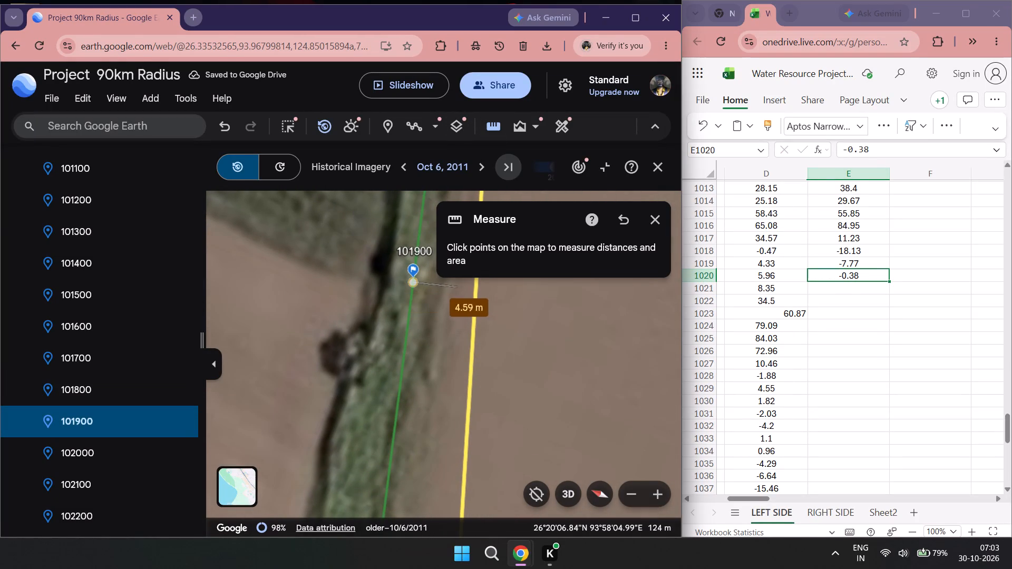
pyautogui.doubleClick(861, 289)
pyautogui.write('6.16')
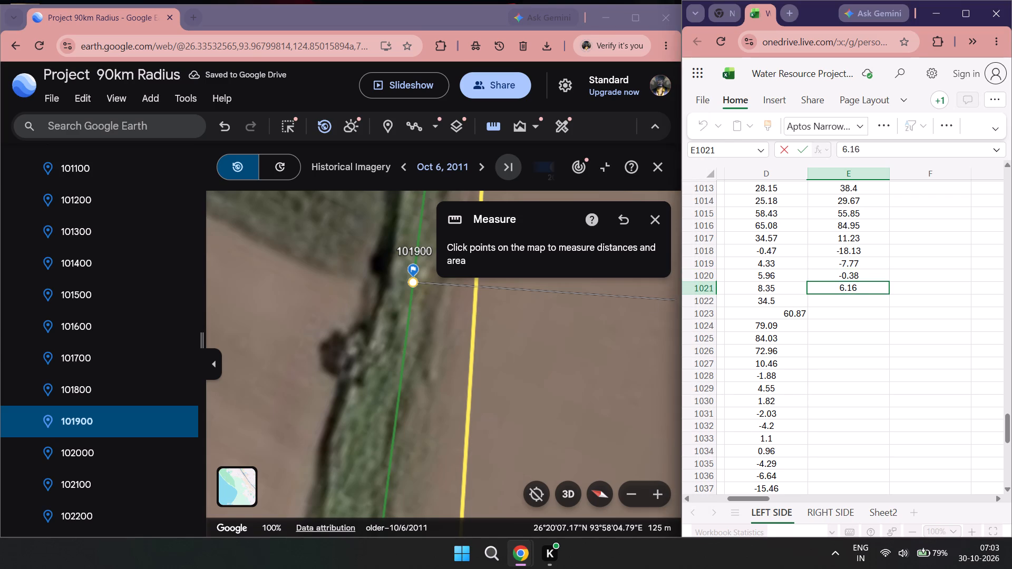
# Fly to the 102000 placemark, measure from its marker to the yellow bank line, and record 26.41 in cell E1022.
pyautogui.doubleClick(71, 454)
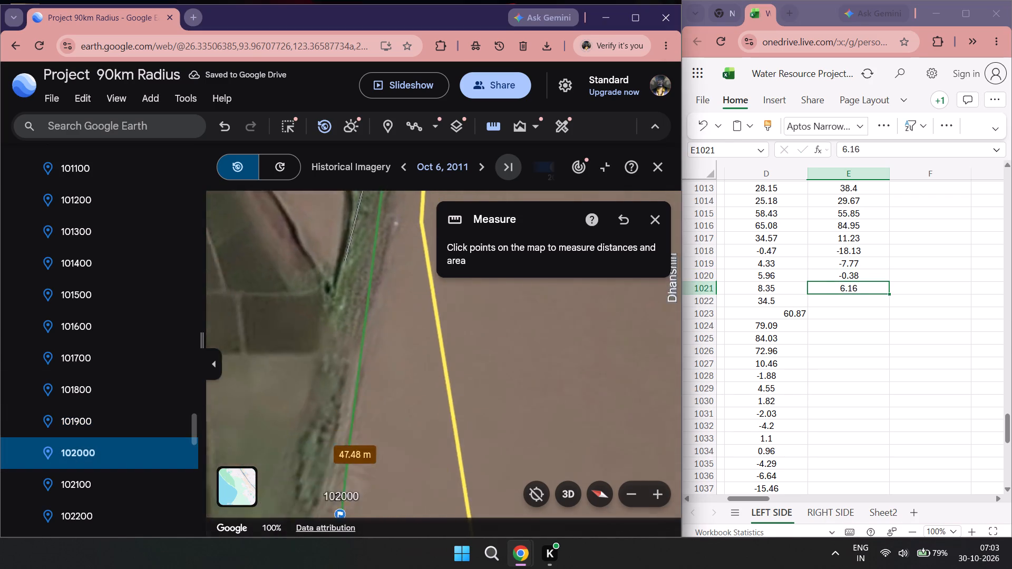
pyautogui.scroll(-3, 395, 444)
pyautogui.moveTo(383, 420); pyautogui.dragTo(351, 367)
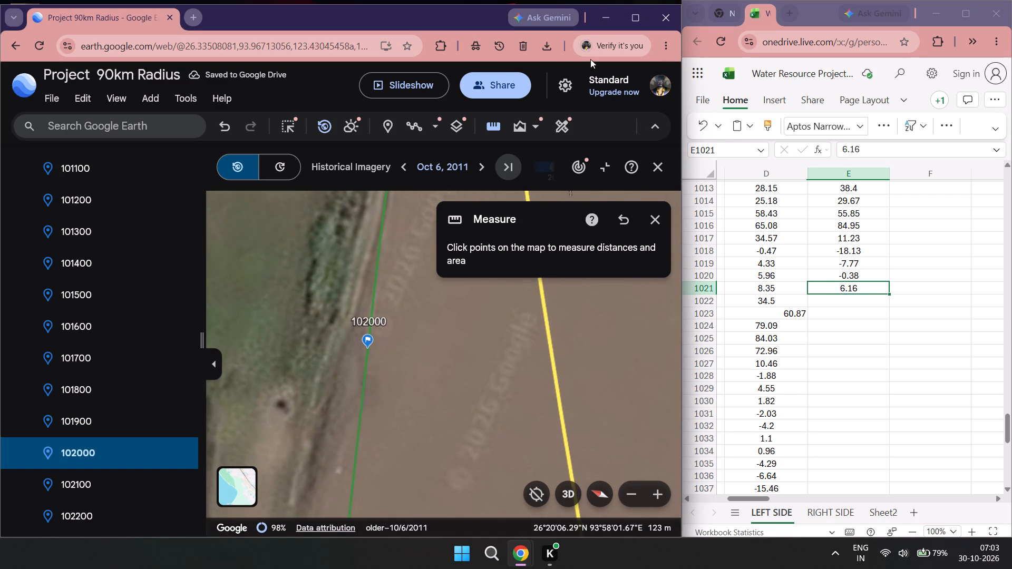
pyautogui.doubleClick(489, 123)
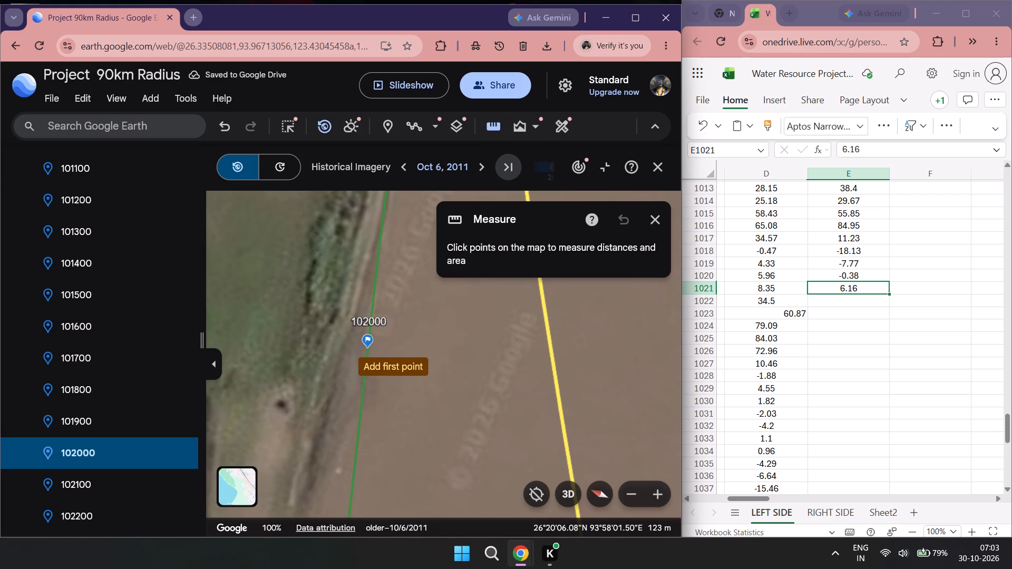
pyautogui.click(369, 350)
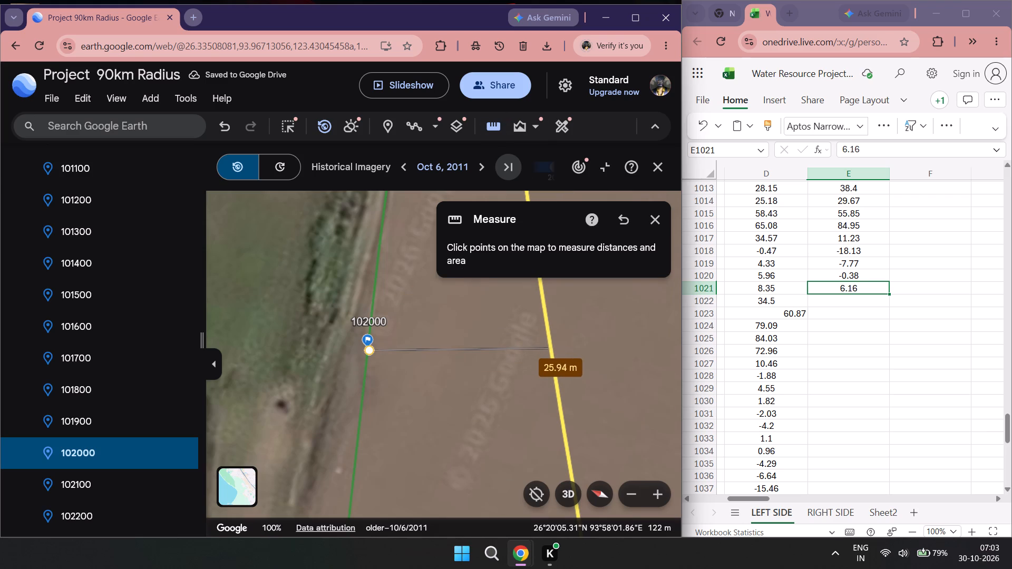
pyautogui.doubleClick(863, 302)
pyautogui.write('26.')
pyautogui.press('4')
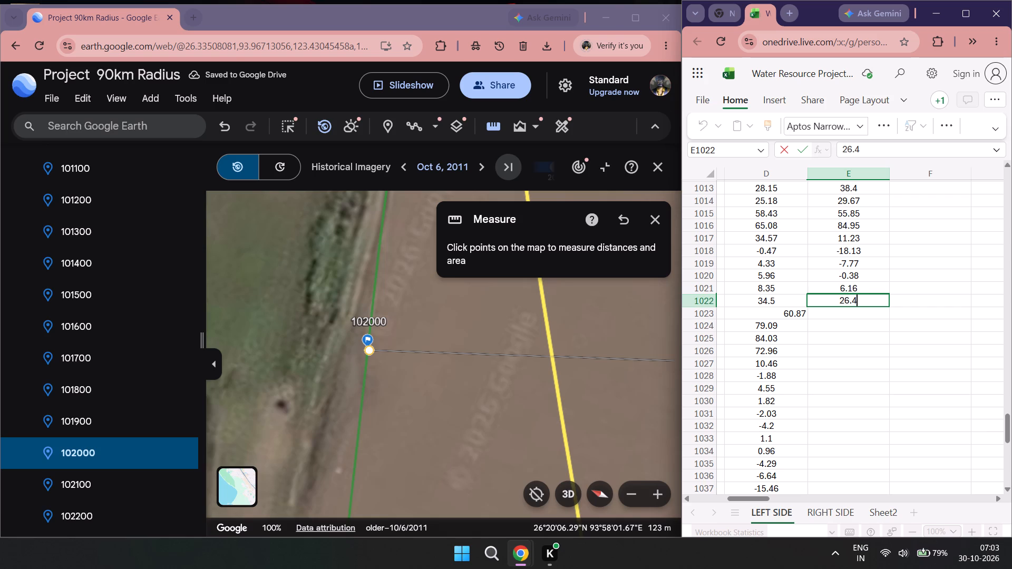
pyautogui.press('1')
# Fly to the 102100 placemark, measure from its marker to the yellow bank line, and record 54.31 in cell E1023.
pyautogui.doubleClick(124, 473)
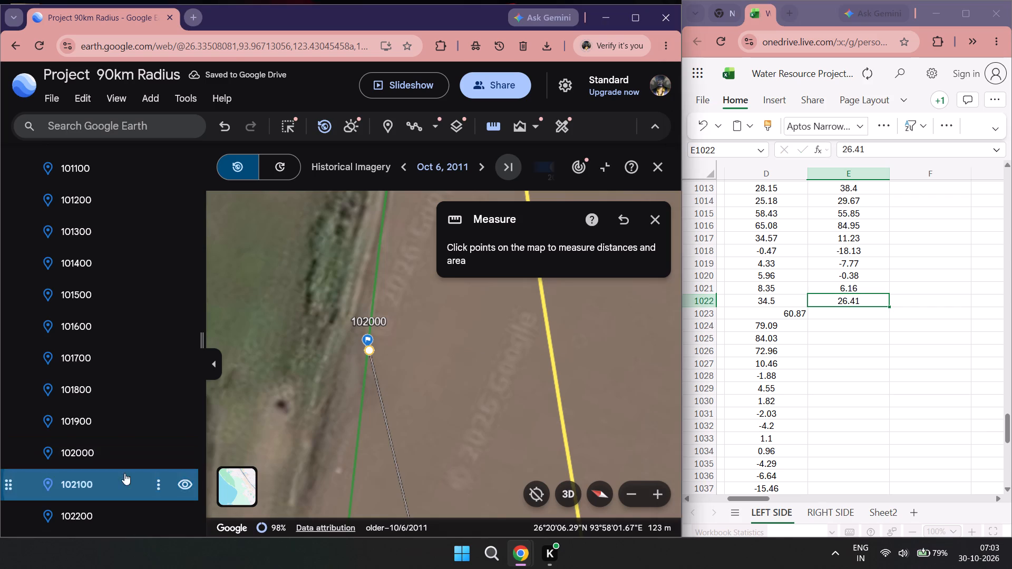
pyautogui.scroll(-4, 421, 453)
pyautogui.moveTo(458, 420); pyautogui.dragTo(401, 382)
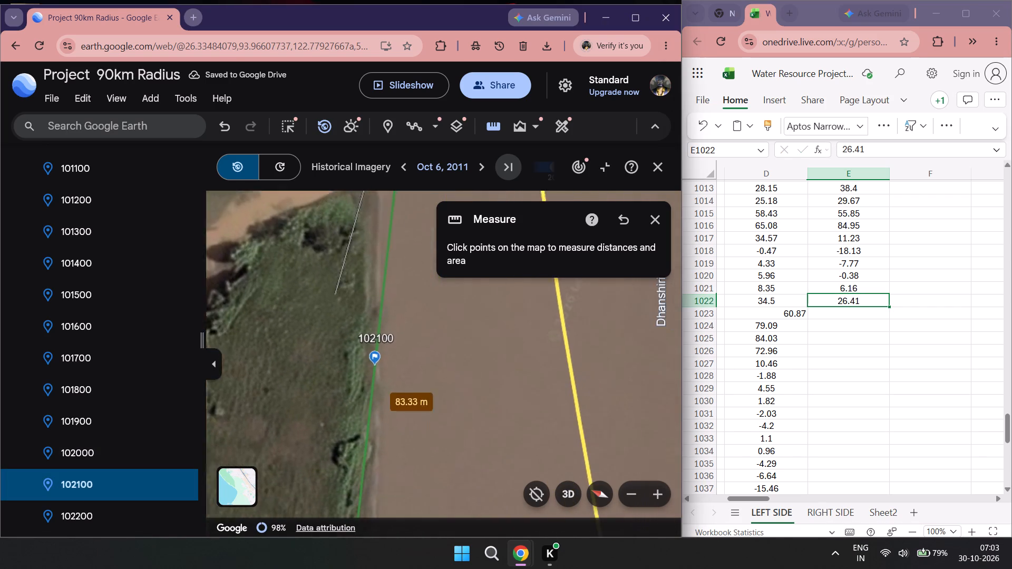
pyautogui.click(492, 123)
pyautogui.click(490, 124)
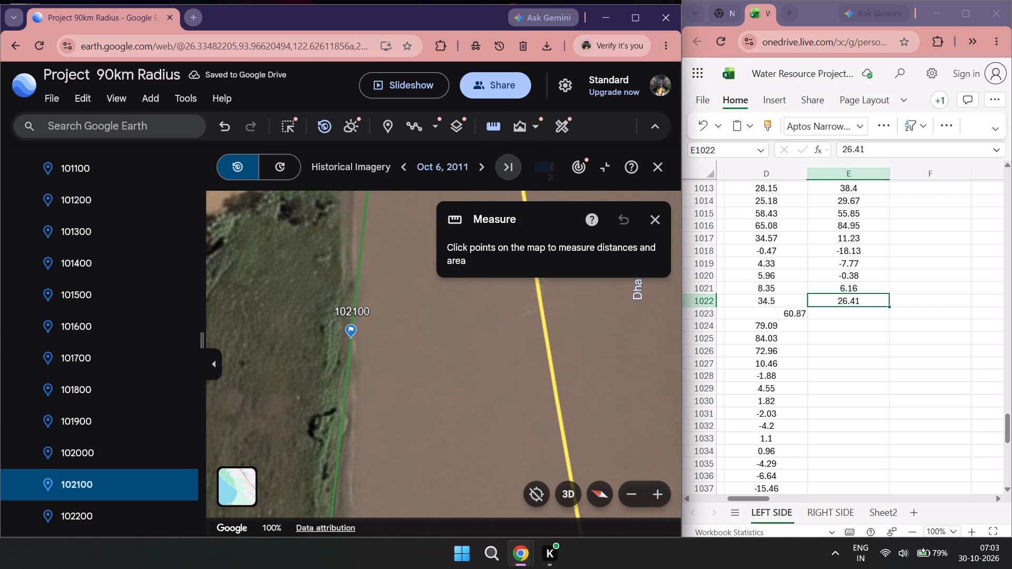
pyautogui.click(351, 339)
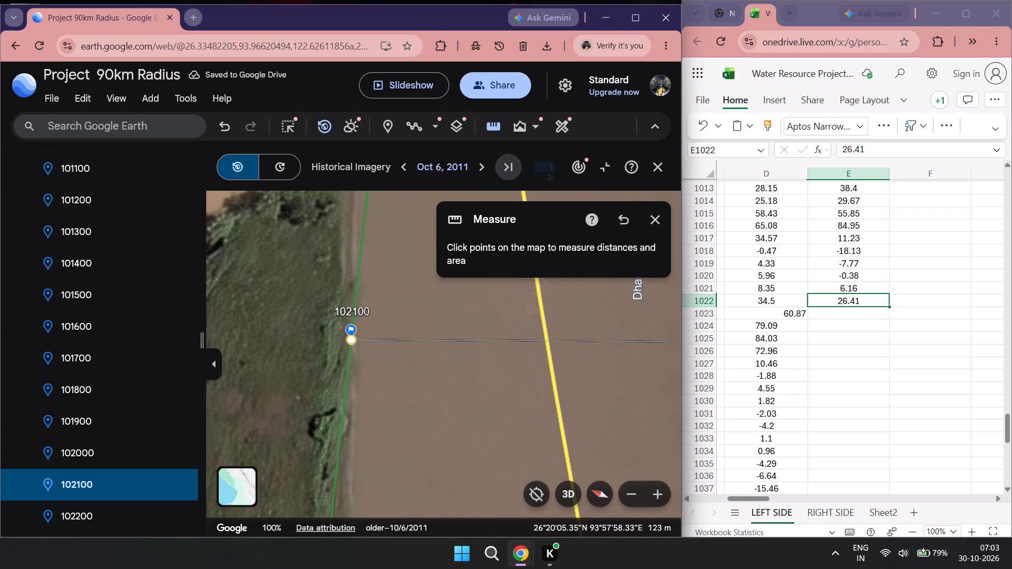
pyautogui.doubleClick(864, 316)
pyautogui.write('54')
pyautogui.write('.31')
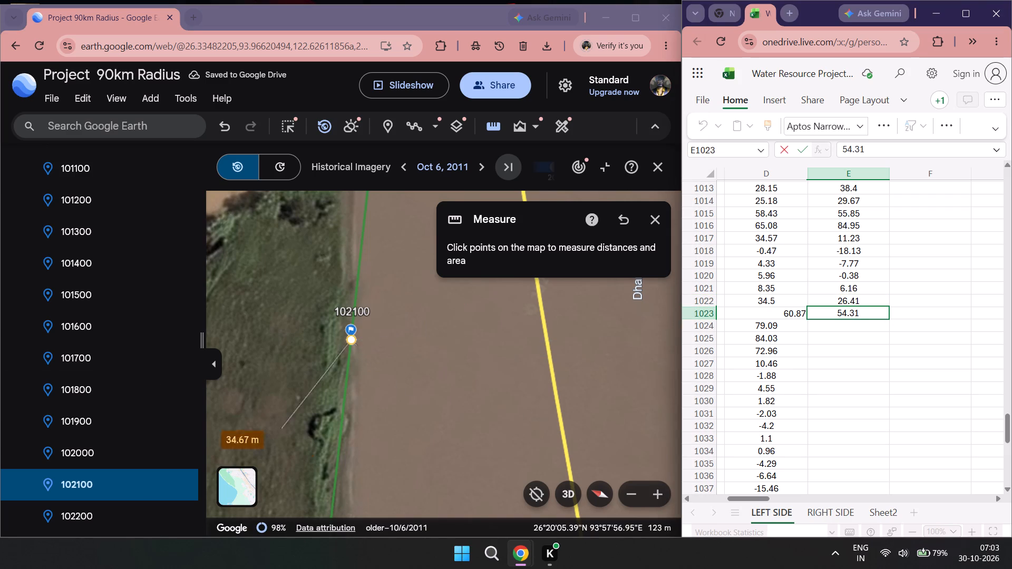
# Fly to the 102200 placemark, measure from its marker to the yellow bank line, and record 74.13 in cell E1024.
pyautogui.scroll(-5, 110, 369)
pyautogui.doubleClick(61, 249)
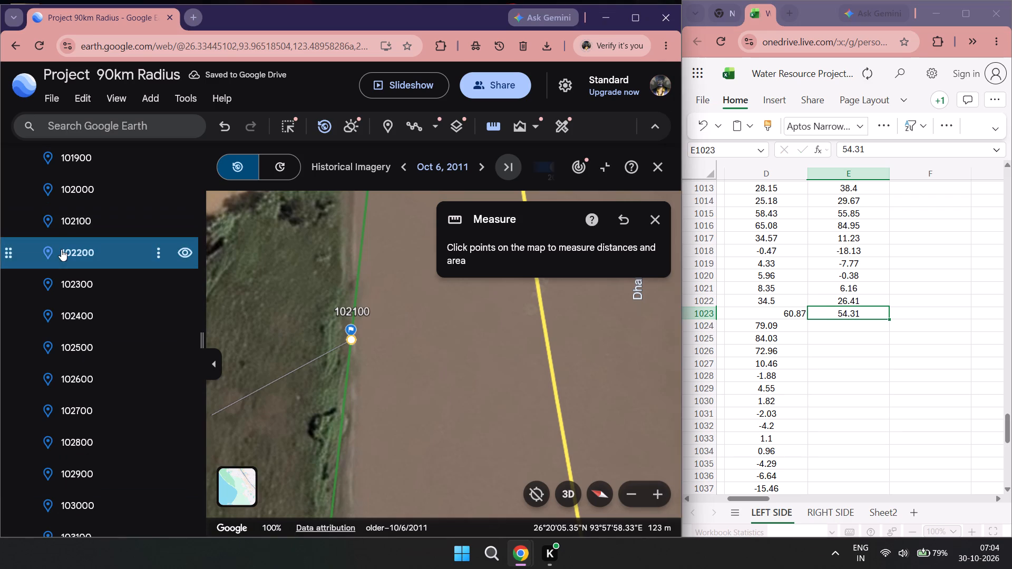
pyautogui.scroll(-4, 342, 353)
pyautogui.doubleClick(491, 130)
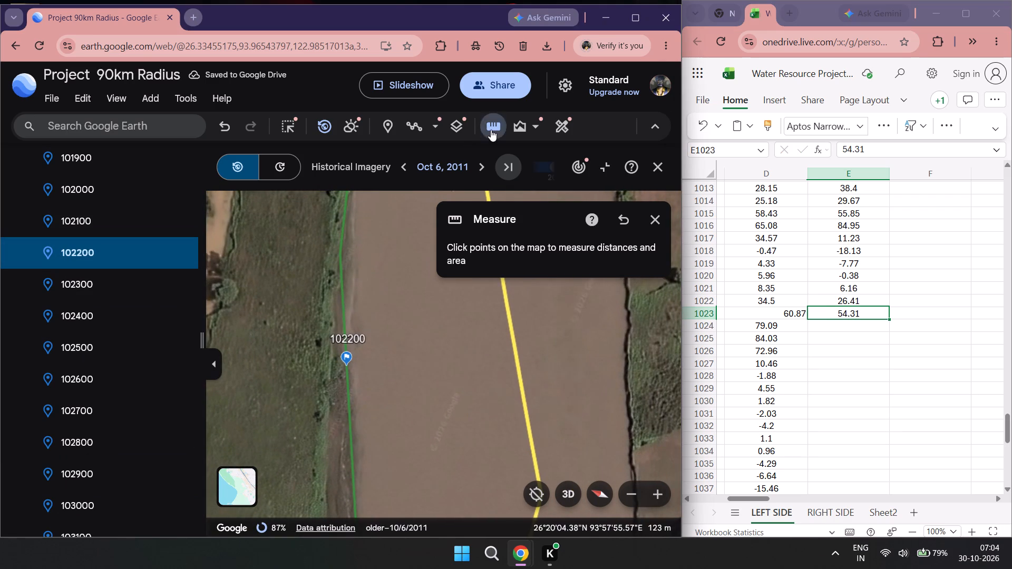
pyautogui.click(346, 366)
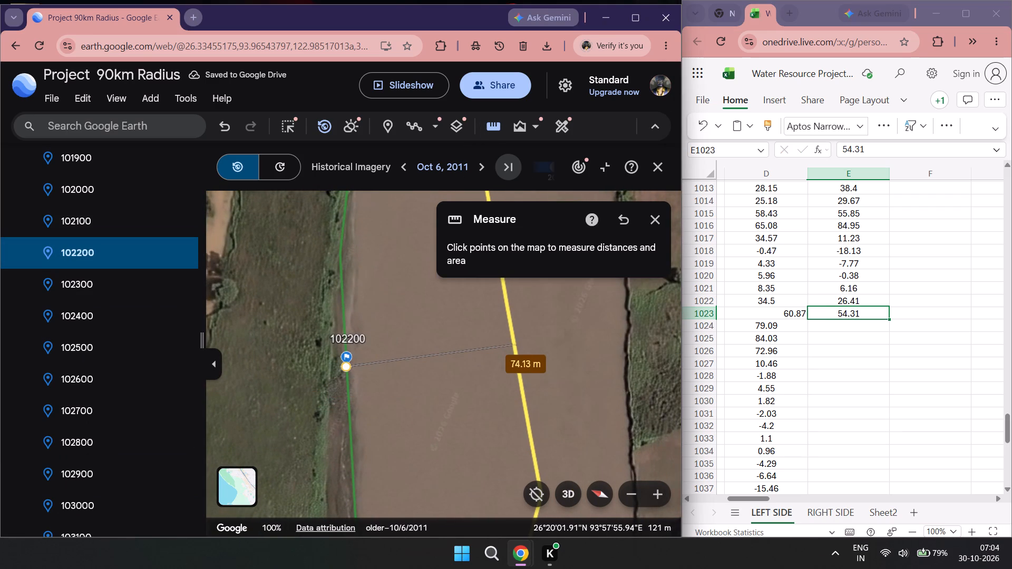
pyautogui.click(865, 331)
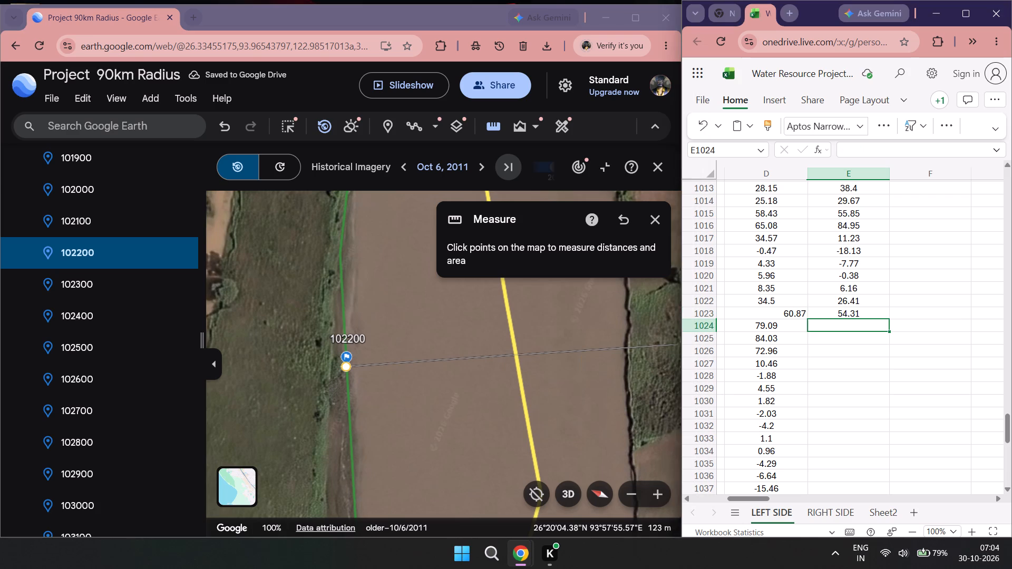
pyautogui.doubleClick(863, 331)
pyautogui.doubleClick(850, 327)
pyautogui.press('7')
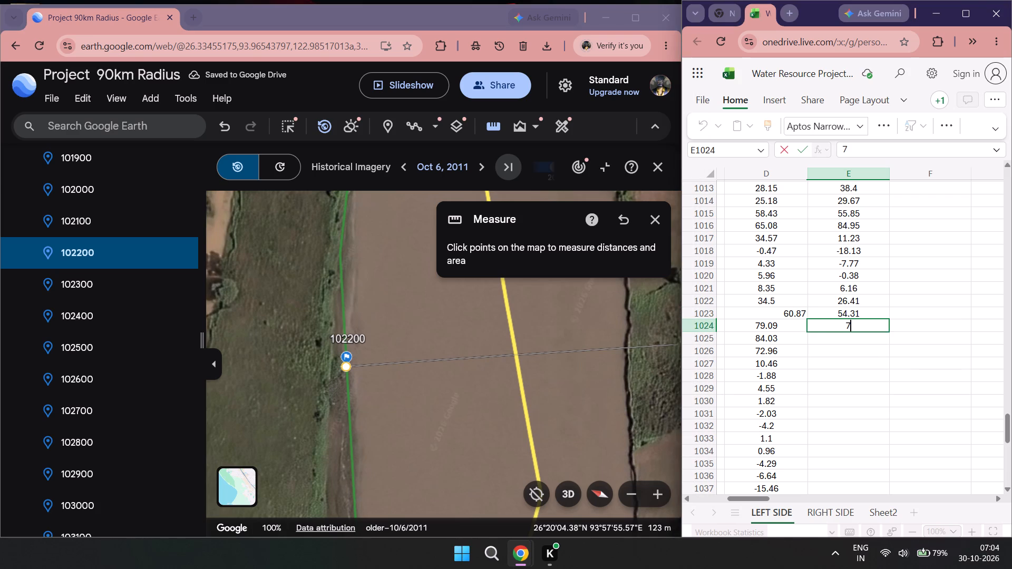
pyautogui.write('4.13')
# Fly to the 102300 placemark, measure from its marker to the yellow bank line, and record 69.32 in cell E1025.
pyautogui.doubleClick(94, 278)
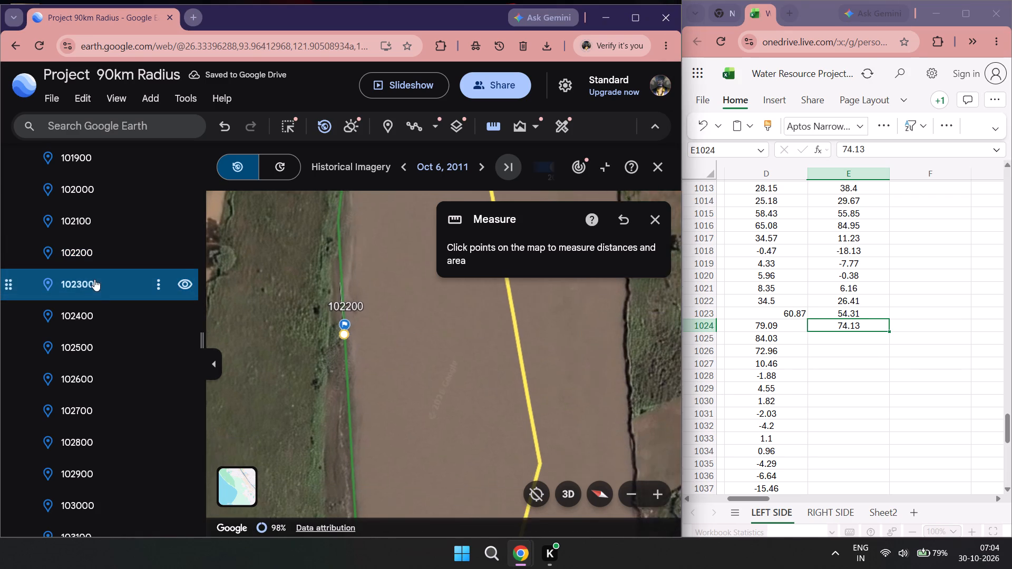
pyautogui.scroll(-3, 352, 364)
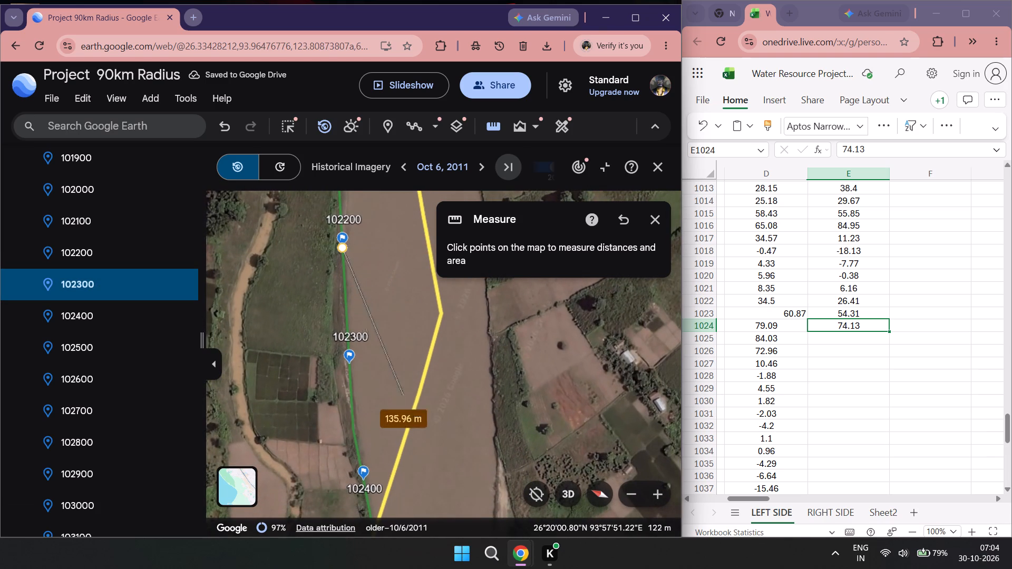
pyautogui.doubleClick(495, 126)
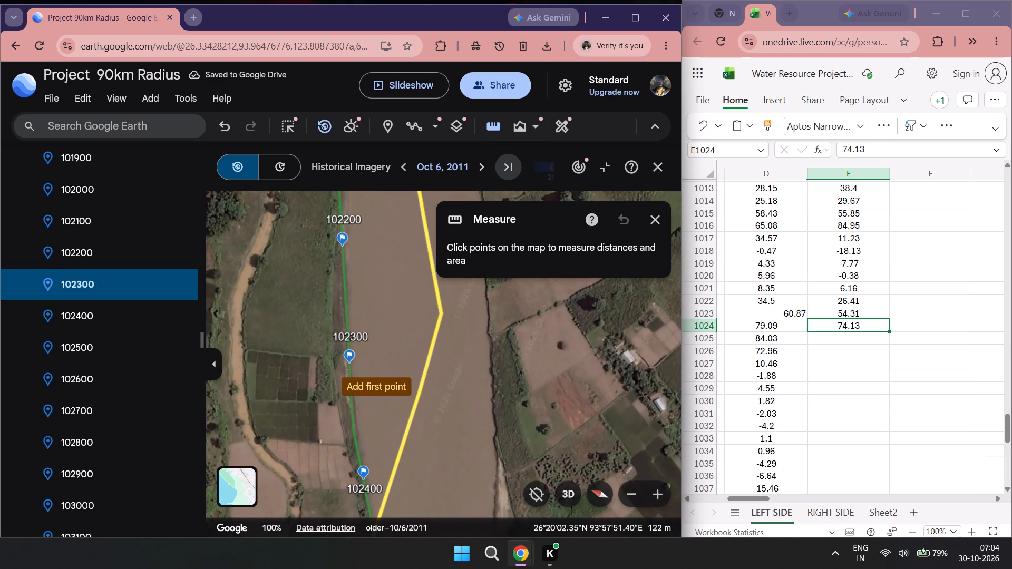
pyautogui.click(348, 367)
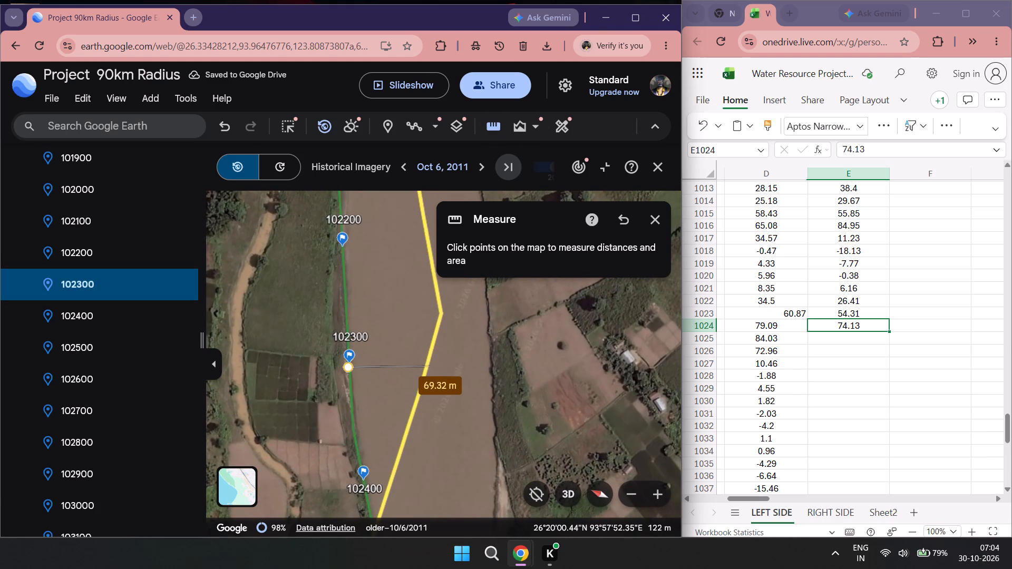
pyautogui.doubleClick(859, 338)
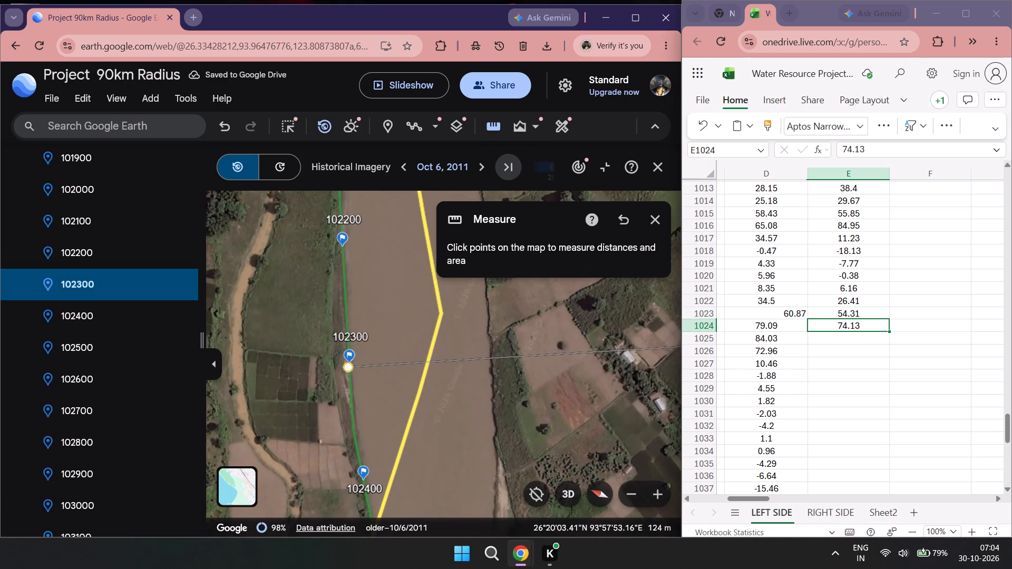
pyautogui.write('69.32')
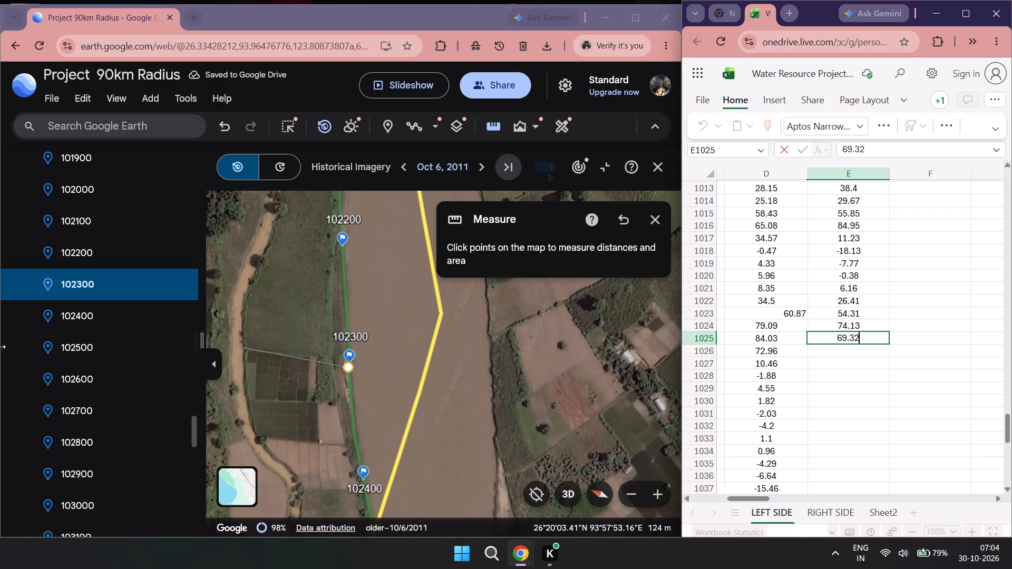
# Fly to the 102400 placemark, measure from its marker to the yellow bank line, and record 23.52 in cell E1026.
pyautogui.doubleClick(60, 321)
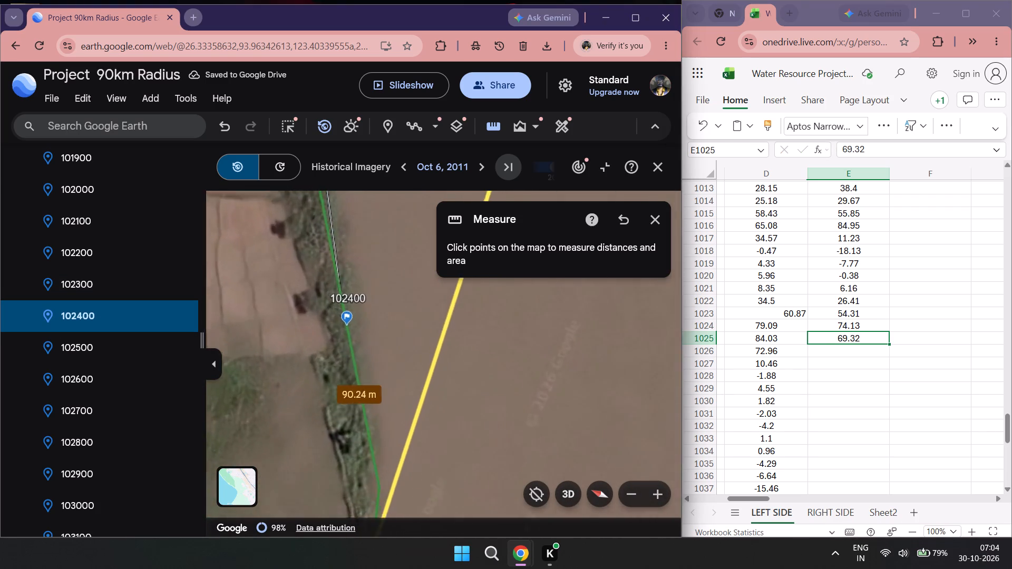
pyautogui.scroll(-2, 347, 375)
pyautogui.doubleClick(486, 131)
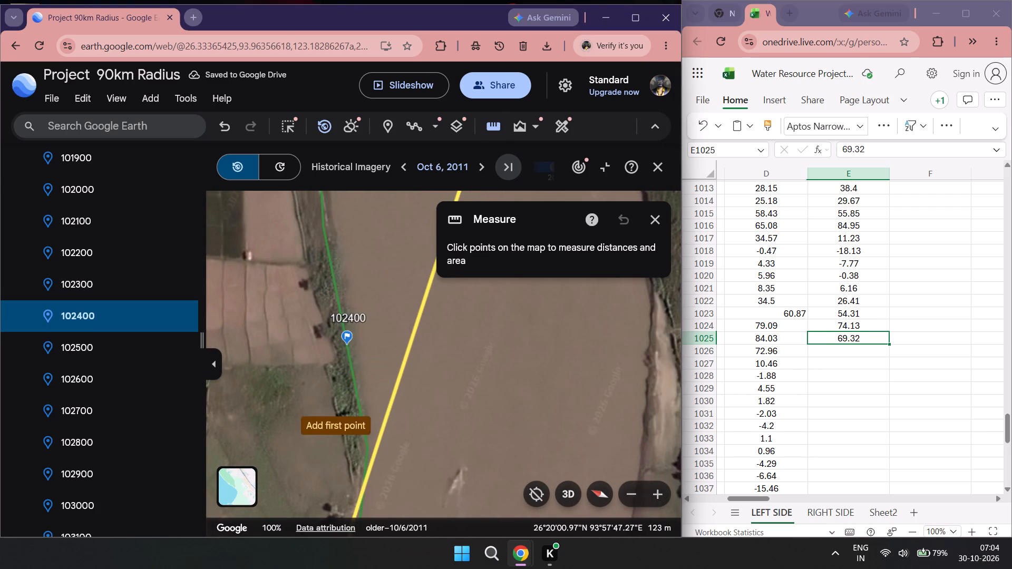
pyautogui.click(347, 344)
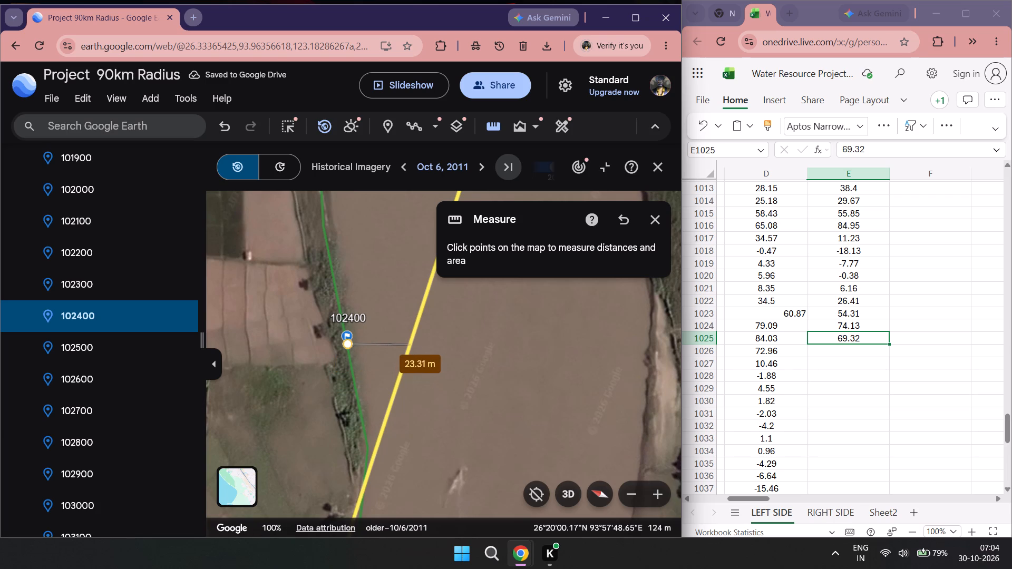
pyautogui.doubleClick(826, 353)
pyautogui.write('23')
pyautogui.press('.')
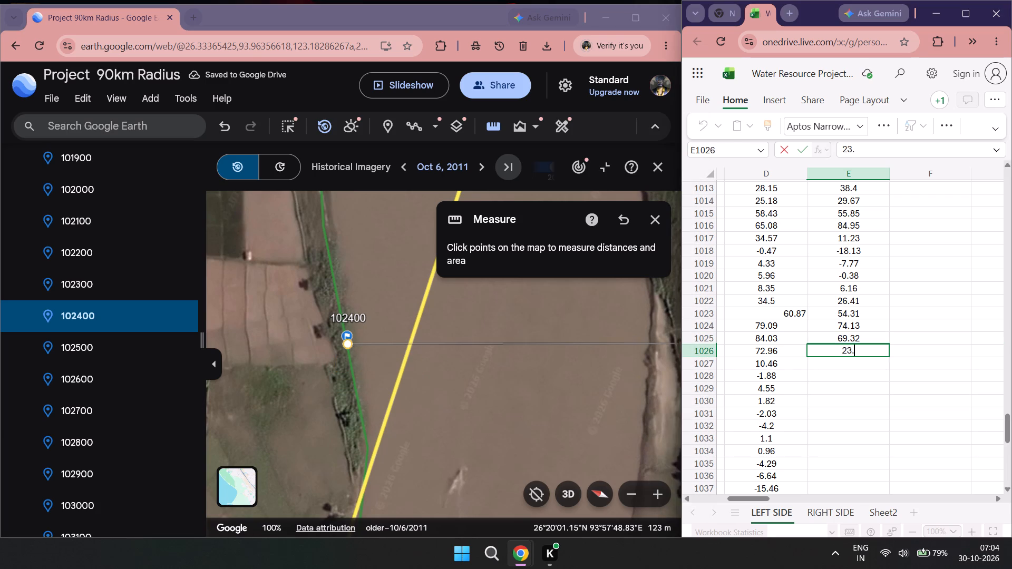
pyautogui.write('52')
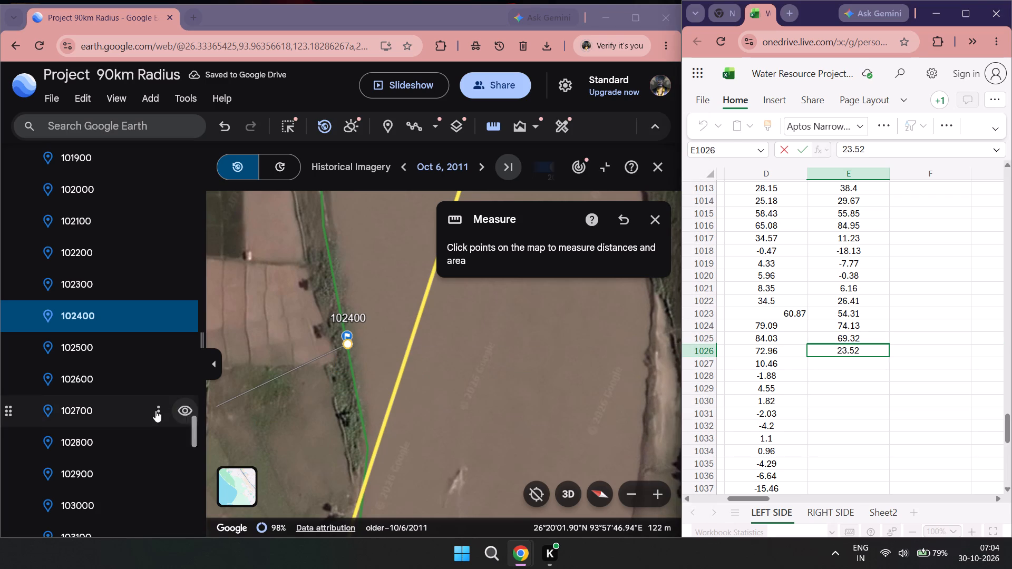
# Fly to the 102500 placemark, measure from its marker to the yellow bank line, and record -6.38 in cell E1027.
pyautogui.click(69, 332)
pyautogui.doubleClick(69, 340)
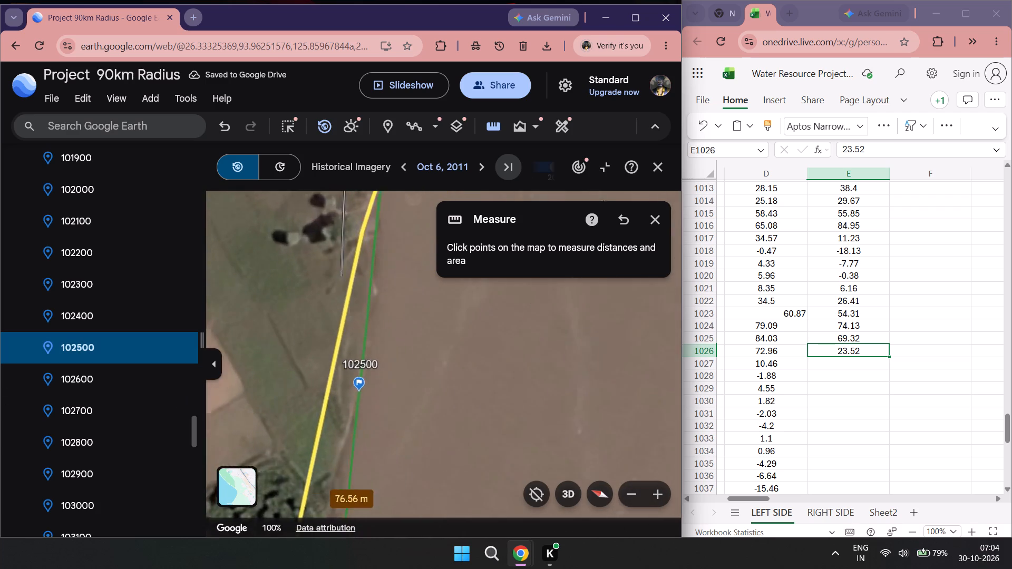
pyautogui.doubleClick(489, 129)
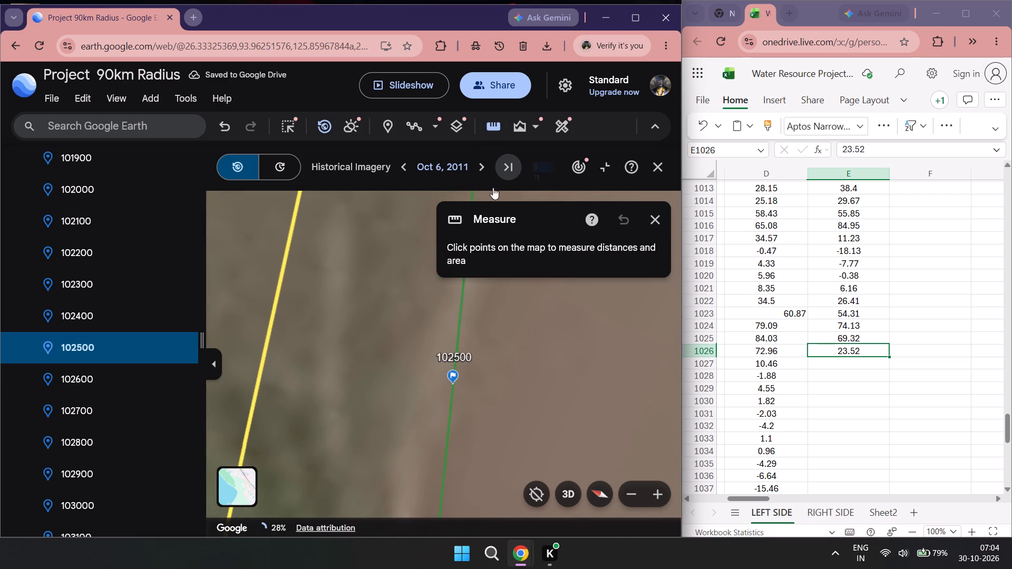
pyautogui.click(453, 385)
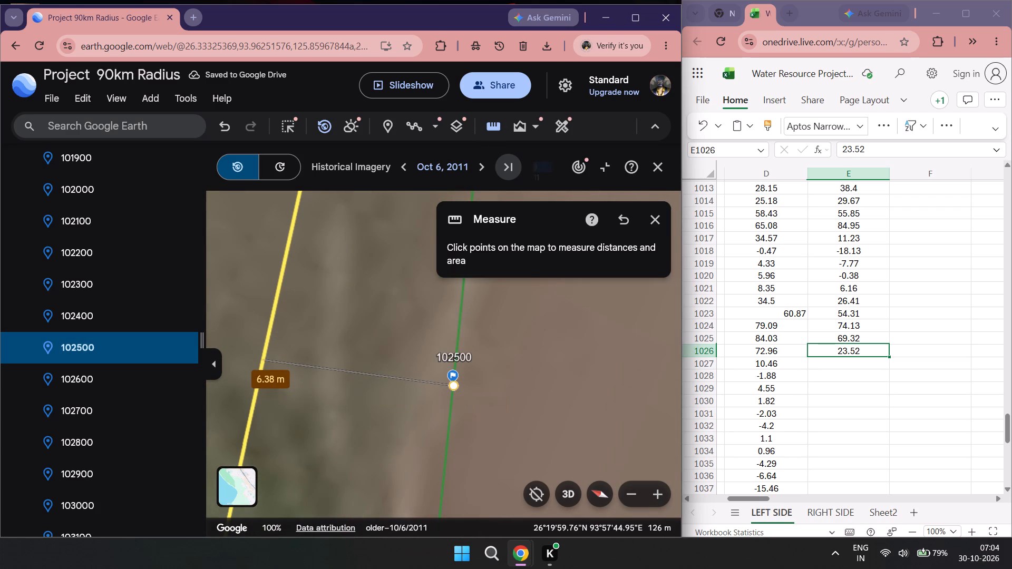
pyautogui.doubleClick(857, 367)
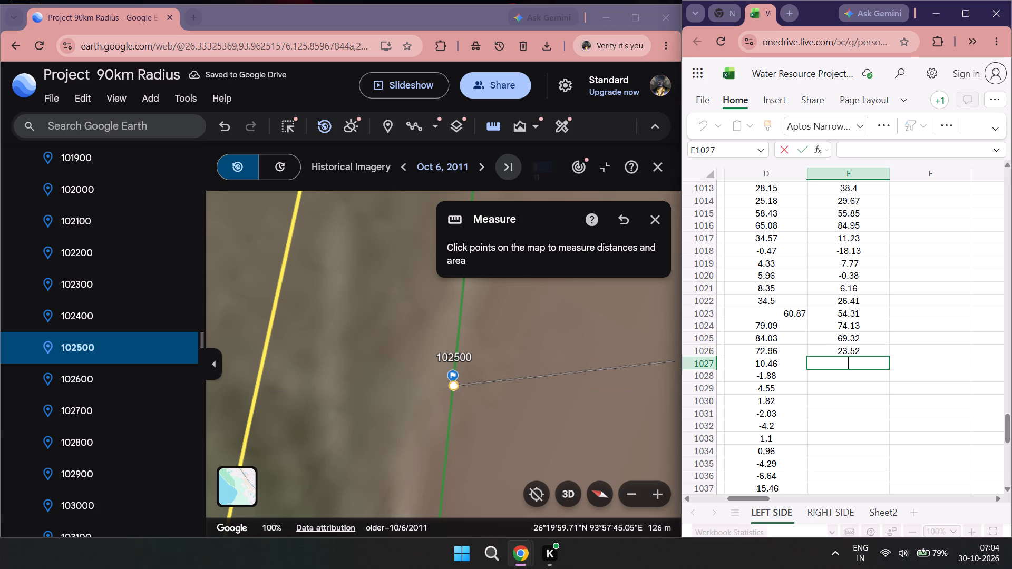
pyautogui.write('-6.3')
pyautogui.press('8')
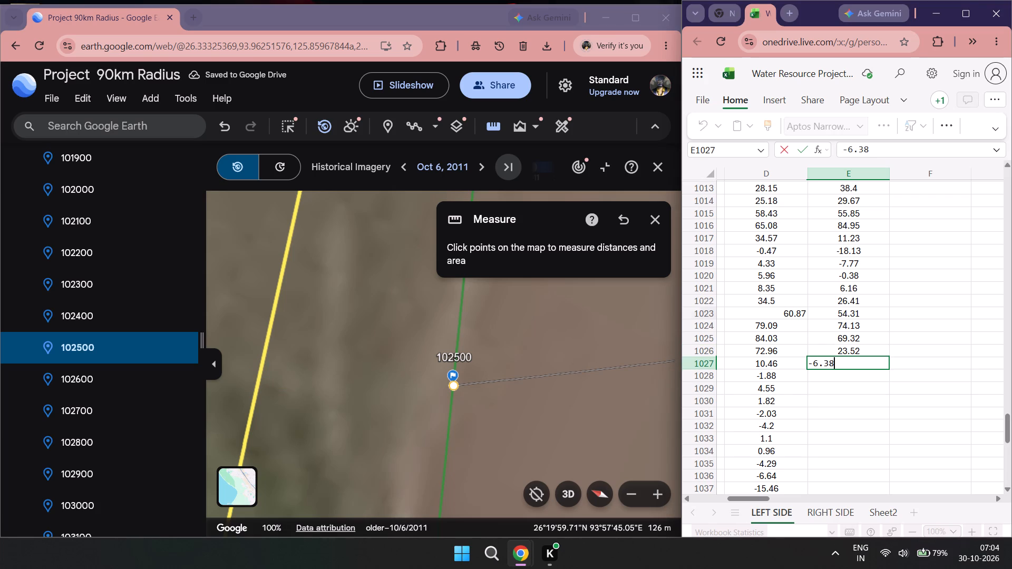
# Fly to the 102600 placemark, measure from its marker to the yellow bank line, and record -0.5 in cell E1028.
pyautogui.doubleClick(81, 387)
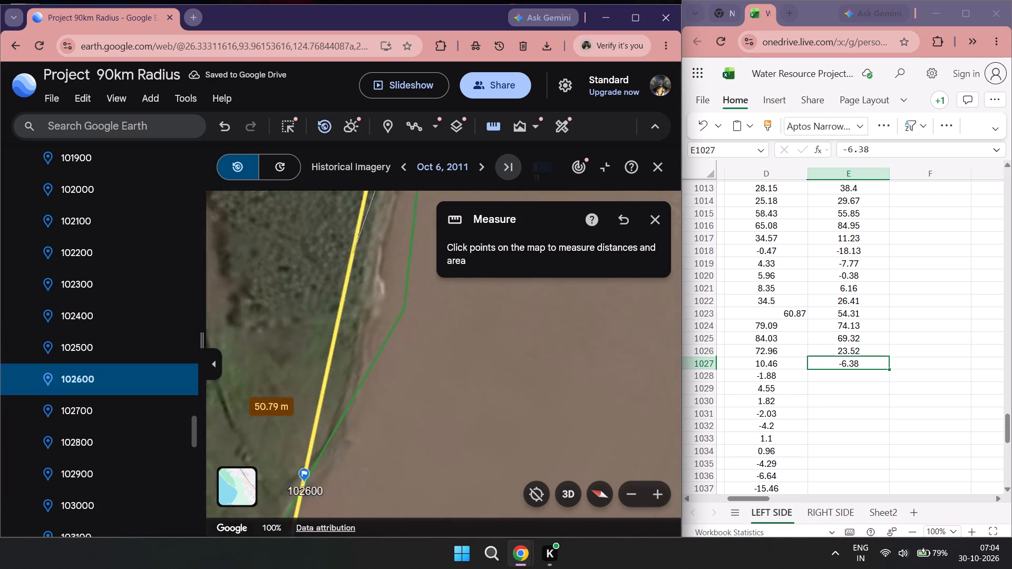
pyautogui.doubleClick(489, 122)
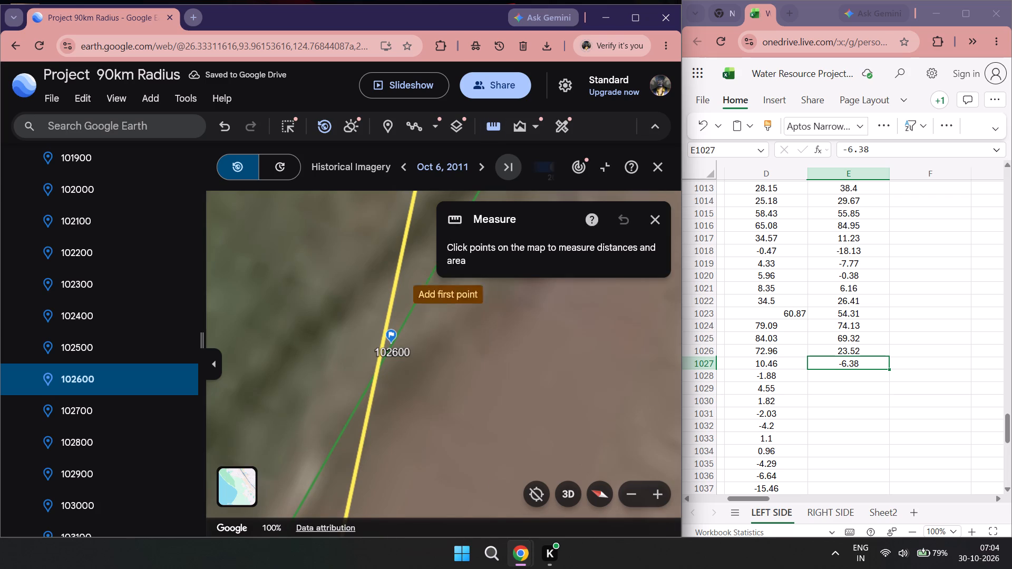
pyautogui.click(392, 348)
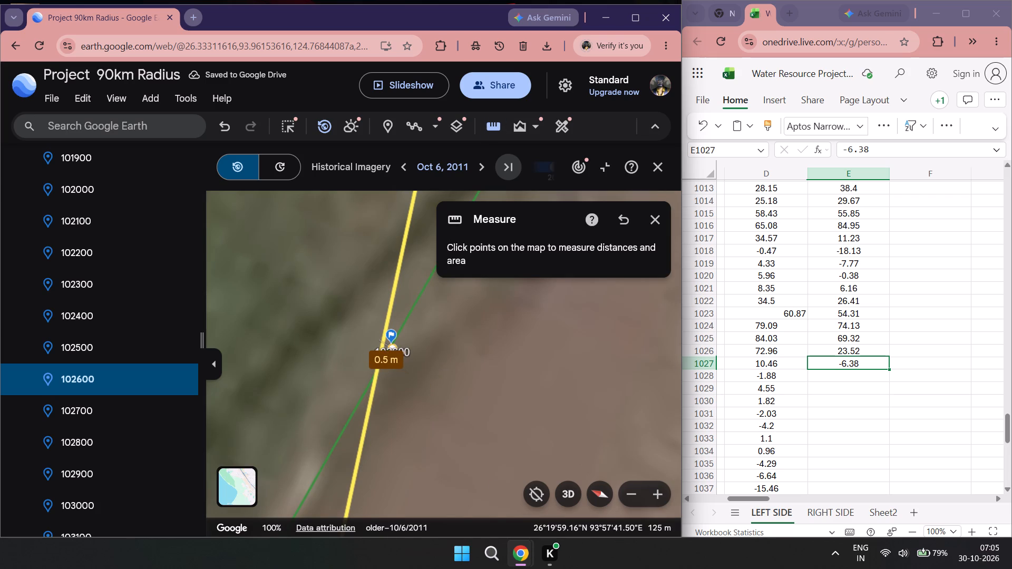
pyautogui.doubleClick(843, 372)
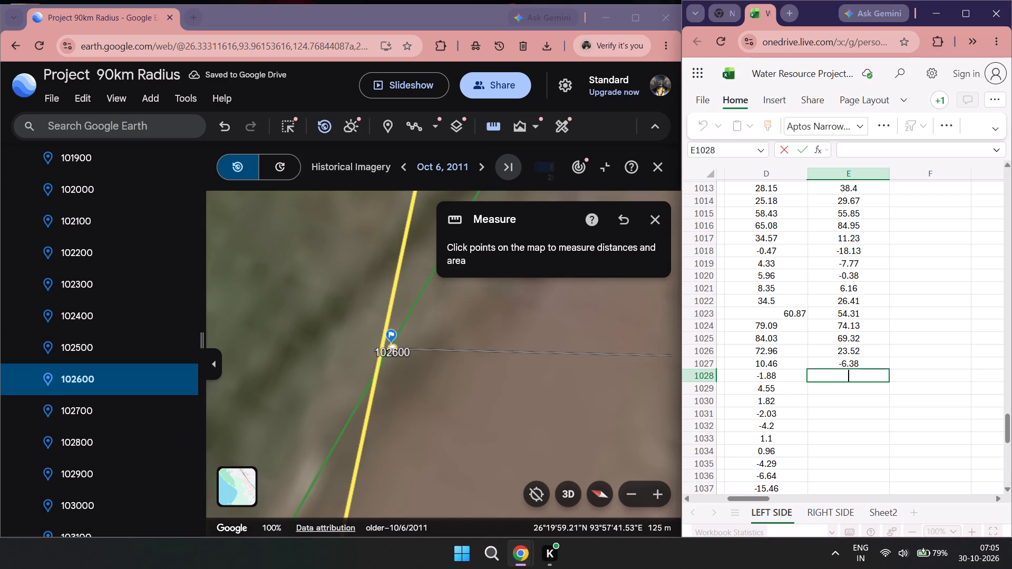
pyautogui.write('-0.5')
# Fly to the 102700 placemark, measure from its marker to the yellow bank line, and record 7.2 in cell E1029.
pyautogui.doubleClick(72, 408)
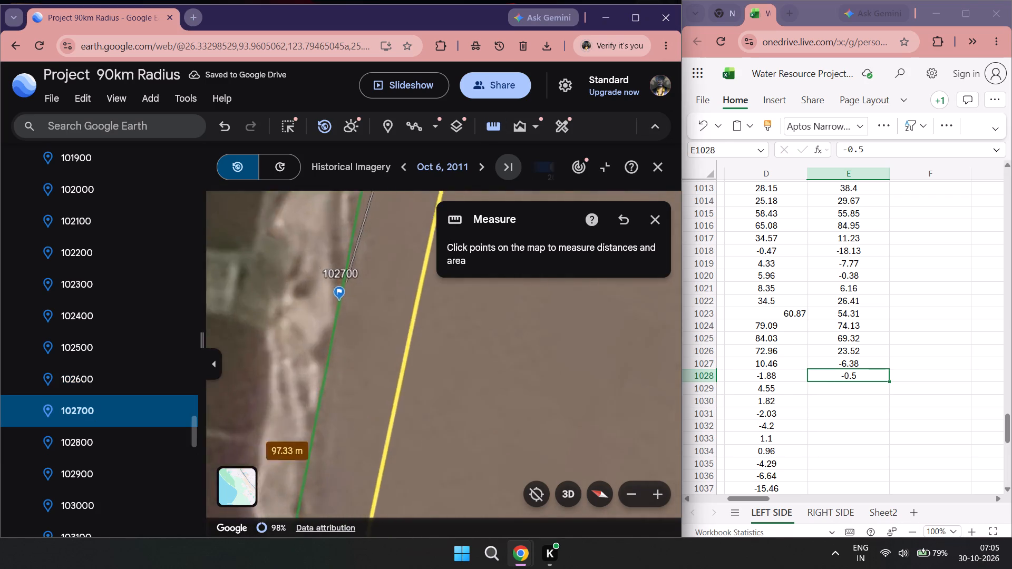
pyautogui.scroll(-2, 334, 420)
pyautogui.doubleClick(490, 130)
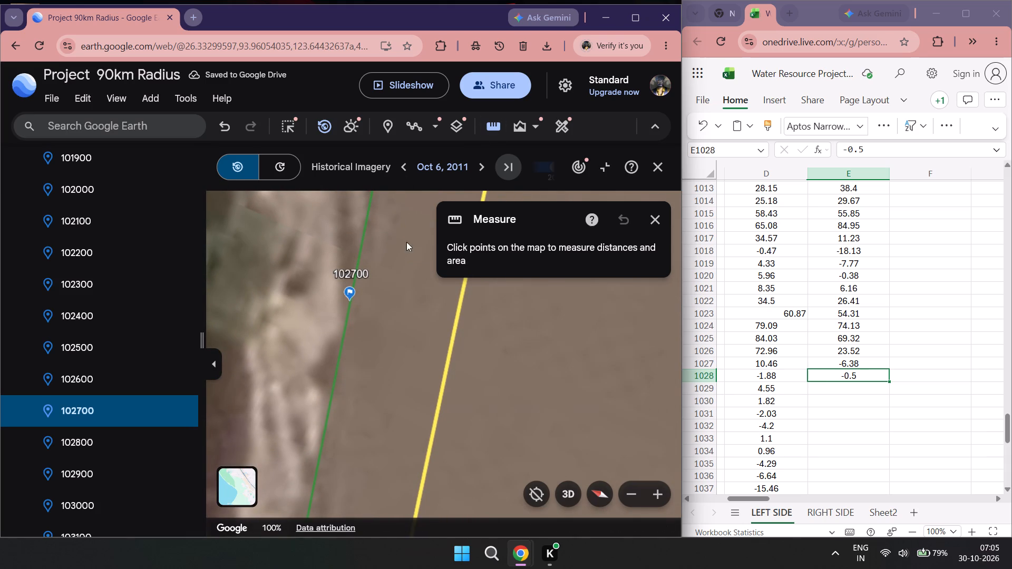
pyautogui.click(348, 304)
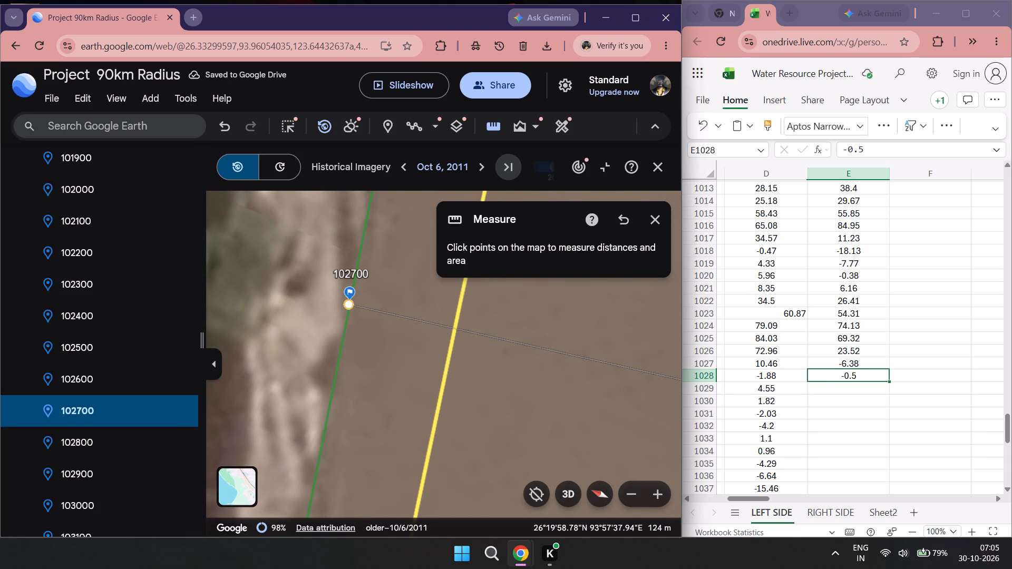
pyautogui.doubleClick(826, 392)
pyautogui.write('7.2')
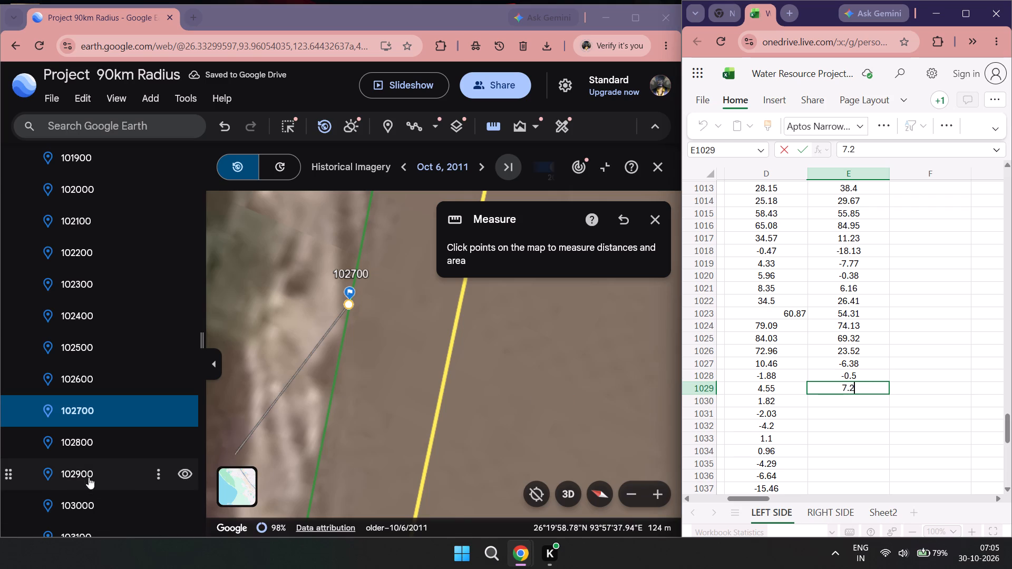
# Fly to the 102800 placemark, measure from its marker to the yellow bank line, and record -6.85 in cell E1030.
pyautogui.doubleClick(90, 444)
pyautogui.doubleClick(103, 442)
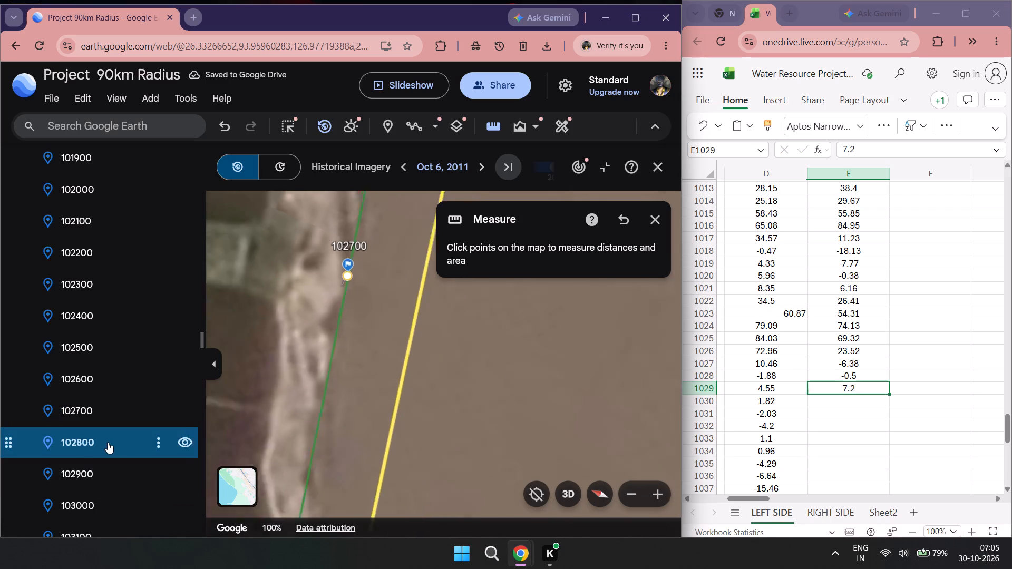
pyautogui.scroll(-3, 279, 411)
pyautogui.moveTo(284, 406); pyautogui.dragTo(400, 377)
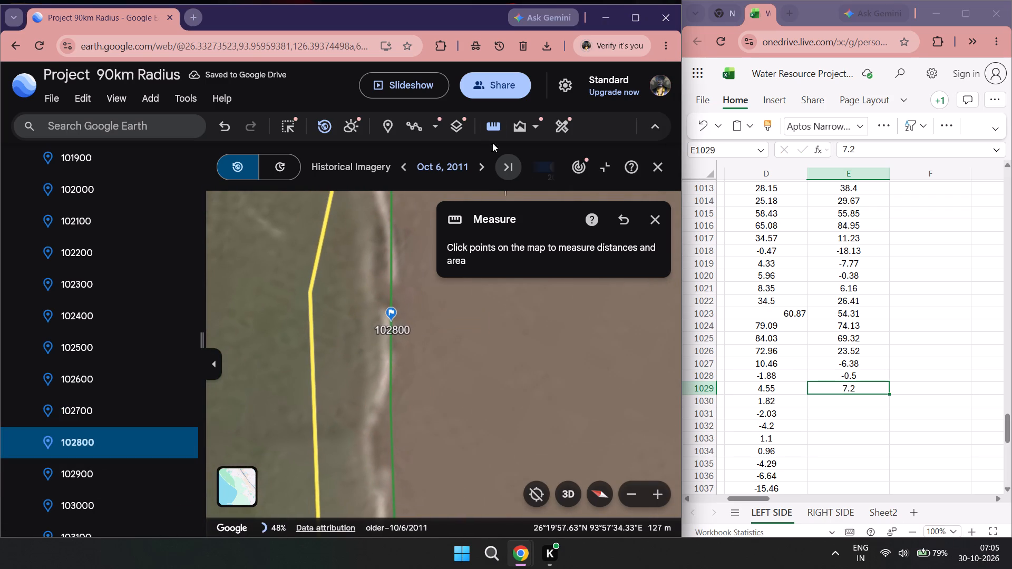
pyautogui.doubleClick(492, 132)
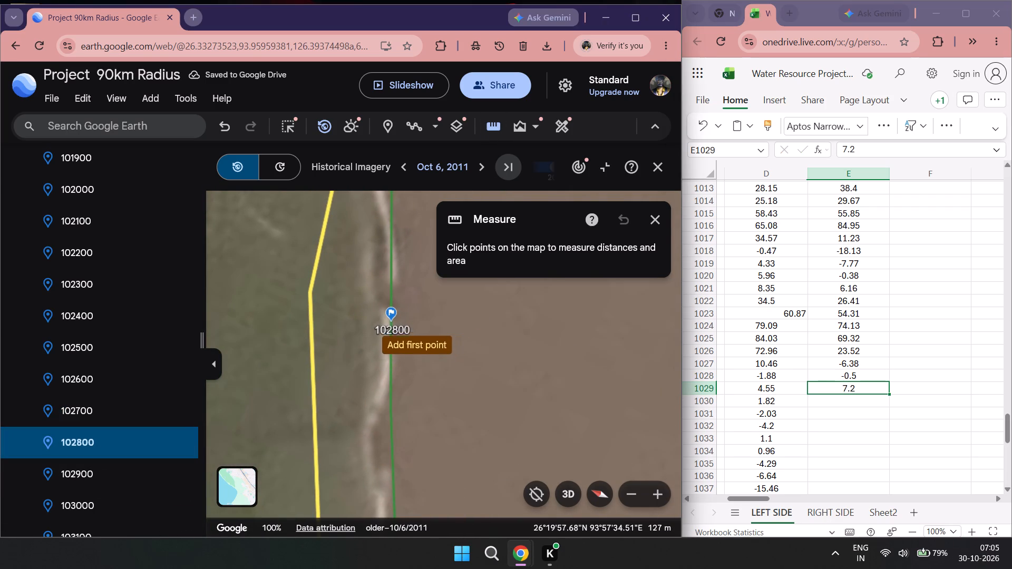
pyautogui.click(393, 322)
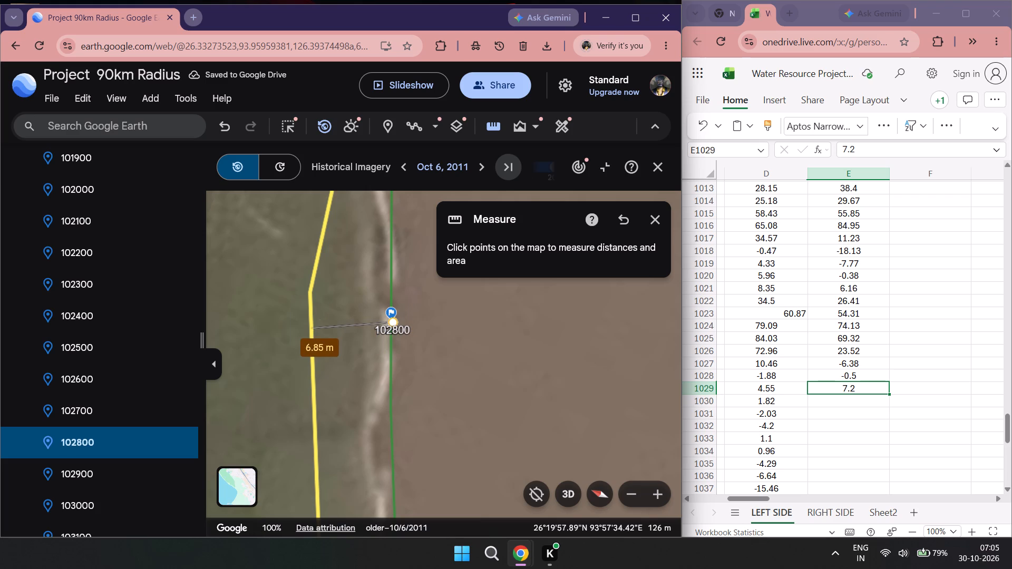
pyautogui.doubleClick(851, 404)
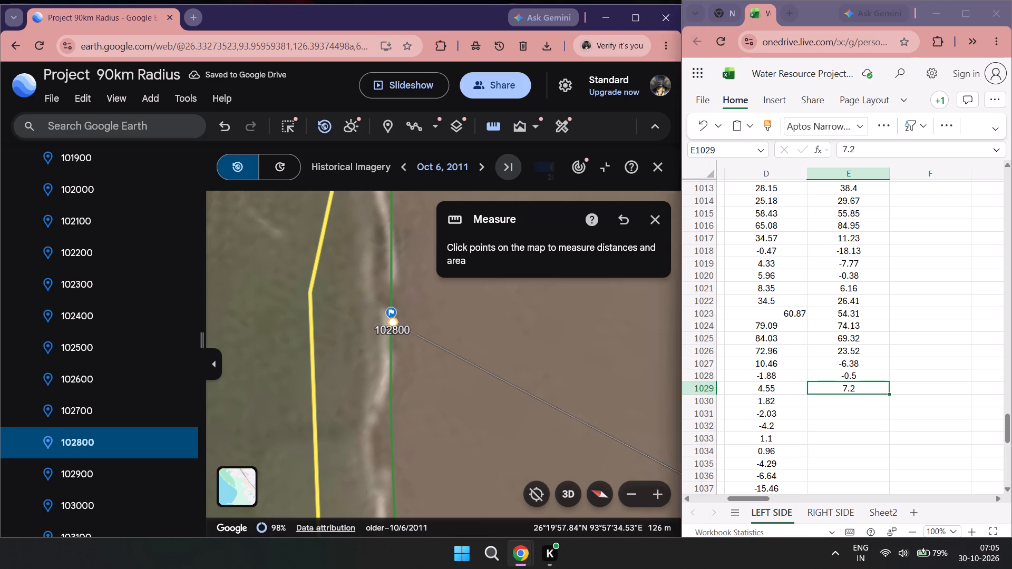
pyautogui.press('-')
pyautogui.write('6.85')
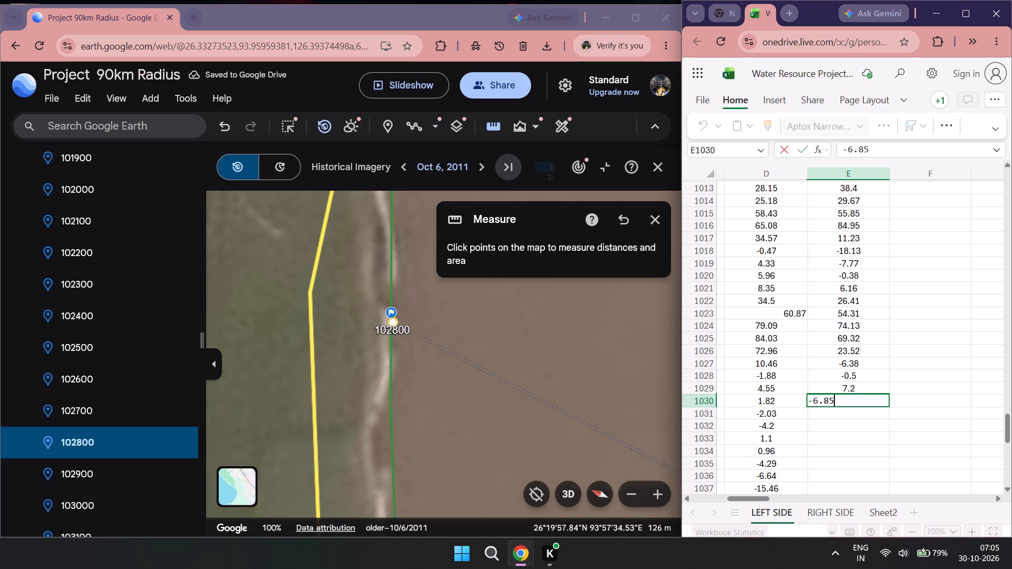
# Fly to the 102900 placemark, measure from its marker to the yellow bank line, and record -7.66 in cell E1031.
pyautogui.scroll(-6, 43, 447)
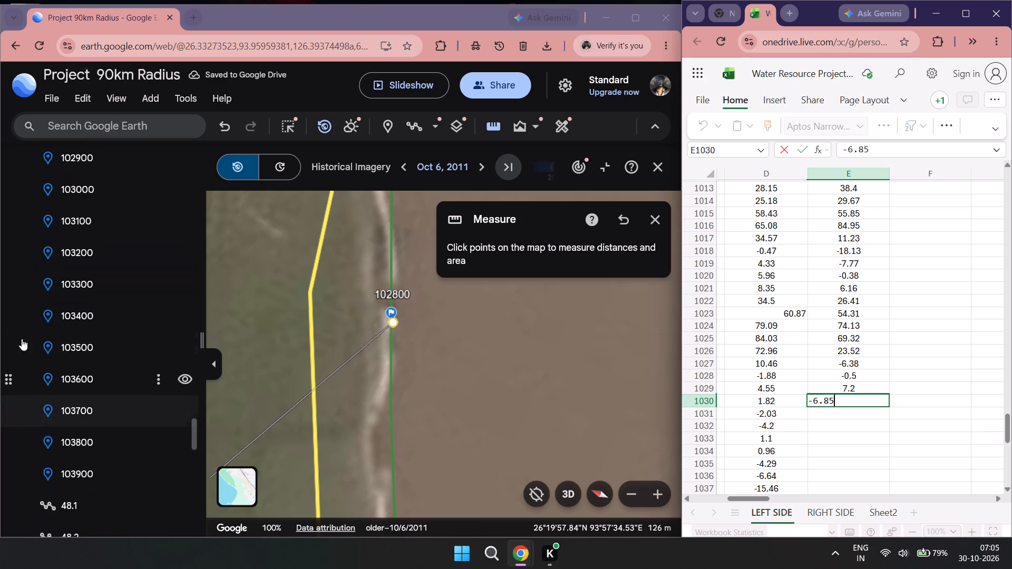
pyautogui.scroll(1, 3, 309)
pyautogui.doubleClick(73, 205)
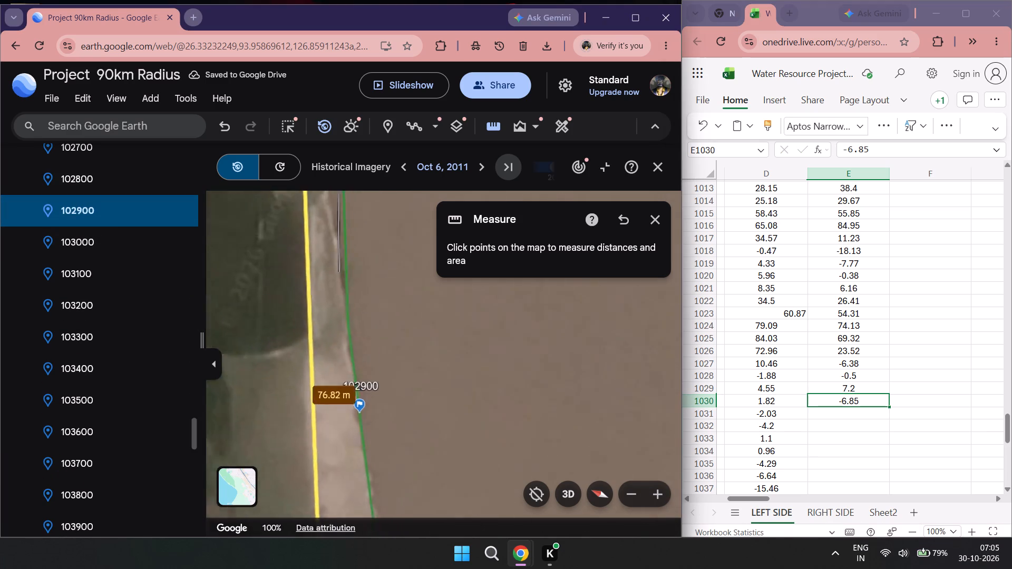
pyautogui.scroll(-2, 327, 358)
pyautogui.moveTo(252, 376); pyautogui.dragTo(319, 364)
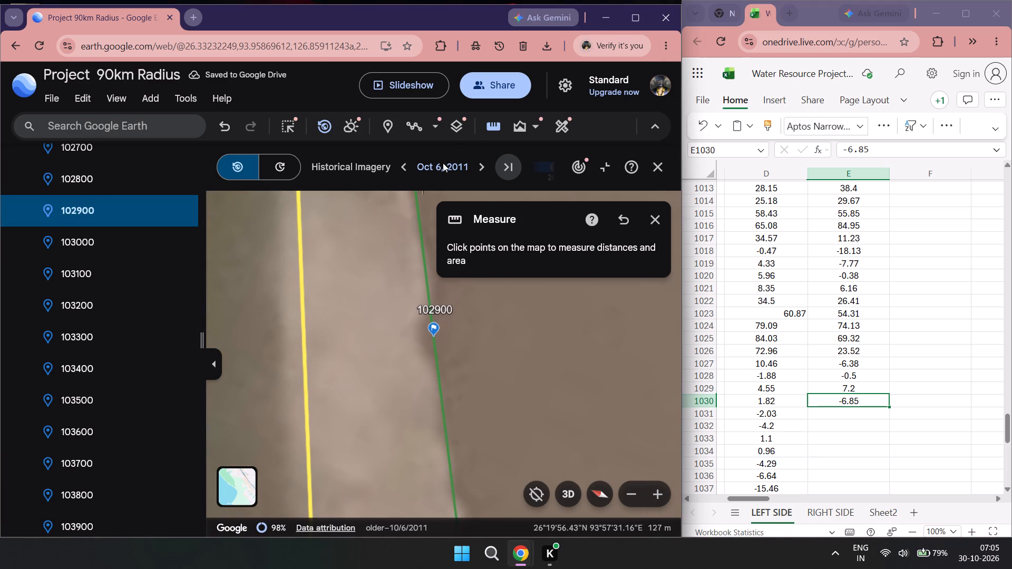
pyautogui.doubleClick(492, 127)
pyautogui.click(434, 341)
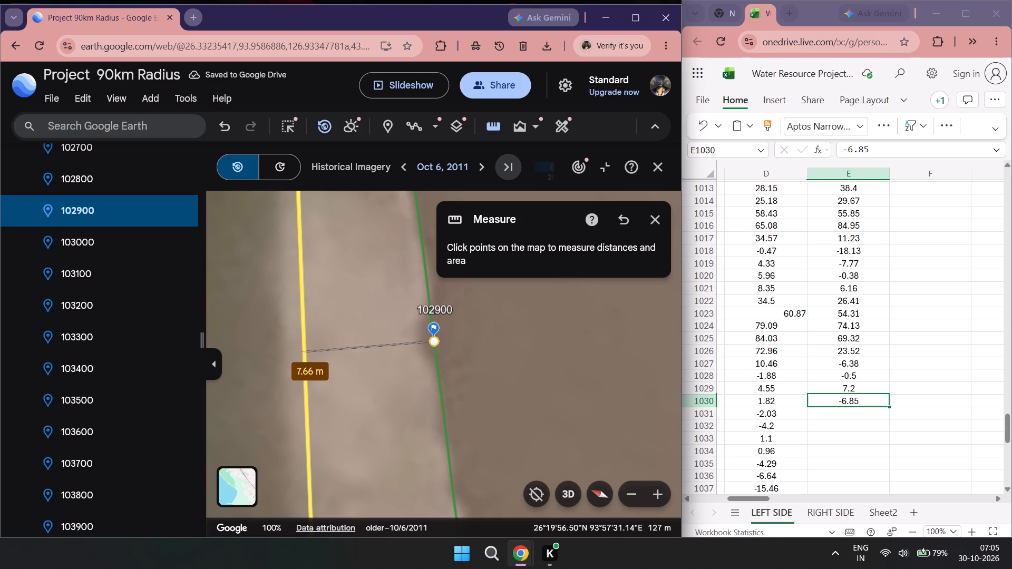
pyautogui.doubleClick(855, 418)
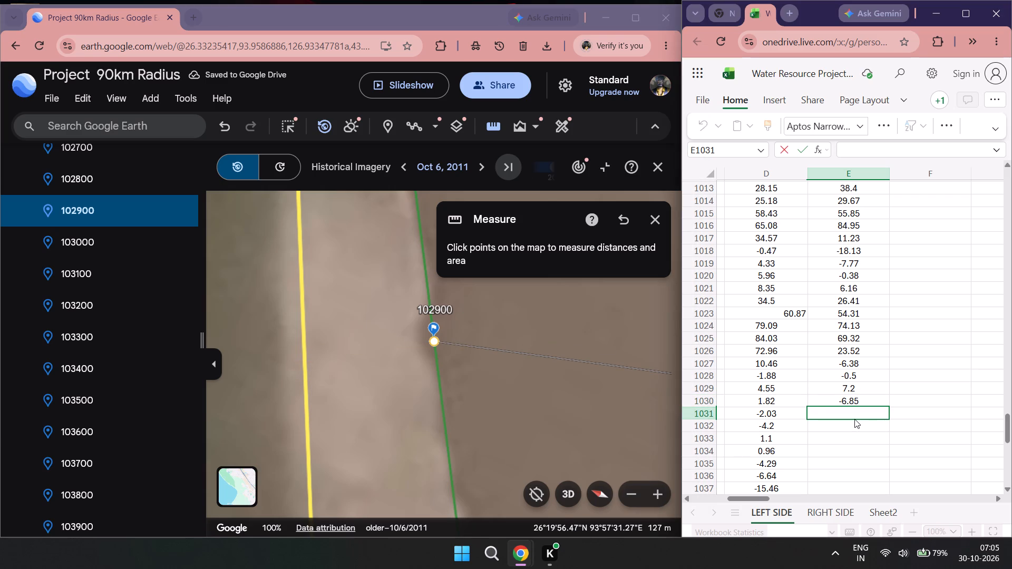
pyautogui.write('-7.66')
# Fly to the 103000 placemark, measure from its marker to the yellow bank line, and record -9.87 in cell E1032.
pyautogui.doubleClick(105, 233)
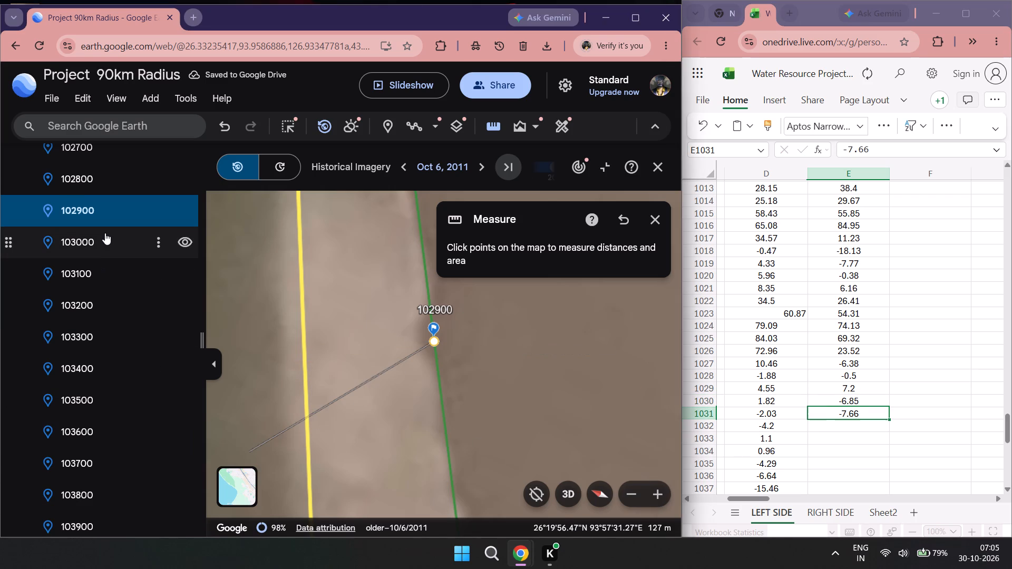
pyautogui.scroll(-1, 306, 412)
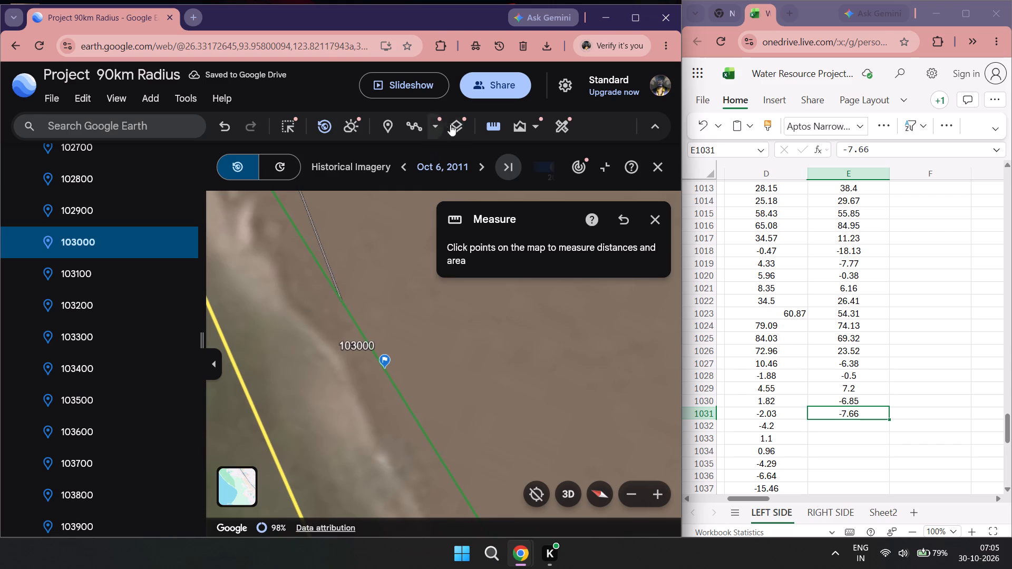
pyautogui.doubleClick(485, 125)
pyautogui.click(382, 367)
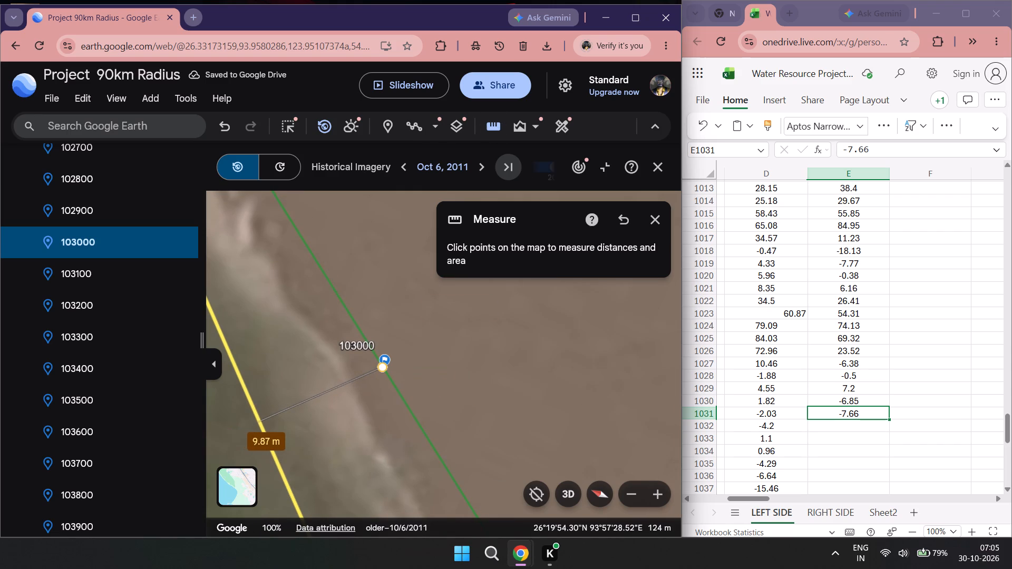
pyautogui.doubleClick(829, 426)
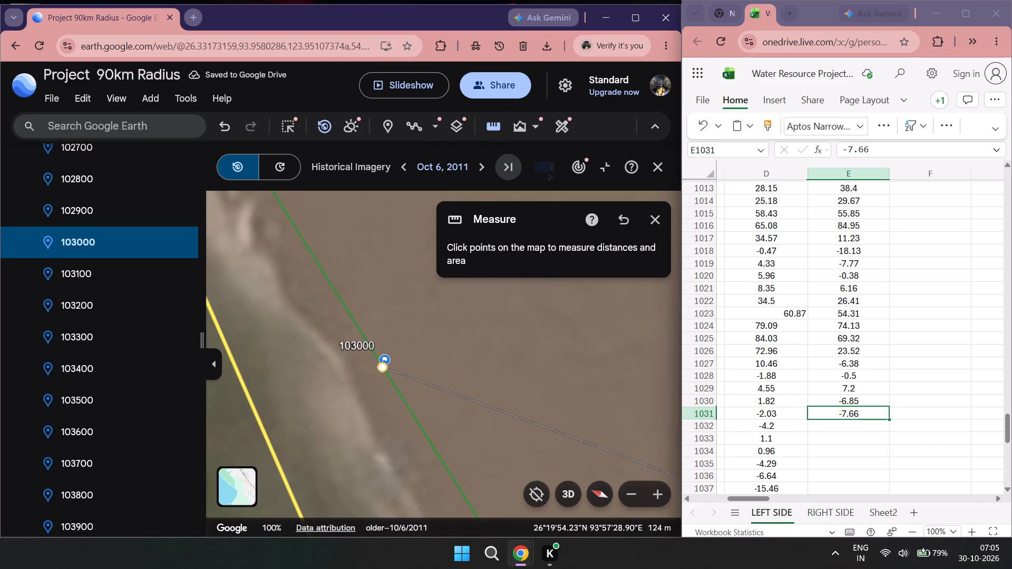
pyautogui.write('-9.87')
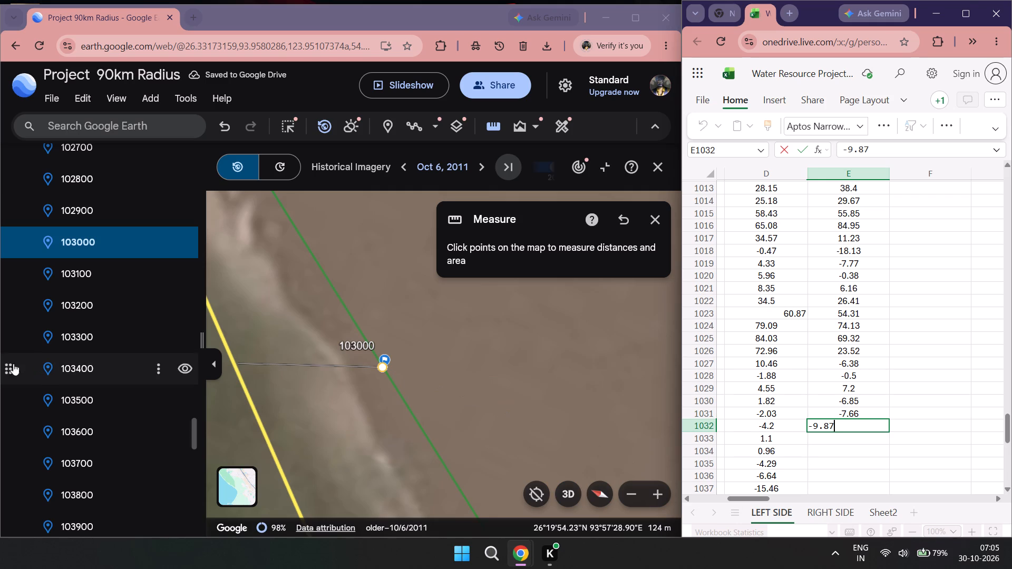
# Fly to the 103100 placemark and measure from its marker on the green line to the yellow bank line.
pyautogui.doubleClick(59, 279)
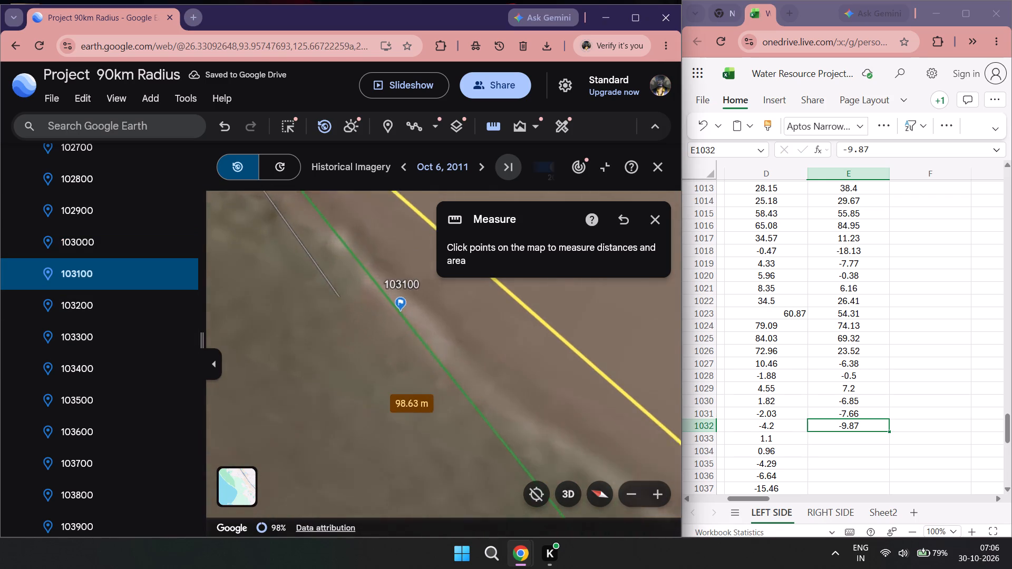
pyautogui.scroll(-1, 401, 384)
pyautogui.moveTo(373, 386); pyautogui.dragTo(264, 424)
pyautogui.doubleClick(492, 127)
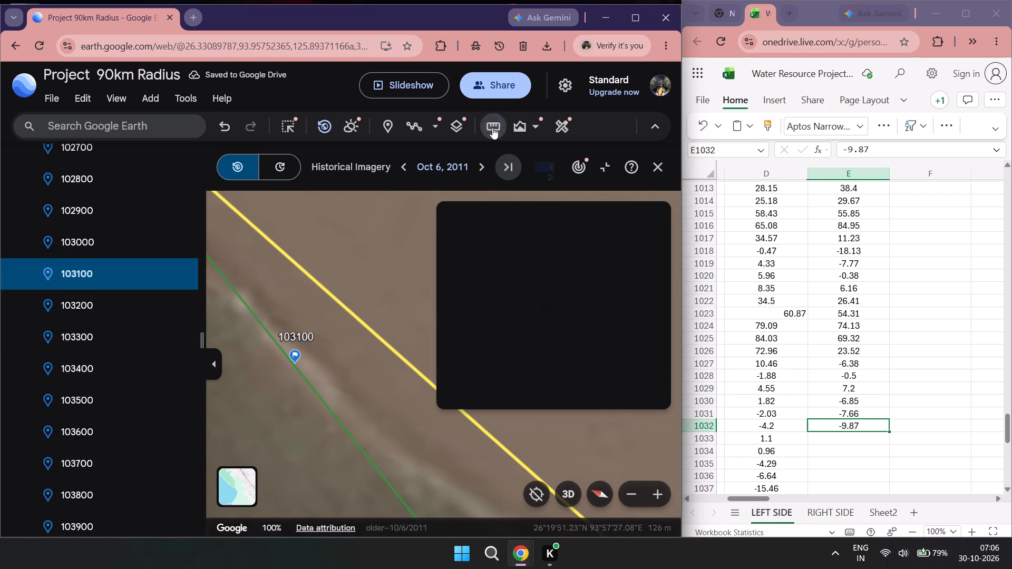
pyautogui.click(296, 365)
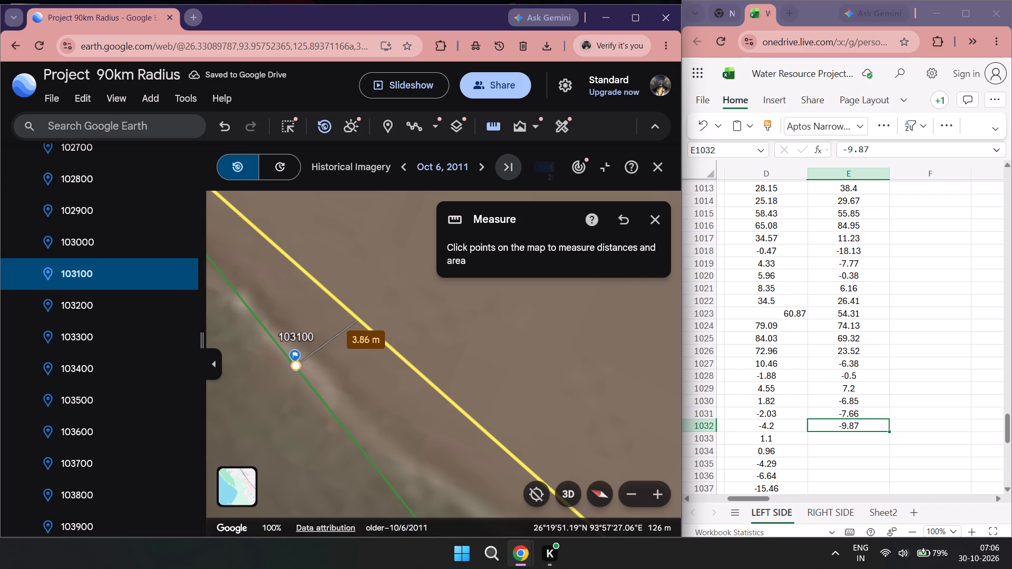
# Copy the misplaced -9.87 from cell E1033 and paste it back into cell E1032.
pyautogui.click(870, 432)
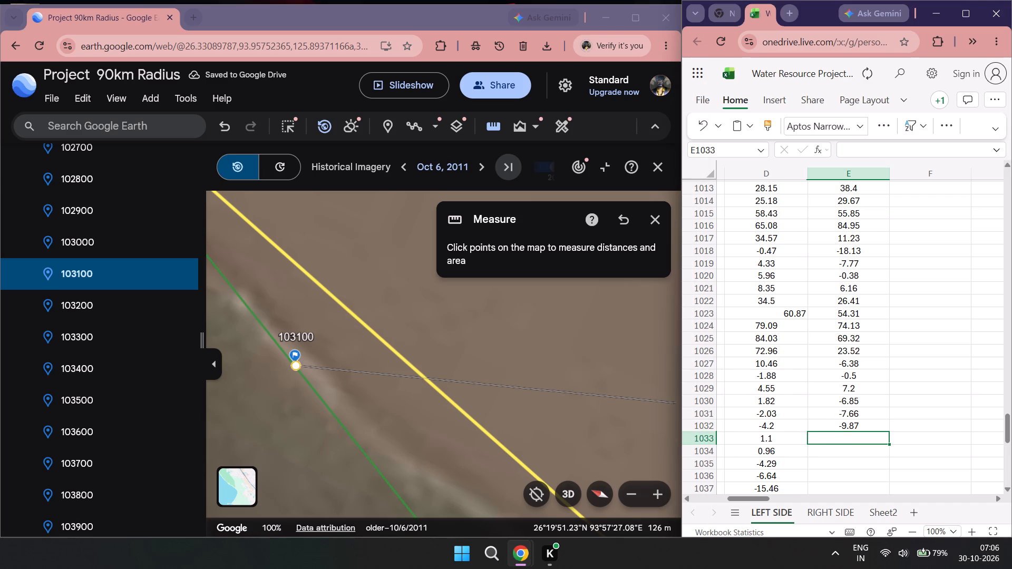
pyautogui.doubleClick(870, 442)
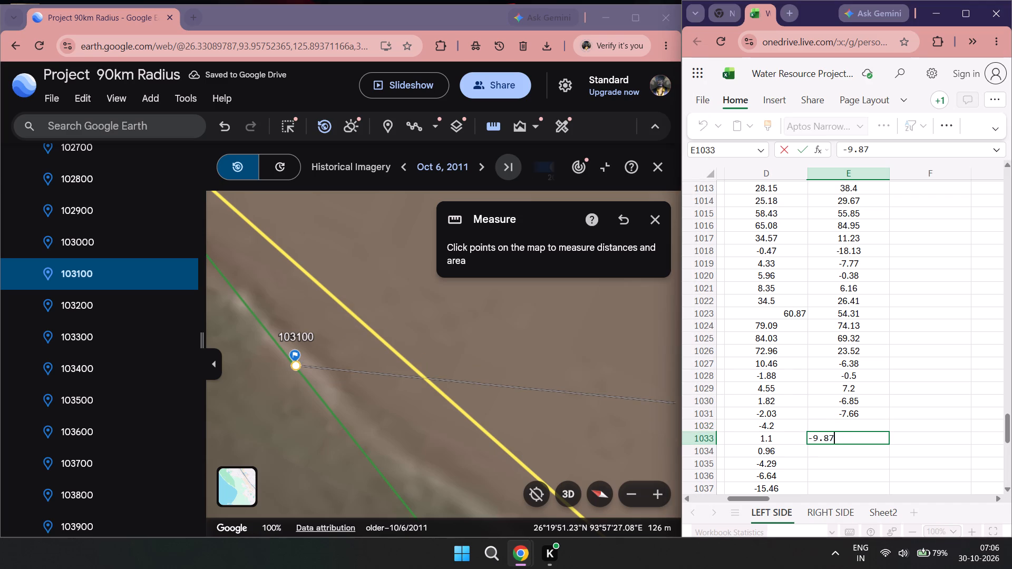
pyautogui.moveTo(848, 437); pyautogui.dragTo(791, 438)
pyautogui.hotkey('ctrl', 'c')
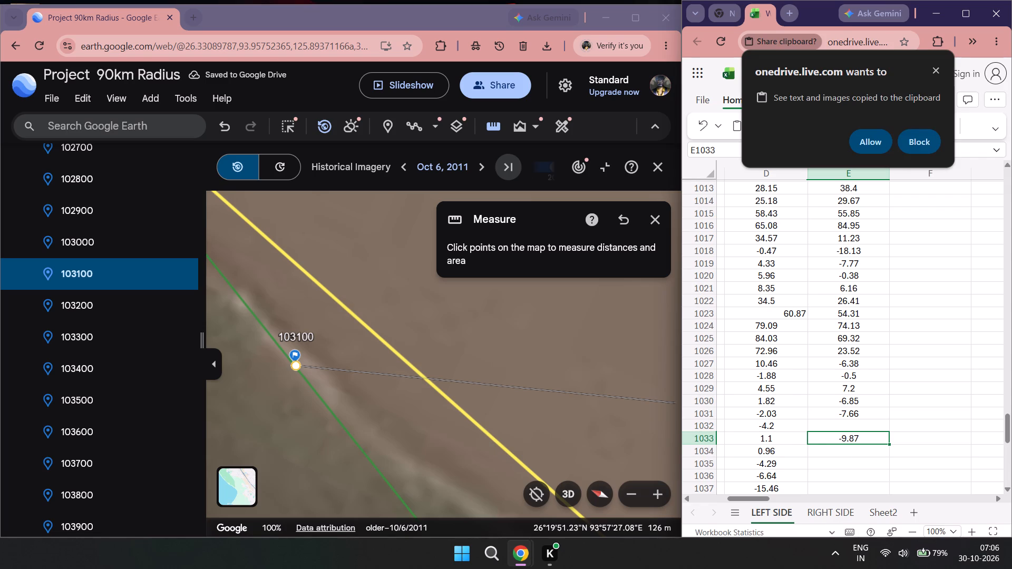
pyautogui.doubleClick(849, 427)
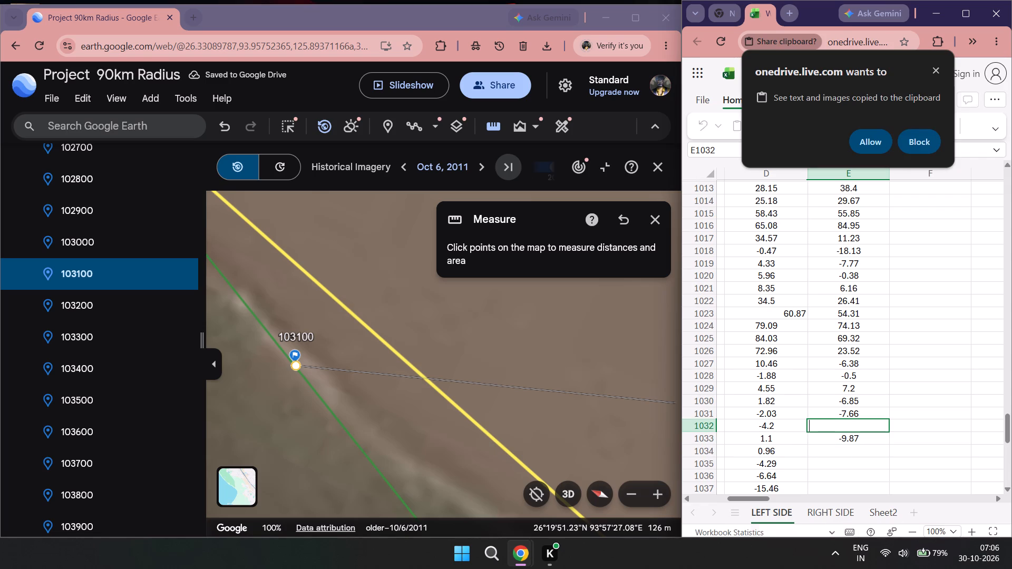
pyautogui.hotkey('ctrl', 'v')
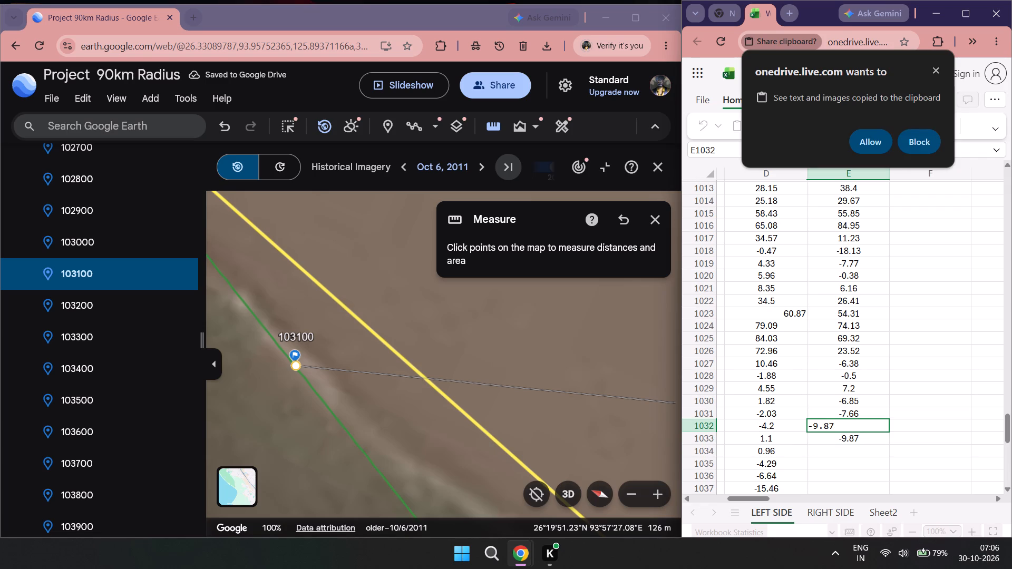
# Replace the content of cell E1033 with the 103100 shift value 4.02.
pyautogui.doubleClick(867, 439)
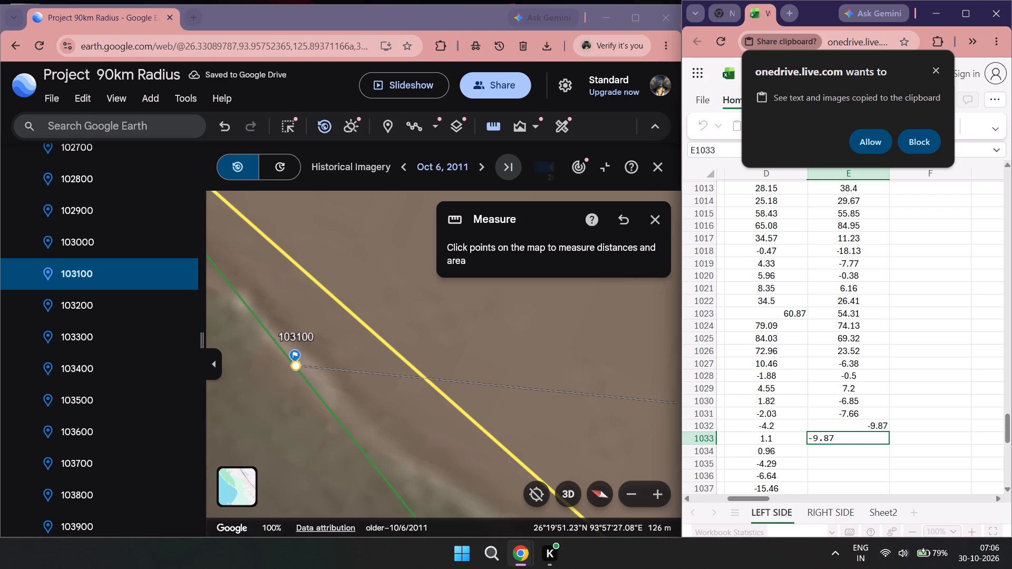
pyautogui.press('BackSpace')
pyautogui.press('BackSpace')
pyautogui.press('BackSpace')
pyautogui.press('BackSpace')
pyautogui.press('BackSpace')
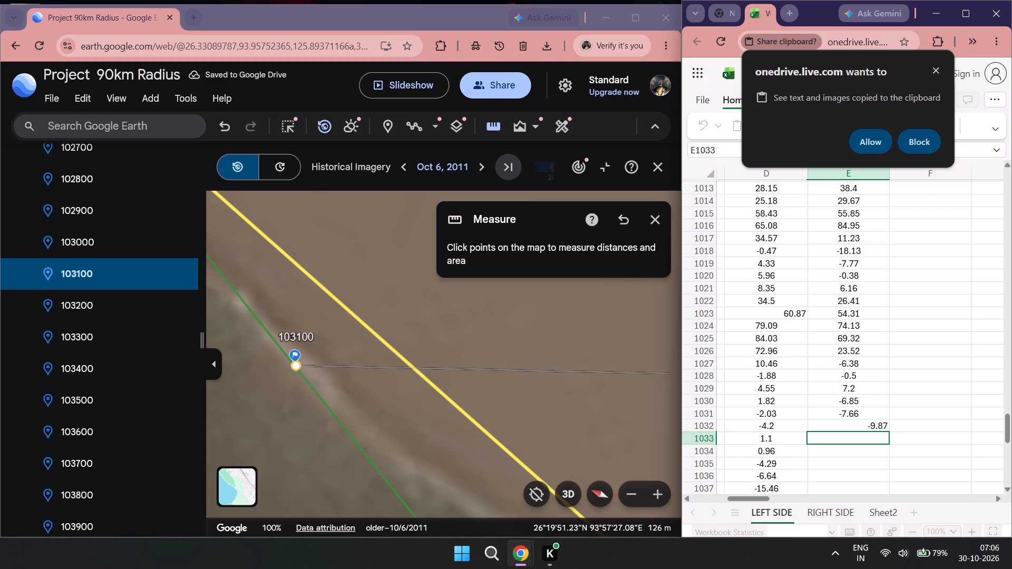
pyautogui.write('4.02')
# Fly to the 103200 placemark, measure from its marker to the yellow bank line, and record 0.61 in cell E1034.
pyautogui.doubleClick(104, 303)
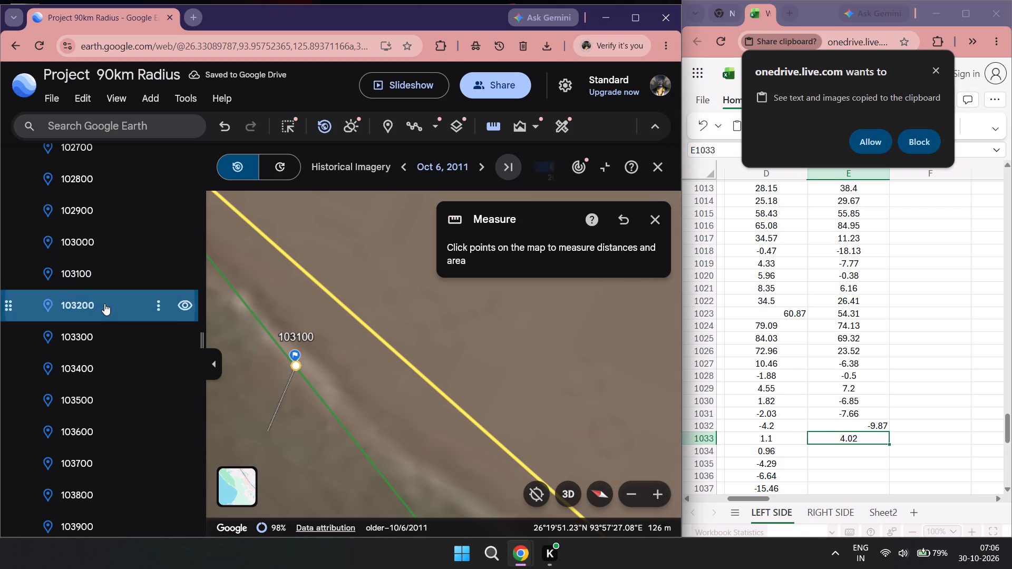
pyautogui.moveTo(410, 295); pyautogui.dragTo(356, 347)
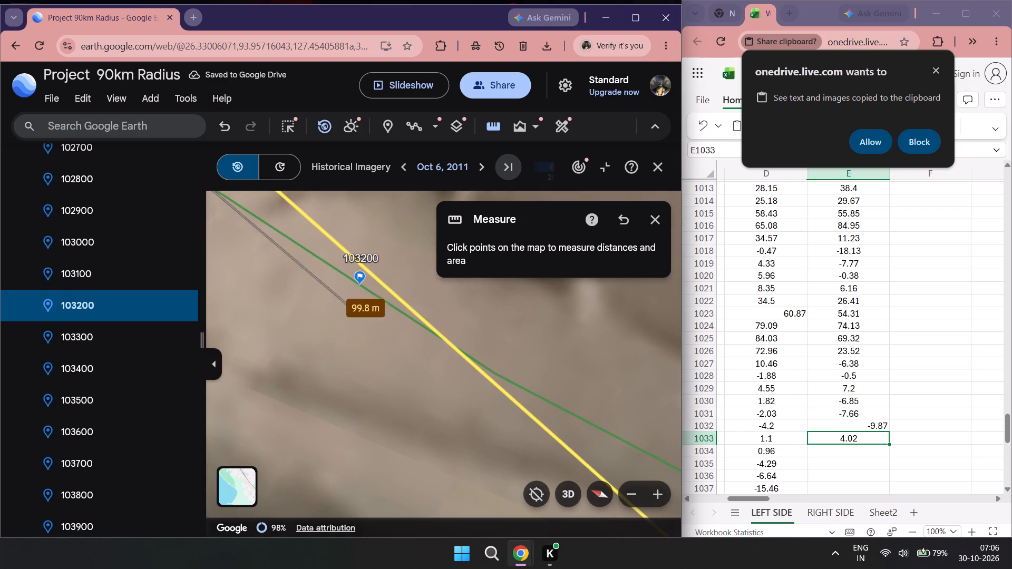
pyautogui.doubleClick(485, 123)
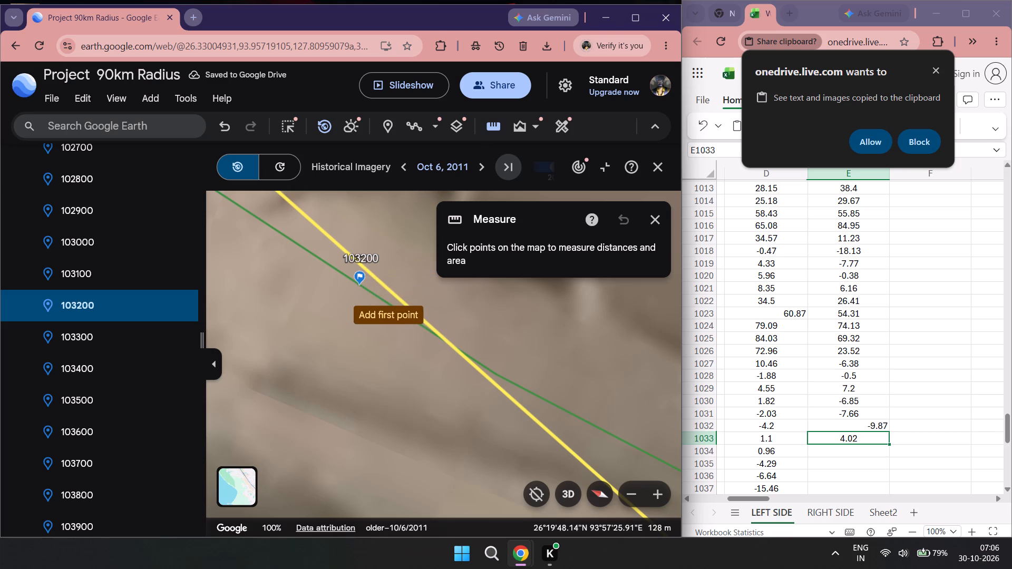
pyautogui.click(362, 283)
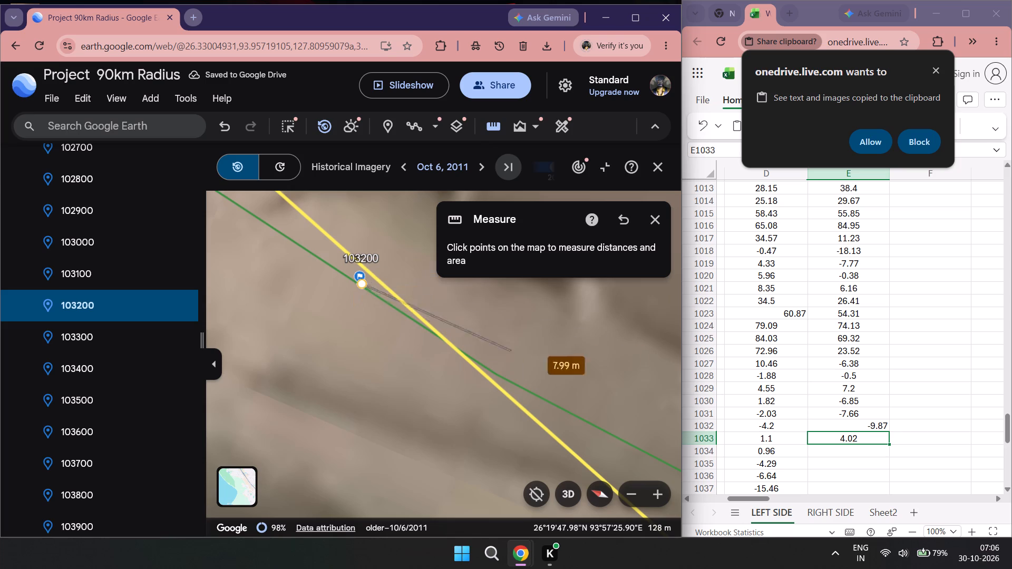
pyautogui.doubleClick(859, 455)
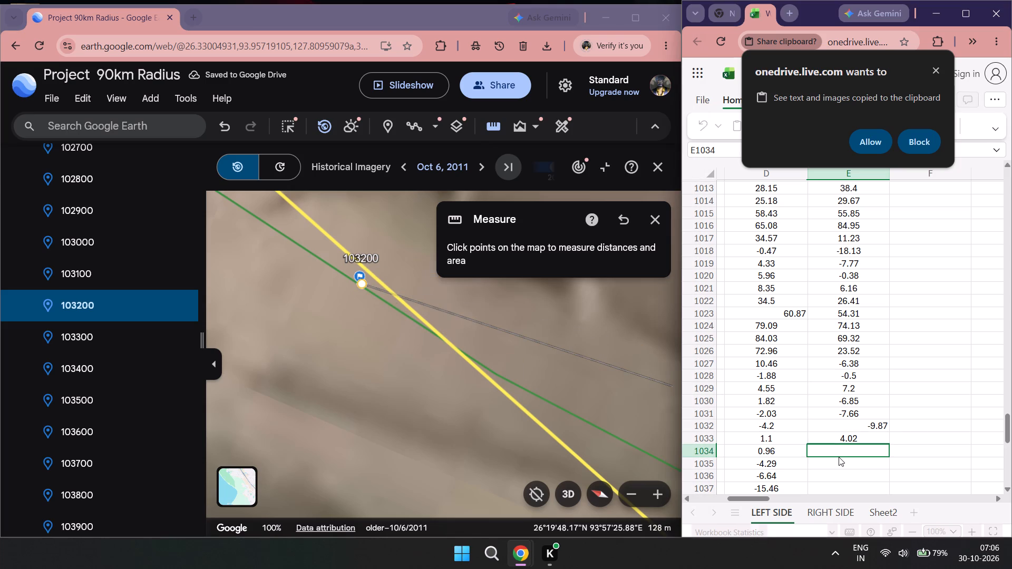
pyautogui.write('0/')
pyautogui.press('BackSpace')
pyautogui.press('.')
pyautogui.write('61')
# Fly to the 103300 placemark, measure from its marker to the yellow bank line, and record -7.28 in cell E1035.
pyautogui.doubleClick(112, 347)
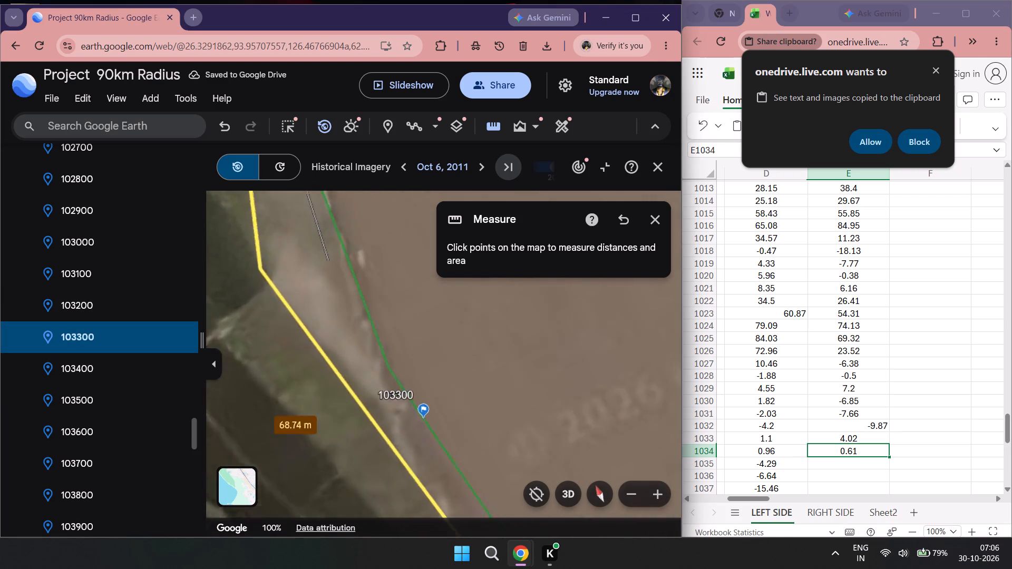
pyautogui.scroll(-1, 365, 408)
pyautogui.doubleClick(492, 127)
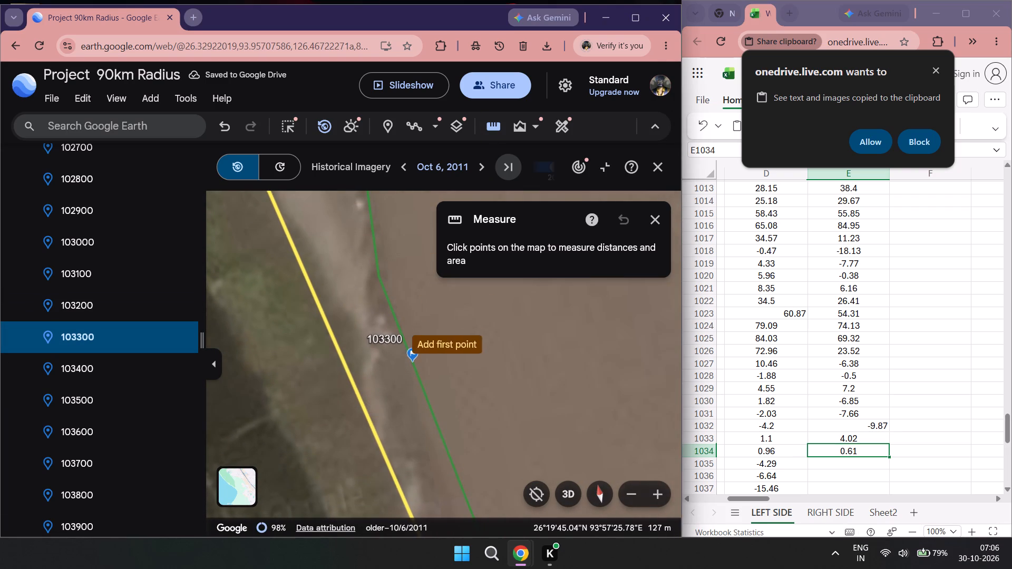
pyautogui.click(415, 363)
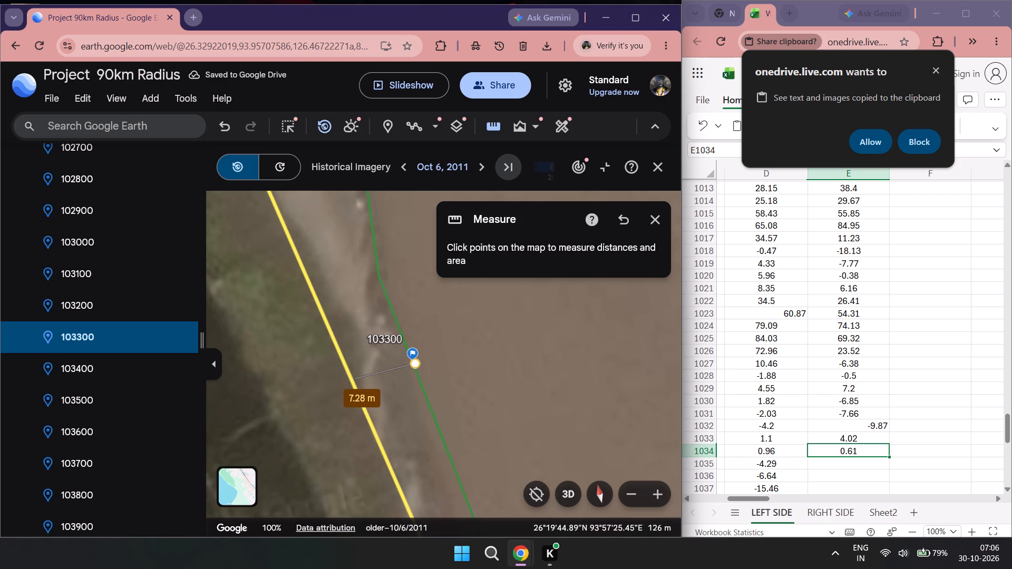
pyautogui.doubleClick(866, 462)
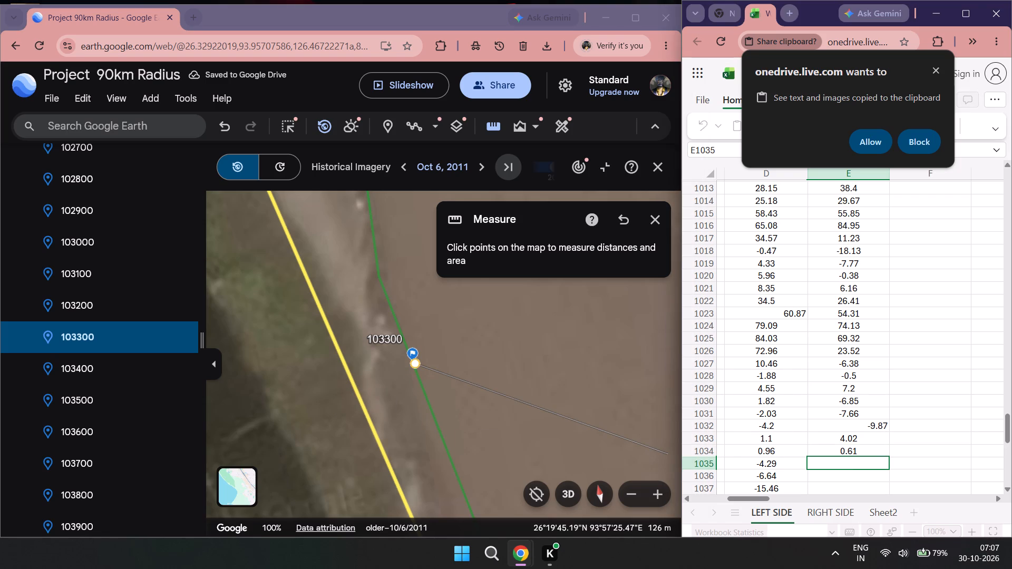
pyautogui.write('-7')
pyautogui.write('.28')
# Fly to the 103400 placemark, measure from its marker to the yellow bank line, and record 0.93 in cell E1036.
pyautogui.doubleClick(67, 372)
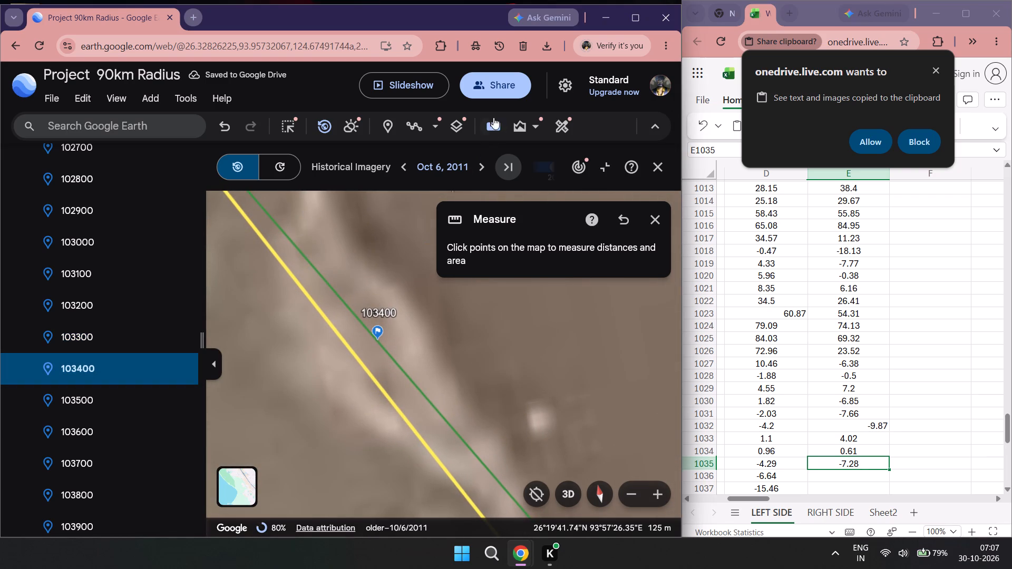
pyautogui.doubleClick(494, 121)
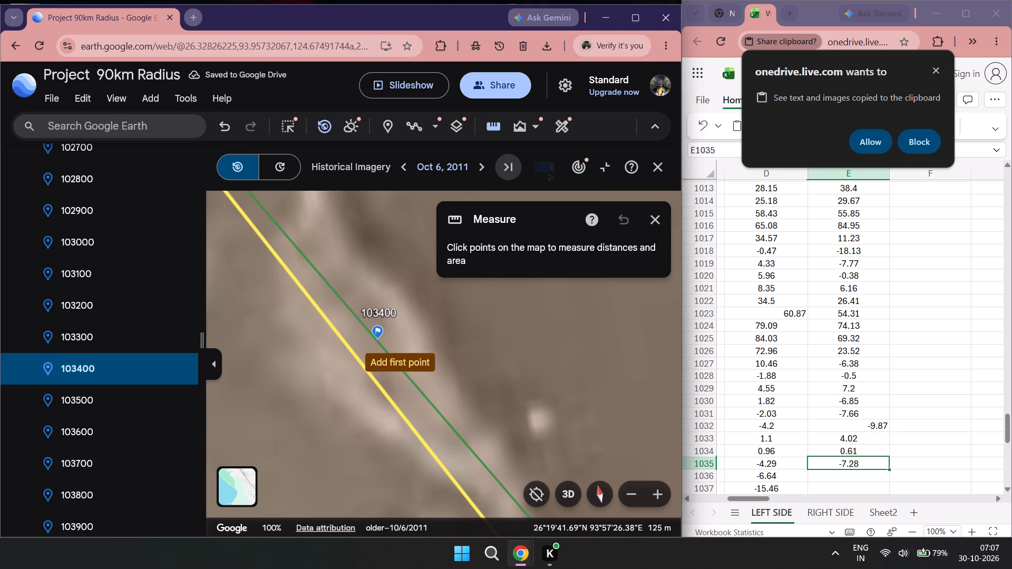
pyautogui.click(379, 342)
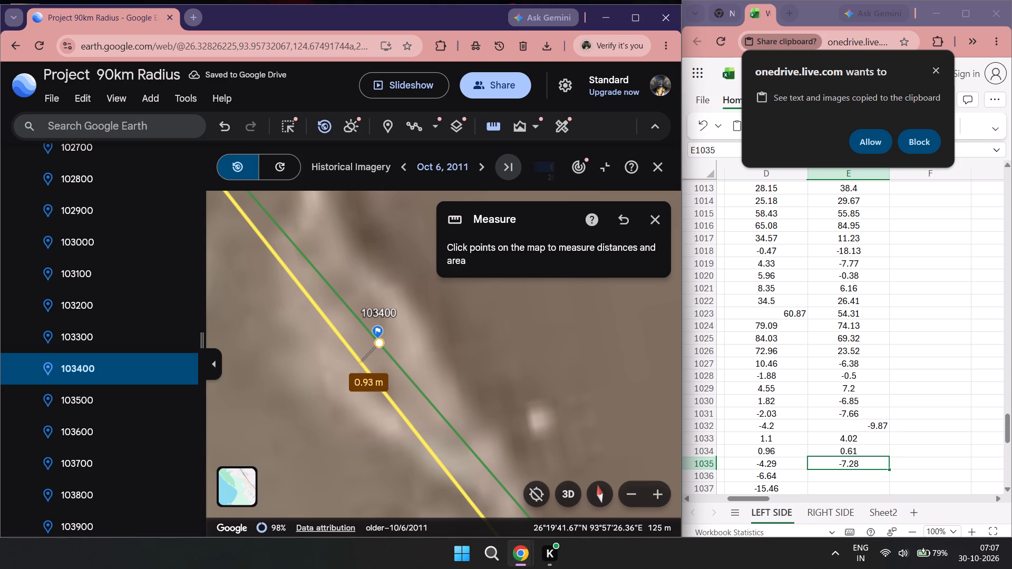
pyautogui.doubleClick(839, 473)
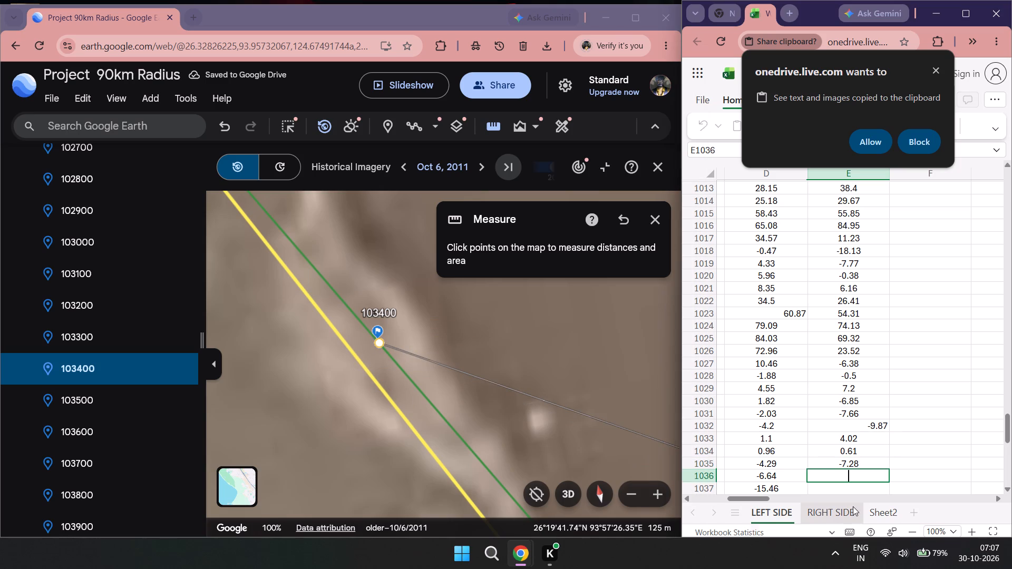
pyautogui.write('0.93')
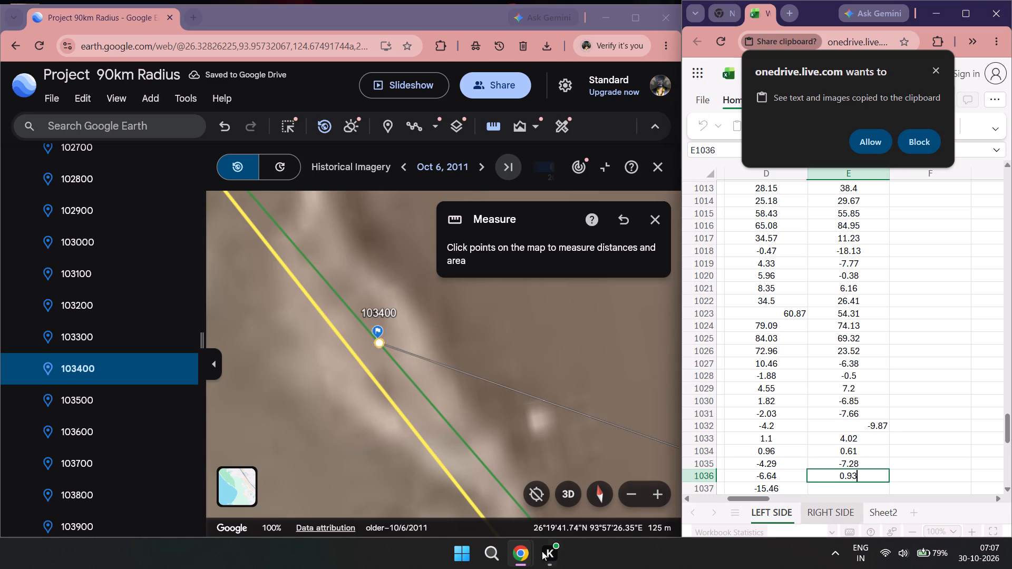
# Fly to the 103500 placemark, measure from its marker to the yellow bank line, and record -3.67 in cell E1037.
pyautogui.doubleClick(92, 397)
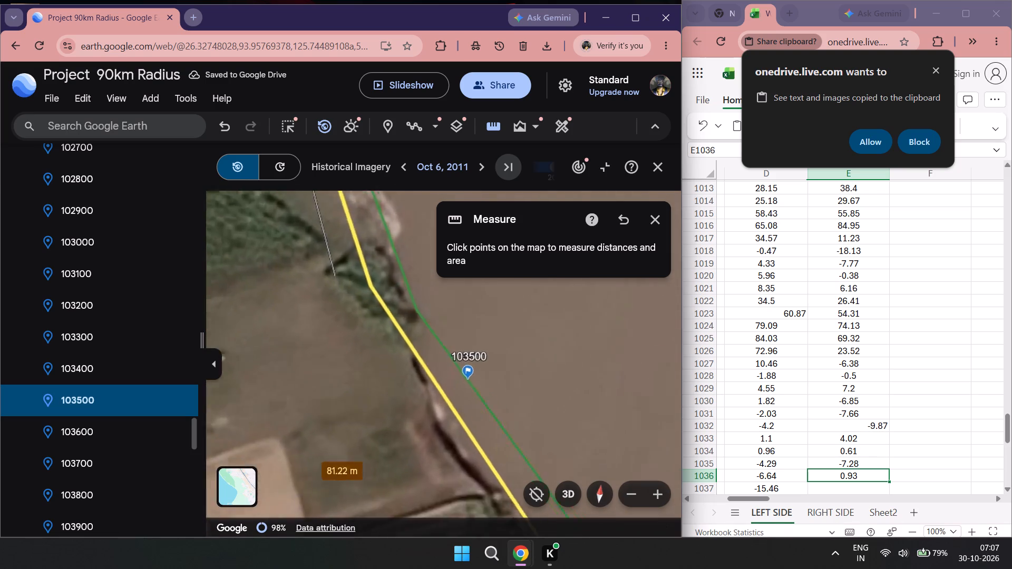
pyautogui.moveTo(472, 456); pyautogui.dragTo(355, 442)
pyautogui.doubleClick(496, 123)
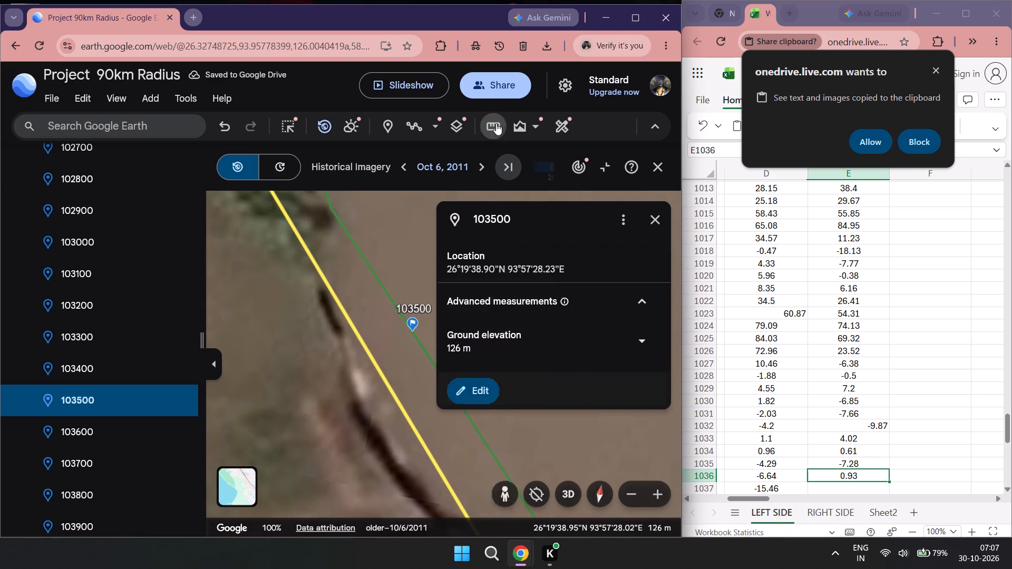
pyautogui.click(415, 335)
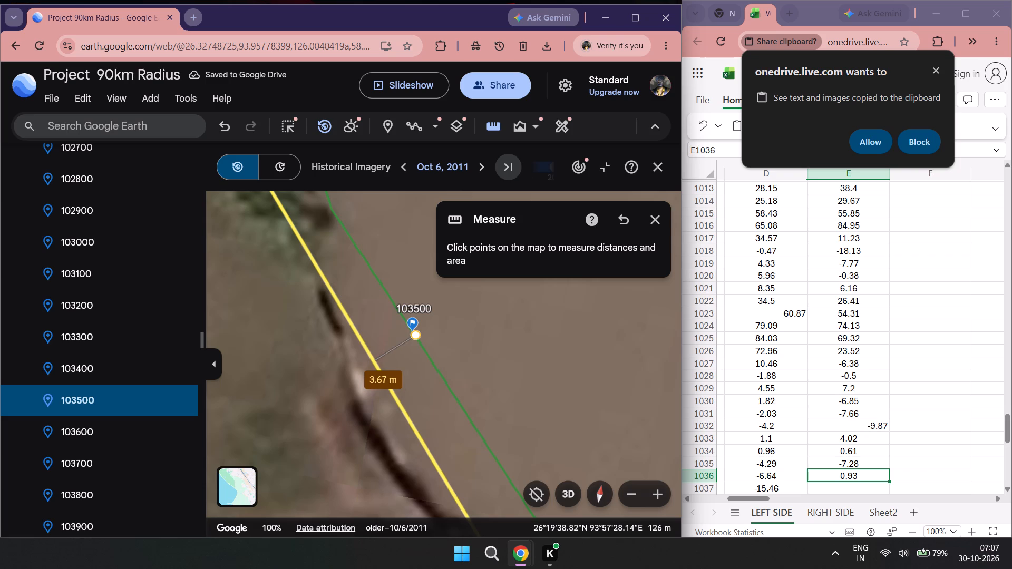
pyautogui.scroll(-3, 830, 340)
pyautogui.doubleClick(839, 292)
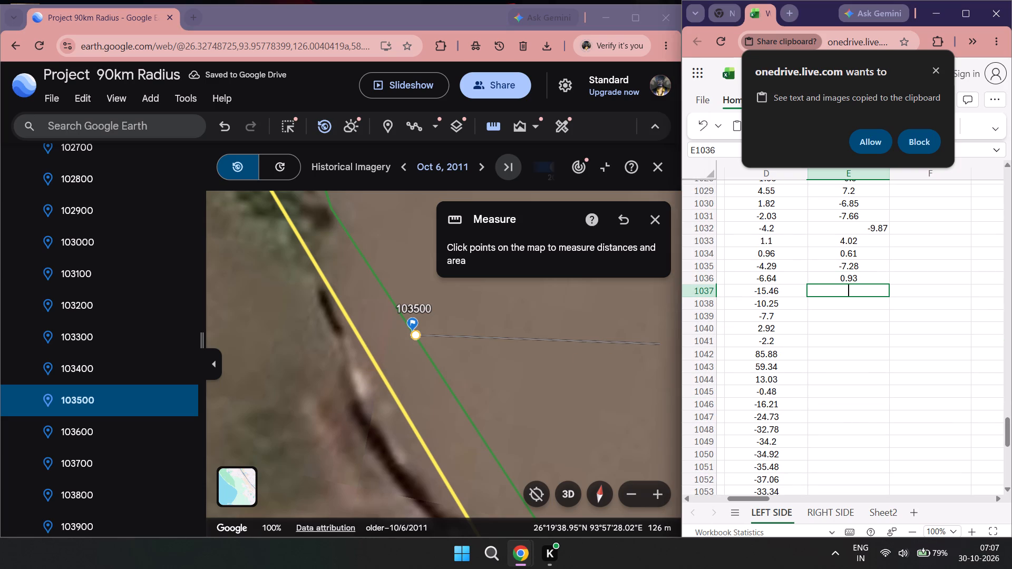
pyautogui.press('-')
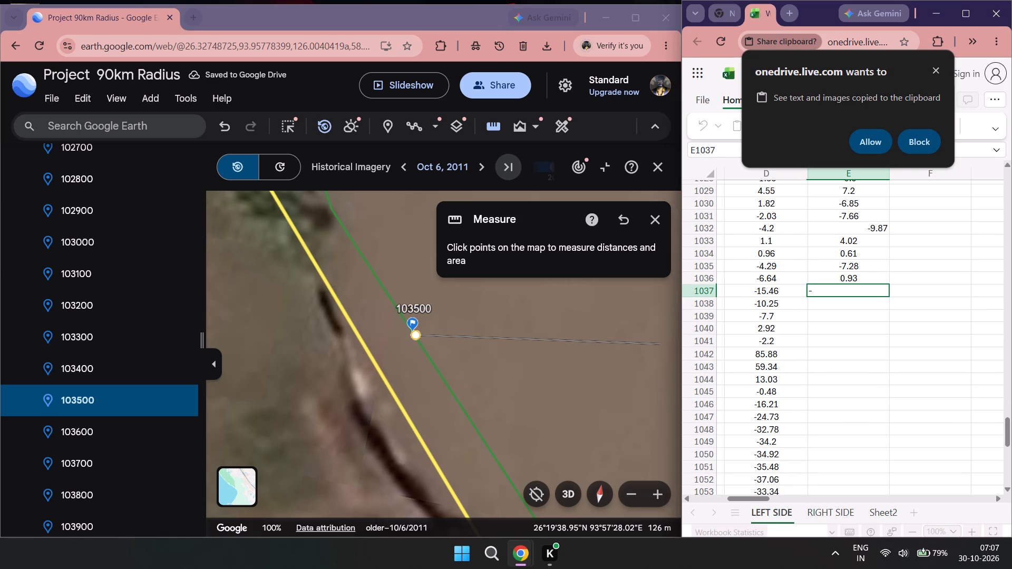
pyautogui.write('3.')
pyautogui.write('67')
# Correct the 103400 shift value in cell E1036 to -0.93.
pyautogui.doubleClick(862, 278)
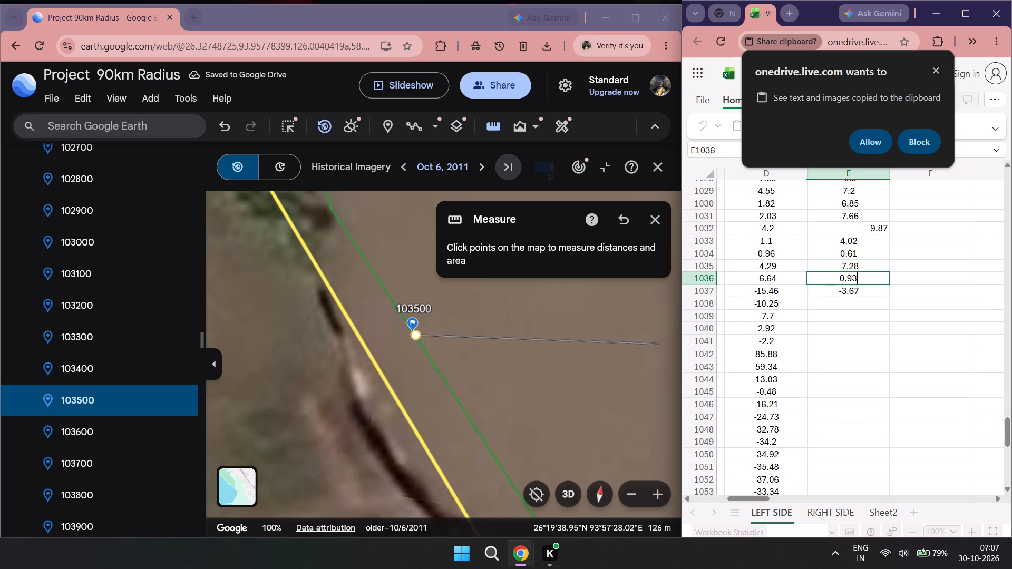
pyautogui.press('BackSpace')
pyautogui.press('BackSpace')
pyautogui.press('BackSpace')
pyautogui.press('BackSpace')
pyautogui.press('BackSpace')
pyautogui.press('BackSpace')
pyautogui.press('BackSpace')
pyautogui.press('BackSpace')
pyautogui.press('BackSpace')
pyautogui.press('BackSpace')
pyautogui.press('BackSpace')
pyautogui.write('-0.93')
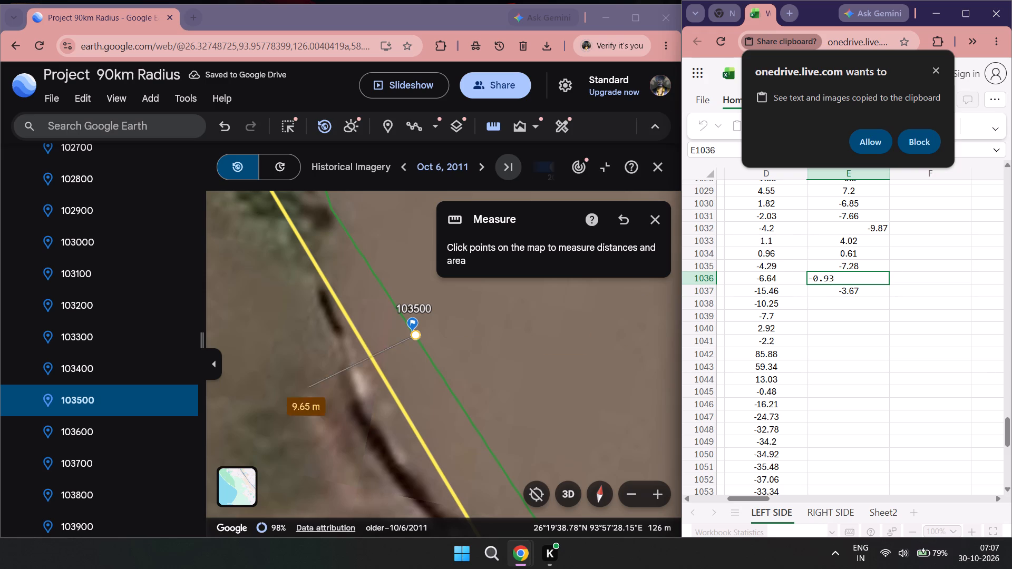
# Fly to the 103600 placemark, measure from its marker to the yellow bank line, and record -7.82 in cell E1038.
pyautogui.doubleClick(57, 433)
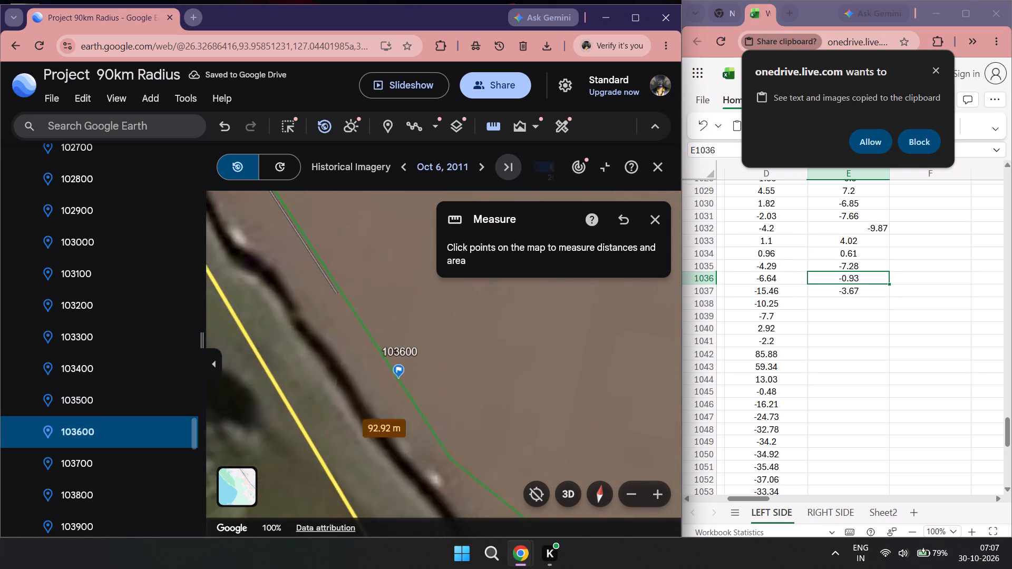
pyautogui.doubleClick(486, 132)
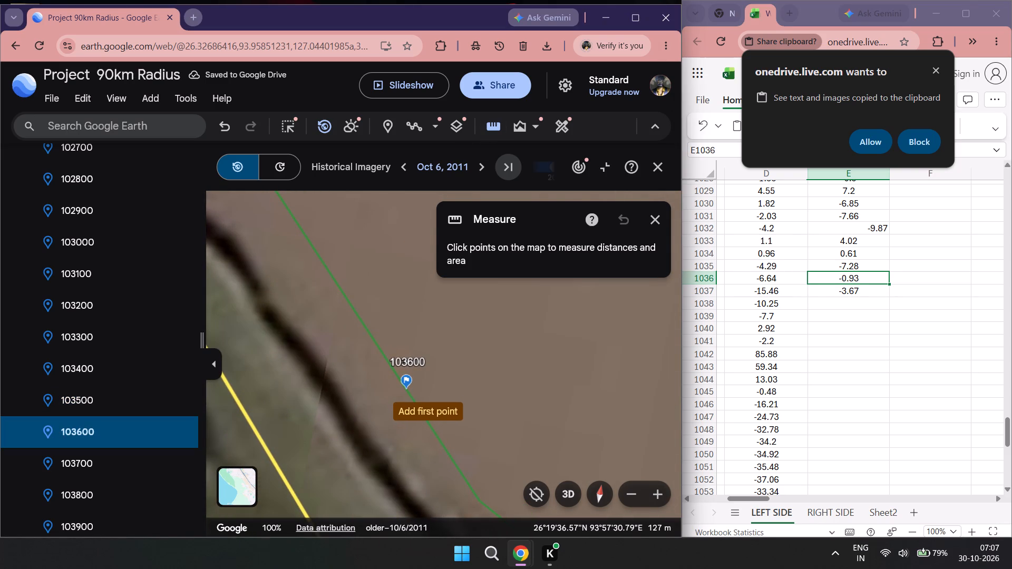
pyautogui.click(406, 389)
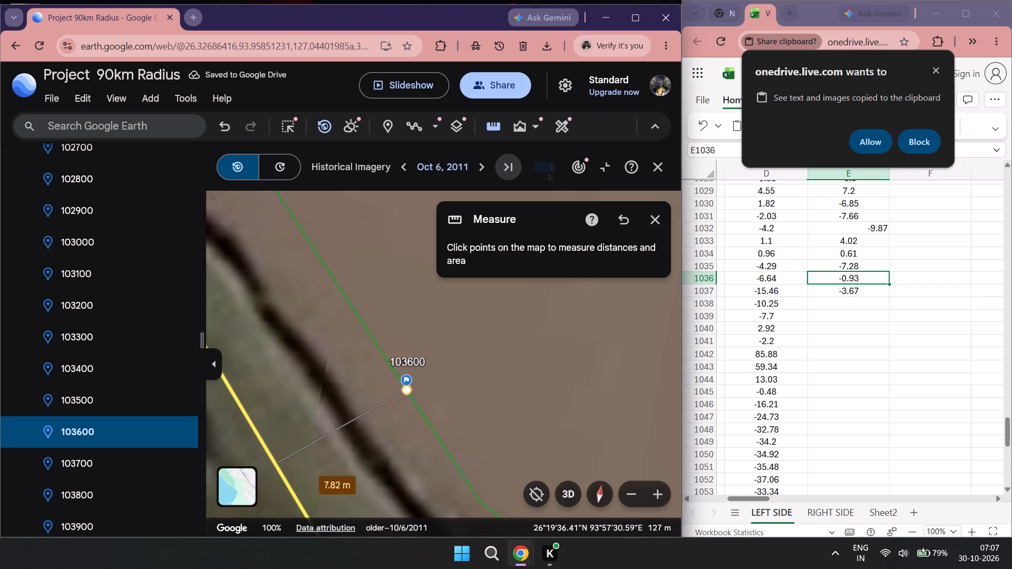
pyautogui.doubleClick(851, 306)
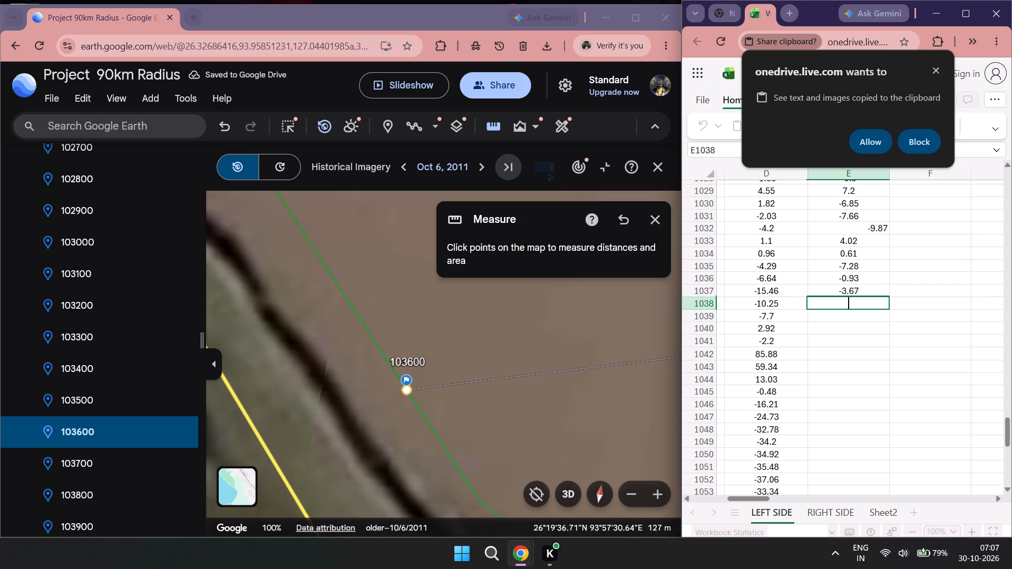
pyautogui.write('-7.82')
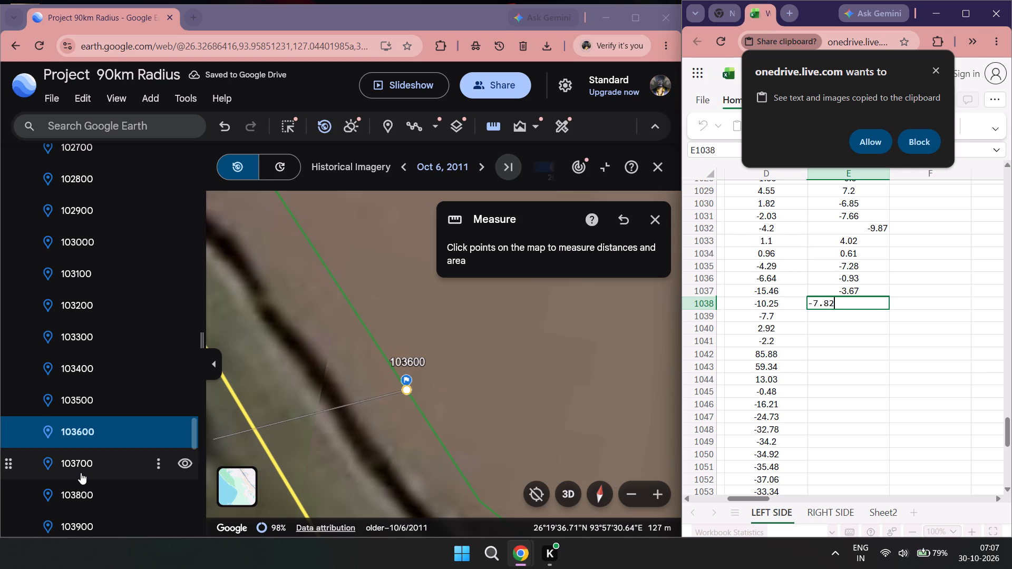
# Fly to the 103700 placemark, measure from its marker to the yellow bank line, and record -9.07 in cell E1039.
pyautogui.doubleClick(81, 473)
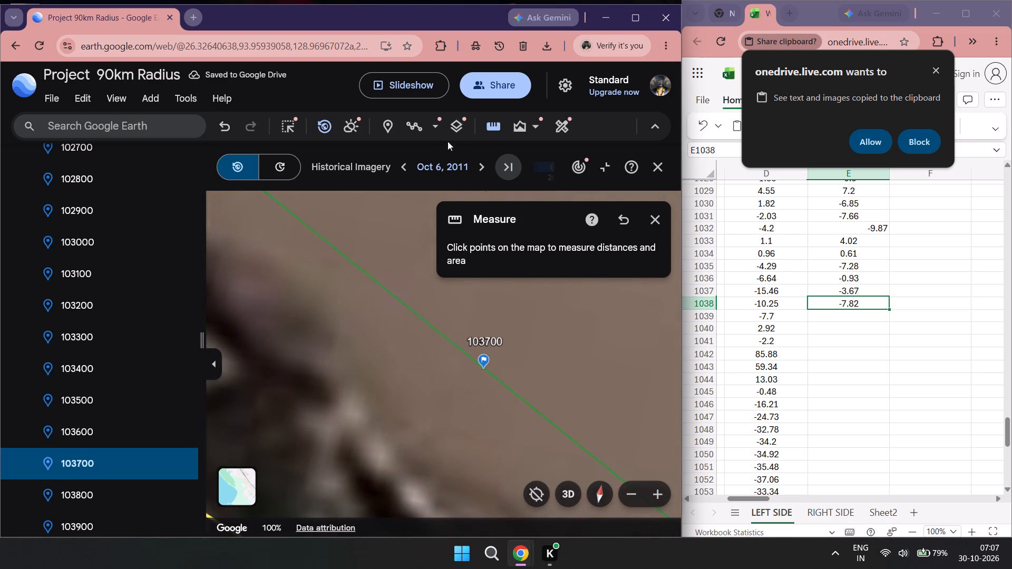
pyautogui.doubleClick(488, 129)
pyautogui.scroll(-1, 374, 353)
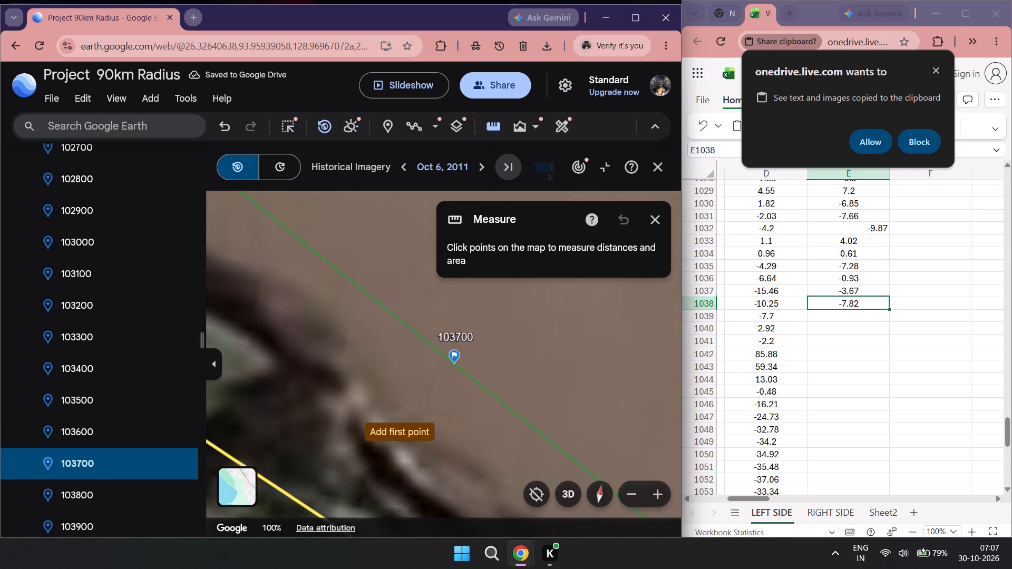
pyautogui.click(453, 364)
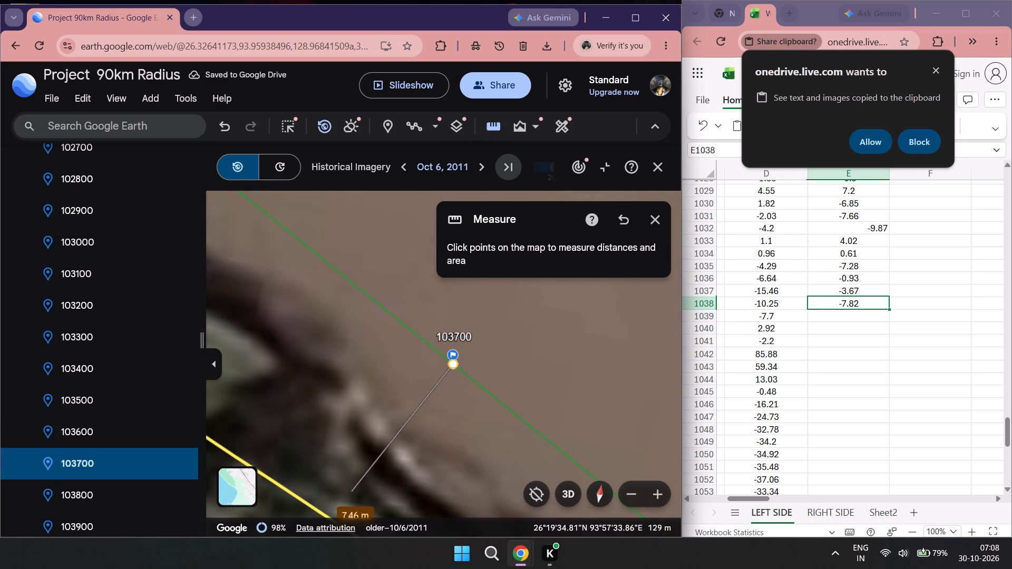
pyautogui.scroll(-2, 328, 515)
pyautogui.moveTo(328, 480); pyautogui.dragTo(339, 415)
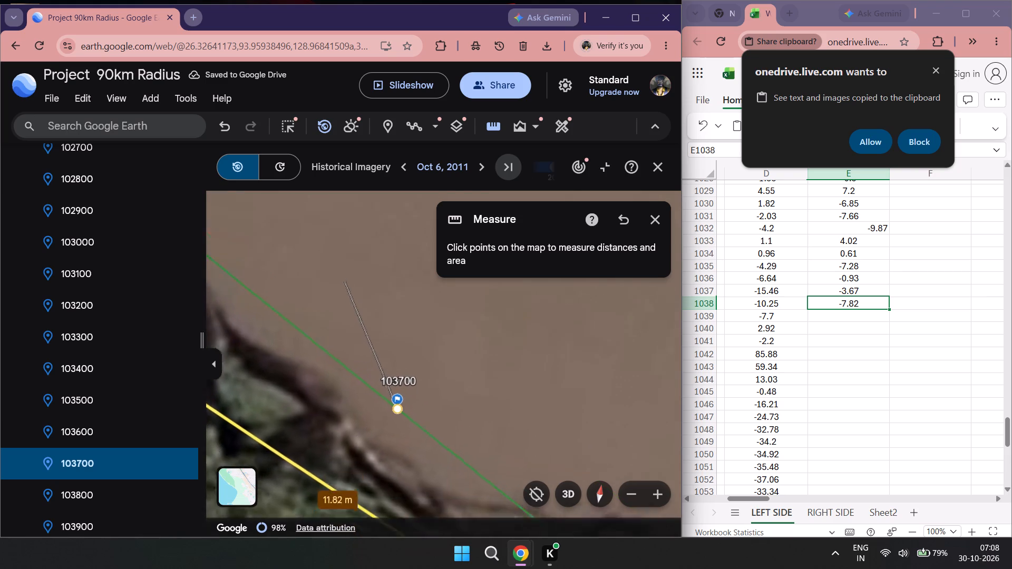
pyautogui.moveTo(339, 415); pyautogui.dragTo(342, 403)
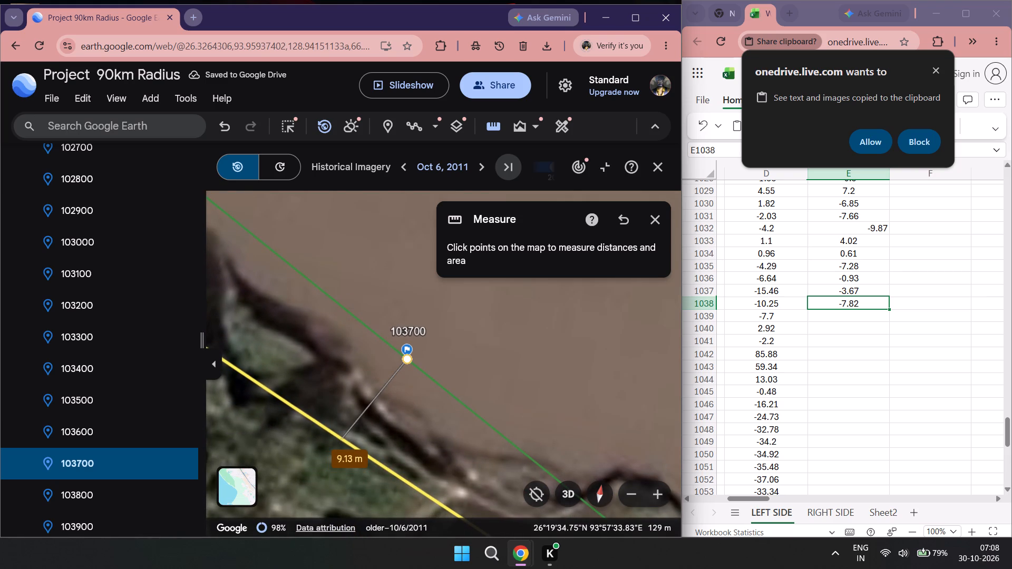
pyautogui.doubleClick(844, 318)
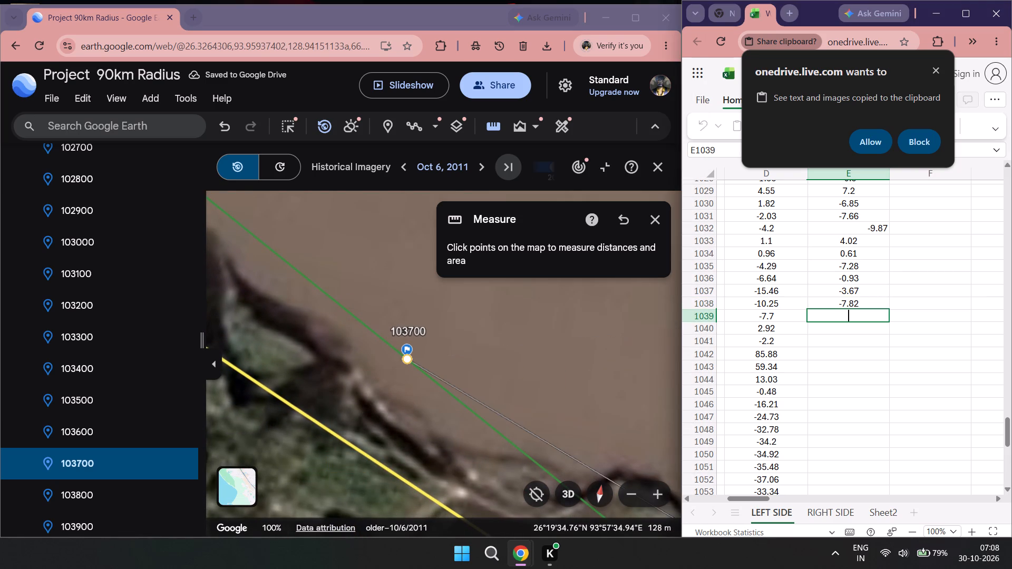
pyautogui.write('-9.07')
# Fly to the 103800 placemark, measure from its marker to the yellow bank line, and record -8.02 in cell E1040.
pyautogui.doubleClick(119, 493)
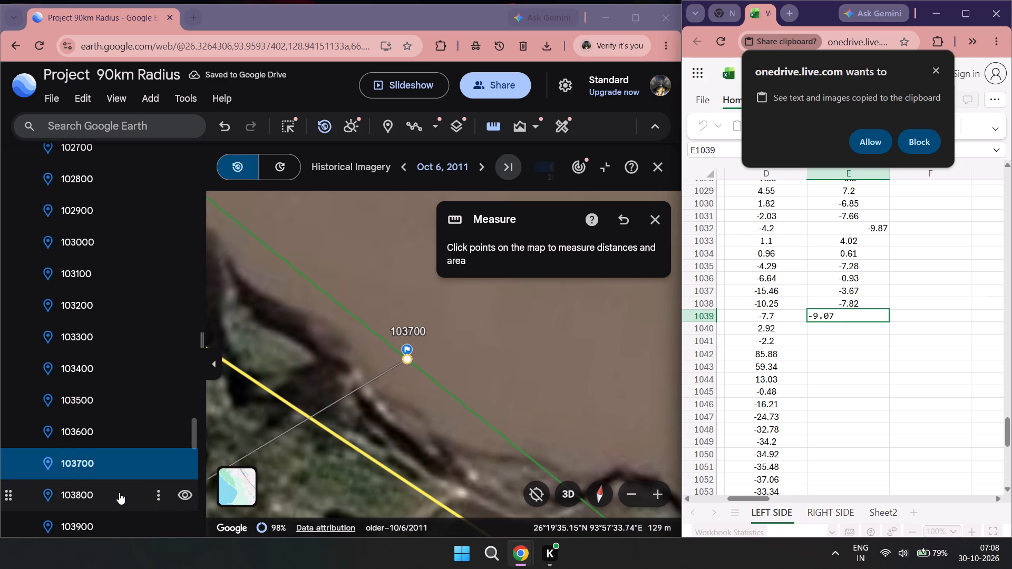
pyautogui.scroll(-2, 415, 387)
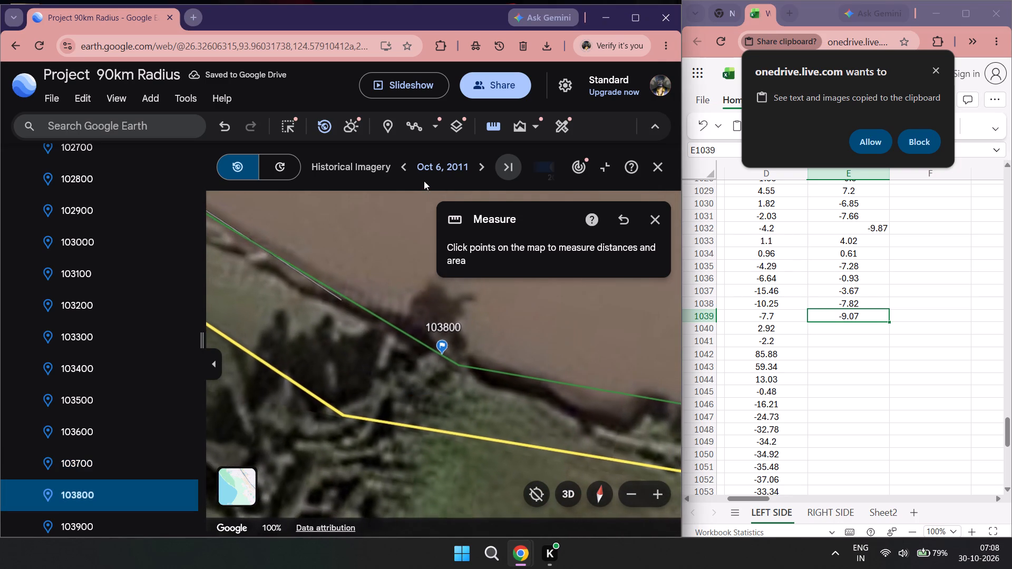
pyautogui.doubleClick(487, 127)
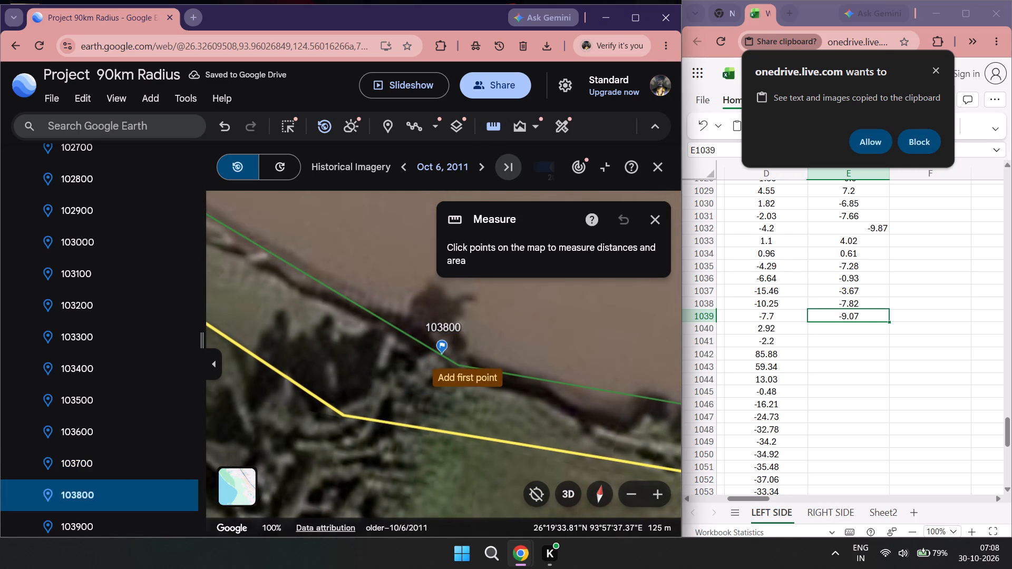
pyautogui.click(443, 356)
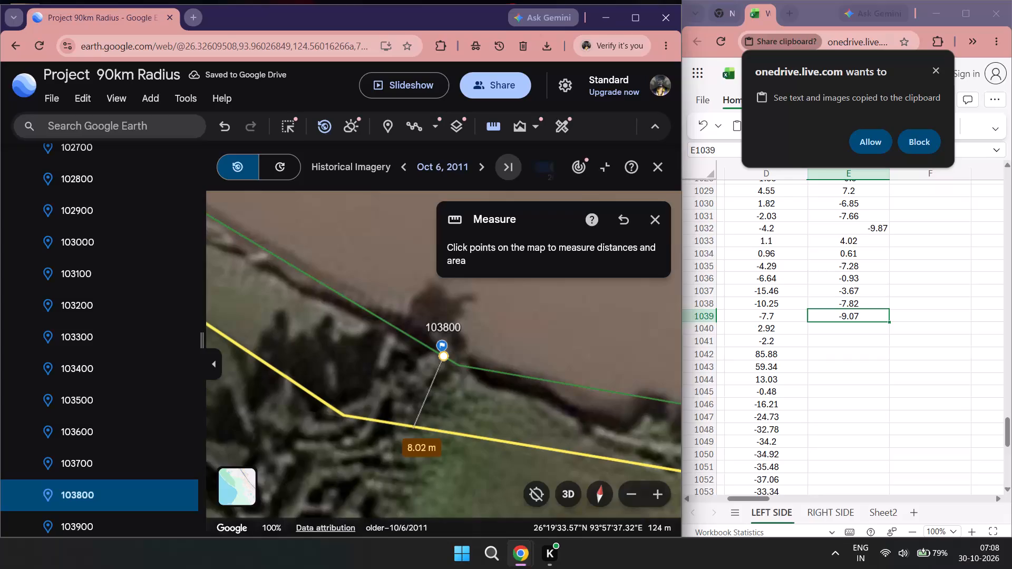
pyautogui.doubleClick(848, 326)
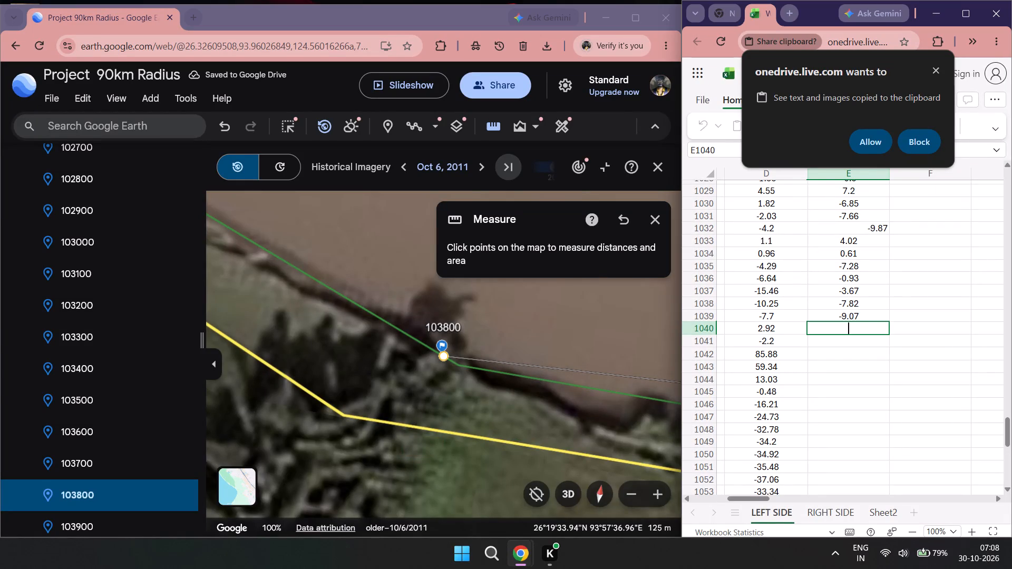
pyautogui.write('-8.02')
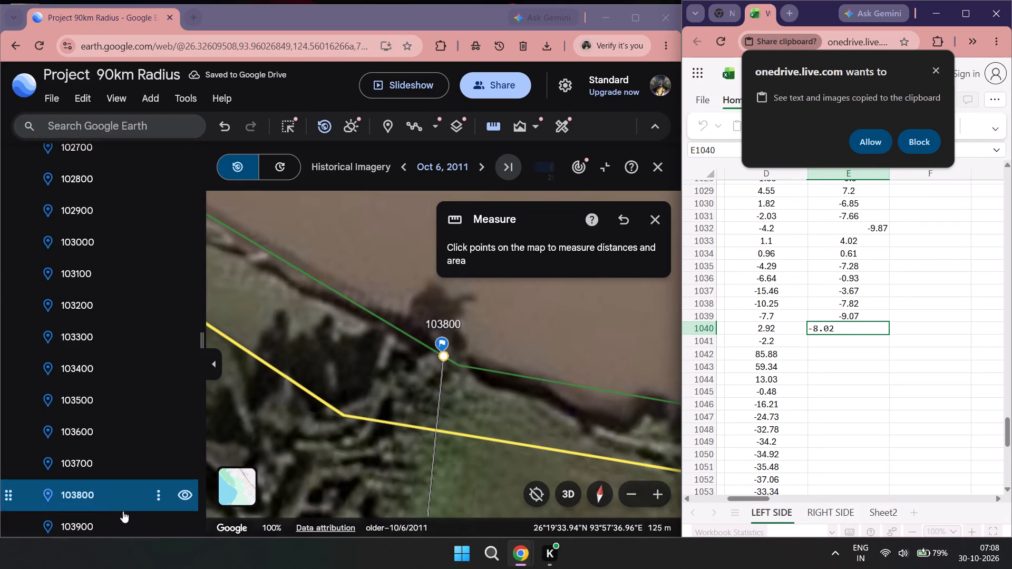
# Fly to the 103900 placemark, measure from its marker to the yellow bank line, and record -6.25 in cell E1041.
pyautogui.doubleClick(109, 515)
pyautogui.doubleClick(105, 516)
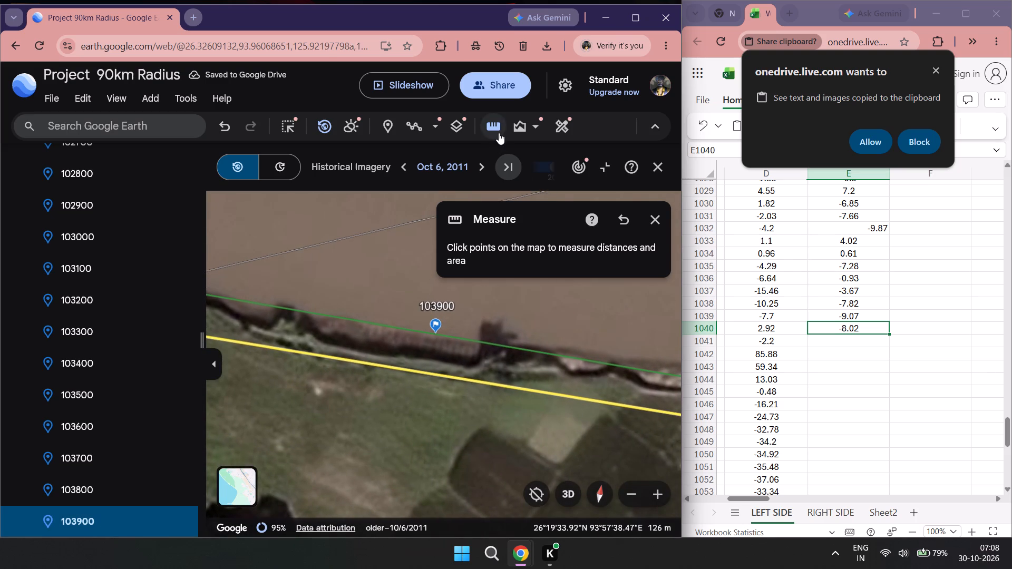
pyautogui.doubleClick(499, 132)
pyautogui.click(435, 335)
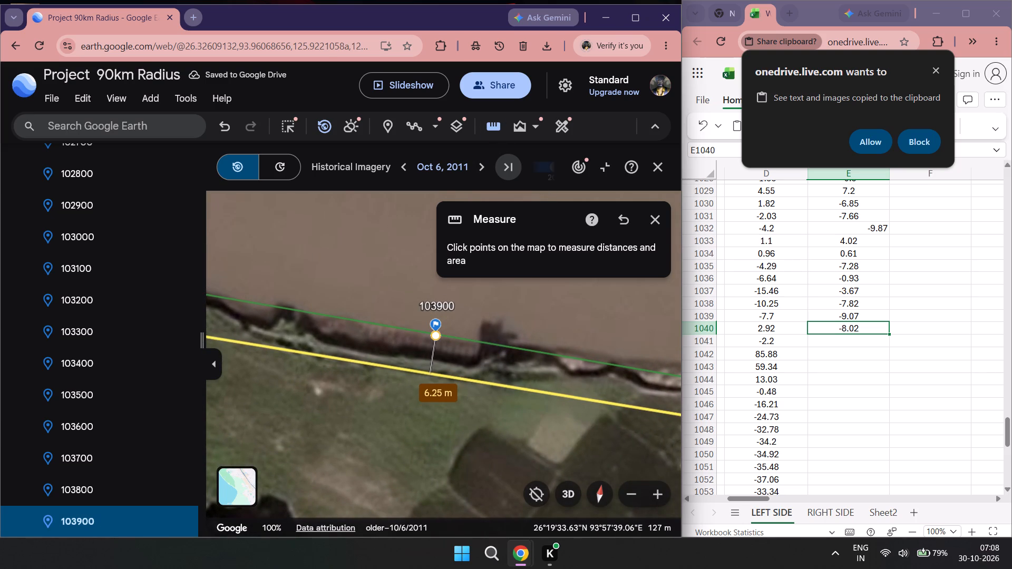
pyautogui.doubleClick(842, 340)
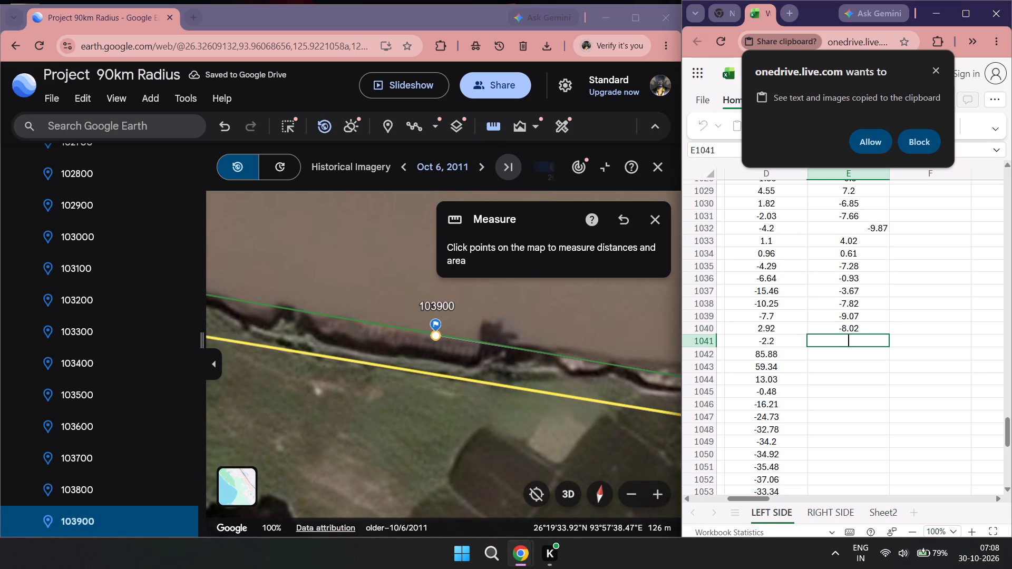
pyautogui.press('-')
pyautogui.press('6')
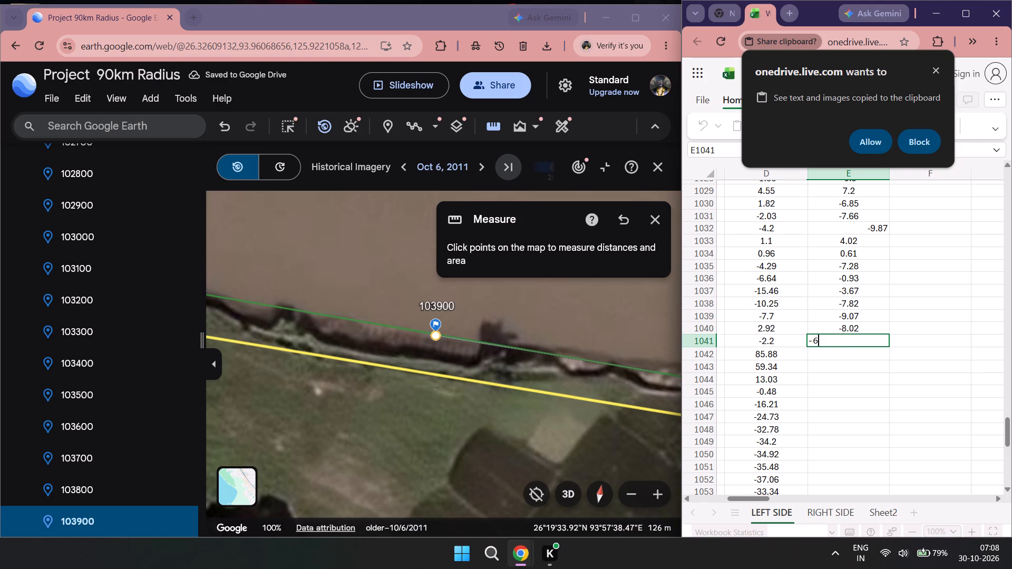
pyautogui.write('.25')
# Locate the 104L placemark, measure from its marker to the yellow bank line, and record -5.55 in cell E1042.
pyautogui.scroll(-2, 37, 449)
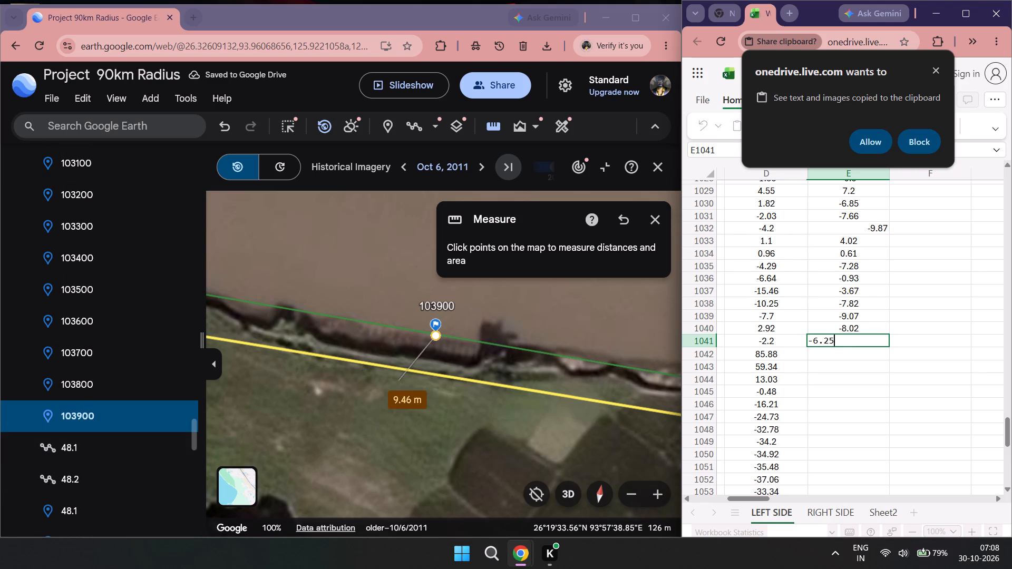
pyautogui.scroll(-3, 533, 381)
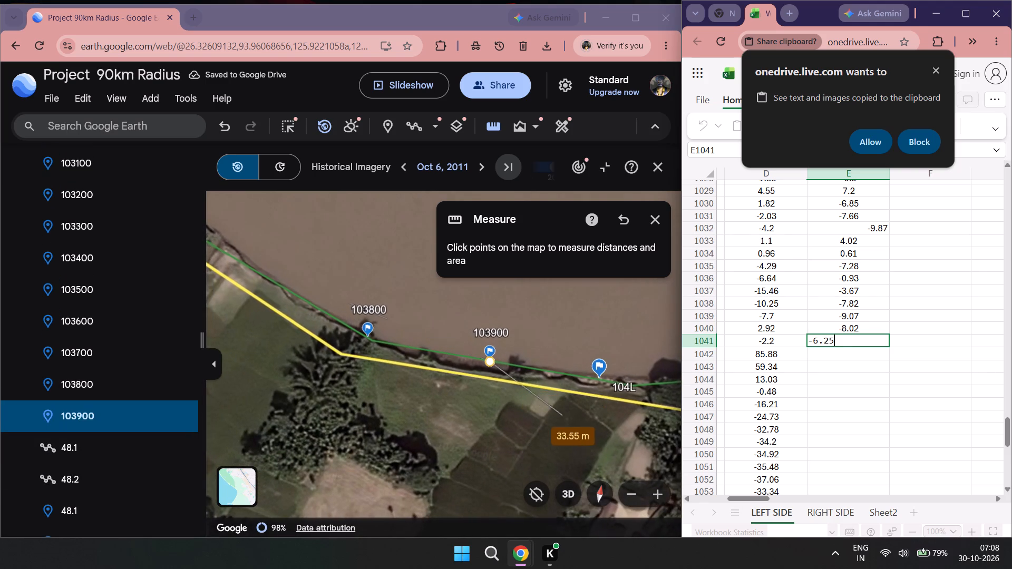
pyautogui.moveTo(562, 424); pyautogui.dragTo(446, 425)
pyautogui.scroll(3, 447, 419)
pyautogui.moveTo(452, 406); pyautogui.dragTo(421, 411)
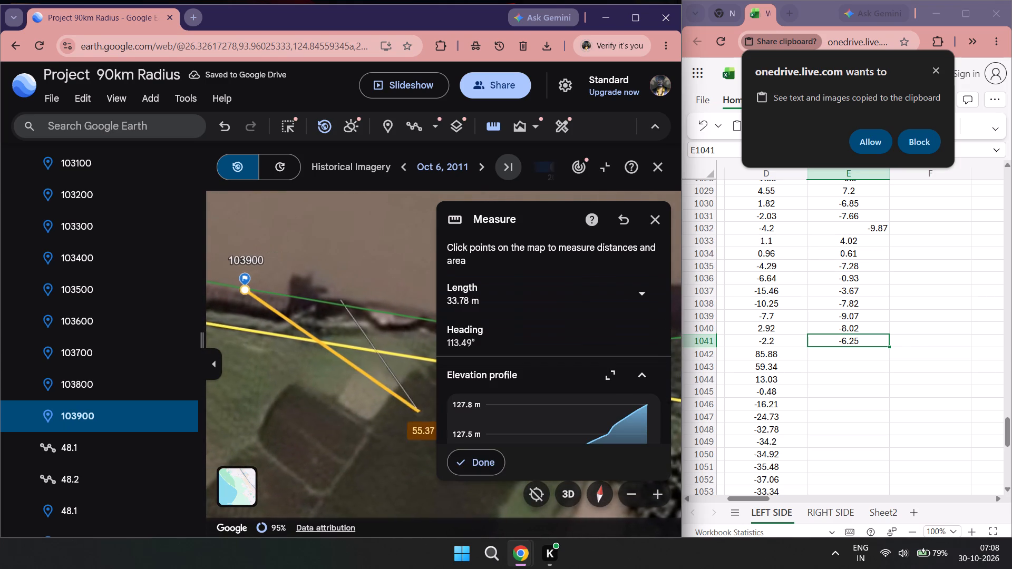
pyautogui.click(656, 217)
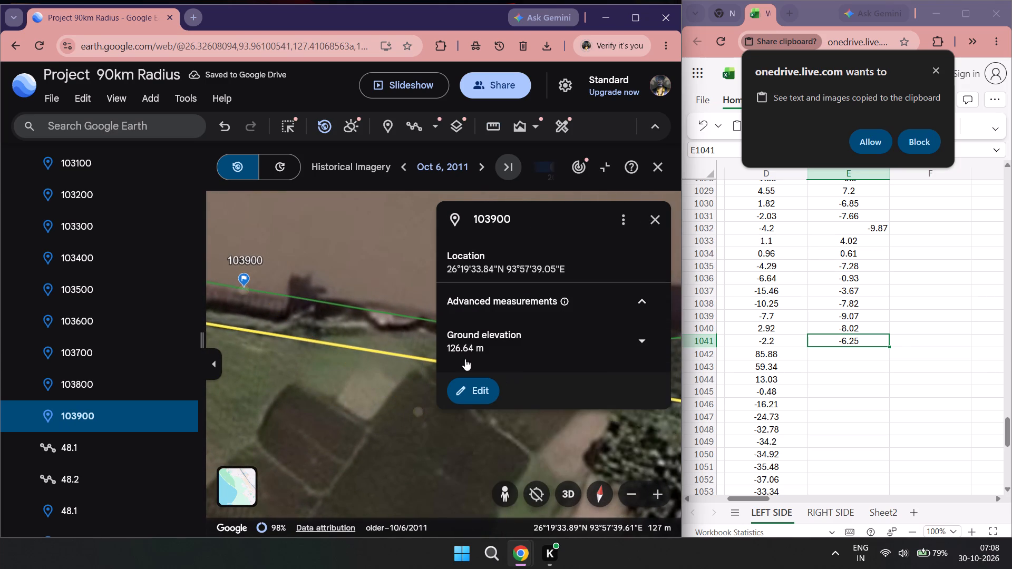
pyautogui.click(655, 212)
pyautogui.doubleClick(491, 126)
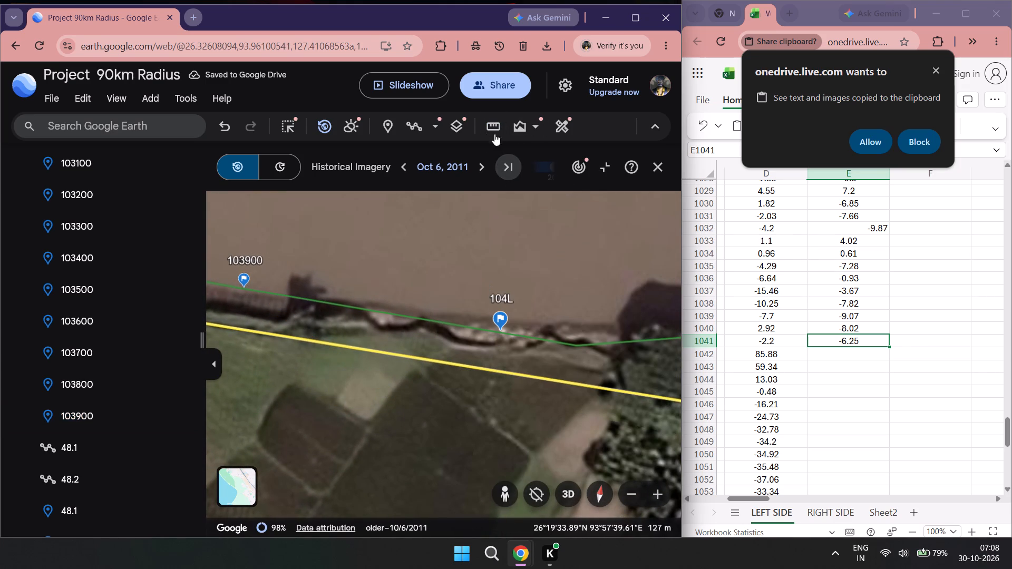
pyautogui.click(493, 122)
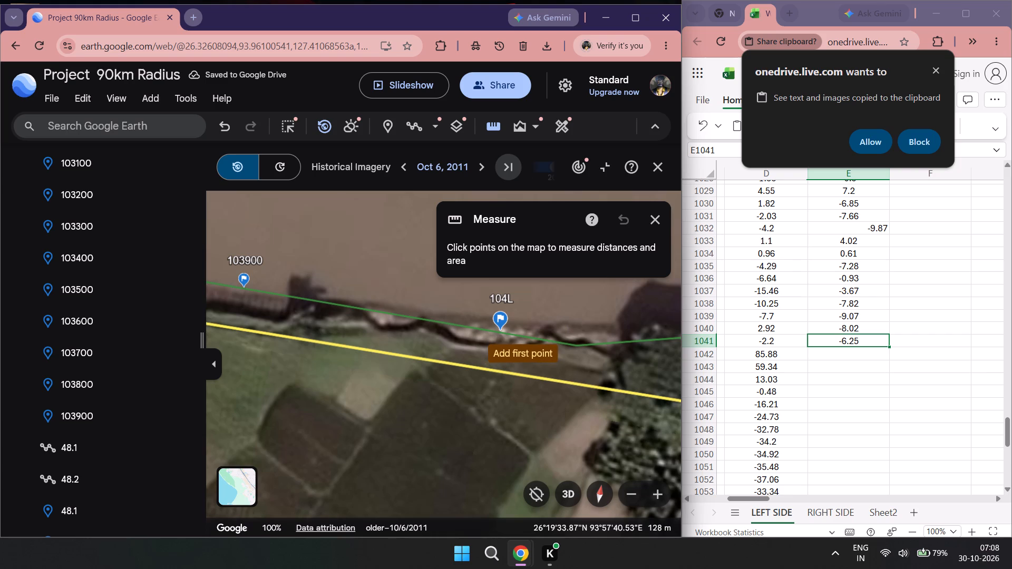
pyautogui.click(499, 333)
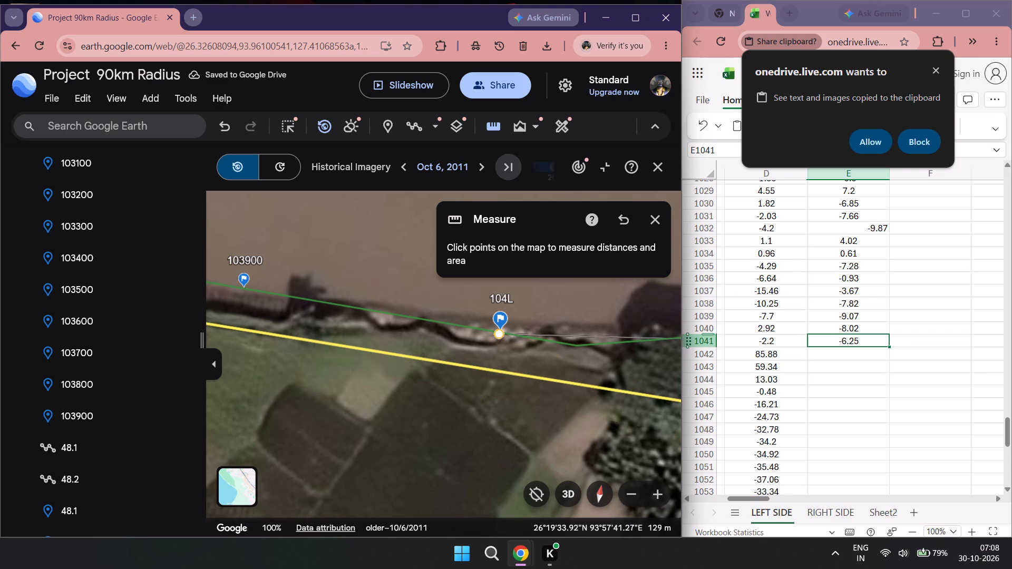
pyautogui.doubleClick(859, 358)
pyautogui.write('-5.55')
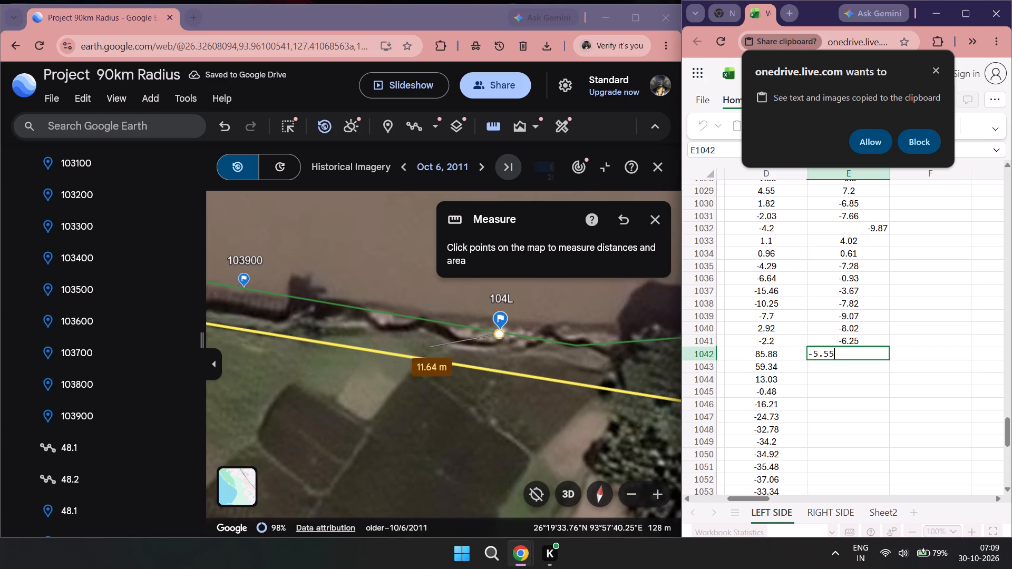
pyautogui.click(651, 215)
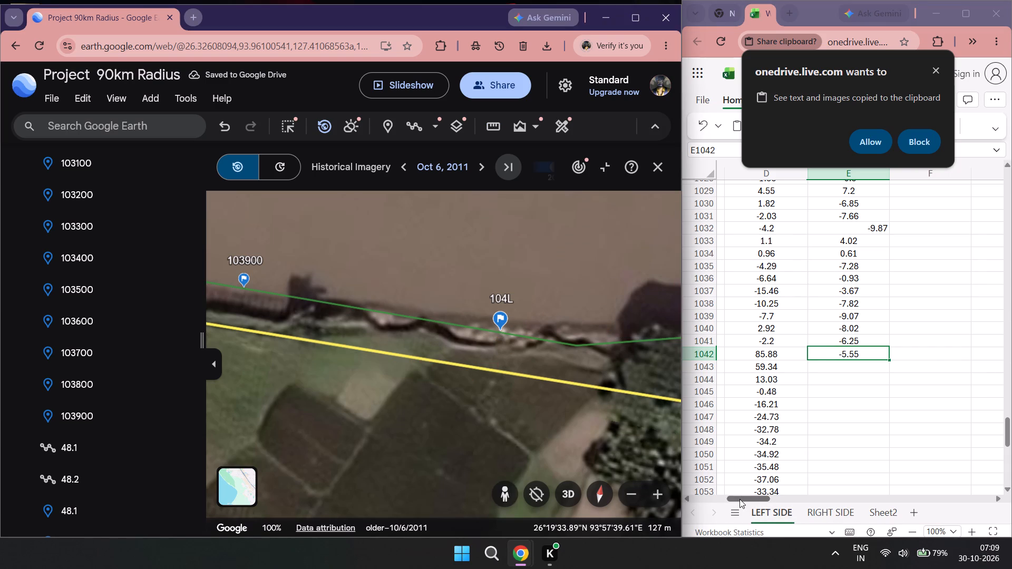
# Dismiss the clipboard access request and widen the spreadsheet window to show columns A through G.
pyautogui.moveTo(739, 499); pyautogui.dragTo(638, 497)
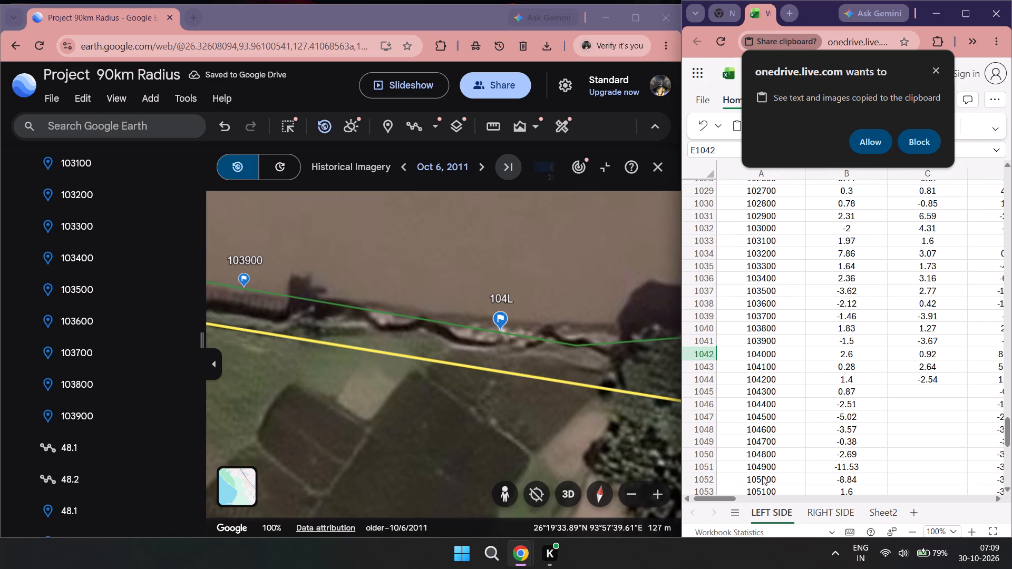
pyautogui.click(943, 67)
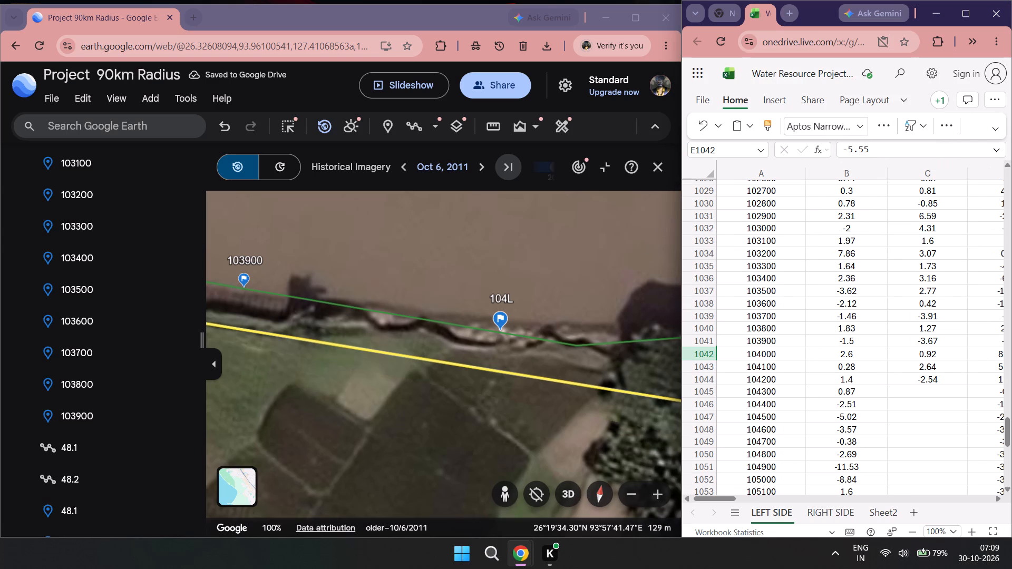
pyautogui.moveTo(680, 274); pyautogui.dragTo(392, 274)
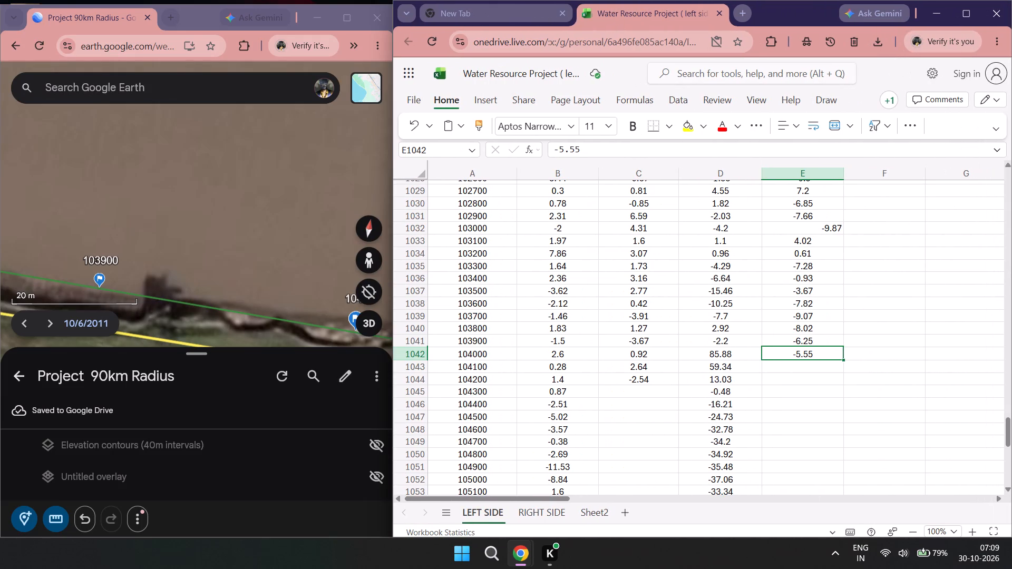
# Examine how far the LEFT SIDE sheet is filled in, across its chainage rows and the period columns through 2011-2024.
pyautogui.scroll(-3, 676, 325)
pyautogui.scroll(3, 676, 325)
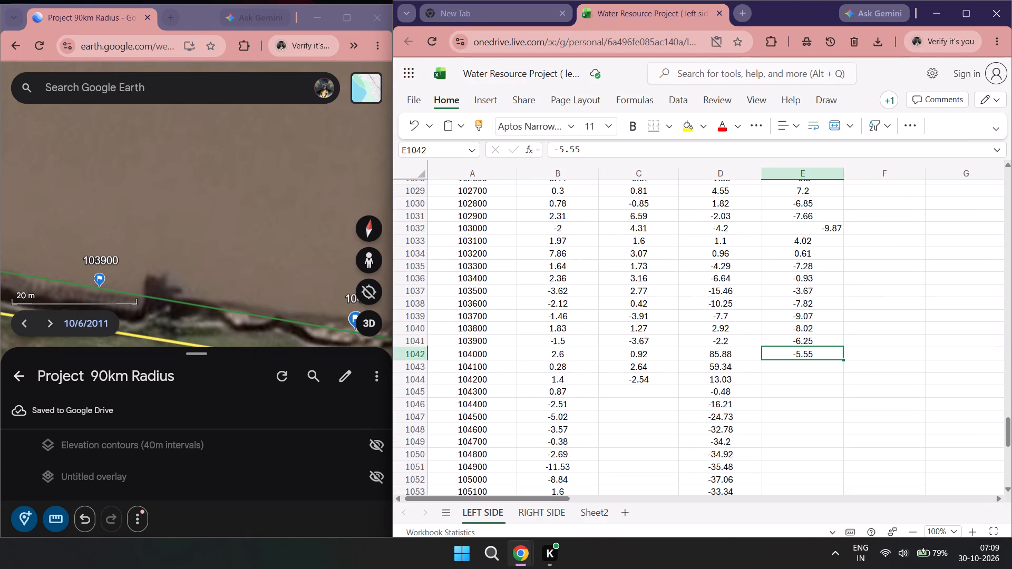
pyautogui.scroll(-7, 676, 325)
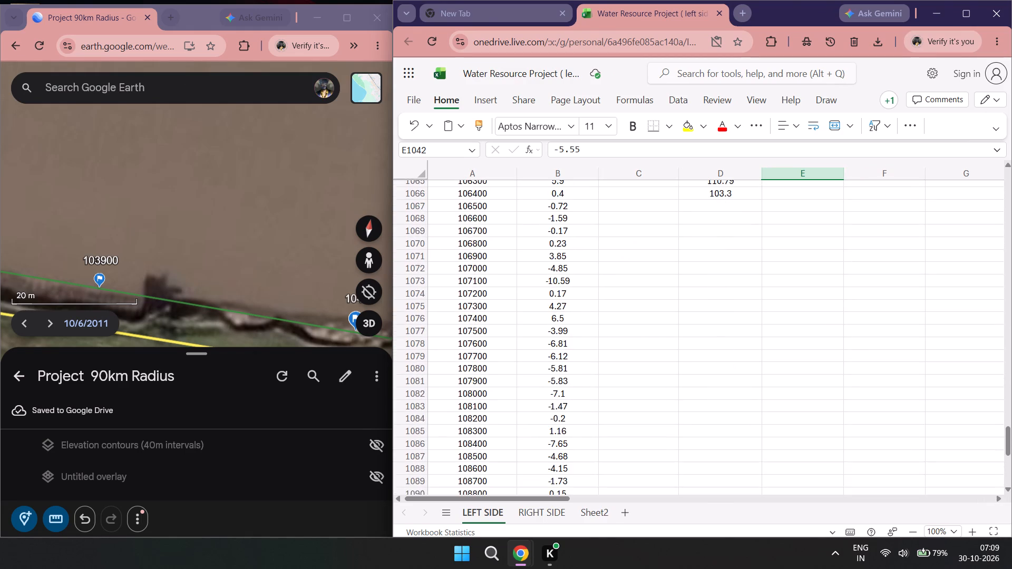
pyautogui.scroll(-10, 676, 325)
pyautogui.scroll(1, 676, 325)
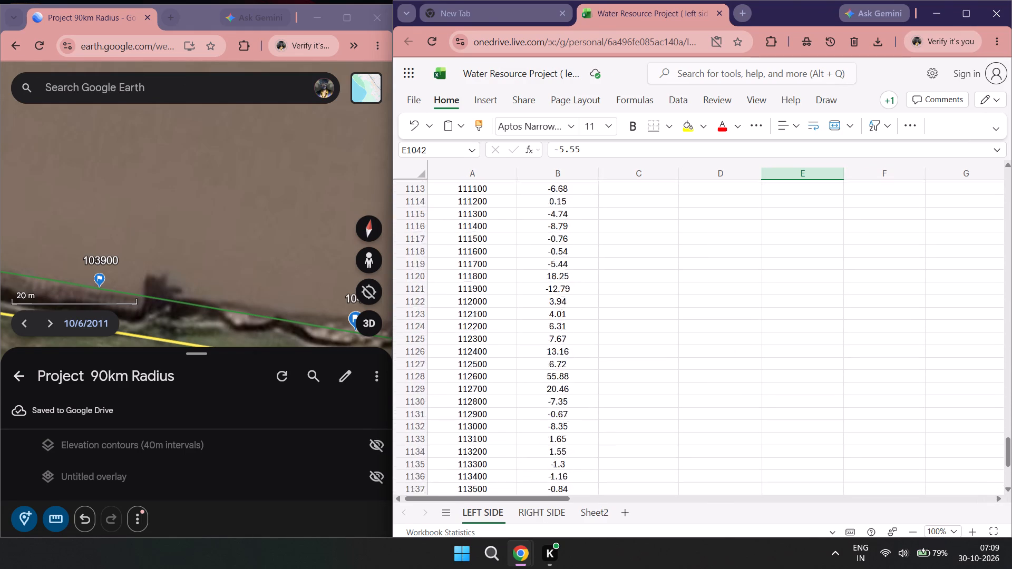
pyautogui.scroll(18, 676, 325)
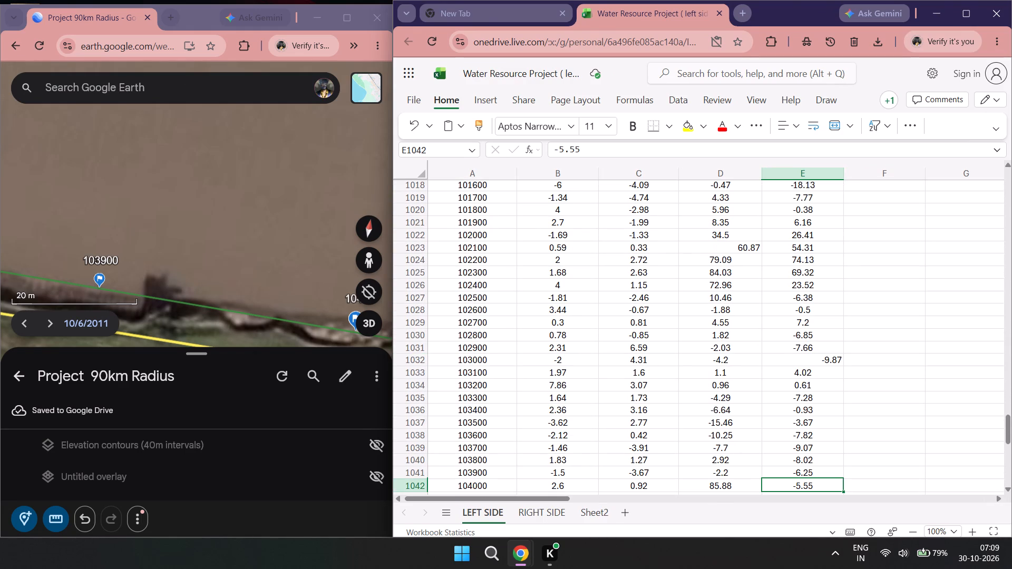
pyautogui.scroll(7, 676, 325)
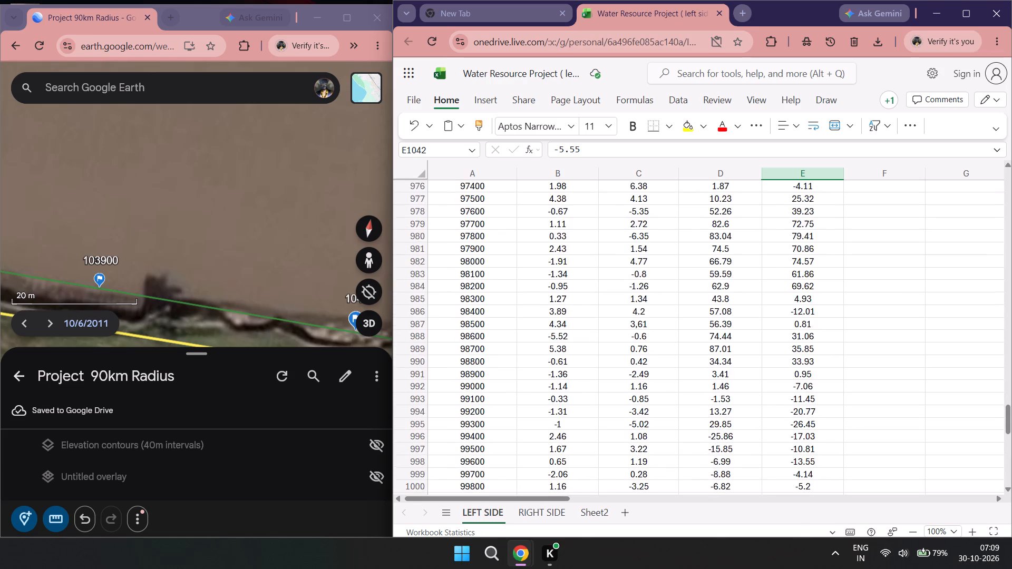
pyautogui.scroll(5, 676, 325)
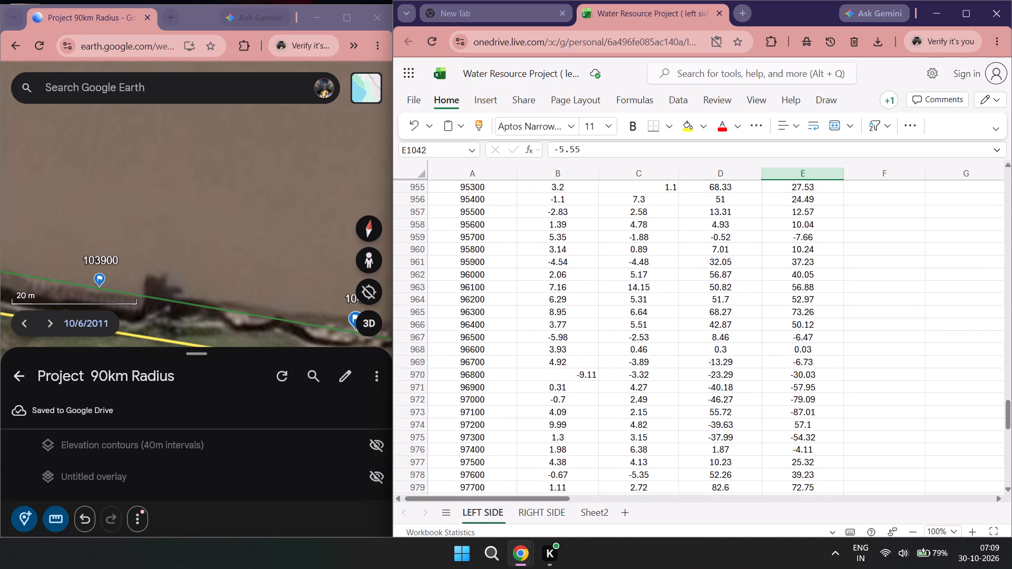
pyautogui.moveTo(1007, 413); pyautogui.dragTo(1008, 129)
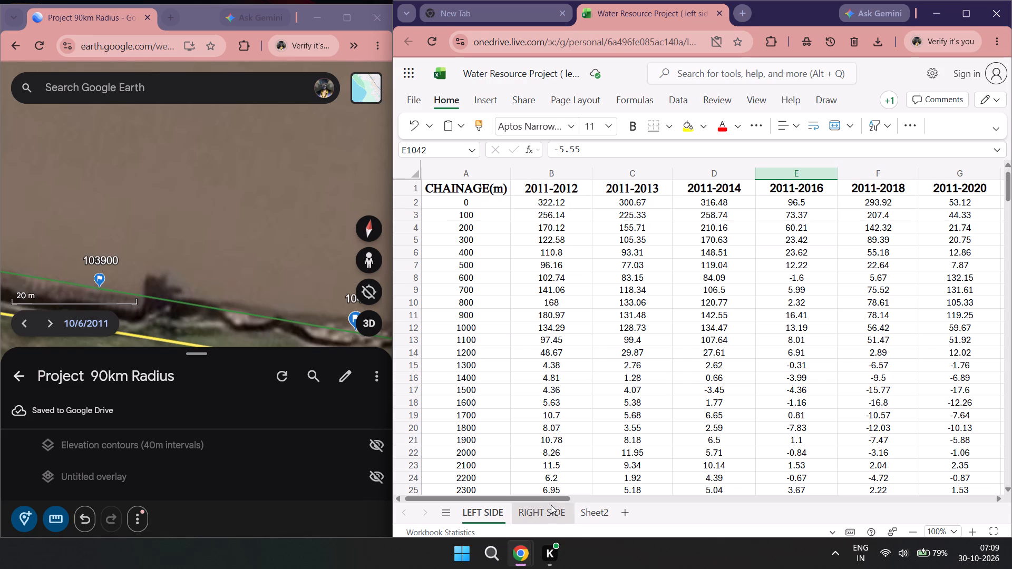
pyautogui.moveTo(551, 499); pyautogui.dragTo(608, 496)
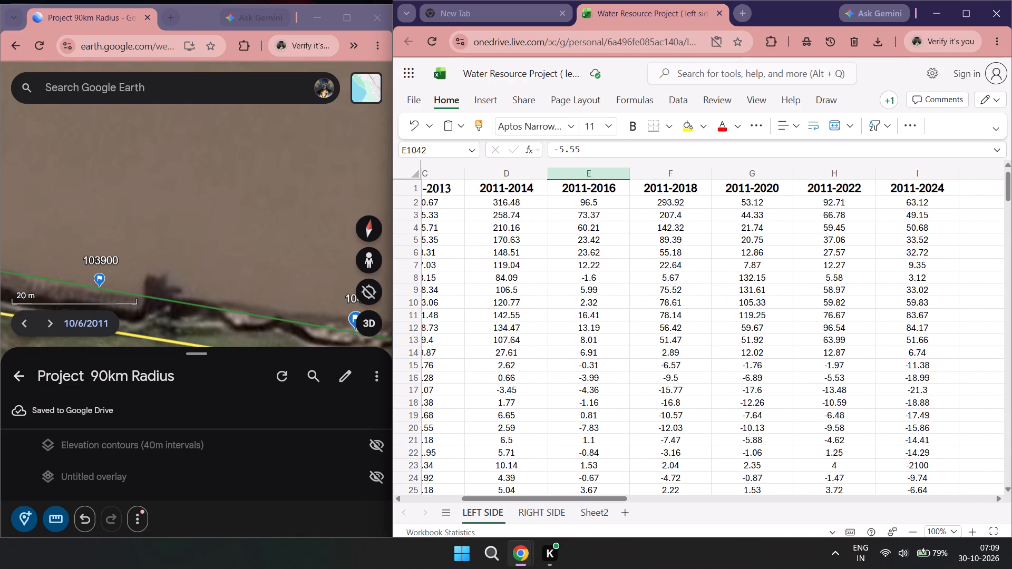
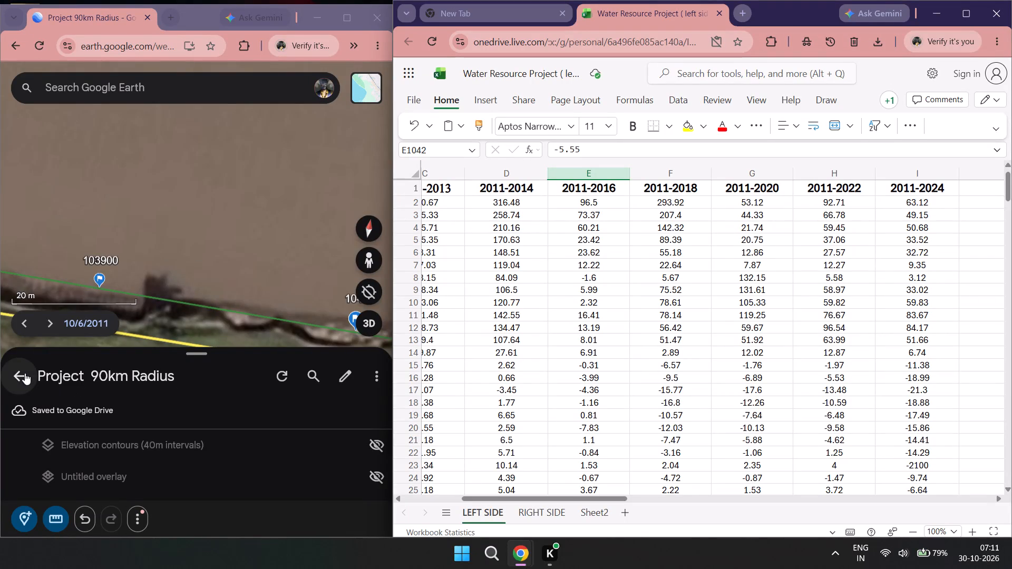
# Return to the project list and reopen Project 90km Radius.
pyautogui.click(165, 314)
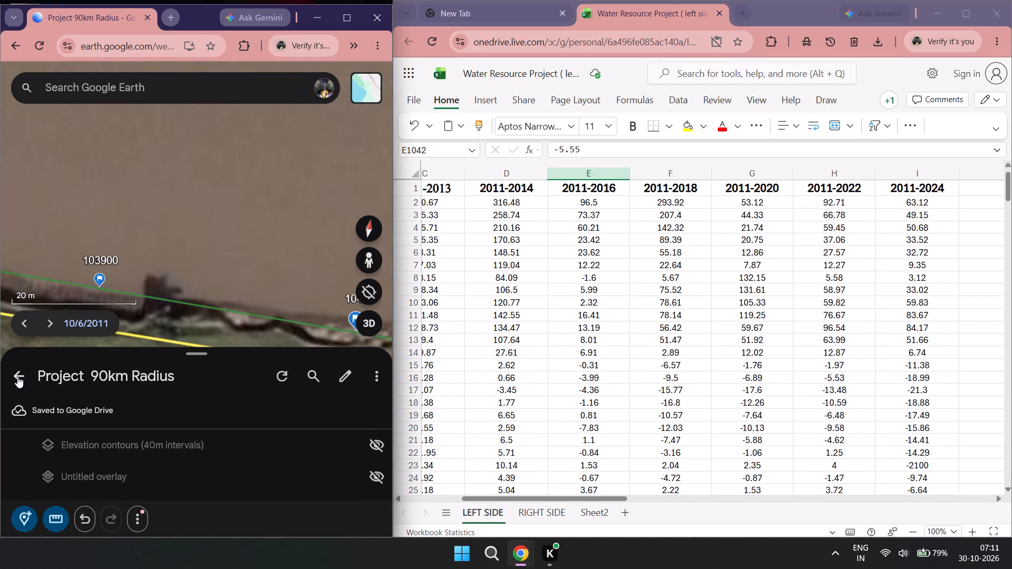
pyautogui.click(16, 373)
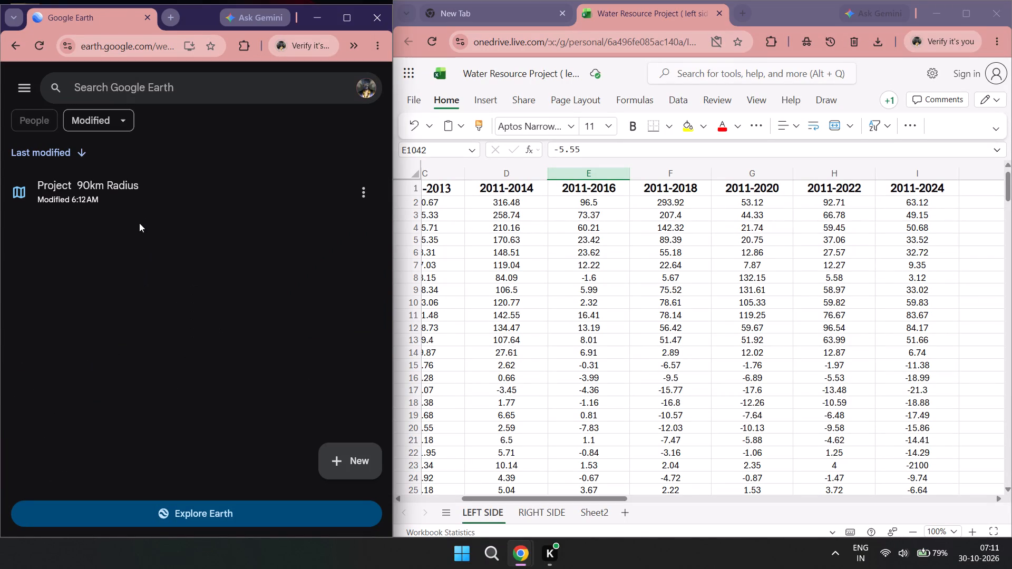
pyautogui.doubleClick(134, 175)
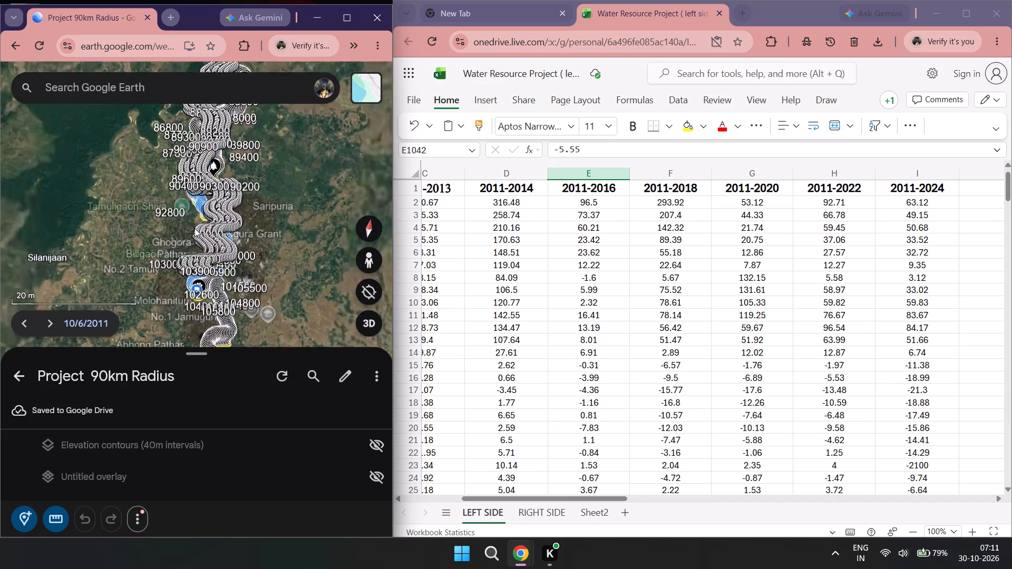
# Widen the Google Earth window to about two thirds of the screen, beside the spreadsheet.
pyautogui.scroll(-1, 142, 317)
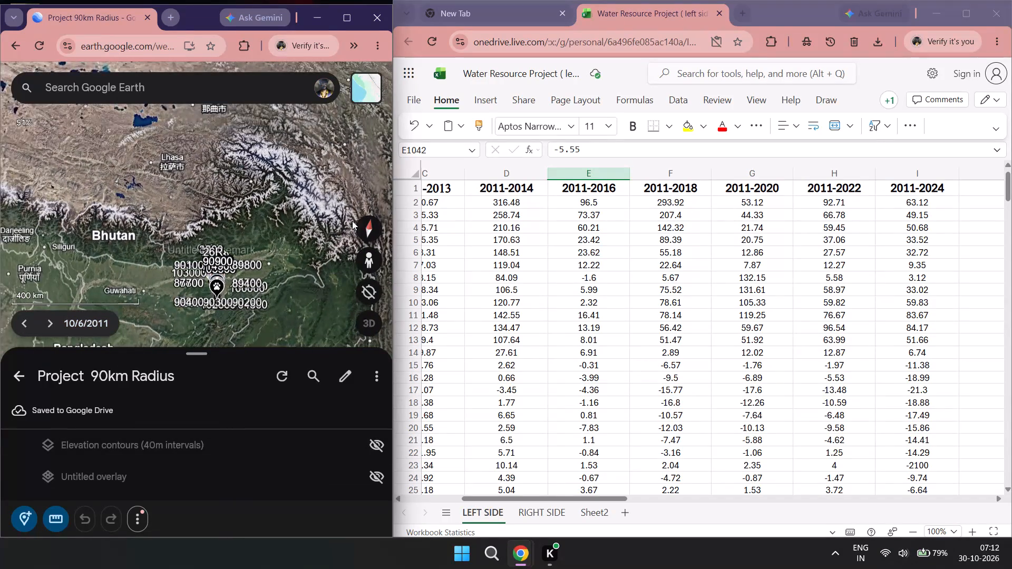
pyautogui.moveTo(394, 214); pyautogui.dragTo(577, 214)
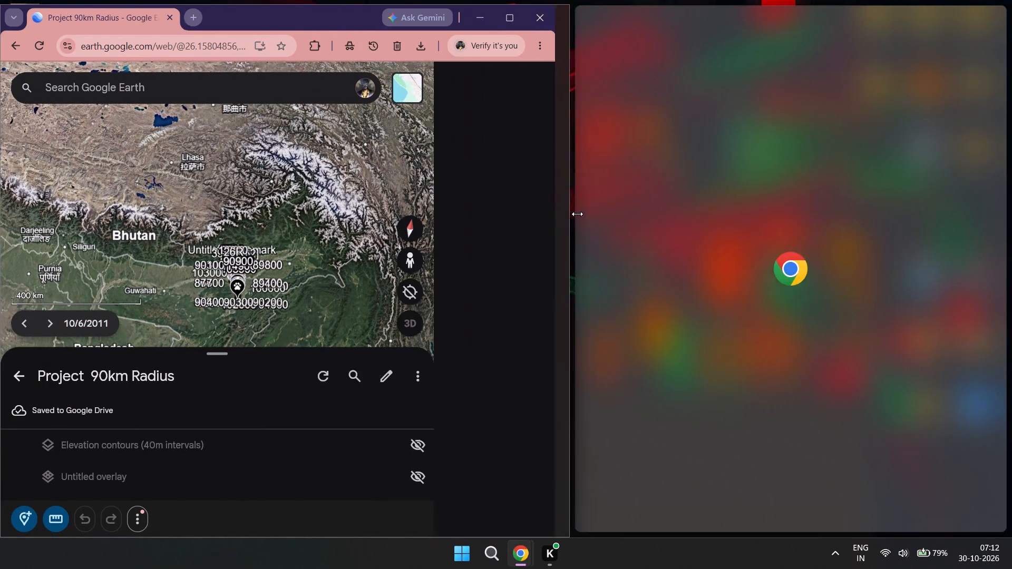
pyautogui.moveTo(577, 214); pyautogui.dragTo(950, 214)
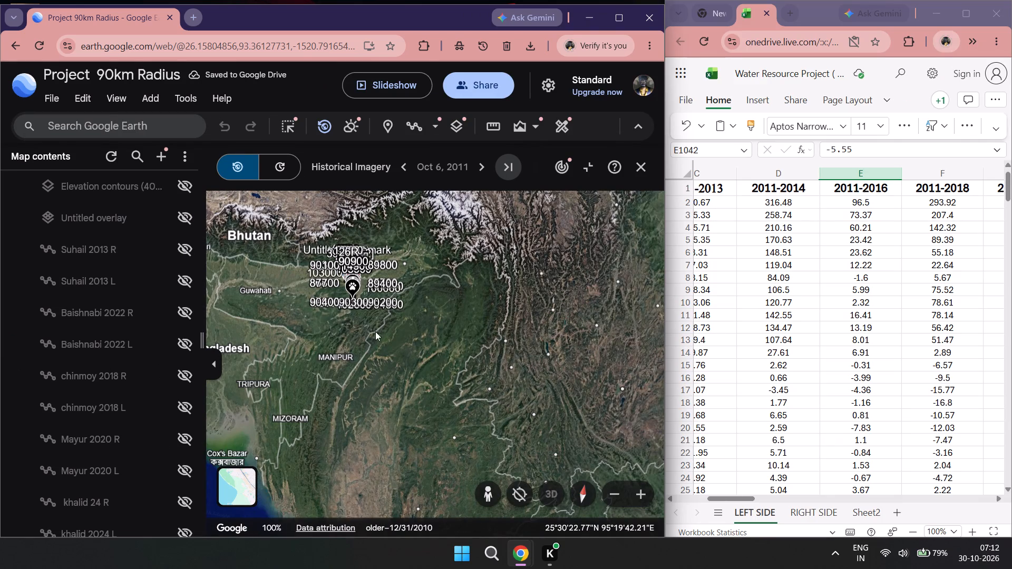
# Turn on the chinmoy 2018 L path in the map contents and fly to it.
pyautogui.scroll(4, 359, 325)
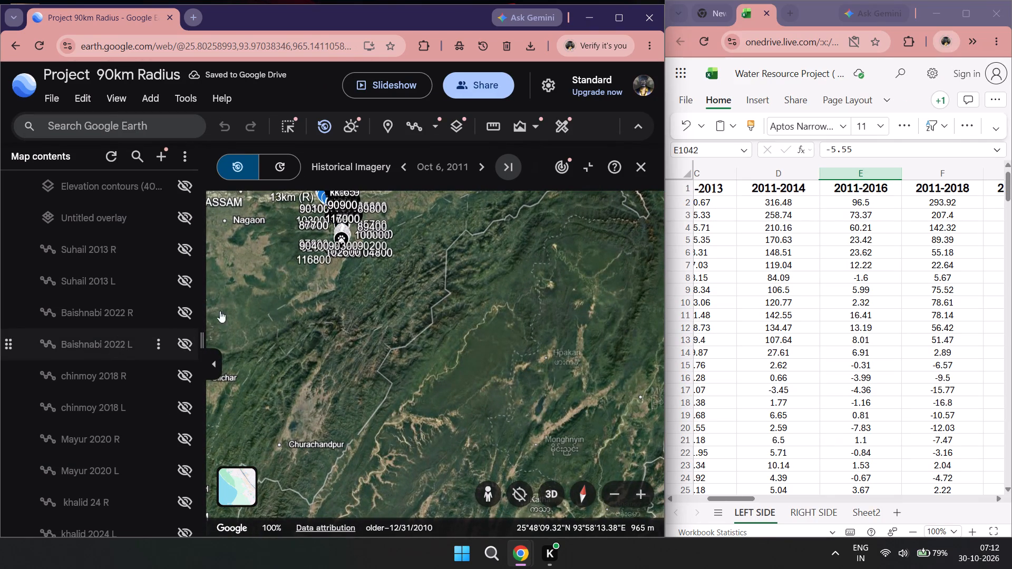
pyautogui.scroll(3, 116, 347)
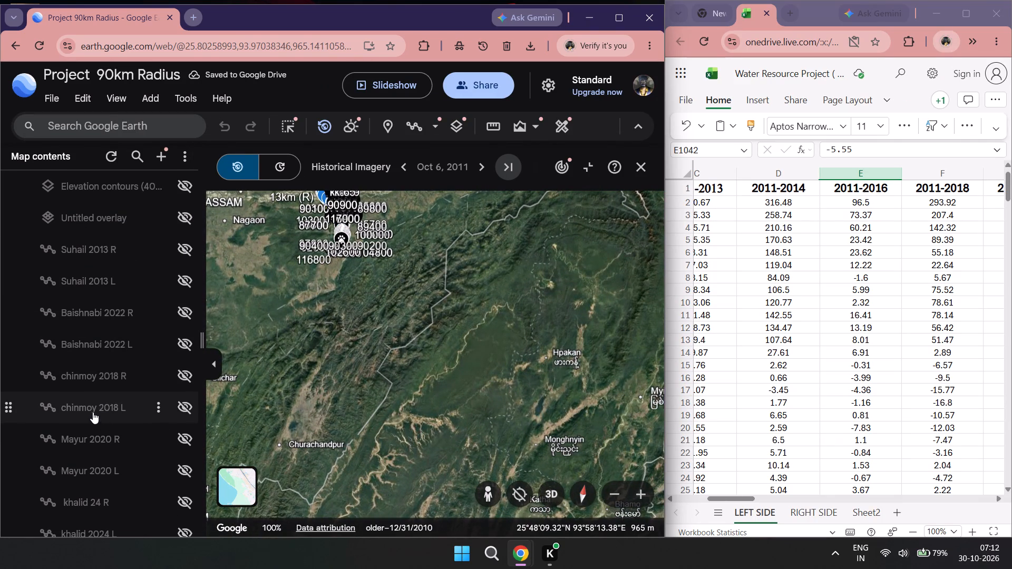
pyautogui.scroll(-2, 93, 412)
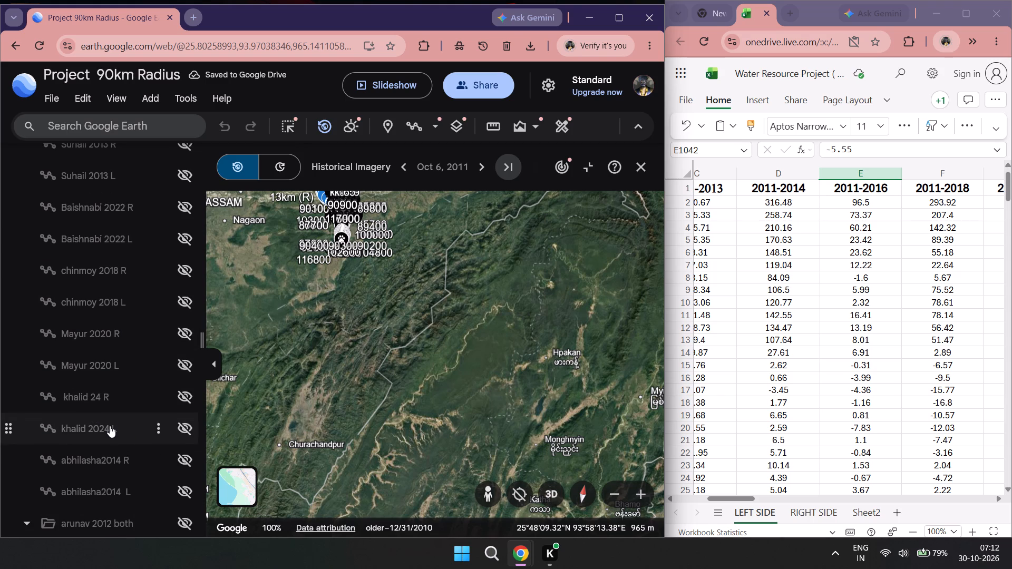
pyautogui.scroll(-1, 110, 426)
pyautogui.scroll(3, 90, 335)
pyautogui.scroll(-3, 90, 335)
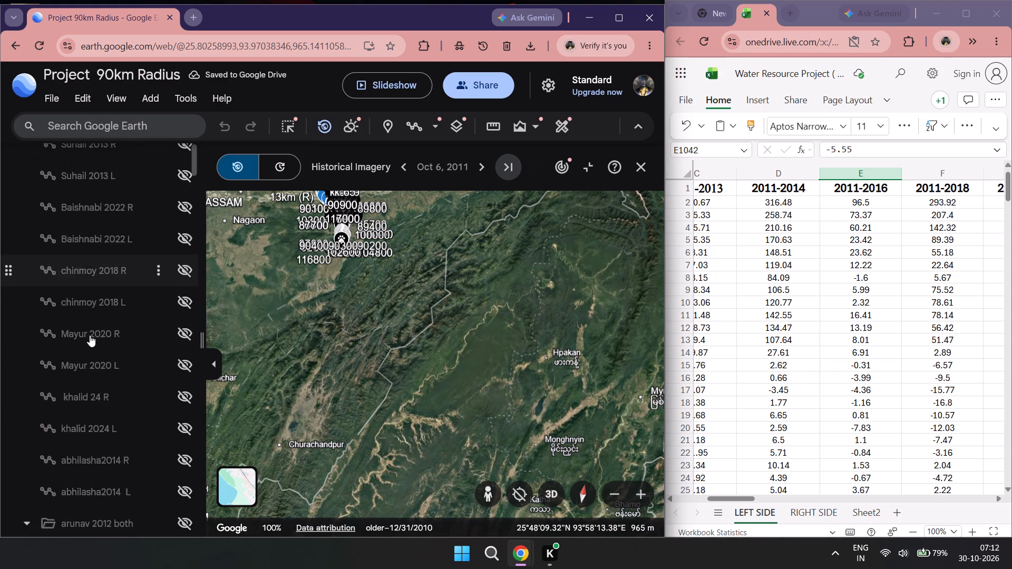
pyautogui.scroll(3, 90, 335)
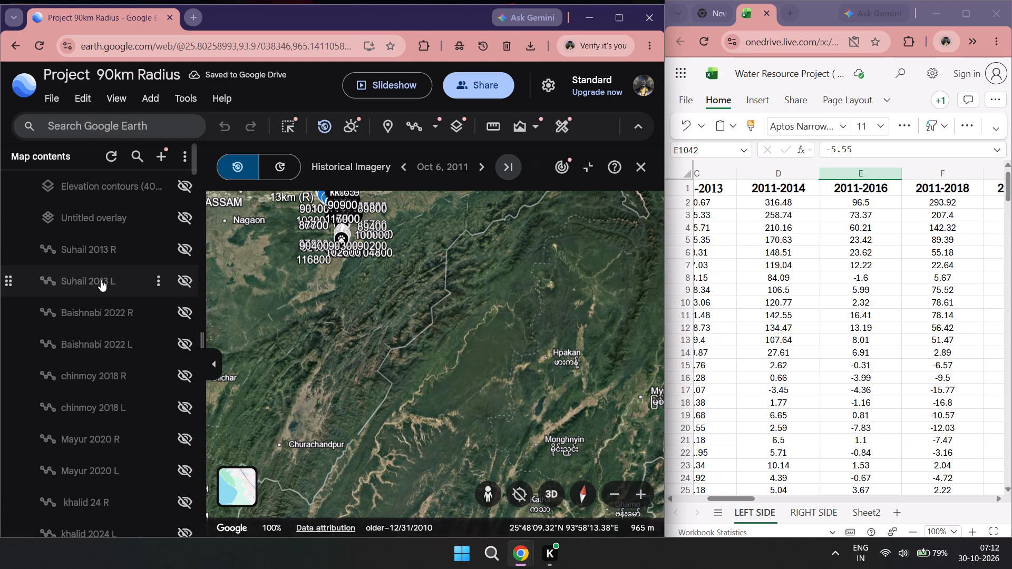
pyautogui.click(186, 408)
pyautogui.doubleClick(110, 407)
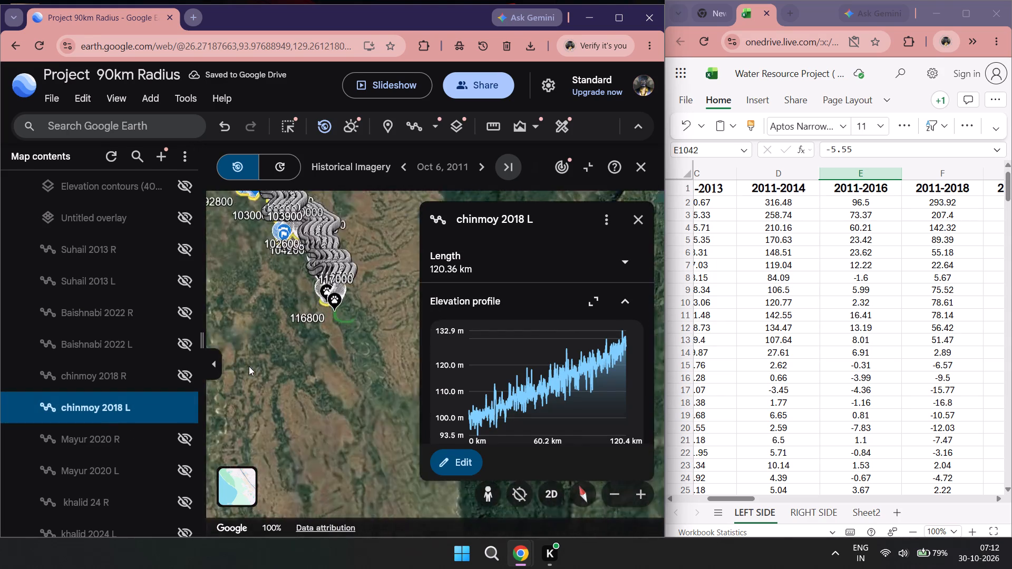
# Hide the Bishalakhi 2016 L path in the map contents.
pyautogui.moveTo(247, 358); pyautogui.dragTo(355, 295)
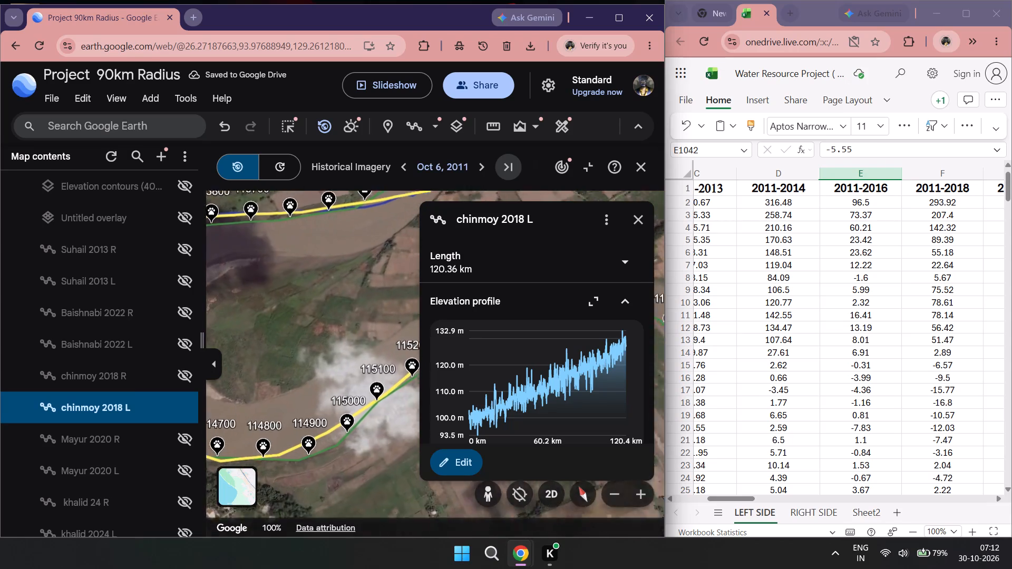
pyautogui.moveTo(355, 295); pyautogui.dragTo(370, 289)
pyautogui.scroll(-2, 125, 392)
pyautogui.scroll(4, 125, 392)
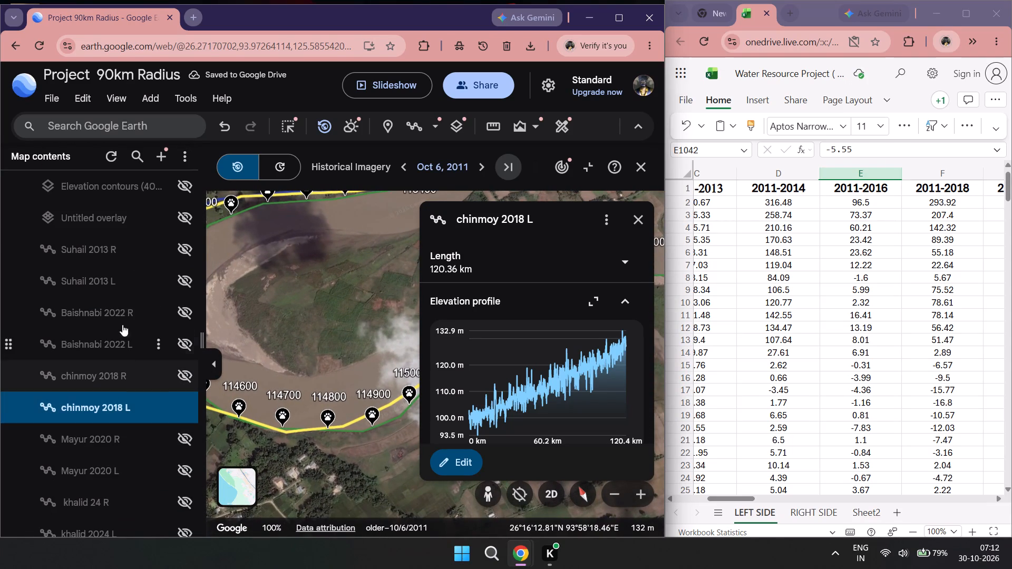
pyautogui.scroll(-2, 108, 419)
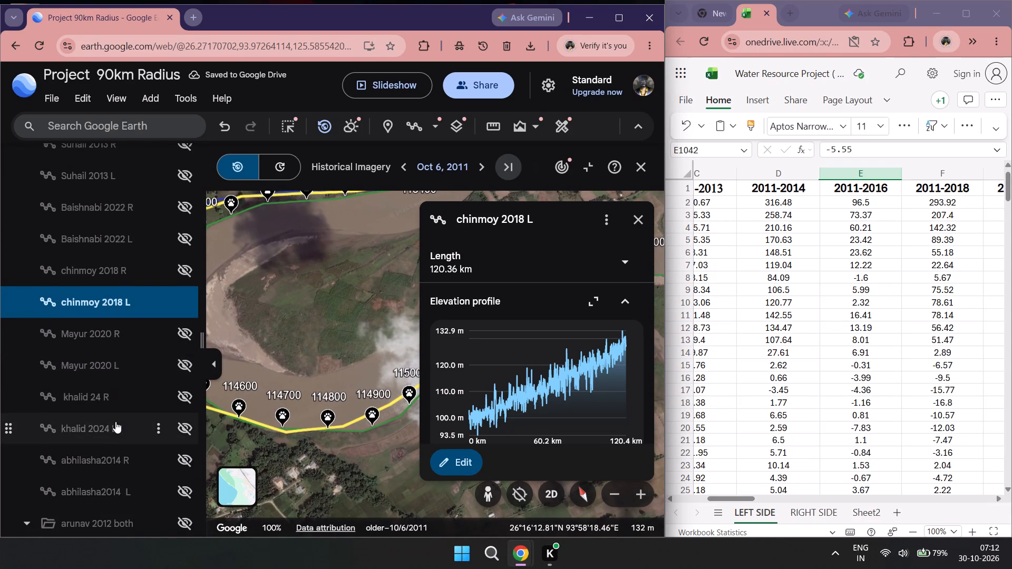
pyautogui.scroll(-5, 117, 425)
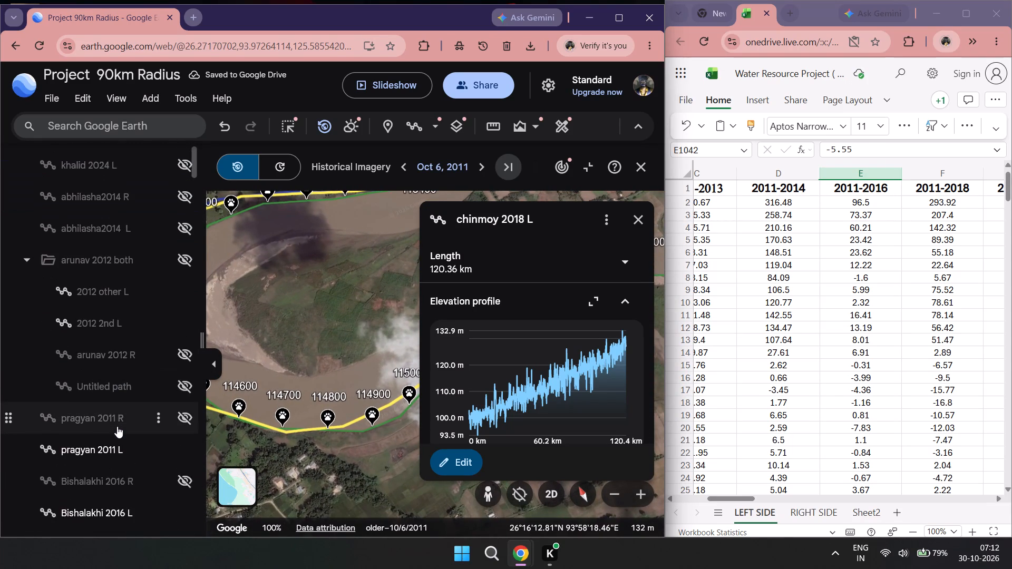
pyautogui.scroll(-1, 117, 426)
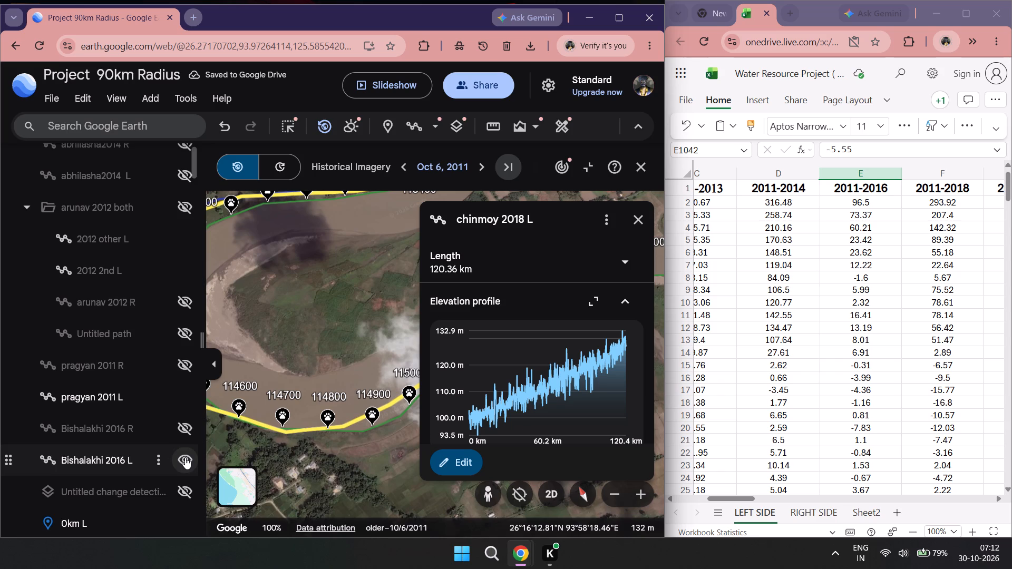
pyautogui.click(185, 457)
# Follow the left-bank lines from around marker 114500 to marker 86800 and close the path details.
pyautogui.moveTo(285, 319); pyautogui.dragTo(385, 302)
pyautogui.moveTo(369, 301); pyautogui.dragTo(317, 365)
pyautogui.scroll(-3, 316, 349)
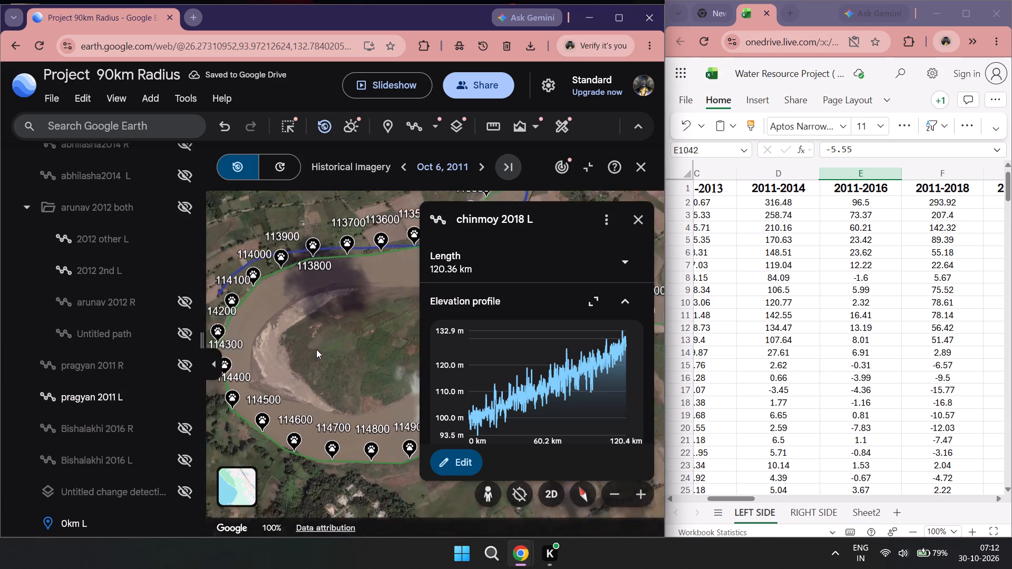
pyautogui.scroll(-2, 316, 348)
pyautogui.moveTo(293, 288); pyautogui.dragTo(304, 330)
pyautogui.scroll(-3, 260, 289)
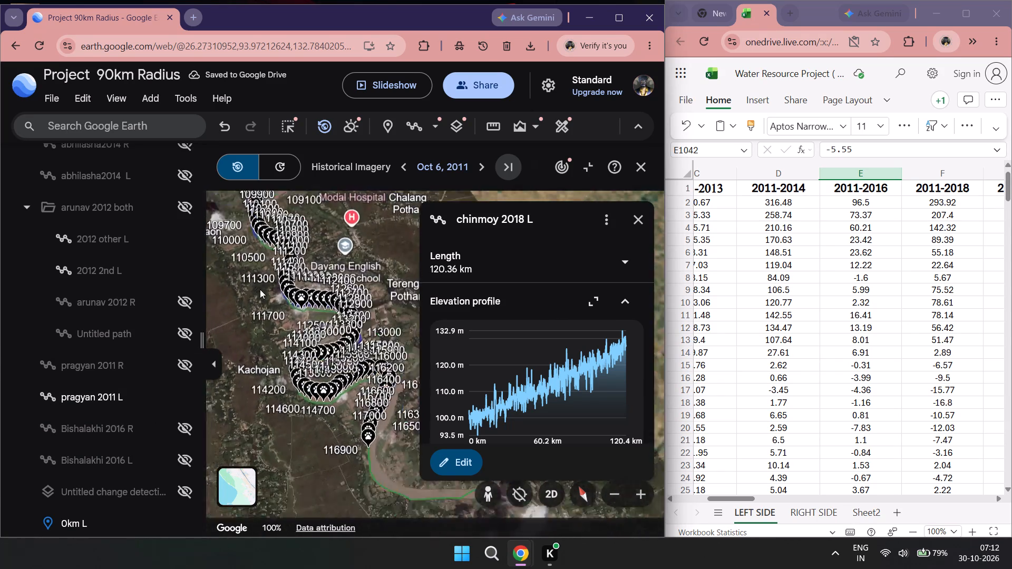
pyautogui.moveTo(255, 285); pyautogui.dragTo(307, 347)
pyautogui.moveTo(249, 301); pyautogui.dragTo(311, 330)
pyautogui.moveTo(235, 340); pyautogui.dragTo(273, 430)
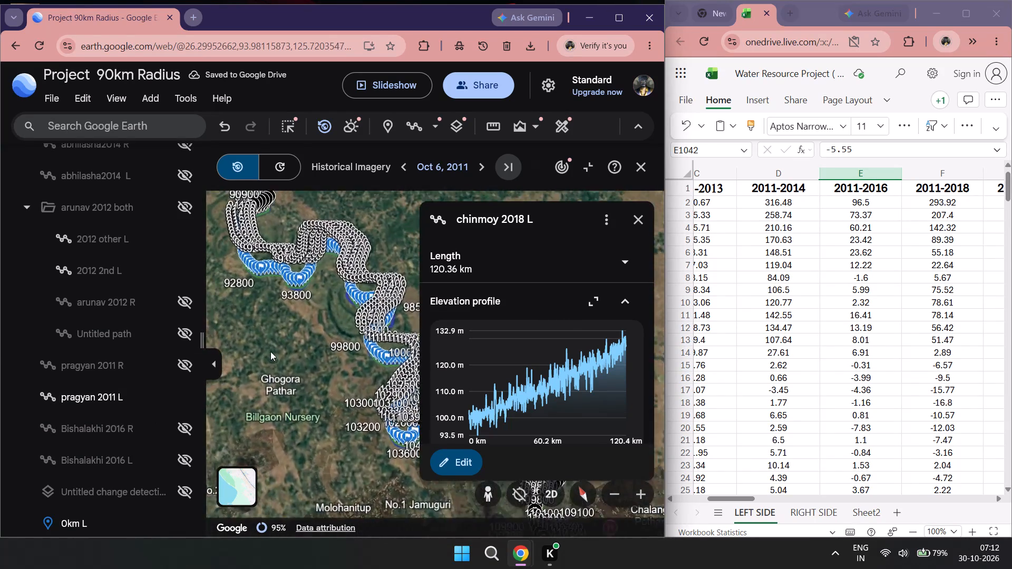
pyautogui.moveTo(267, 344); pyautogui.dragTo(310, 382)
pyautogui.moveTo(280, 356); pyautogui.dragTo(284, 388)
pyautogui.moveTo(281, 334); pyautogui.dragTo(296, 394)
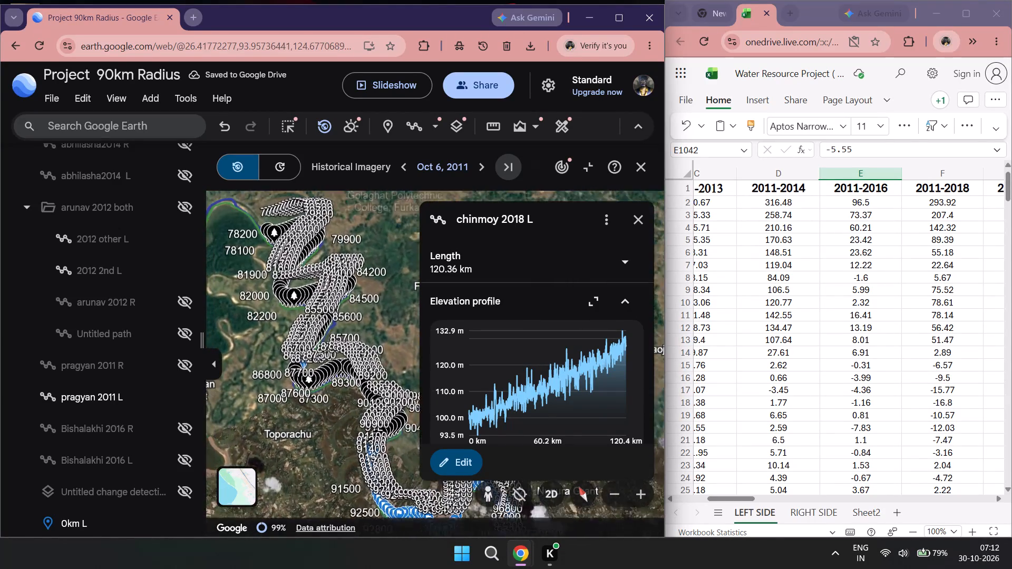
pyautogui.moveTo(296, 394); pyautogui.dragTo(296, 396)
pyautogui.scroll(6, 289, 397)
pyautogui.moveTo(289, 372); pyautogui.dragTo(269, 401)
pyautogui.scroll(6, 253, 400)
pyautogui.moveTo(261, 397); pyautogui.dragTo(202, 290)
pyautogui.click(637, 221)
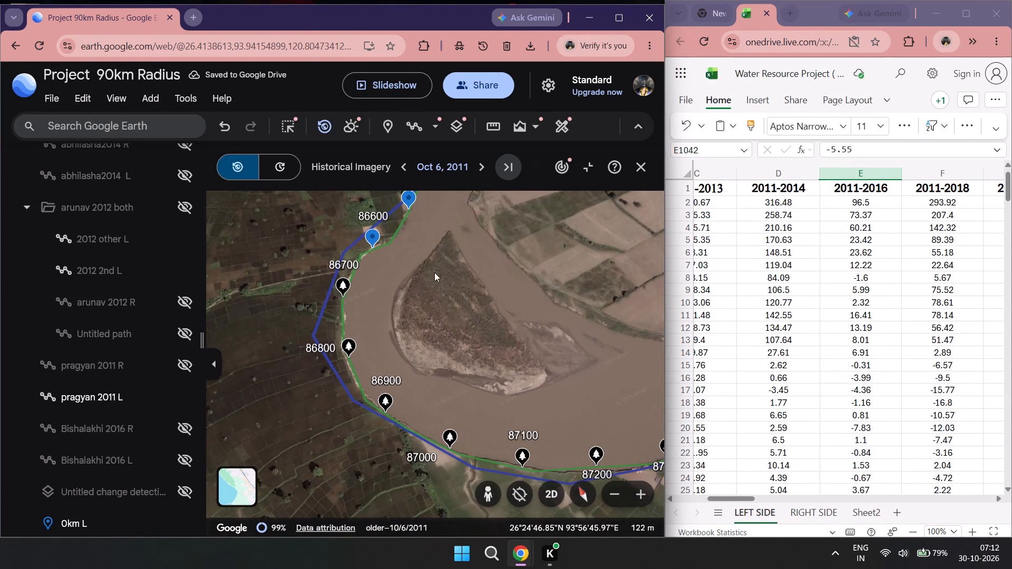
# Examine the pragyan 2011 L and chinmoy 2018 L lines from marker 86800 to the 91L marker.
pyautogui.moveTo(411, 281); pyautogui.dragTo(418, 374)
pyautogui.moveTo(435, 365); pyautogui.dragTo(369, 244)
pyautogui.moveTo(400, 225); pyautogui.dragTo(297, 341)
pyautogui.scroll(-5, 416, 374)
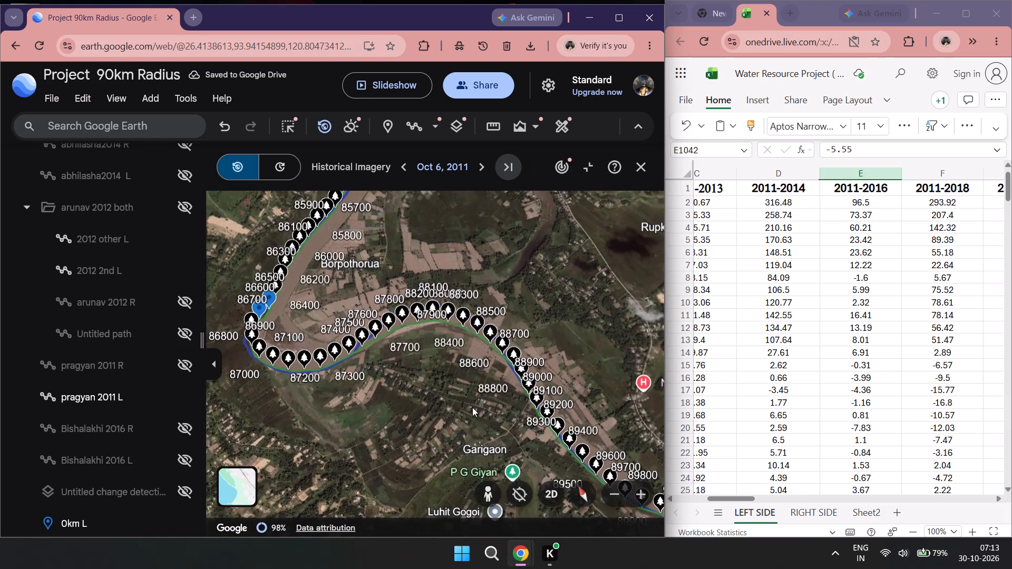
pyautogui.scroll(-3, 472, 407)
pyautogui.moveTo(471, 408); pyautogui.dragTo(427, 302)
pyautogui.scroll(5, 458, 367)
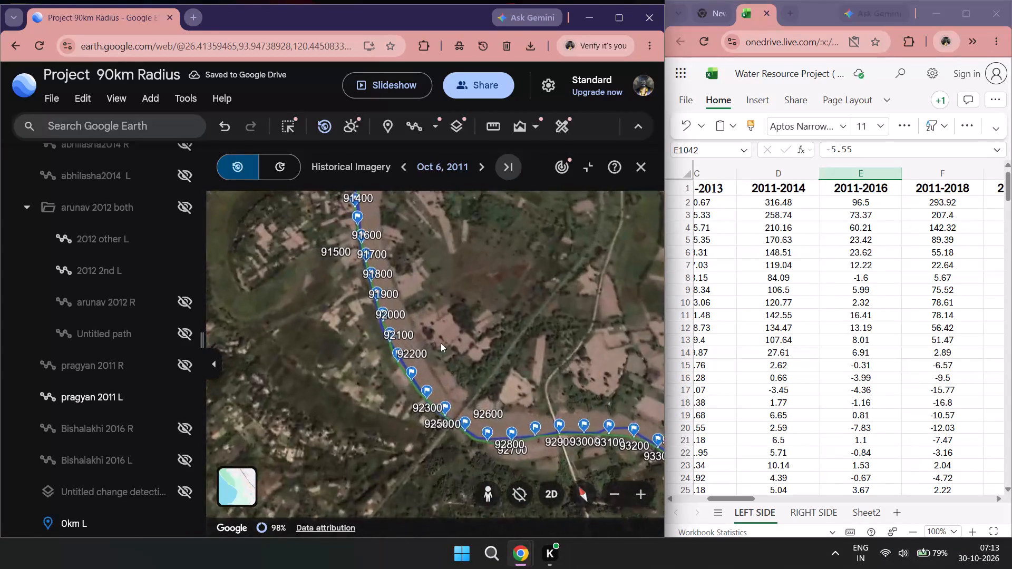
pyautogui.moveTo(441, 343); pyautogui.dragTo(462, 408)
pyautogui.scroll(5, 414, 326)
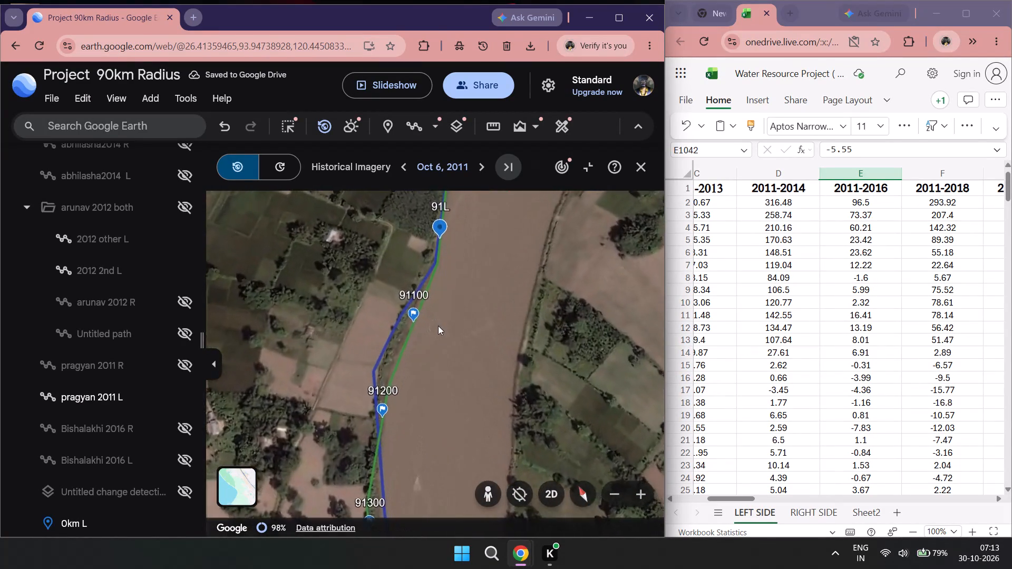
pyautogui.scroll(3, 439, 323)
pyautogui.scroll(1, 452, 276)
pyautogui.moveTo(463, 256); pyautogui.dragTo(463, 351)
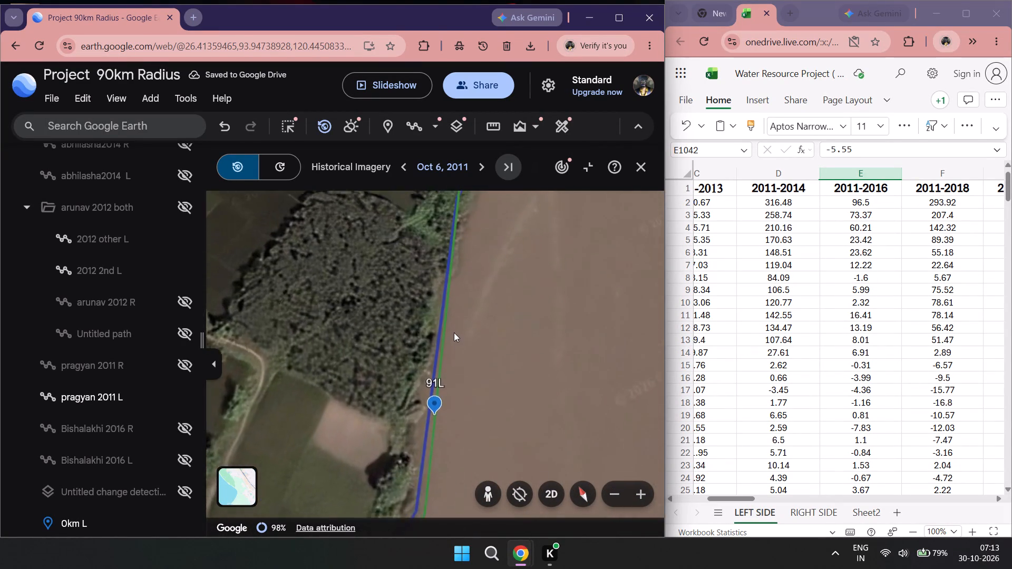
pyautogui.scroll(2, 454, 337)
pyautogui.moveTo(463, 378); pyautogui.dragTo(468, 243)
pyautogui.moveTo(453, 289); pyautogui.dragTo(455, 320)
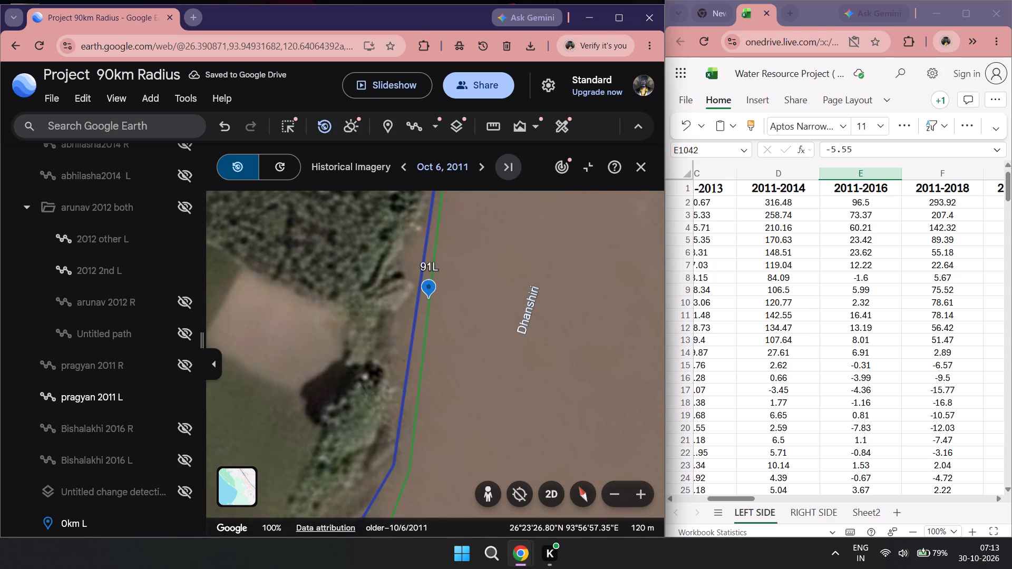
# Find the row for marker 91000 in the LEFT SIDE sheet of the Water Resource Project workbook.
pyautogui.moveTo(1010, 193); pyautogui.dragTo(1010, 220)
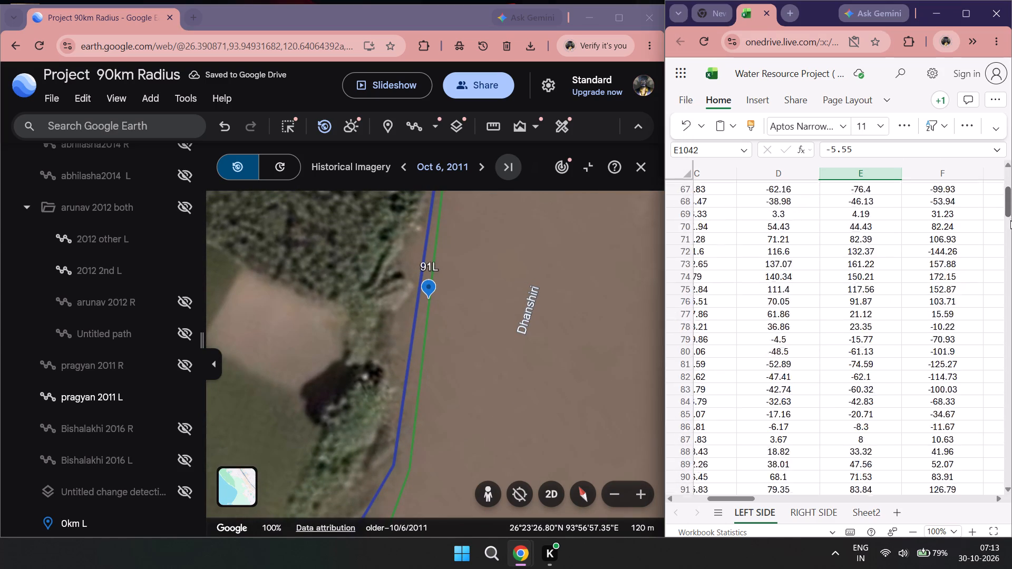
pyautogui.moveTo(1010, 220); pyautogui.dragTo(1011, 365)
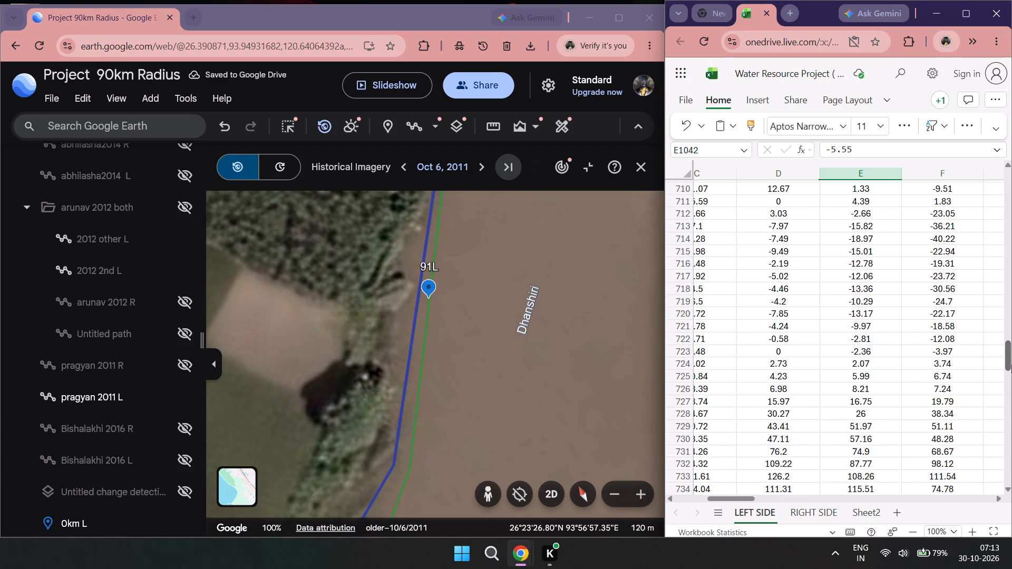
pyautogui.moveTo(1011, 365); pyautogui.dragTo(1009, 345)
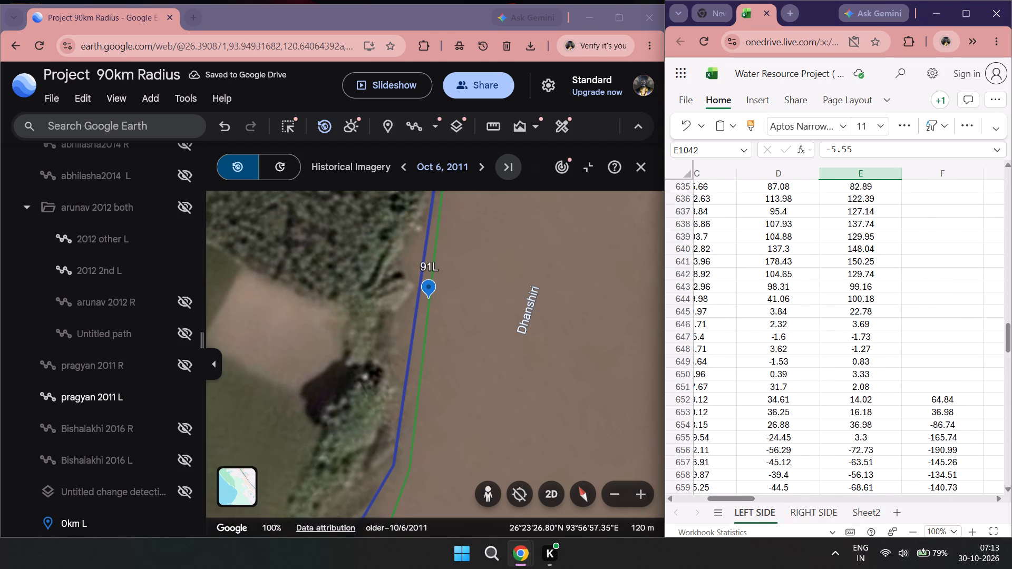
pyautogui.moveTo(742, 497); pyautogui.dragTo(644, 512)
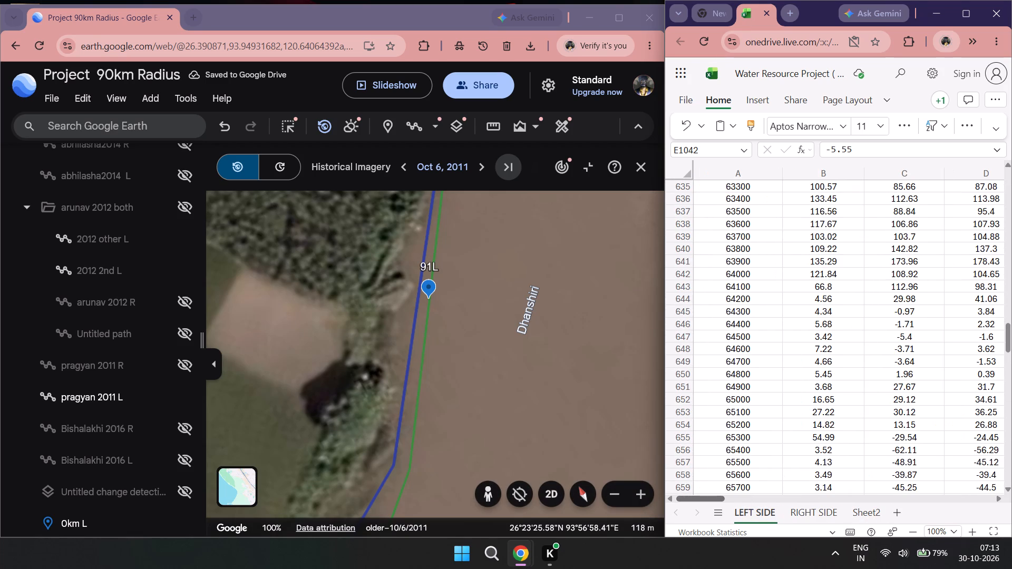
pyautogui.scroll(-10, 739, 446)
pyautogui.scroll(1, 739, 431)
pyautogui.scroll(-13, 739, 431)
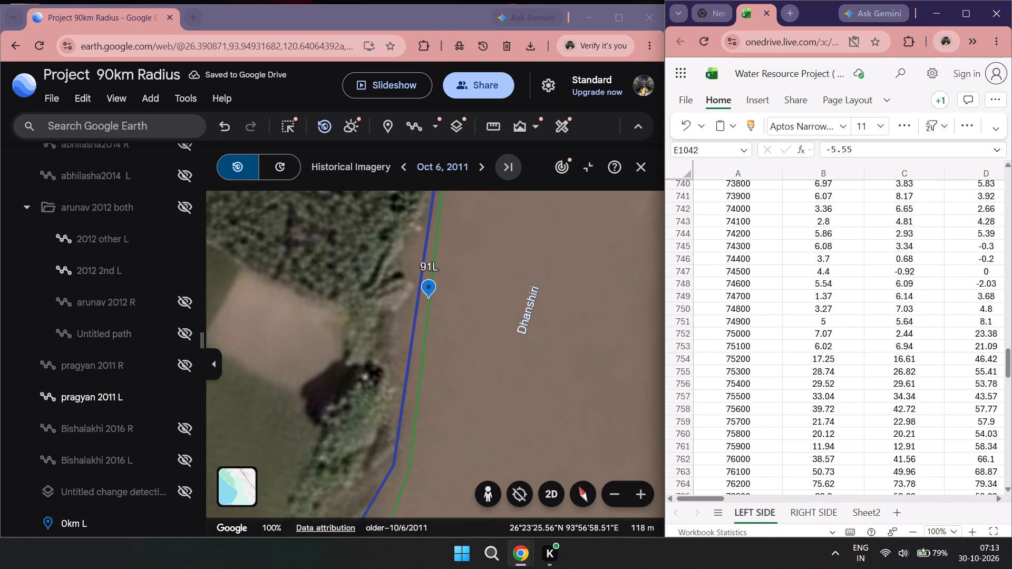
pyautogui.scroll(-20, 739, 431)
pyautogui.scroll(-5, 739, 431)
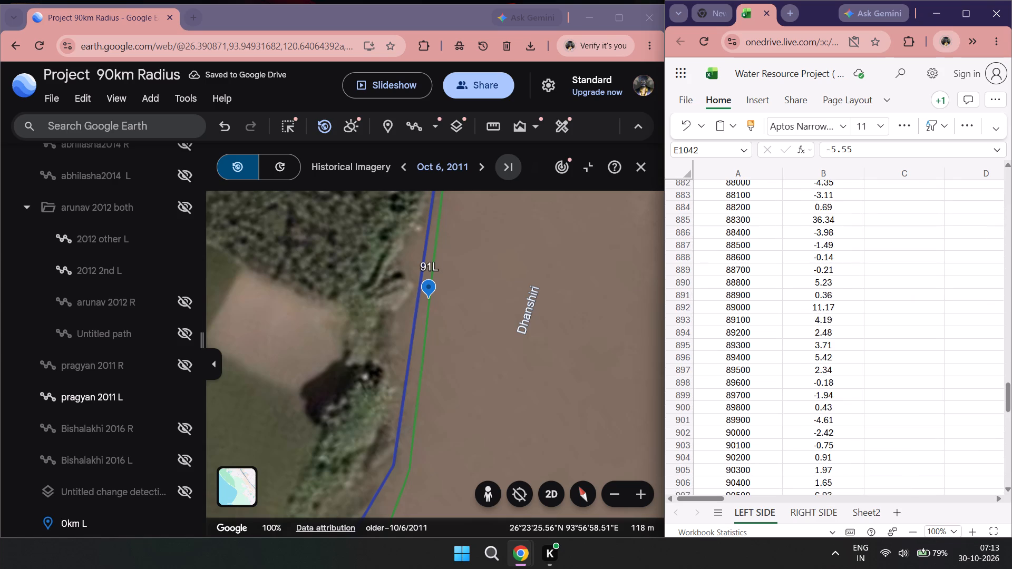
pyautogui.scroll(-2, 739, 431)
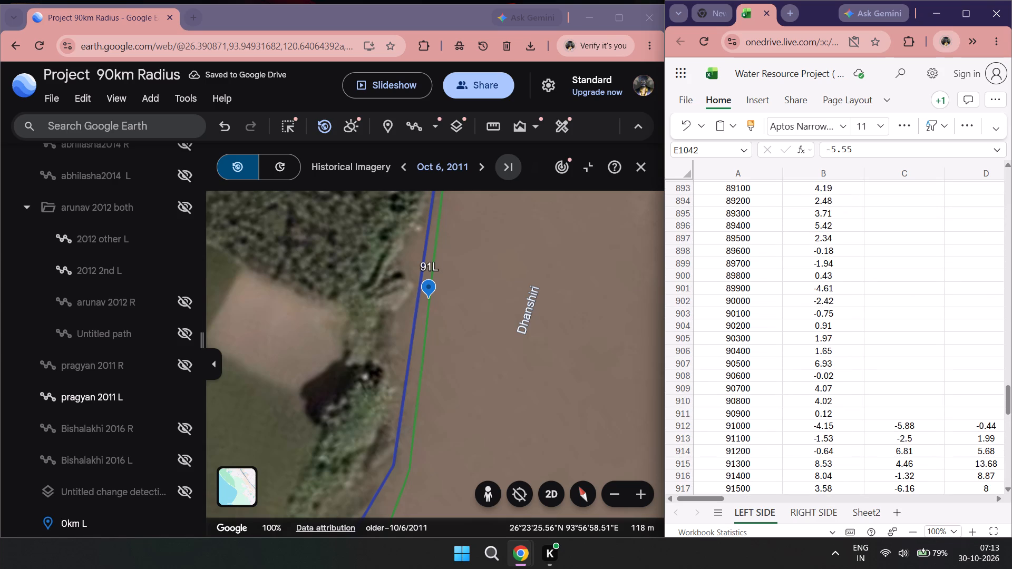
# Measure the gap between the 2011 and 2018 left-bank lines at the 91L marker and enter -1.82 in cell F912.
pyautogui.moveTo(707, 501); pyautogui.dragTo(709, 501)
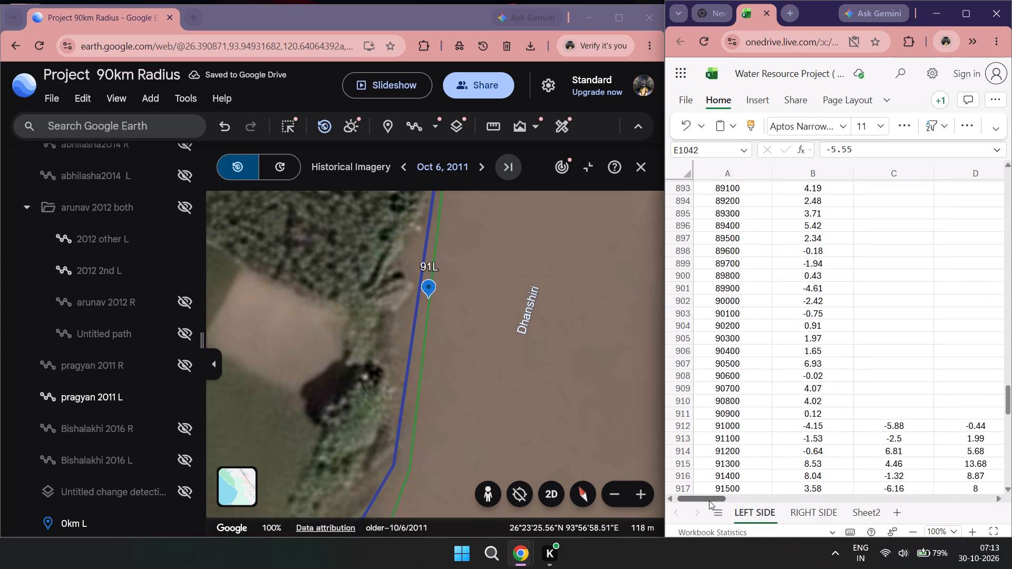
pyautogui.moveTo(709, 501); pyautogui.dragTo(745, 501)
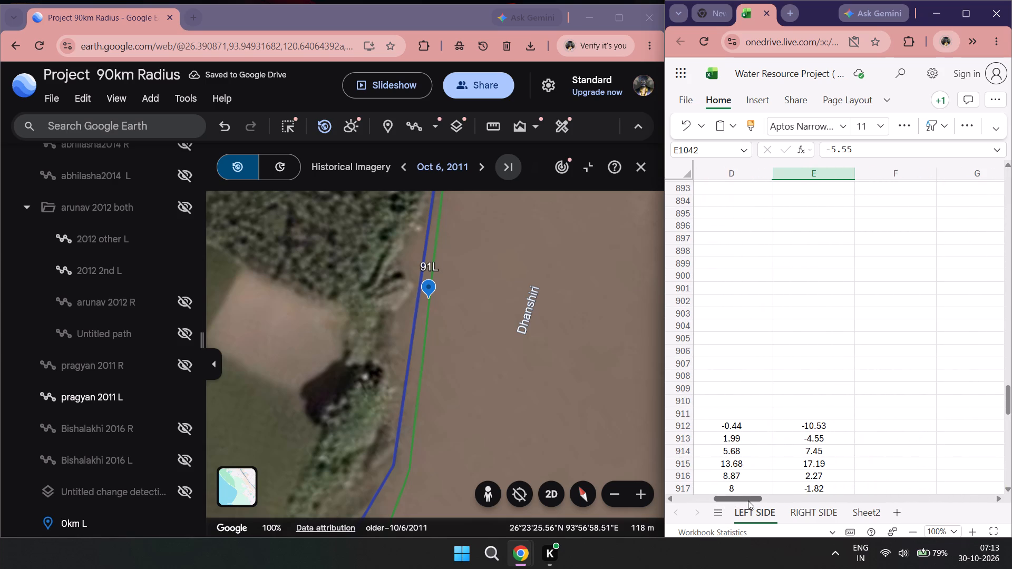
pyautogui.doubleClick(879, 427)
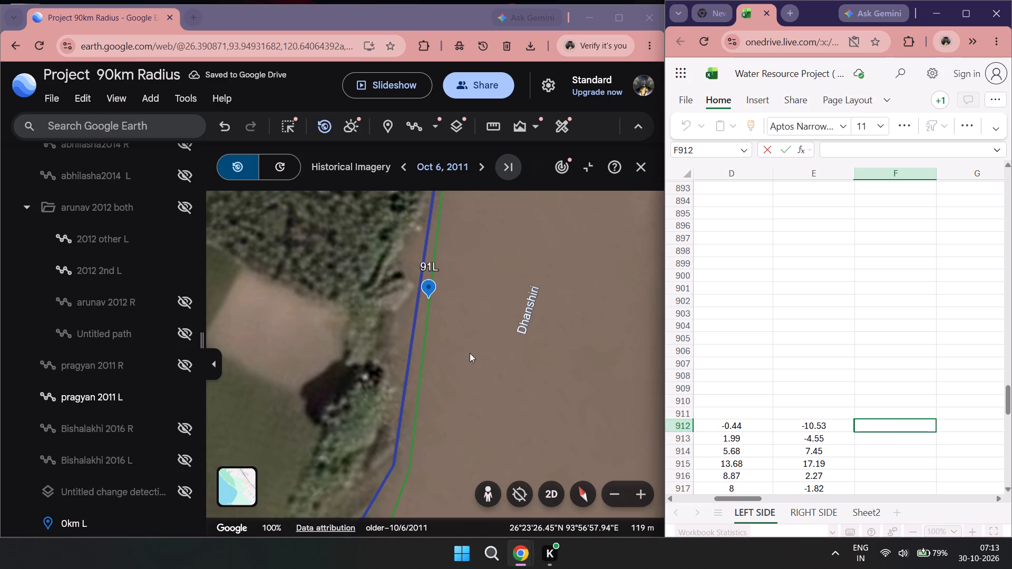
pyautogui.click(495, 120)
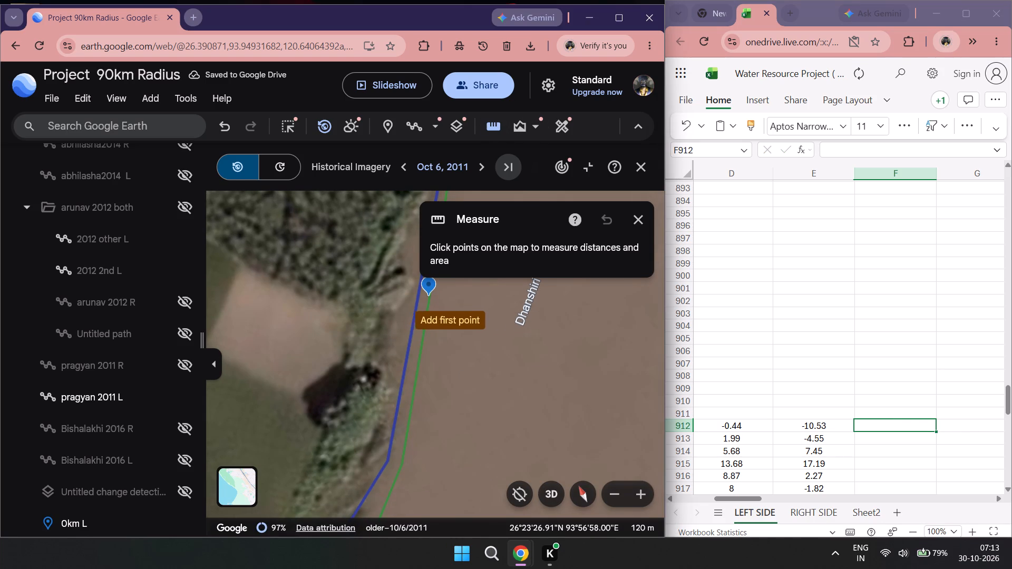
pyautogui.click(430, 298)
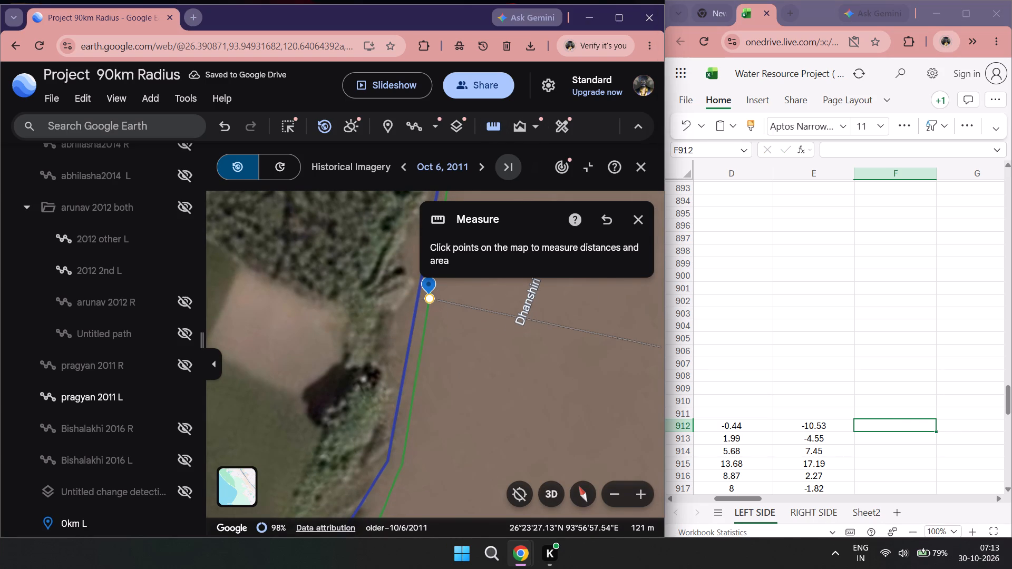
pyautogui.doubleClick(891, 421)
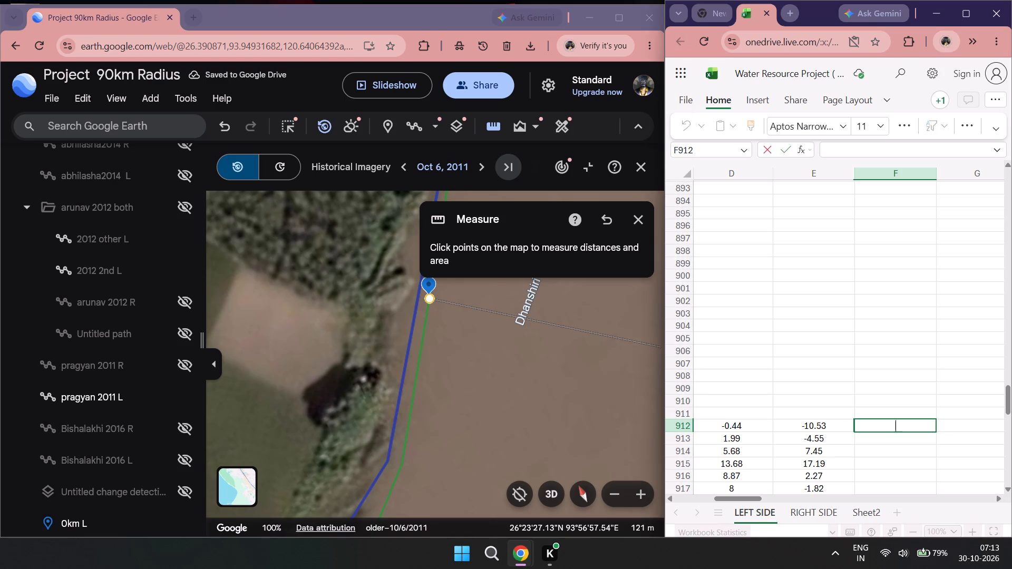
pyautogui.write('-1.82')
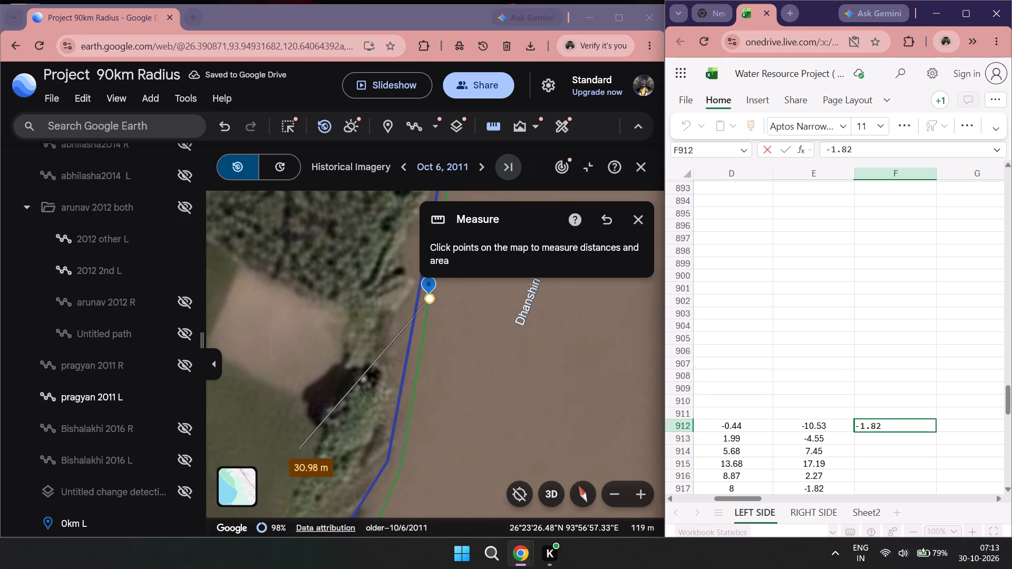
# Measure the gap between the two left-bank lines at marker 91100 and enter -13.32 in cell F913.
pyautogui.scroll(-3, 344, 403)
pyautogui.moveTo(382, 448); pyautogui.dragTo(414, 294)
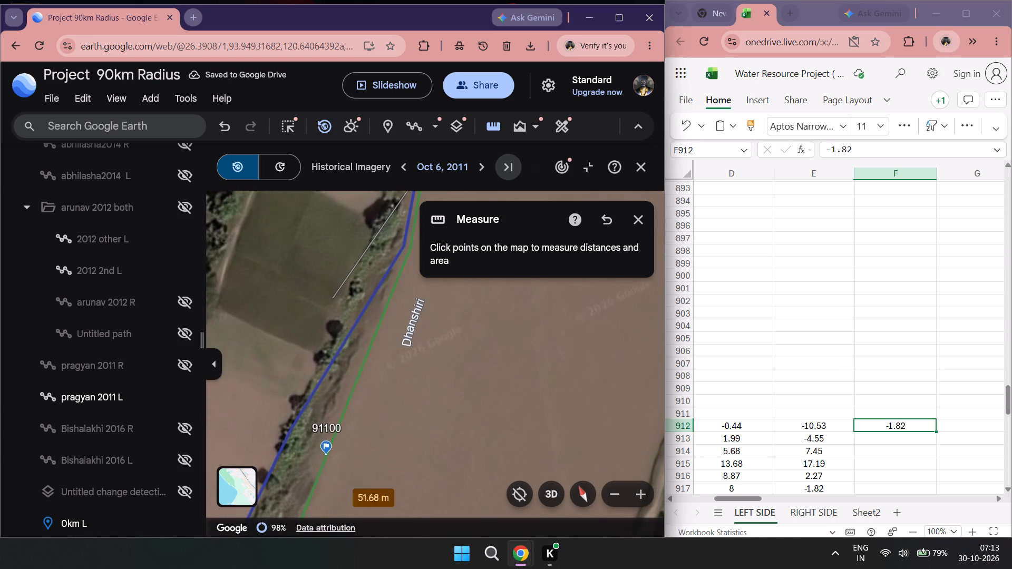
pyautogui.doubleClick(496, 122)
pyautogui.scroll(2, 368, 441)
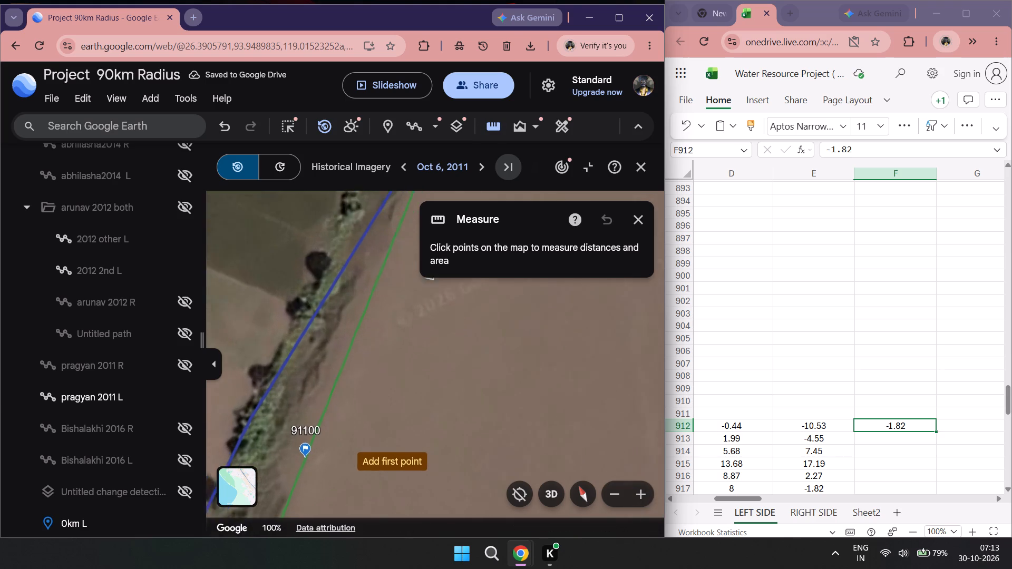
pyautogui.moveTo(368, 442); pyautogui.dragTo(430, 375)
pyautogui.click(356, 388)
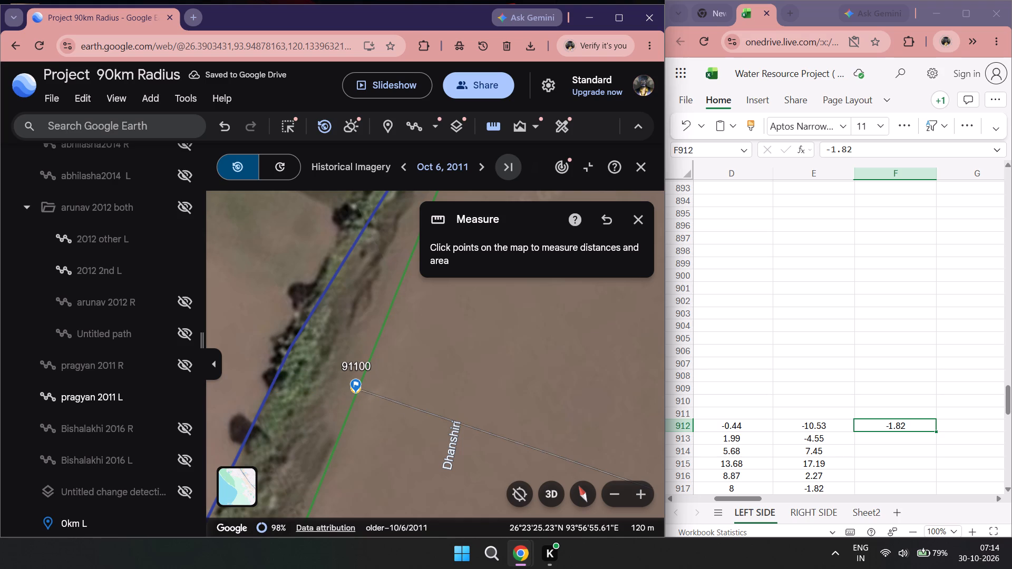
pyautogui.doubleClick(892, 438)
pyautogui.write('-13')
pyautogui.press('.')
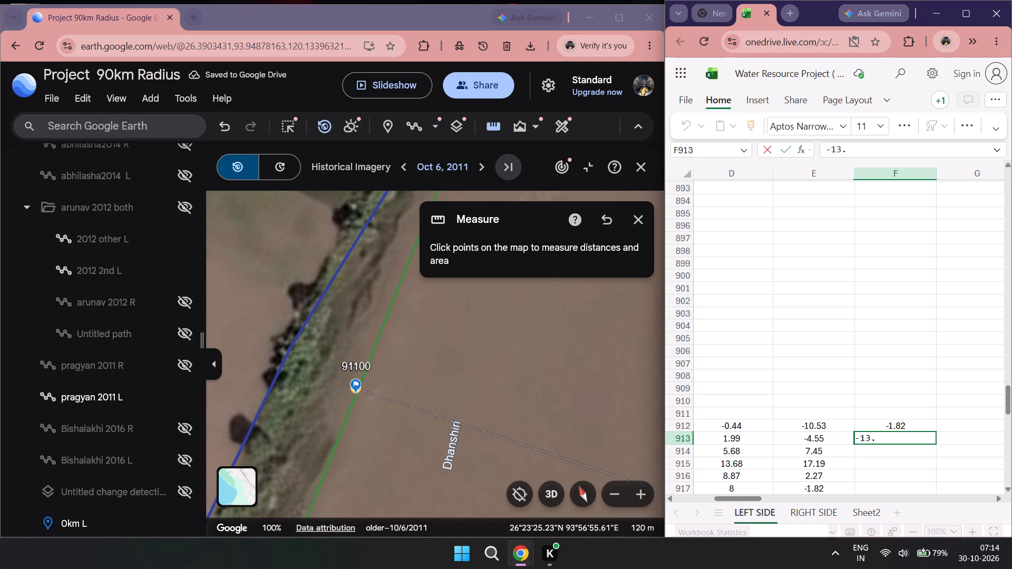
pyautogui.write('32')
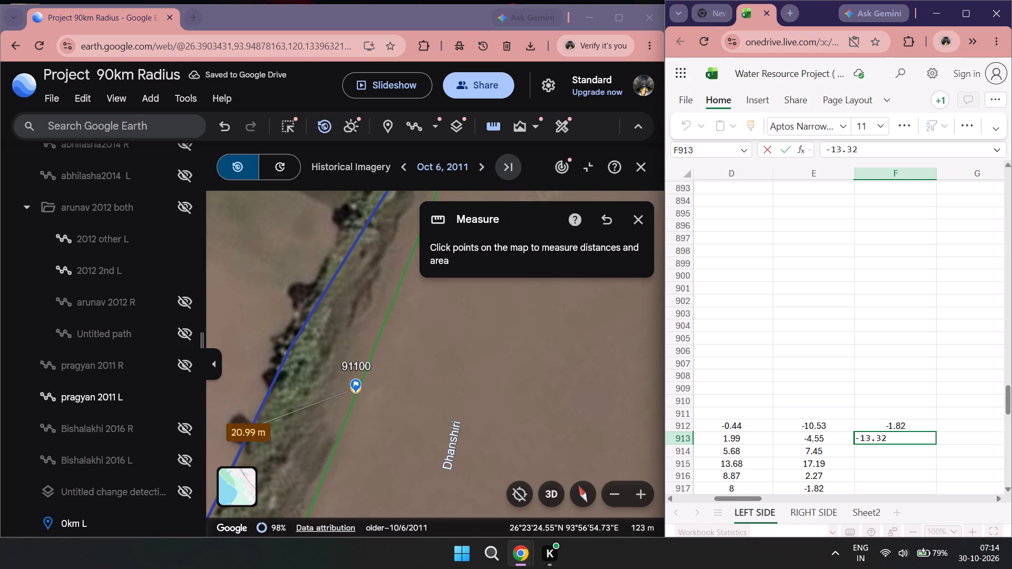
# Measure the gap between the two left-bank lines at marker 91200 and enter -4.97 in cell F914.
pyautogui.doubleClick(489, 126)
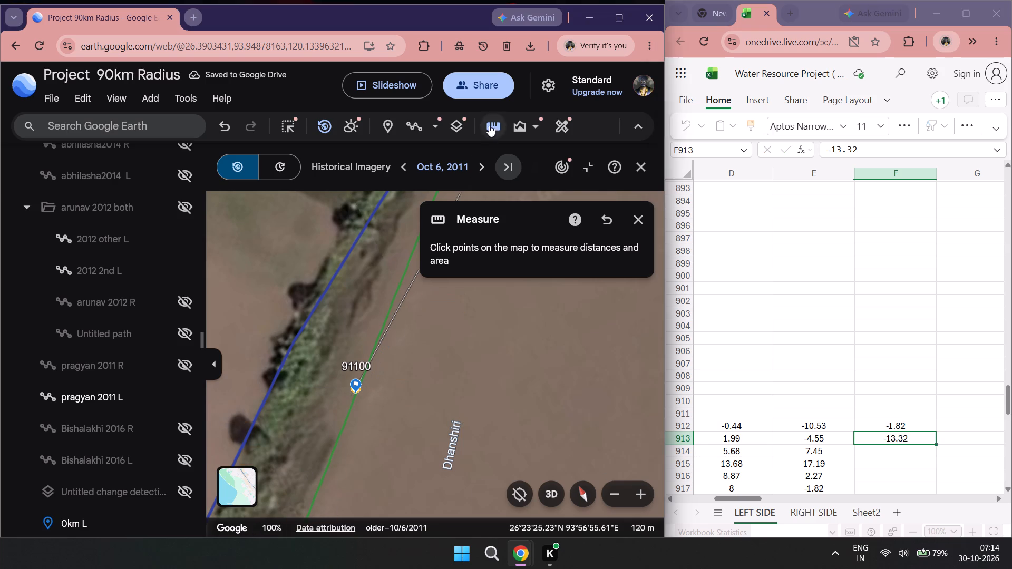
pyautogui.click(486, 131)
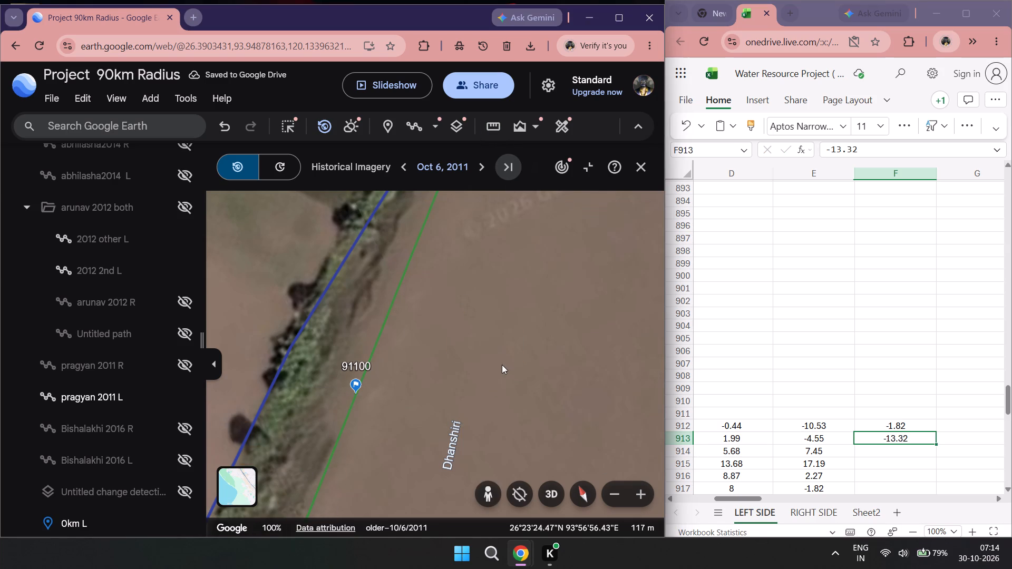
pyautogui.scroll(-3, 500, 366)
pyautogui.moveTo(456, 413); pyautogui.dragTo(449, 247)
pyautogui.click(359, 397)
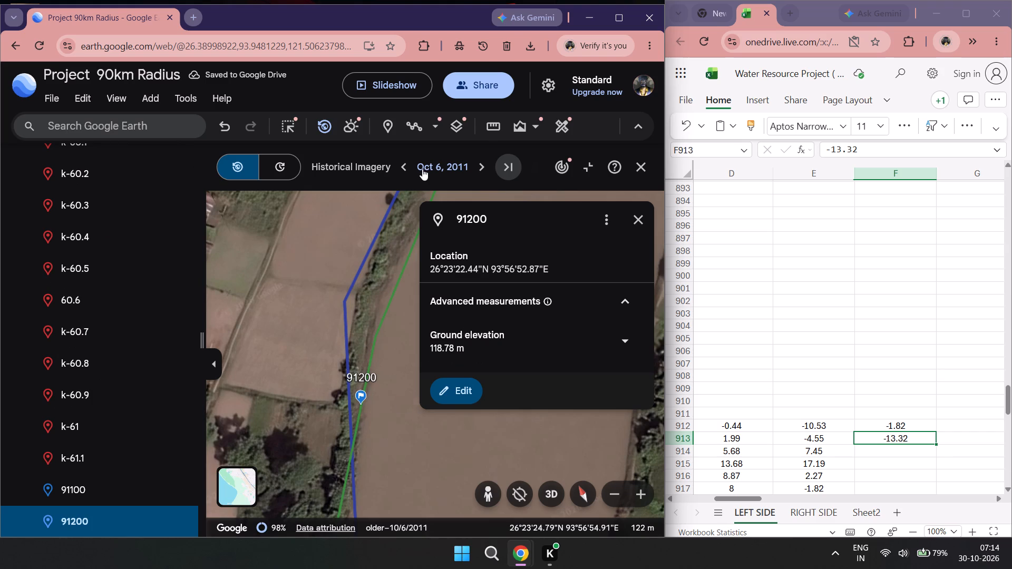
pyautogui.click(491, 122)
pyautogui.scroll(3, 402, 432)
pyautogui.moveTo(334, 410); pyautogui.dragTo(417, 394)
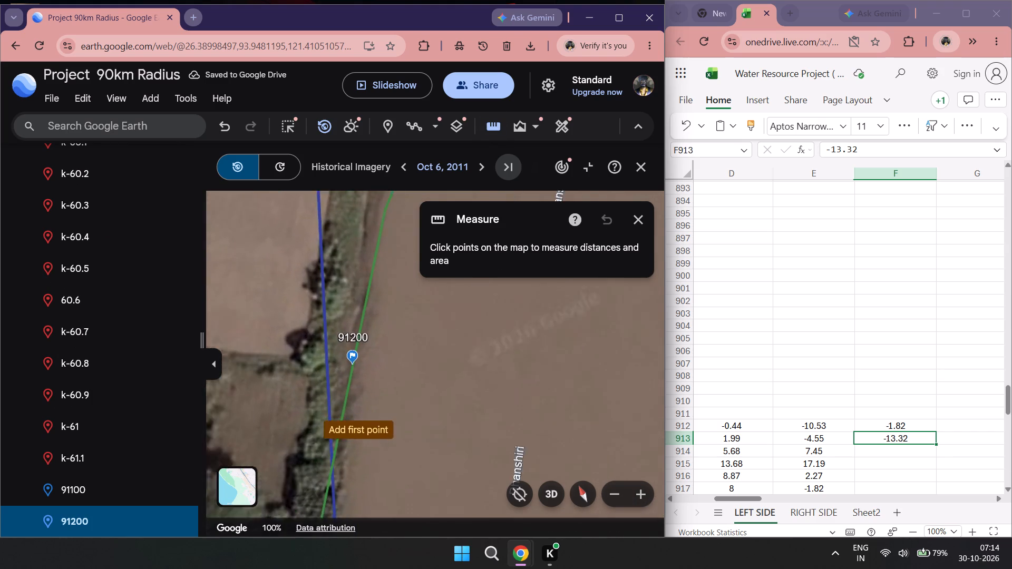
pyautogui.moveTo(417, 394); pyautogui.dragTo(428, 393)
pyautogui.scroll(4, 428, 393)
pyautogui.moveTo(420, 357); pyautogui.dragTo(515, 356)
pyautogui.moveTo(472, 335); pyautogui.dragTo(477, 416)
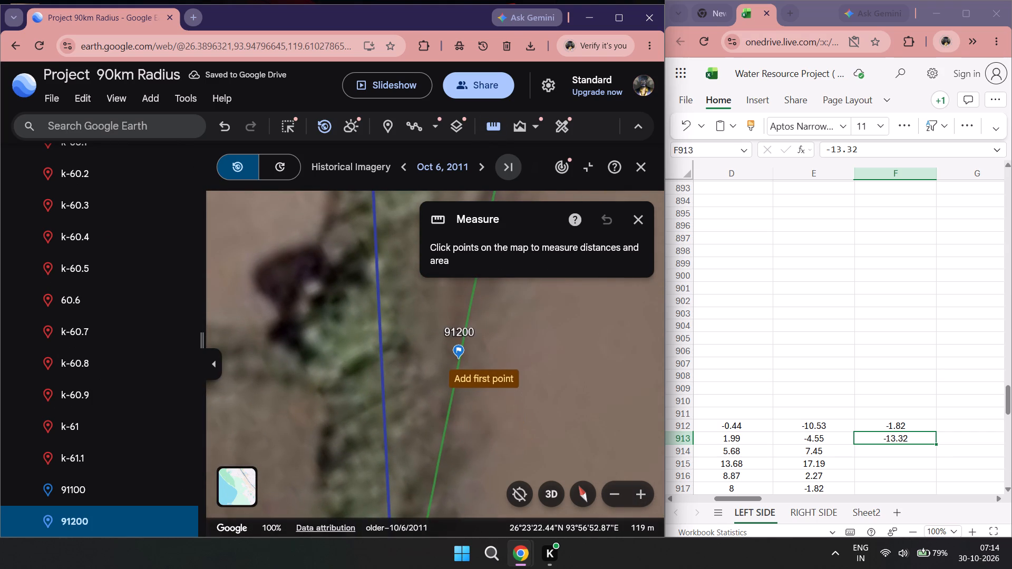
pyautogui.click(460, 358)
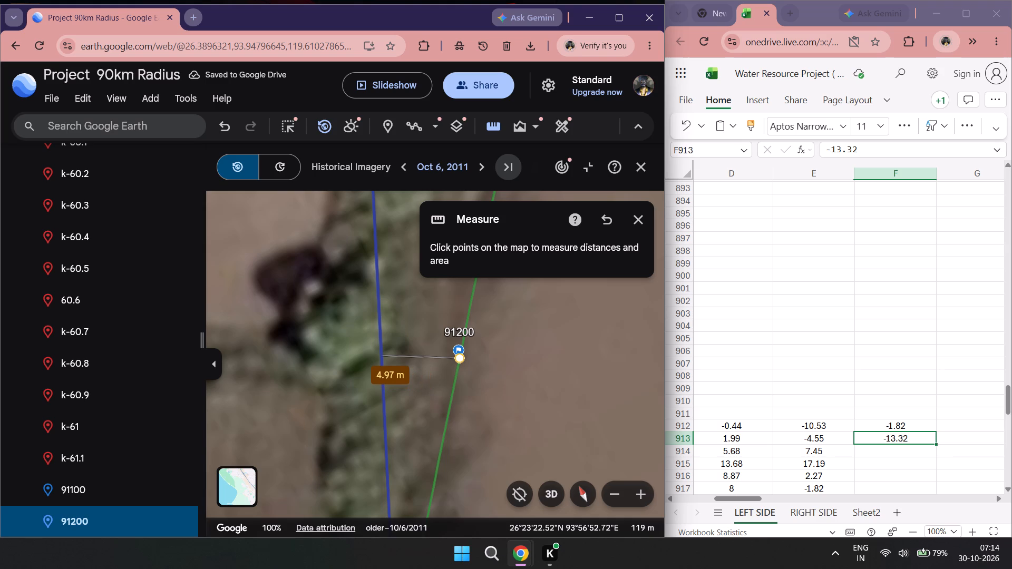
pyautogui.scroll(-1, 883, 409)
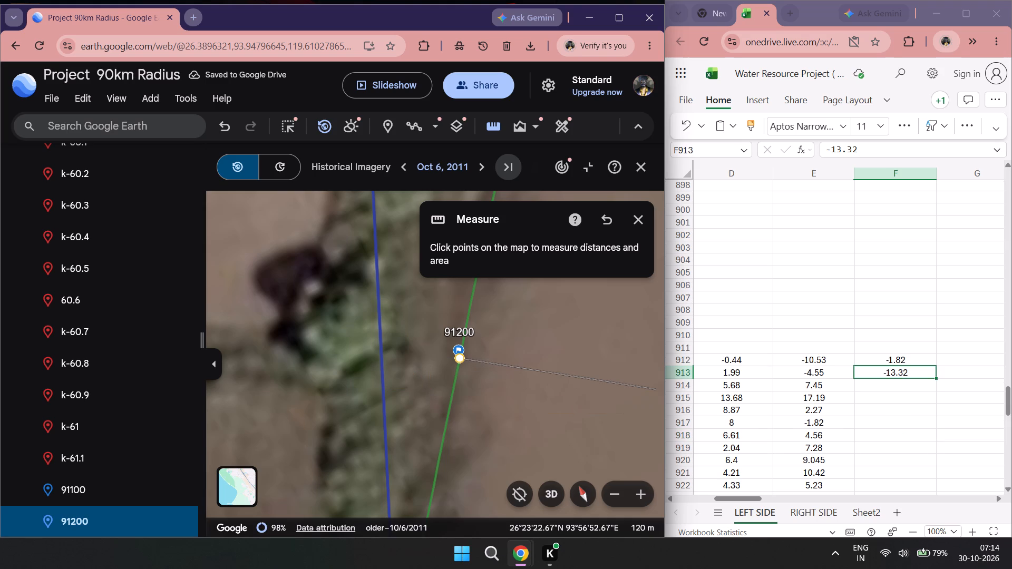
pyautogui.doubleClick(882, 384)
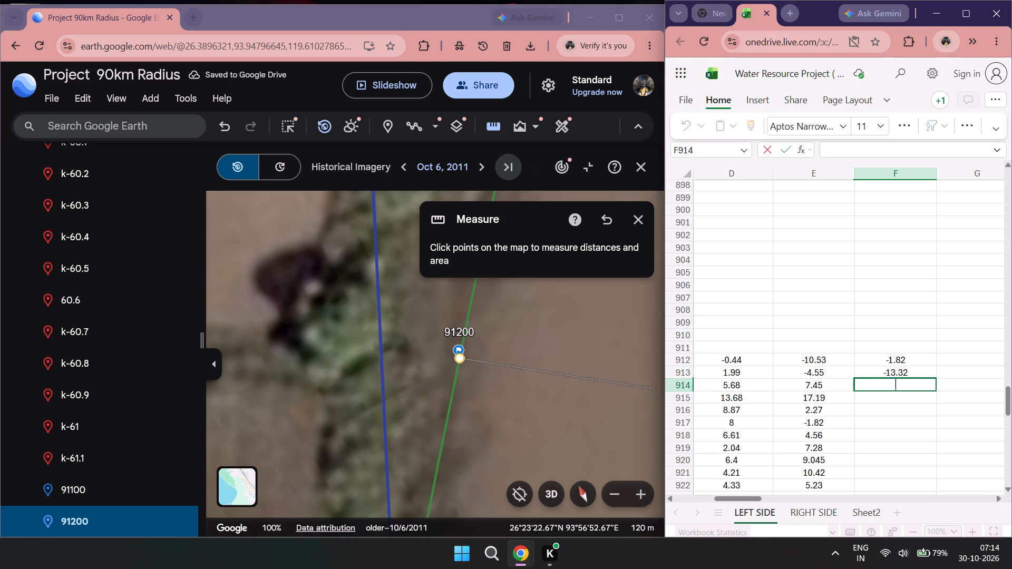
pyautogui.write('-4.97')
# Go to marker 91300, measure the gap between the two left-bank lines and enter 13.86 in cell F915.
pyautogui.scroll(-4, 147, 398)
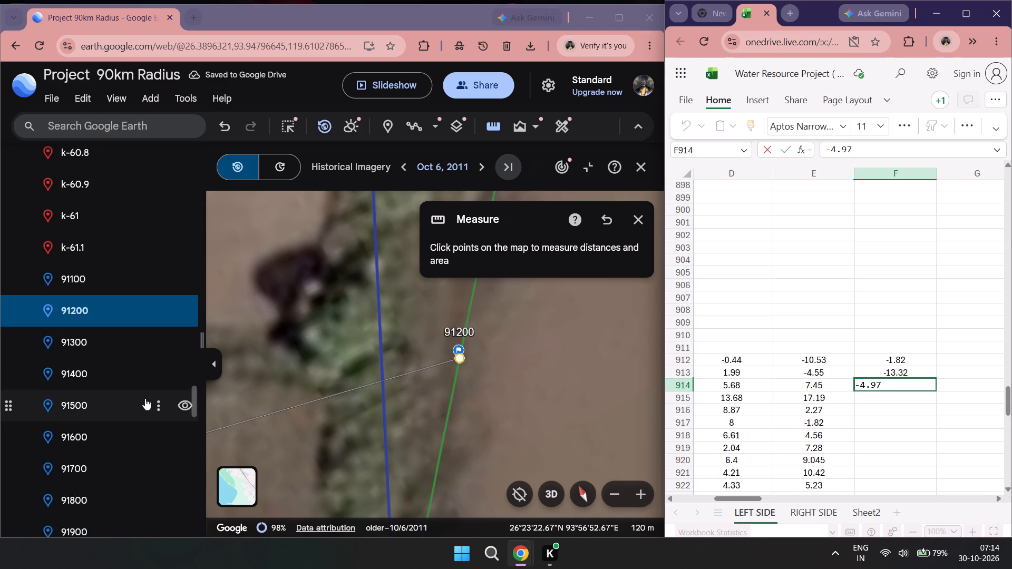
pyautogui.scroll(-1, 143, 398)
pyautogui.doubleClick(82, 289)
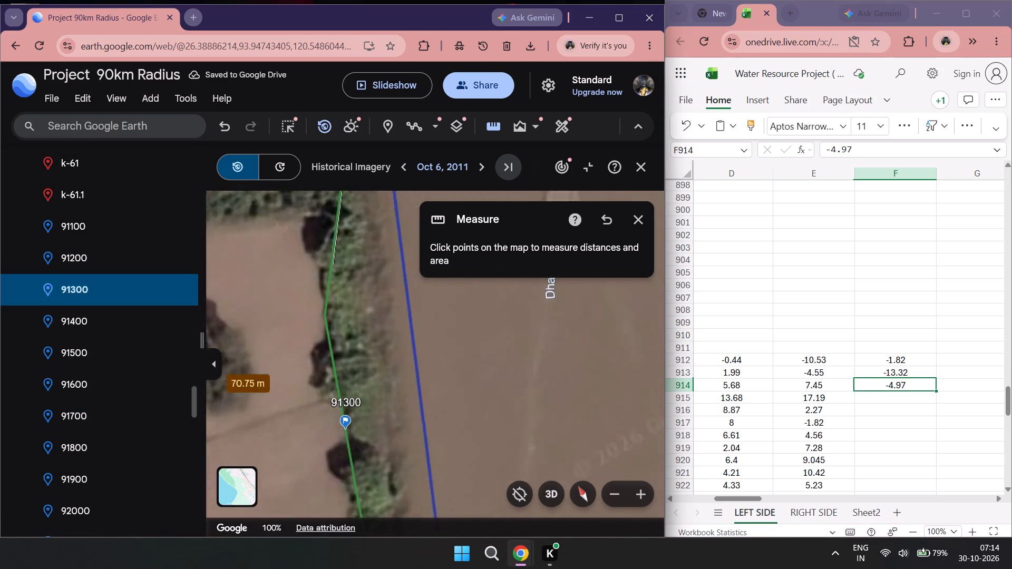
pyautogui.scroll(-1, 324, 378)
pyautogui.moveTo(319, 376); pyautogui.dragTo(219, 353)
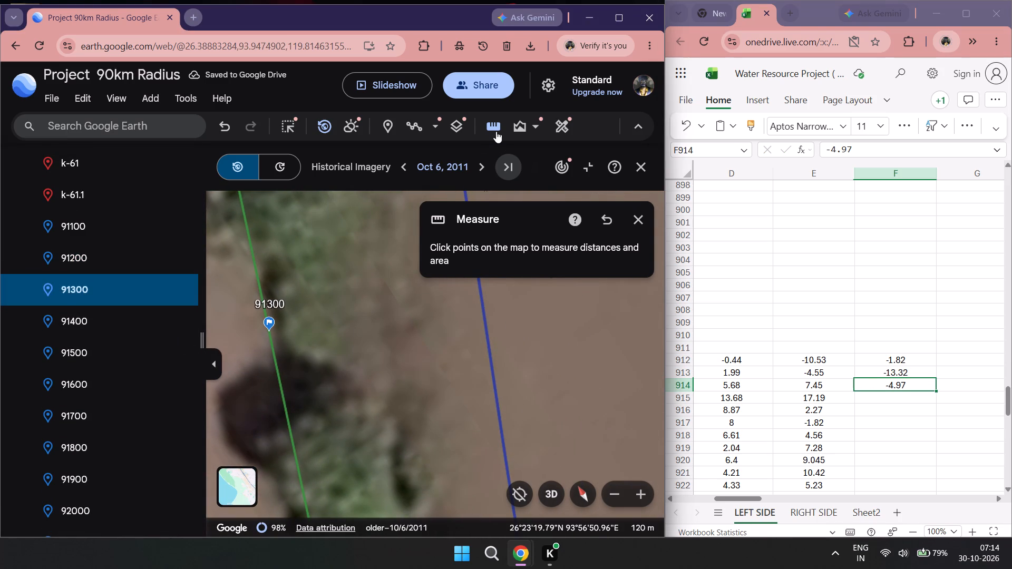
pyautogui.doubleClick(496, 127)
pyautogui.click(269, 332)
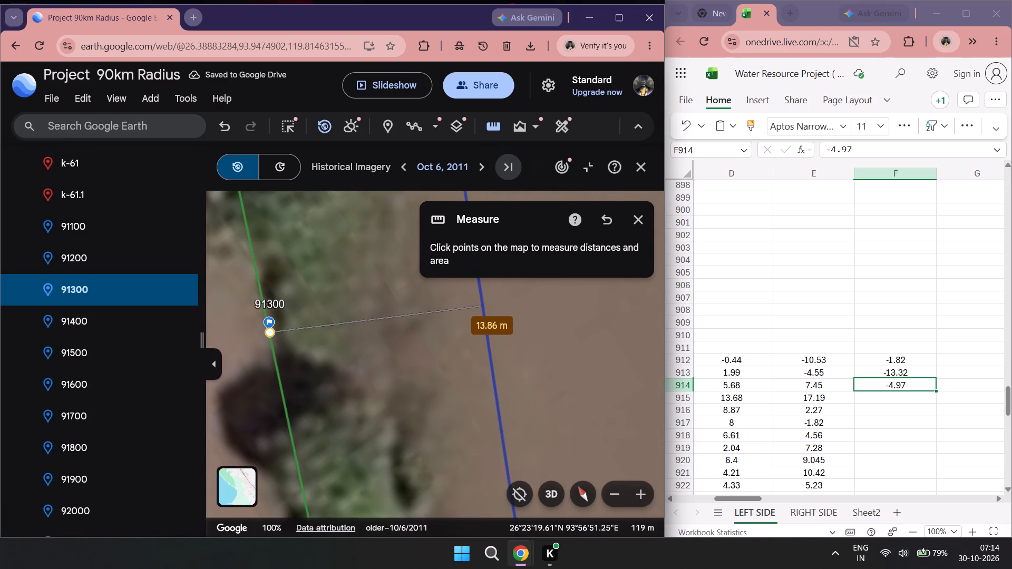
pyautogui.doubleClick(913, 398)
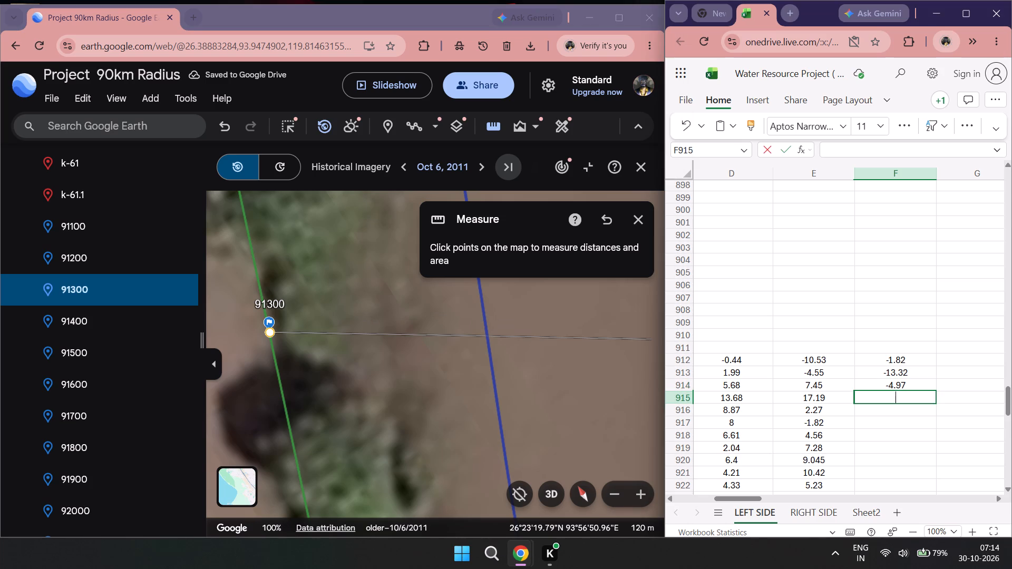
pyautogui.write('13')
pyautogui.write('.86')
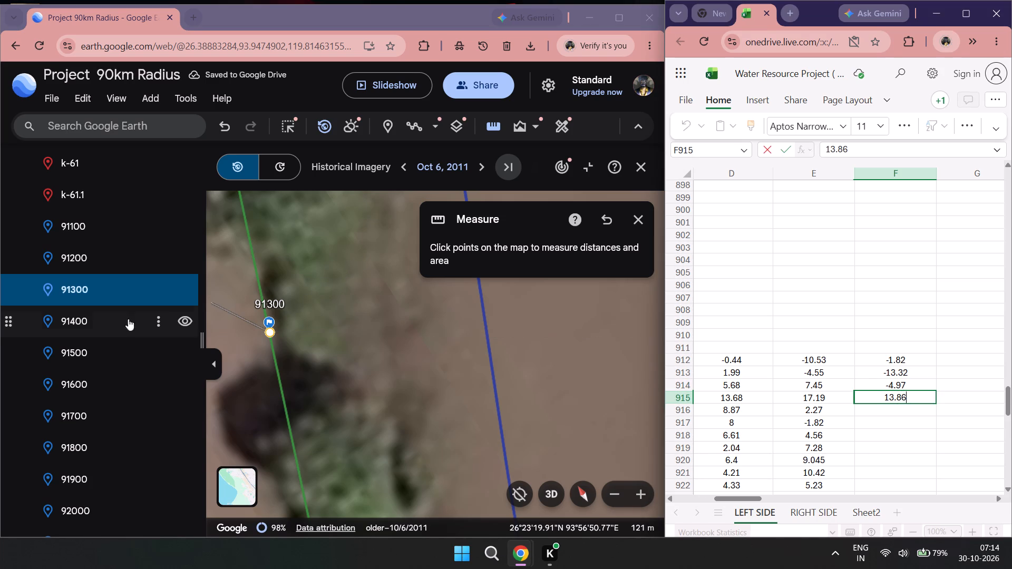
# Go to marker 91400, measure the gap between the two left-bank lines and enter 8.7 in cell F916.
pyautogui.doubleClick(106, 327)
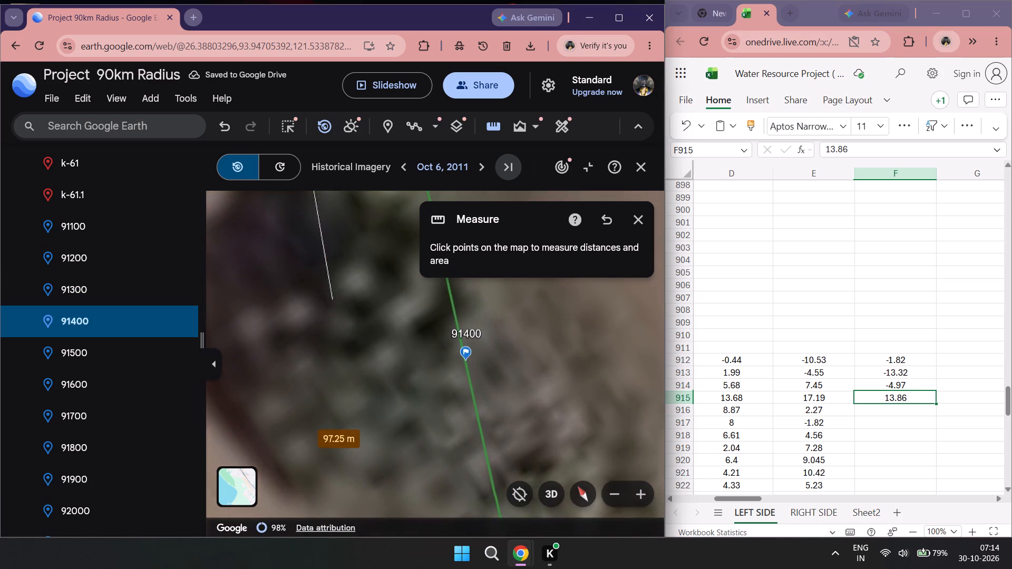
pyautogui.moveTo(359, 346); pyautogui.dragTo(204, 332)
pyautogui.doubleClick(492, 130)
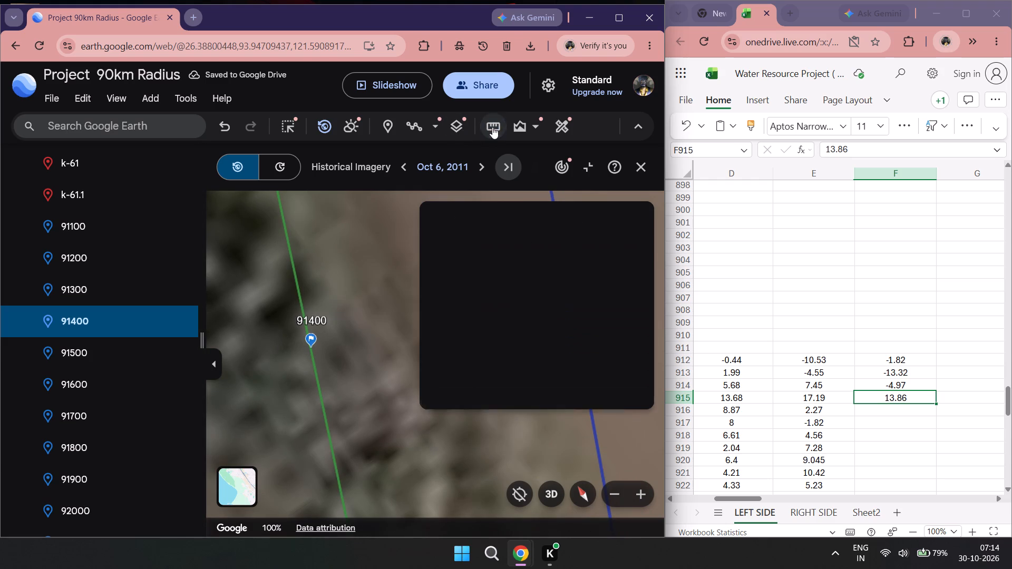
pyautogui.click(309, 347)
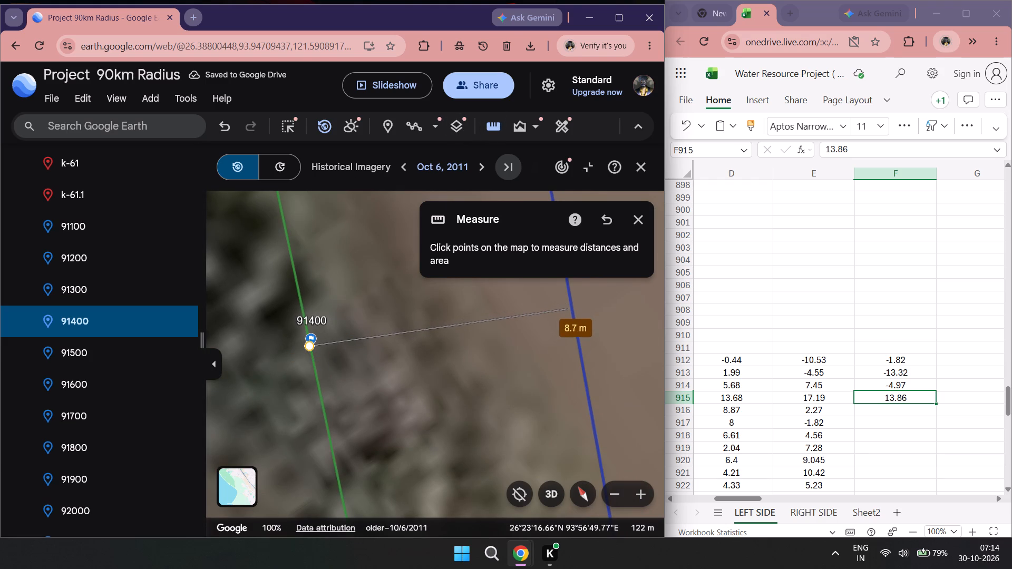
pyautogui.doubleClick(890, 405)
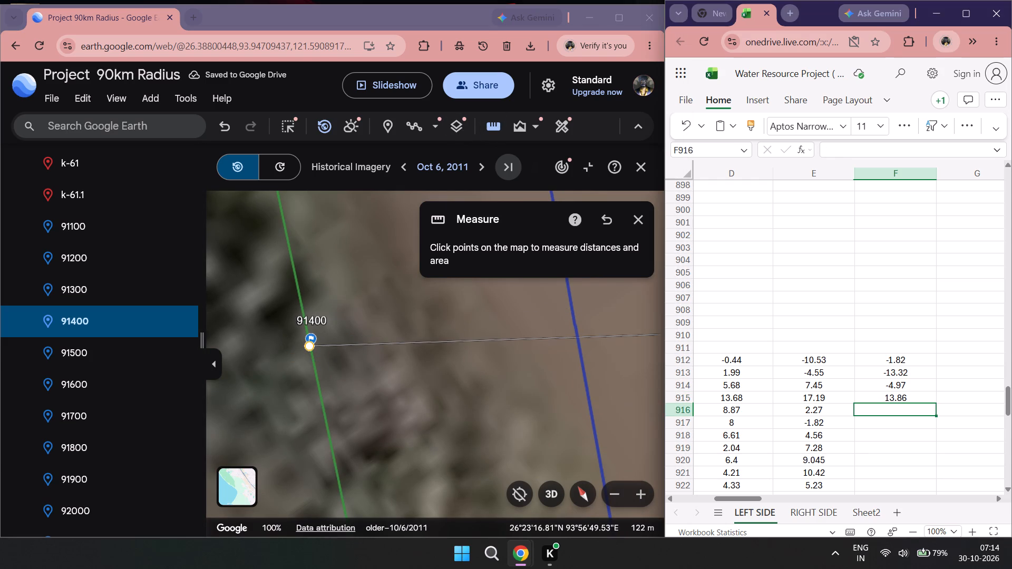
pyautogui.doubleClick(894, 411)
pyautogui.write('8.7')
# Go to marker 91500, measure the gap between the two left-bank lines and enter -3.64 in cell F917.
pyautogui.doubleClick(72, 363)
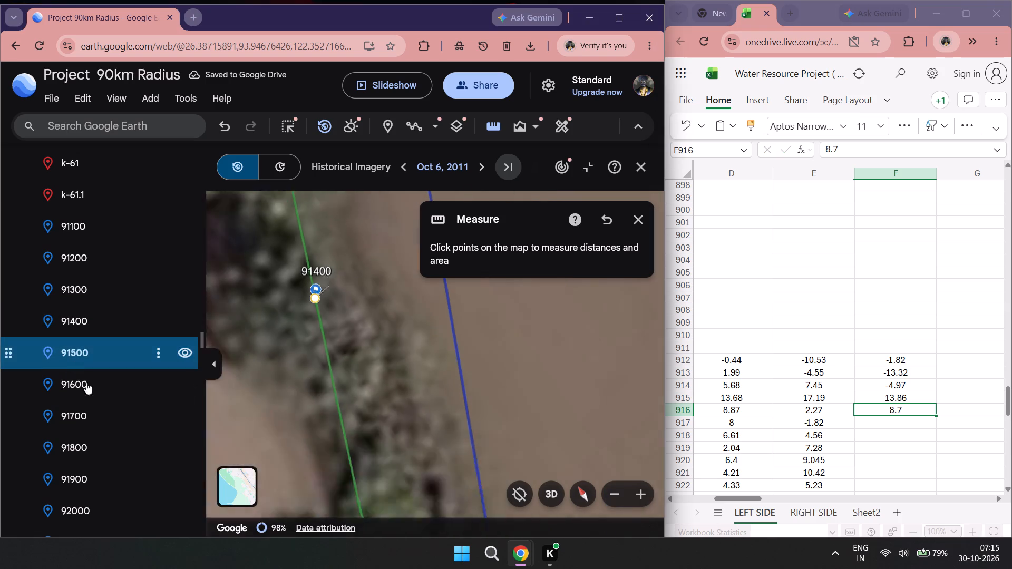
pyautogui.scroll(-2, 341, 420)
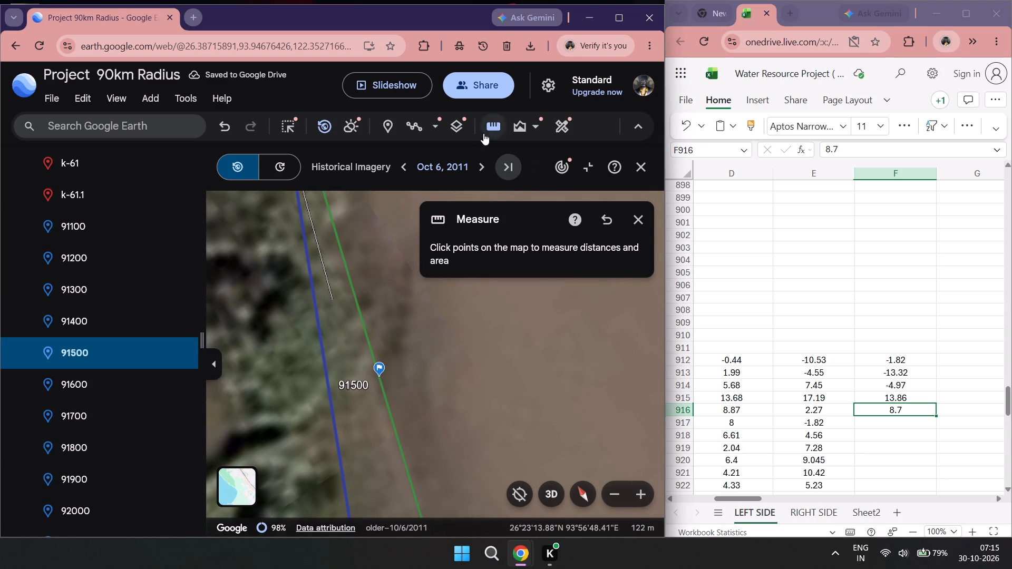
pyautogui.doubleClick(485, 129)
pyautogui.click(379, 375)
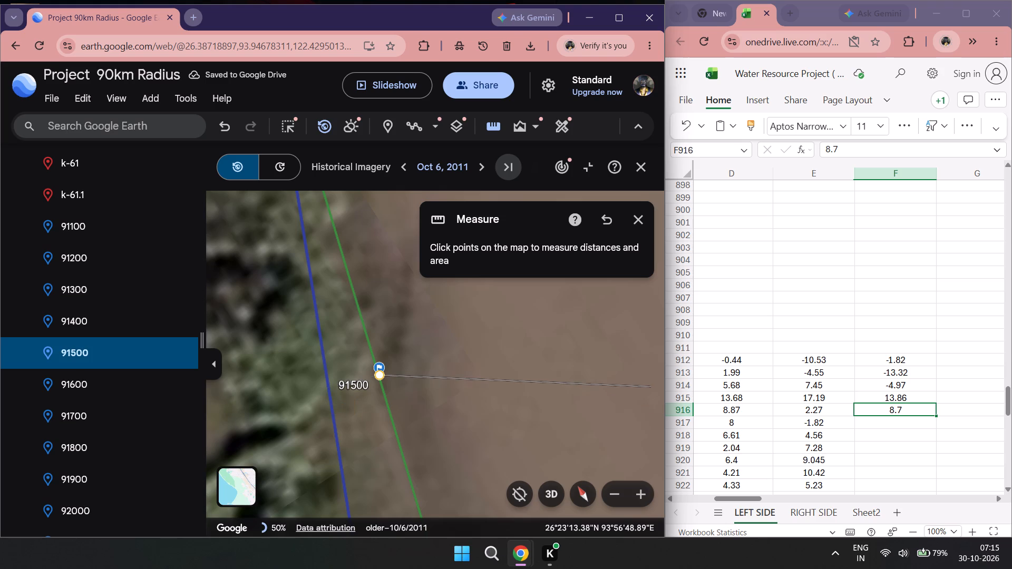
pyautogui.doubleClick(909, 423)
pyautogui.press('-')
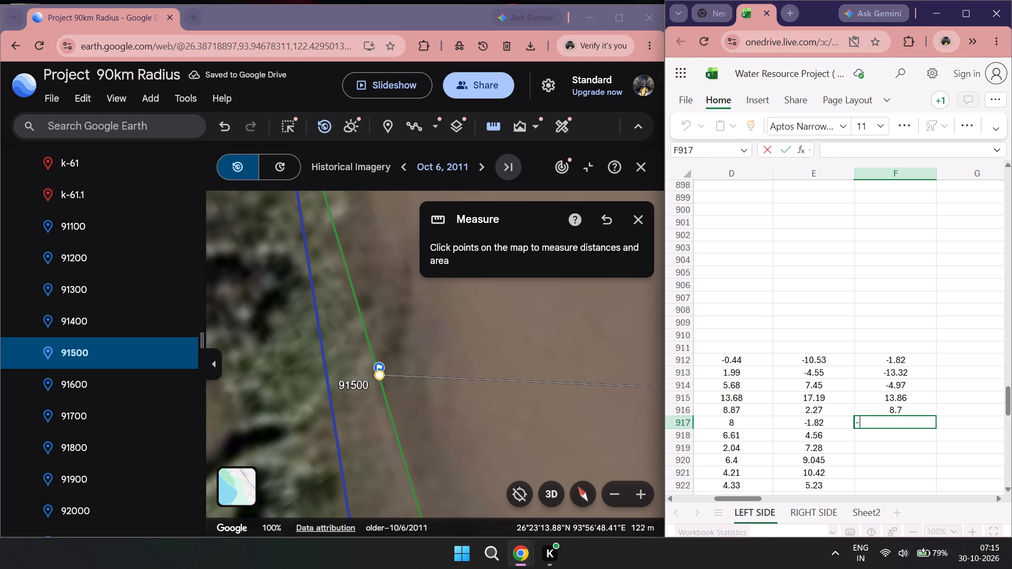
pyautogui.write('3.')
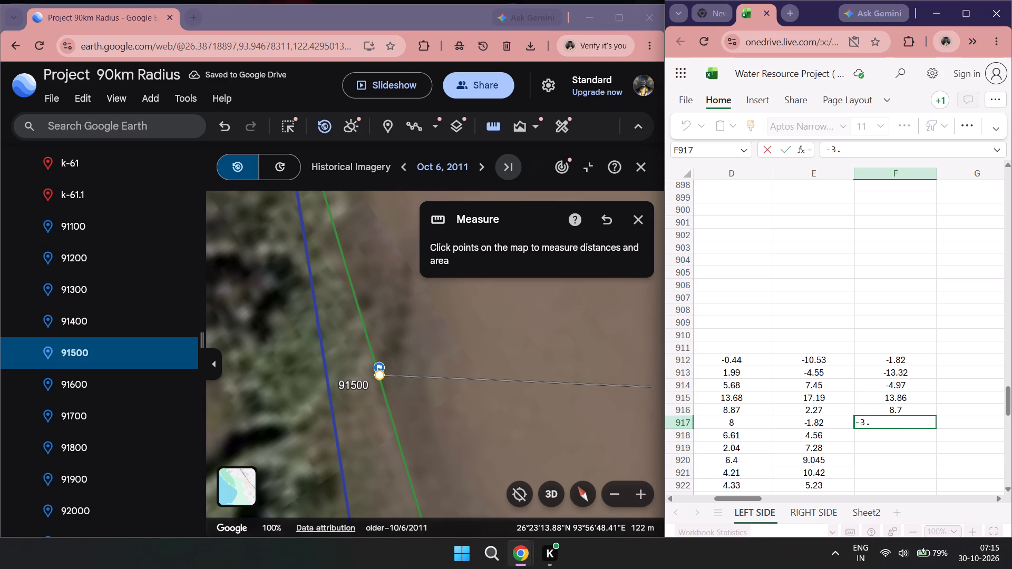
pyautogui.write('64')
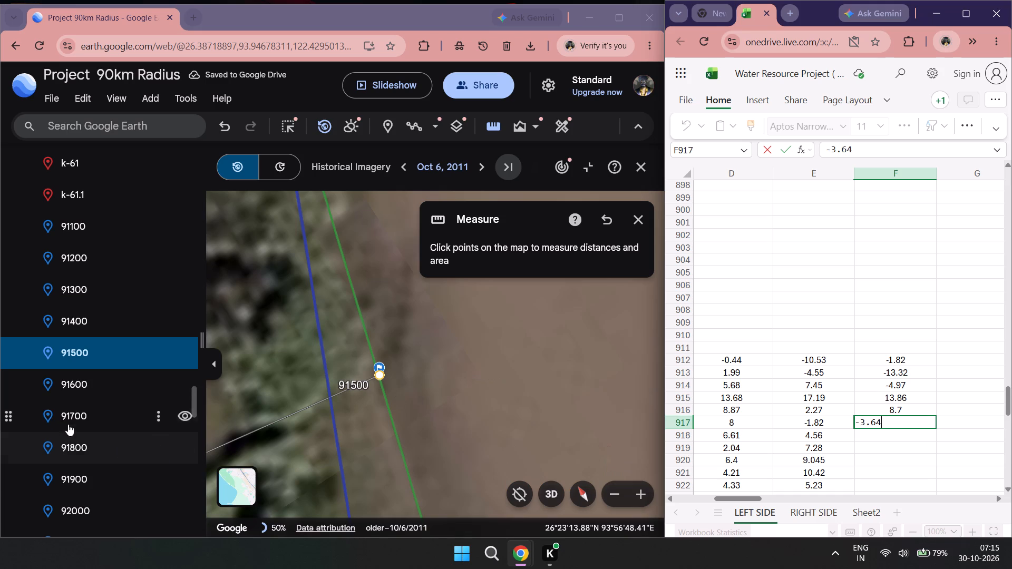
# Go to marker 91600, measure the gap between the two left-bank lines and enter -3.33 in cell F918.
pyautogui.doubleClick(86, 385)
pyautogui.moveTo(369, 464); pyautogui.dragTo(309, 444)
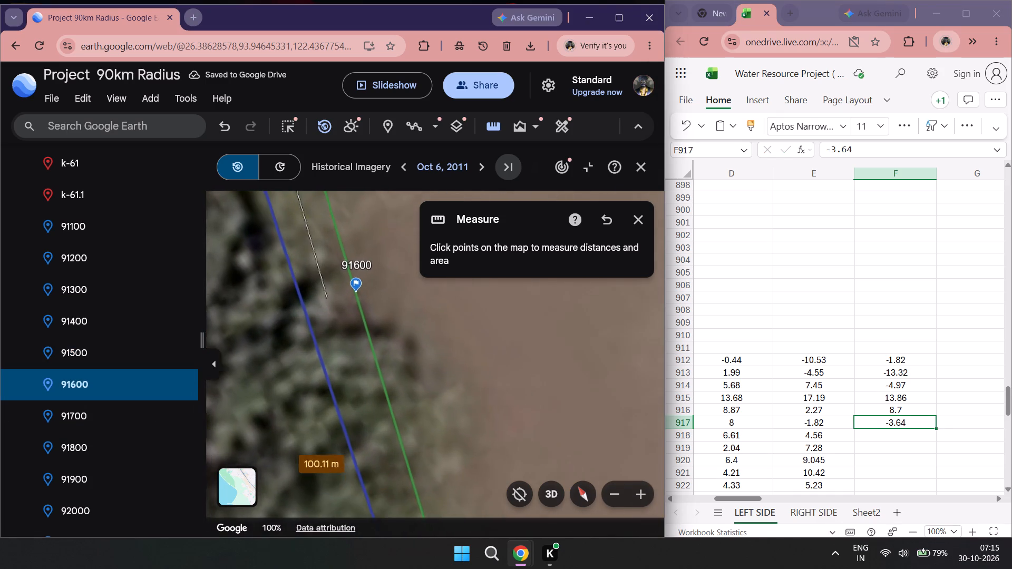
pyautogui.doubleClick(496, 120)
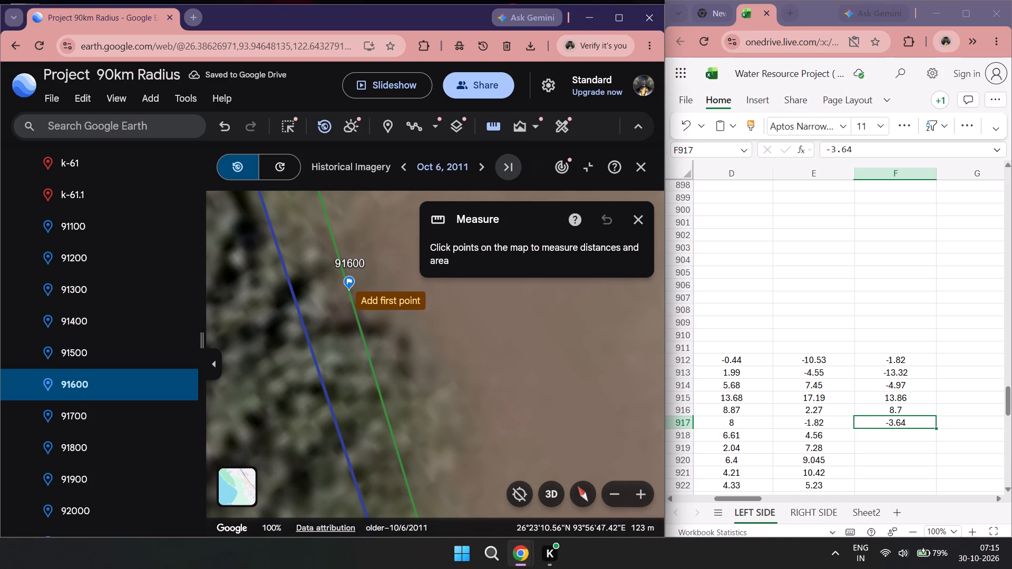
pyautogui.click(348, 290)
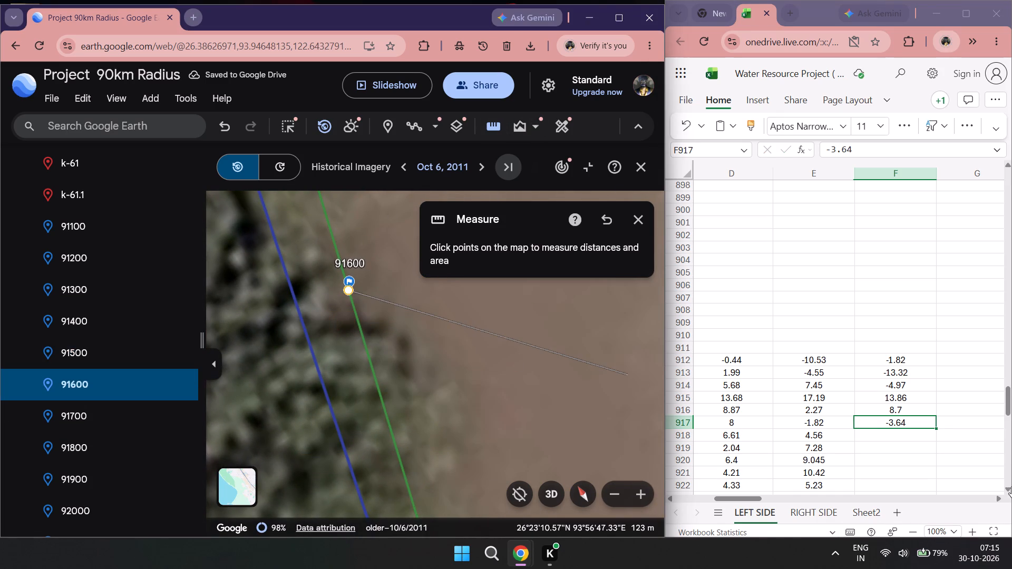
pyautogui.doubleClick(898, 432)
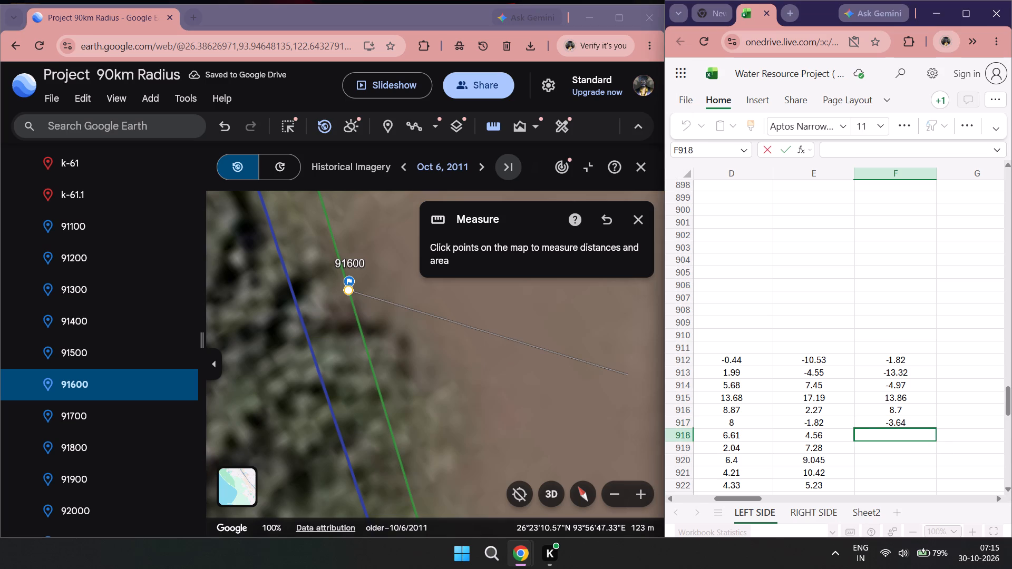
pyautogui.write('-3.33')
# Go to marker 91700, measure the gap between the two left-bank lines and enter -3.85 in cell F919.
pyautogui.doubleClick(108, 407)
pyautogui.doubleClick(110, 418)
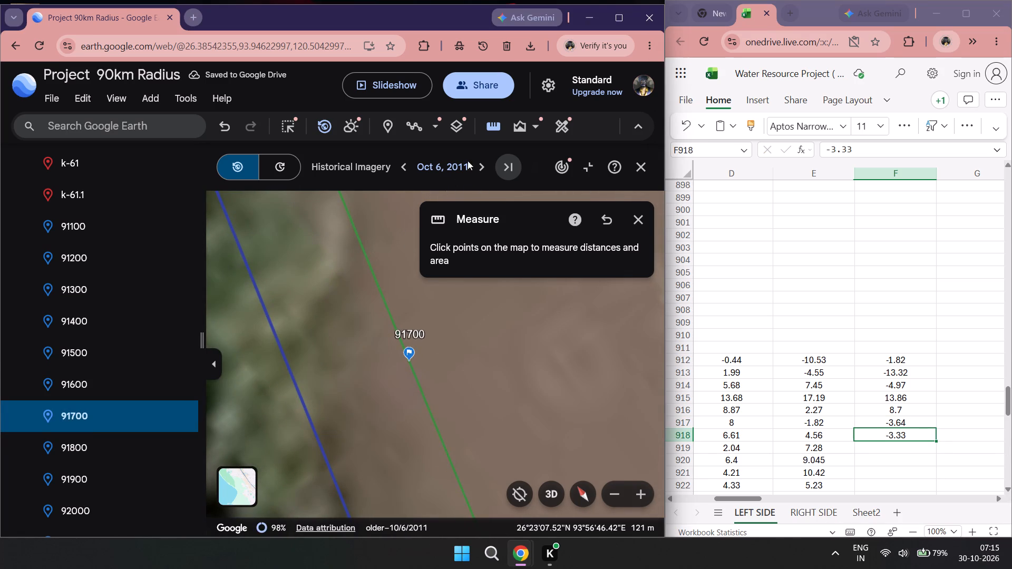
pyautogui.doubleClick(488, 126)
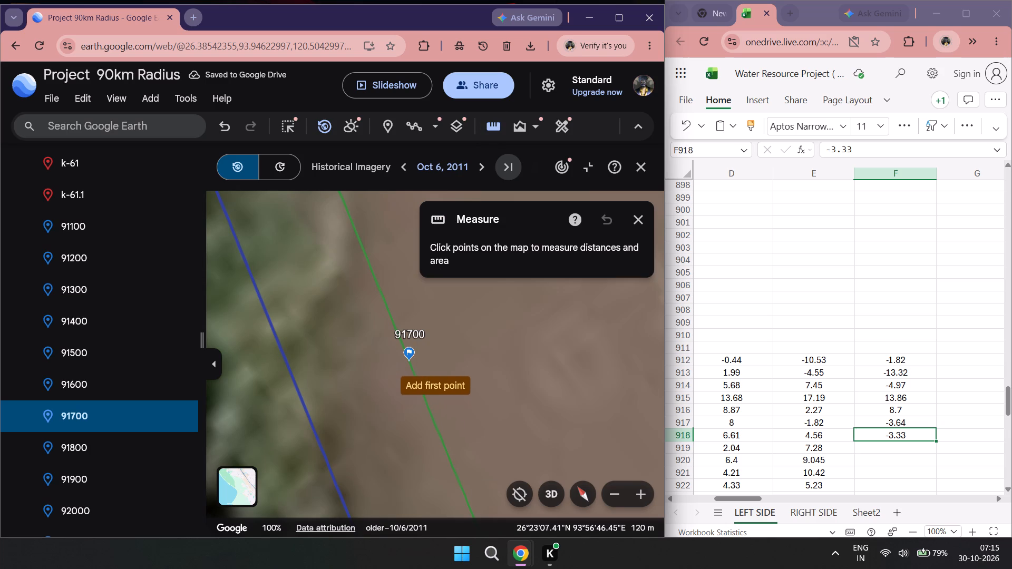
pyautogui.click(411, 364)
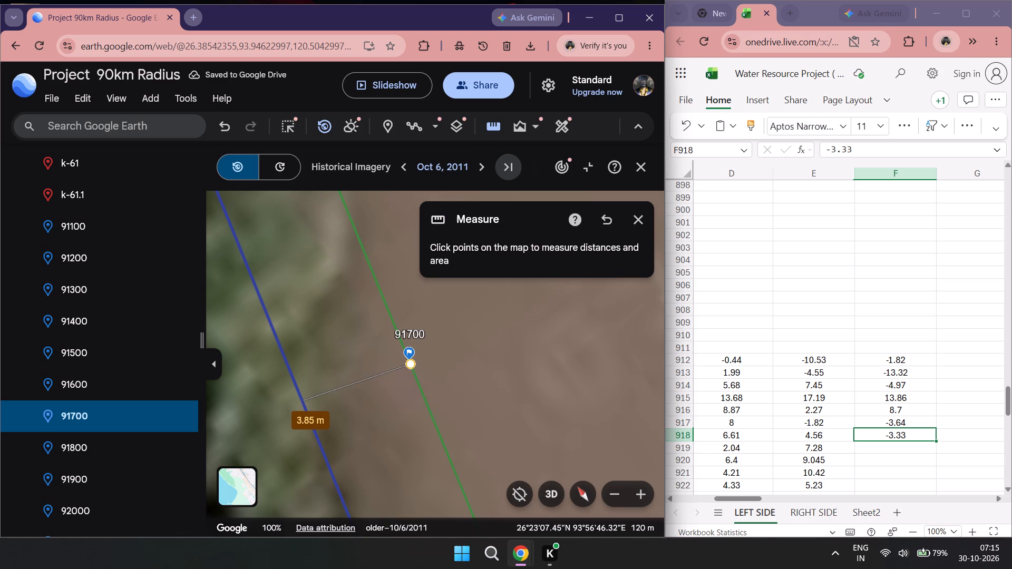
pyautogui.doubleClick(869, 448)
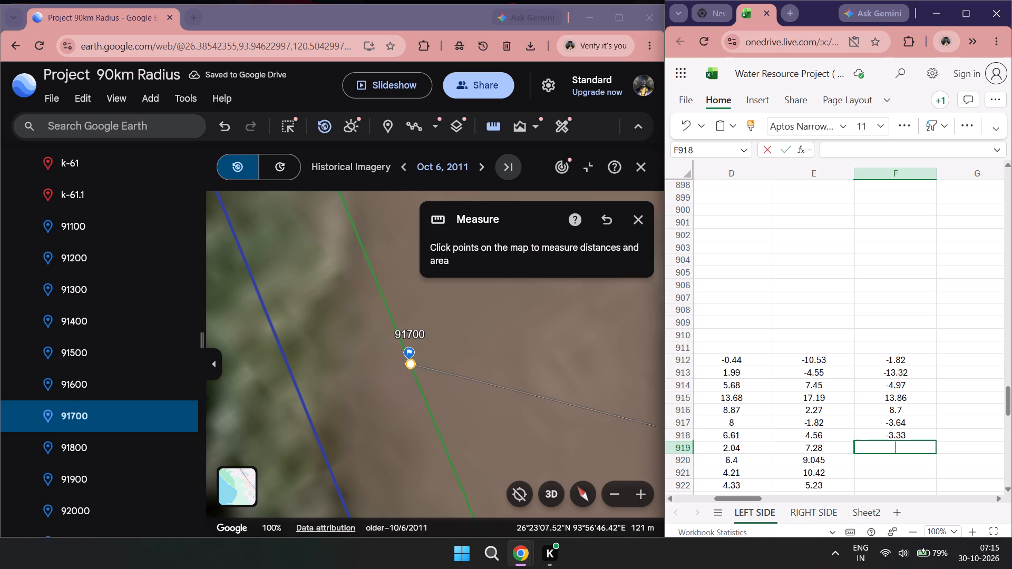
pyautogui.write('-3.')
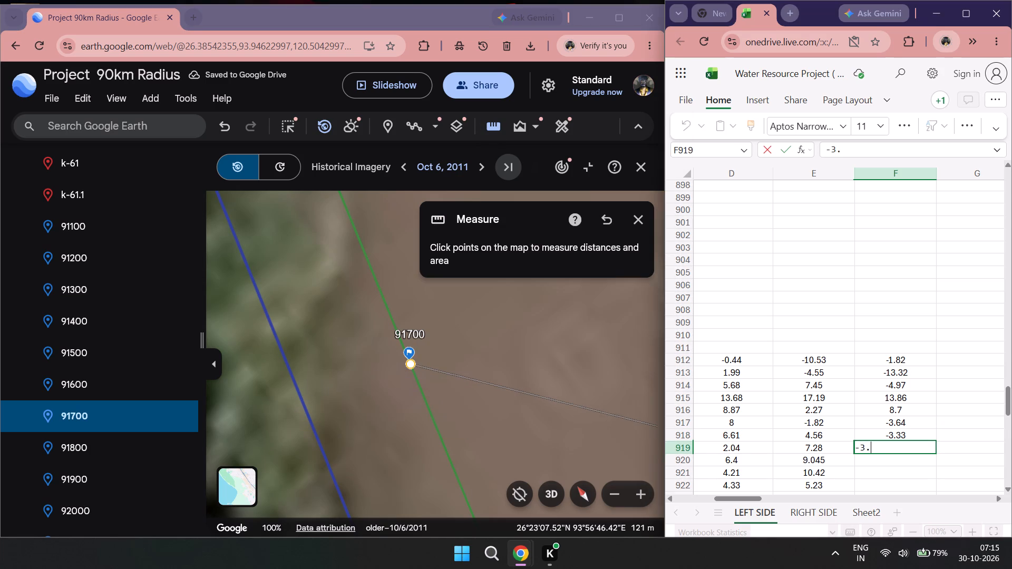
pyautogui.write('85')
# Go to marker 91800, measure the gap between the two left-bank lines and enter -5.79 in cell F920.
pyautogui.doubleClick(77, 453)
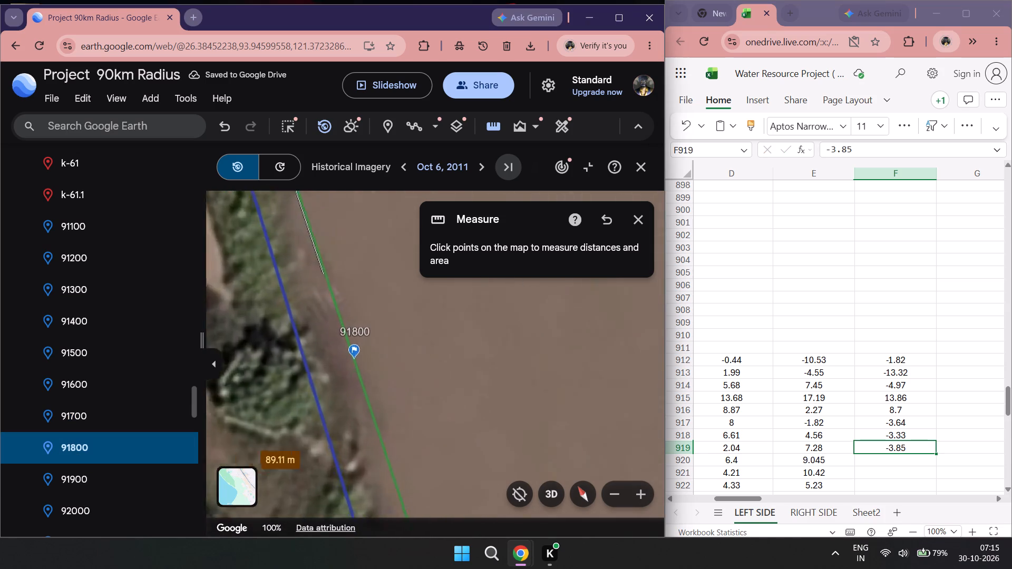
pyautogui.moveTo(385, 352); pyautogui.dragTo(442, 291)
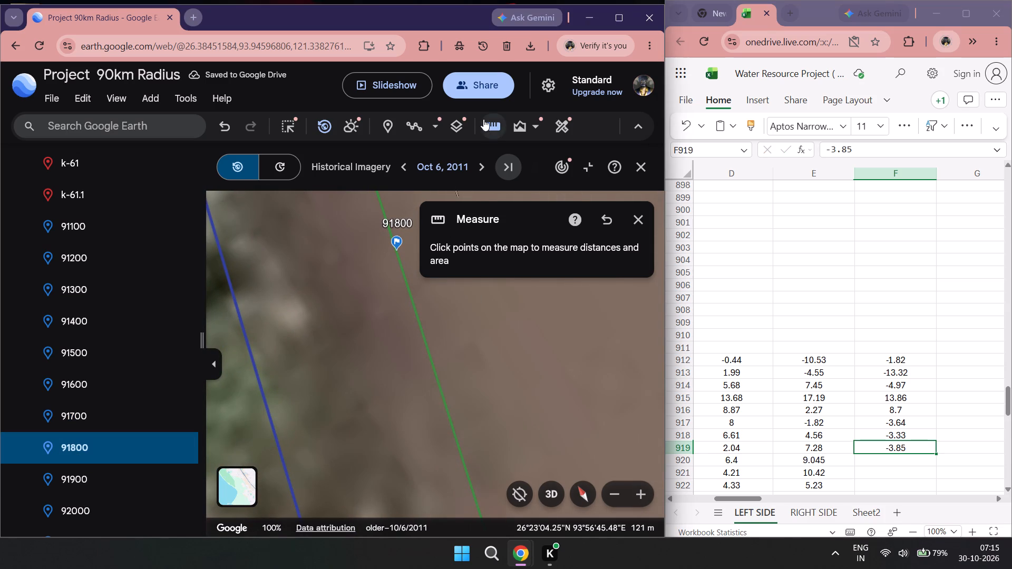
pyautogui.doubleClick(493, 128)
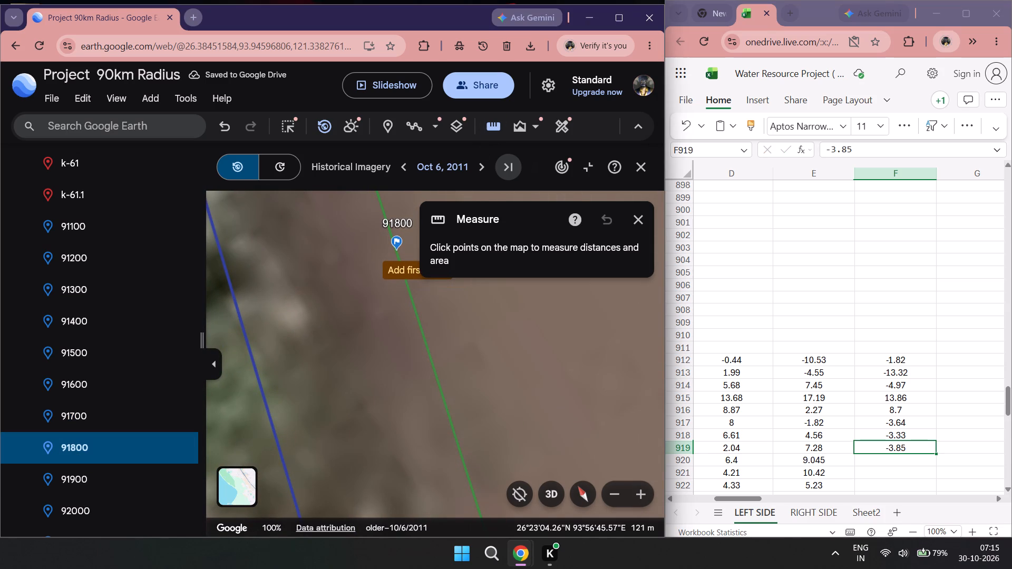
pyautogui.click(397, 250)
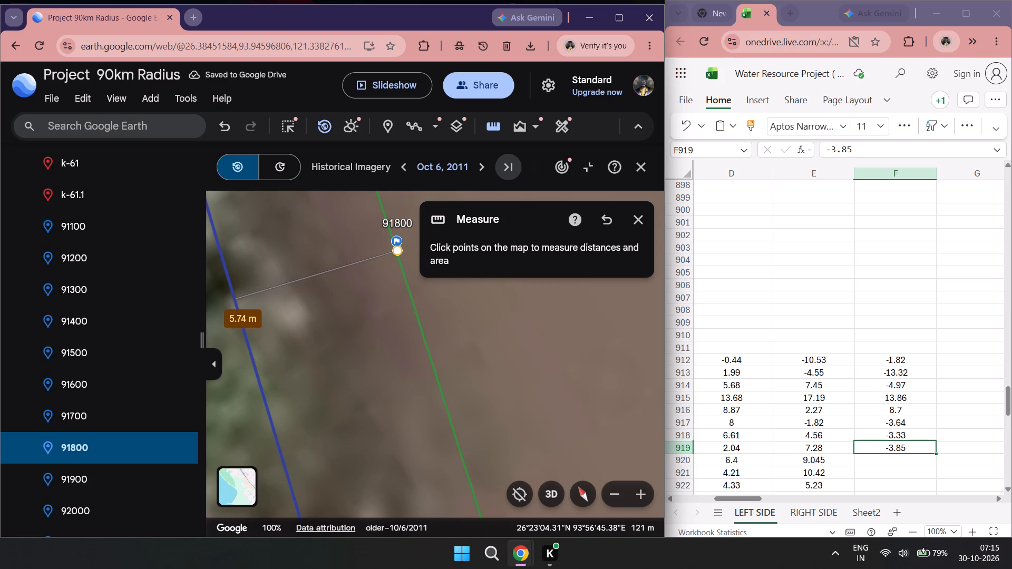
pyautogui.doubleClick(893, 463)
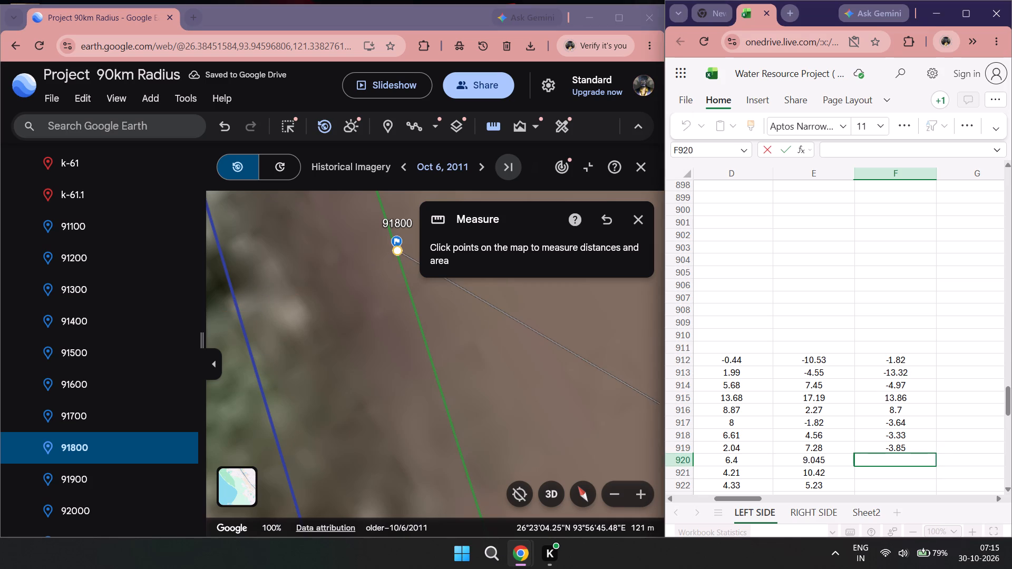
pyautogui.write('-5.')
pyautogui.write('79')
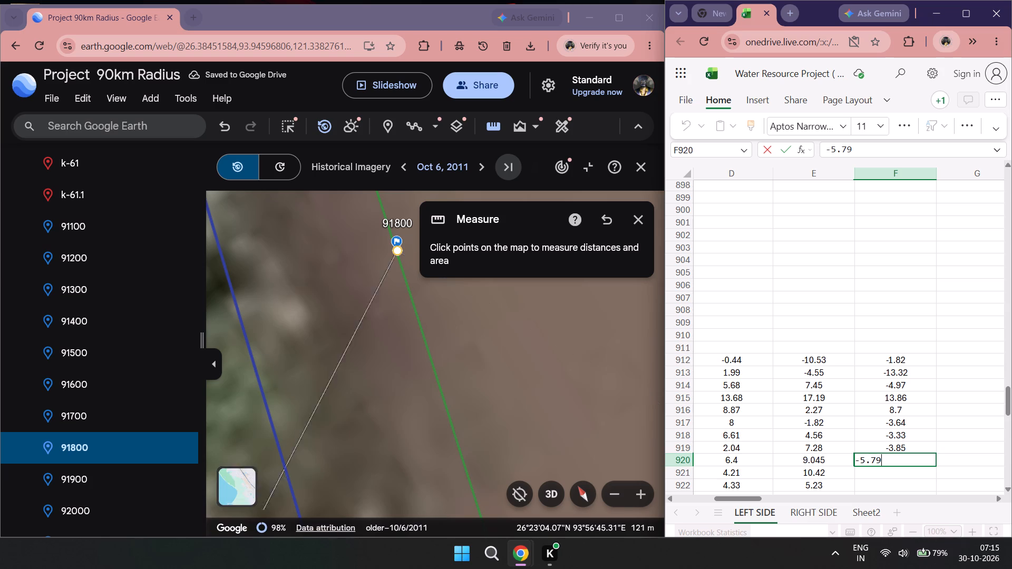
# Go to marker 91900, measure the gap between the two left-bank lines and enter -8.47 in cell F921.
pyautogui.doubleClick(109, 487)
pyautogui.scroll(-1, 353, 414)
pyautogui.moveTo(347, 413); pyautogui.dragTo(470, 352)
pyautogui.doubleClick(492, 123)
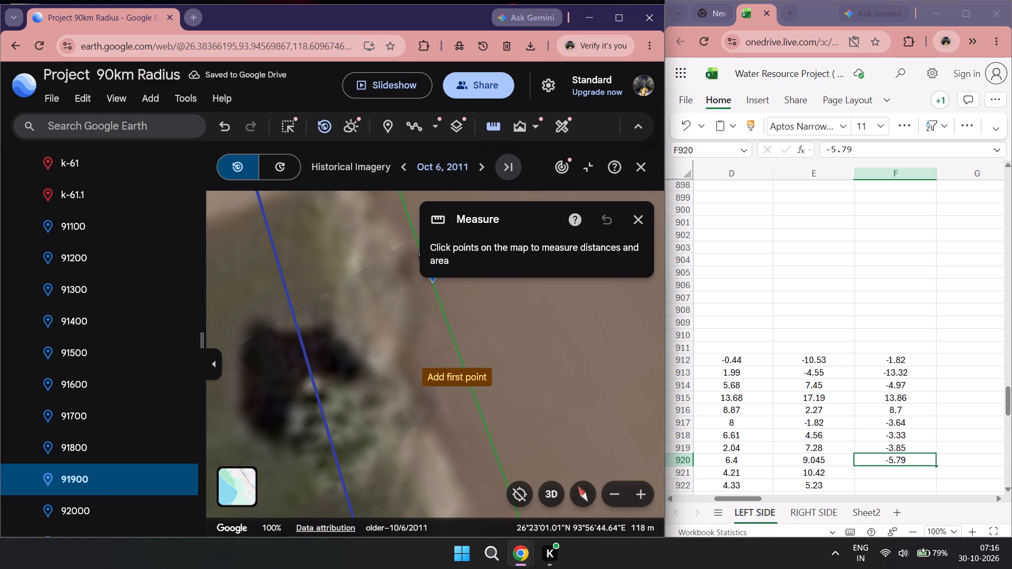
pyautogui.moveTo(433, 357); pyautogui.dragTo(433, 402)
pyautogui.click(434, 329)
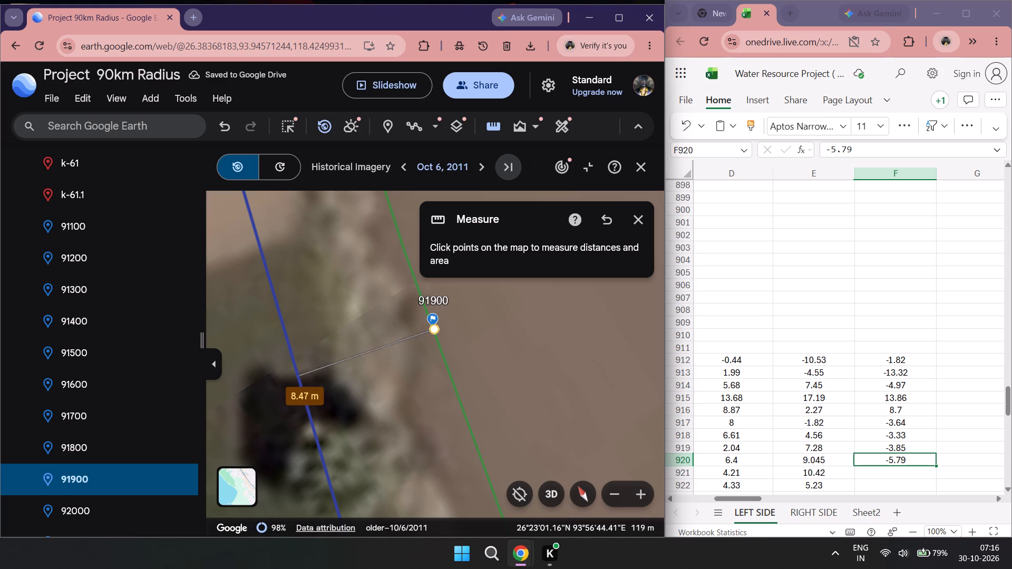
pyautogui.doubleClick(908, 473)
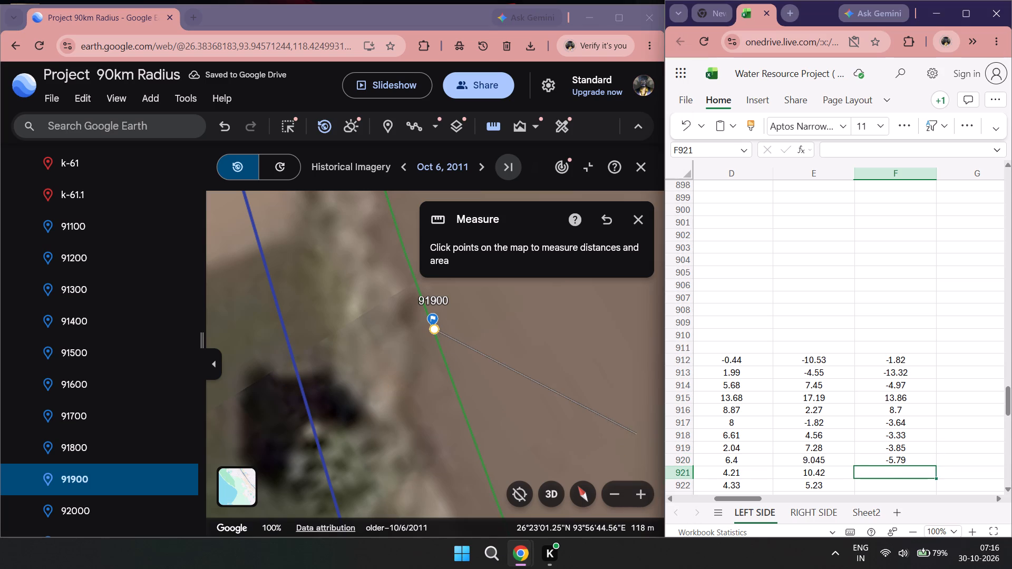
pyautogui.write('-8.47')
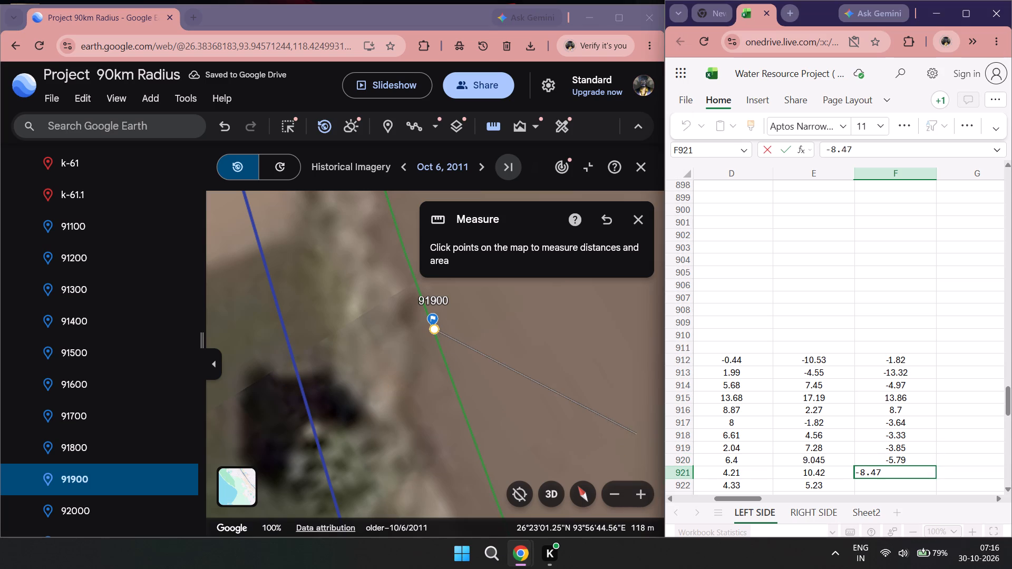
# Go to marker 92000, measure the gap between the two left-bank lines, enter 1.14 in cell F922 and close the measurement.
pyautogui.scroll(-1, 180, 490)
pyautogui.doubleClick(92, 458)
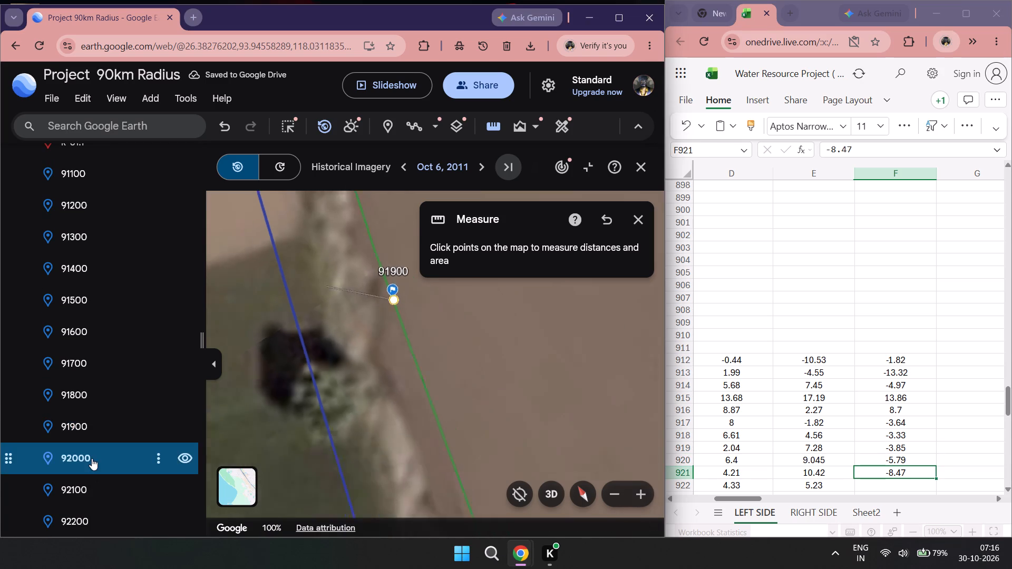
pyautogui.moveTo(258, 436); pyautogui.dragTo(285, 443)
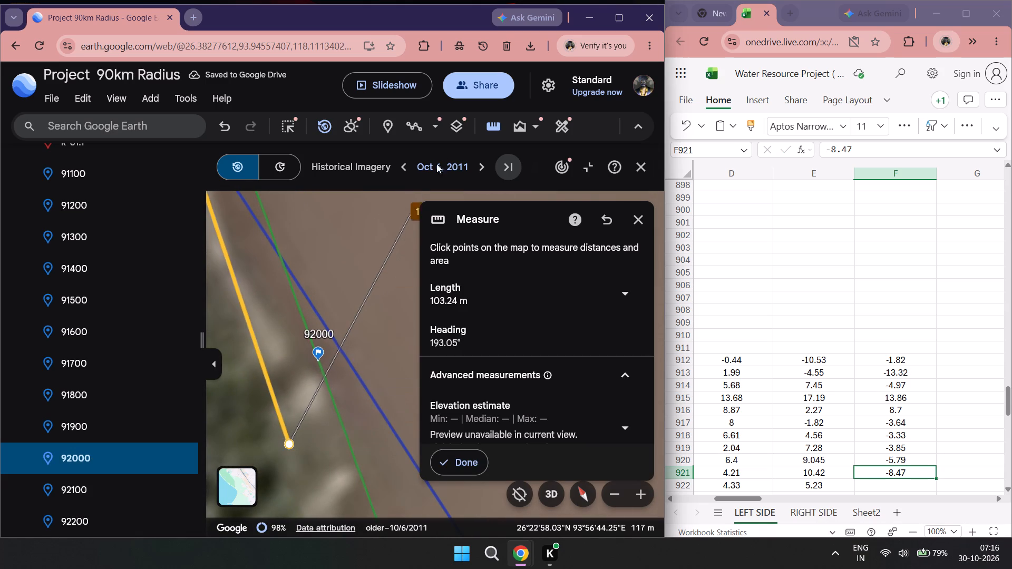
pyautogui.doubleClick(493, 128)
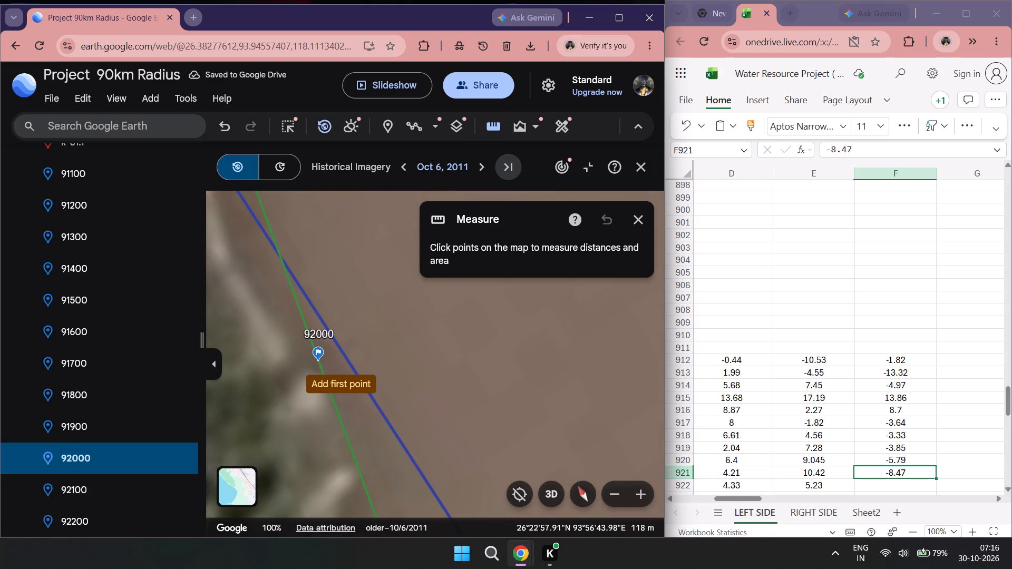
pyautogui.click(319, 361)
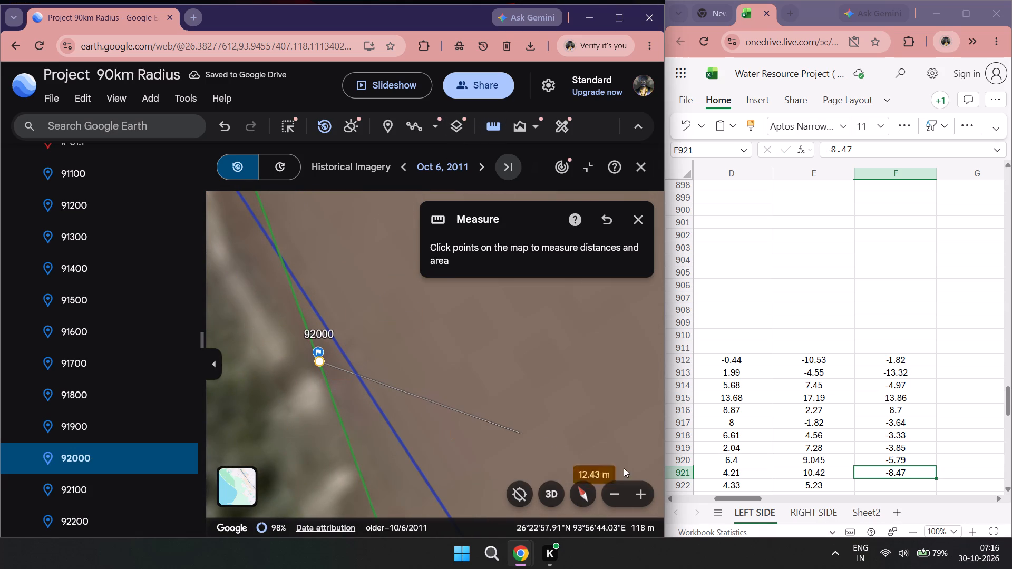
pyautogui.doubleClick(885, 484)
pyautogui.write('1.14')
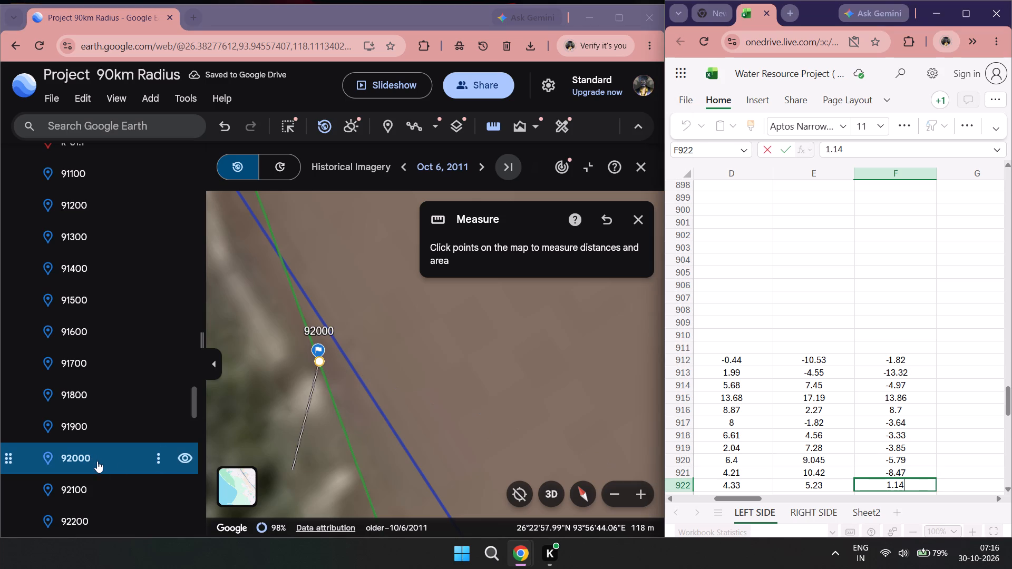
pyautogui.scroll(-3, 363, 437)
pyautogui.moveTo(429, 399); pyautogui.dragTo(414, 315)
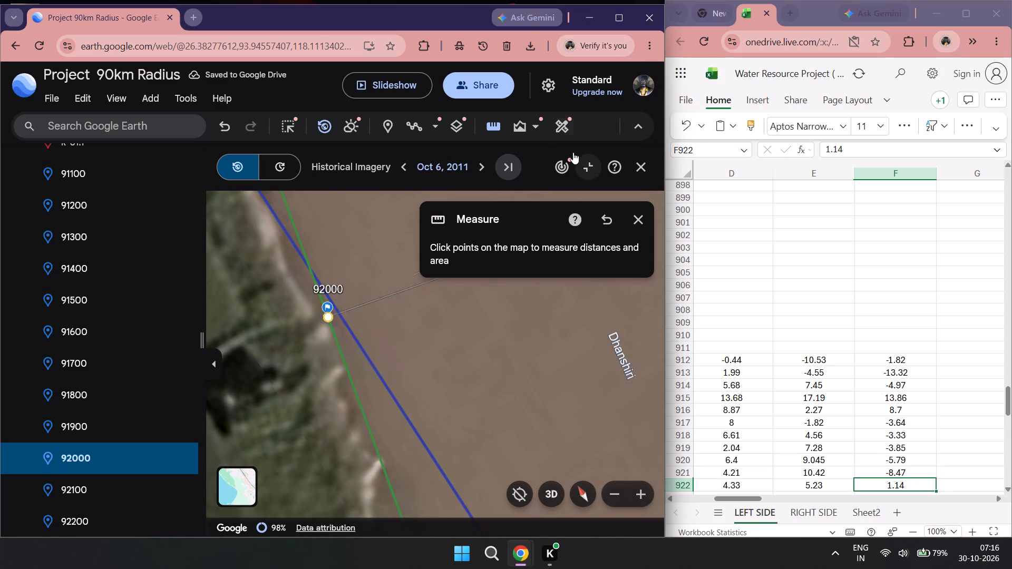
pyautogui.click(497, 126)
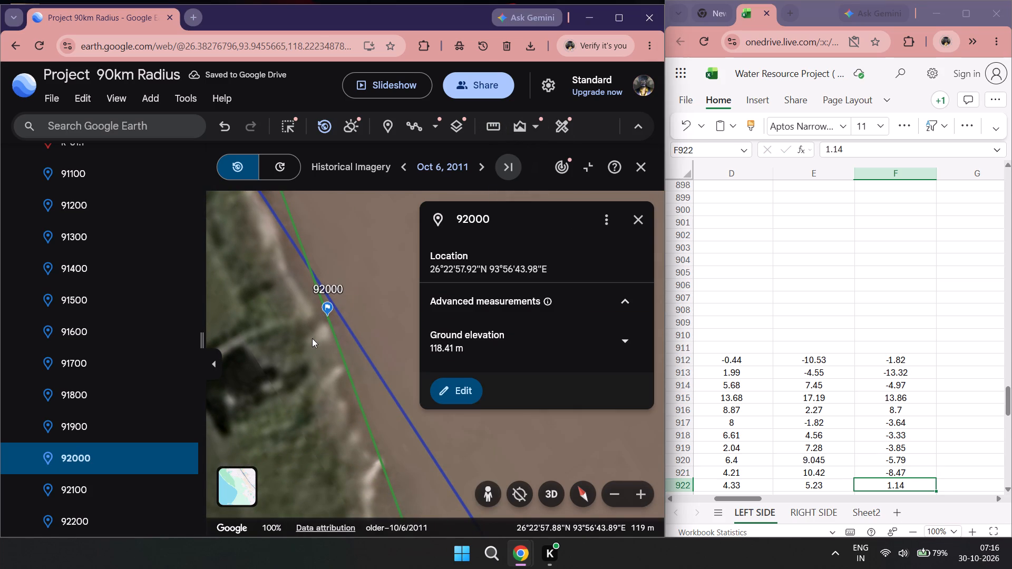